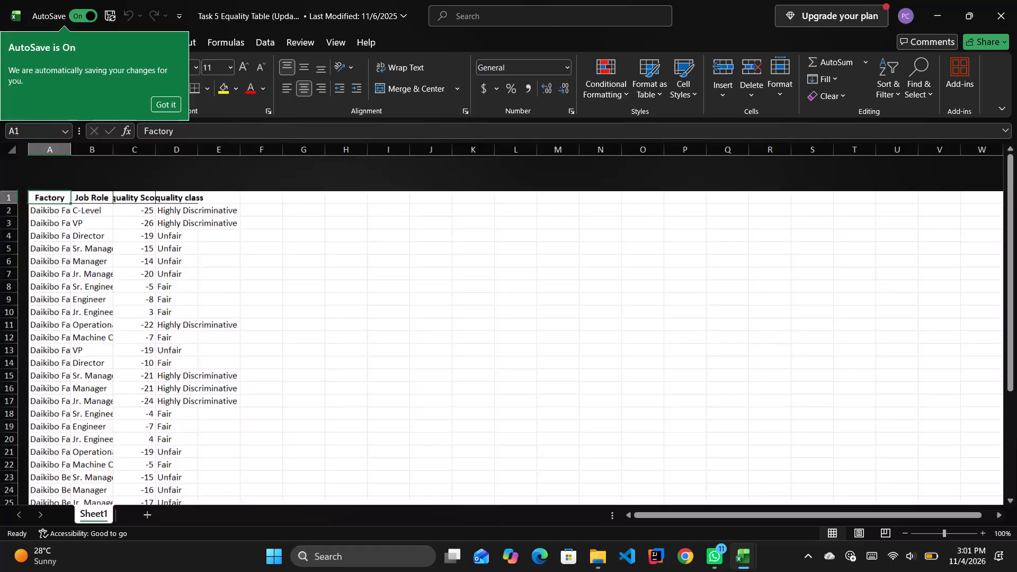
# Dismiss the notice about automatic saving so the Task 5 Equality Table worksheet is unobstructed.
pyautogui.hscroll(1, 256, 332)
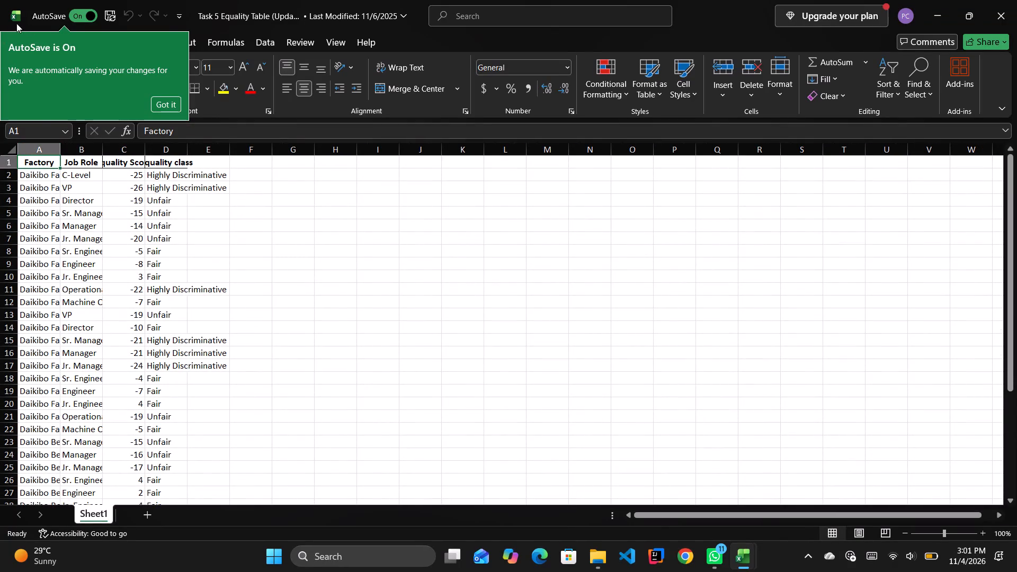
pyautogui.click(164, 99)
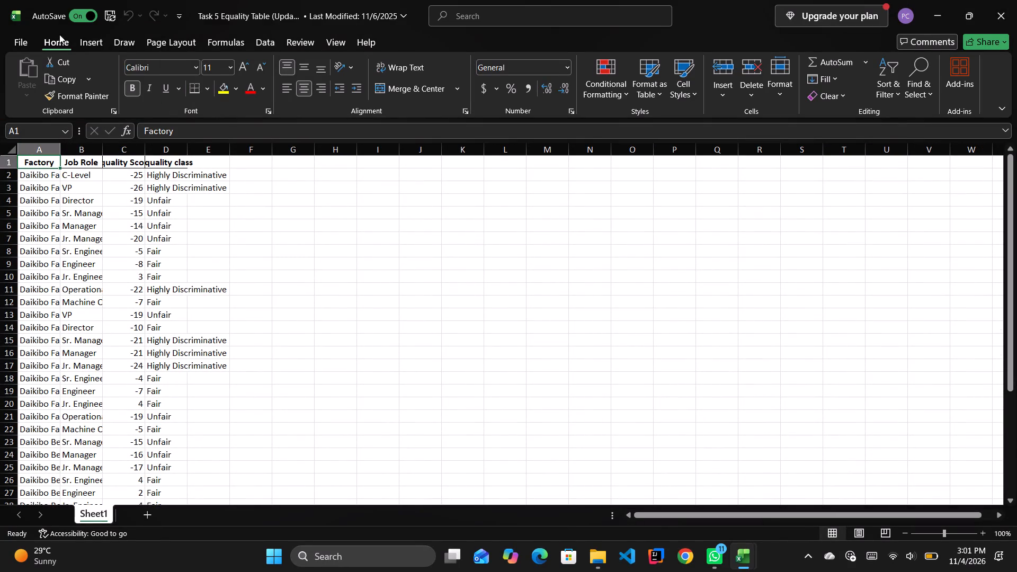
# Bring up the start page offering new workbook templates and recent workbooks.
pyautogui.click(16, 41)
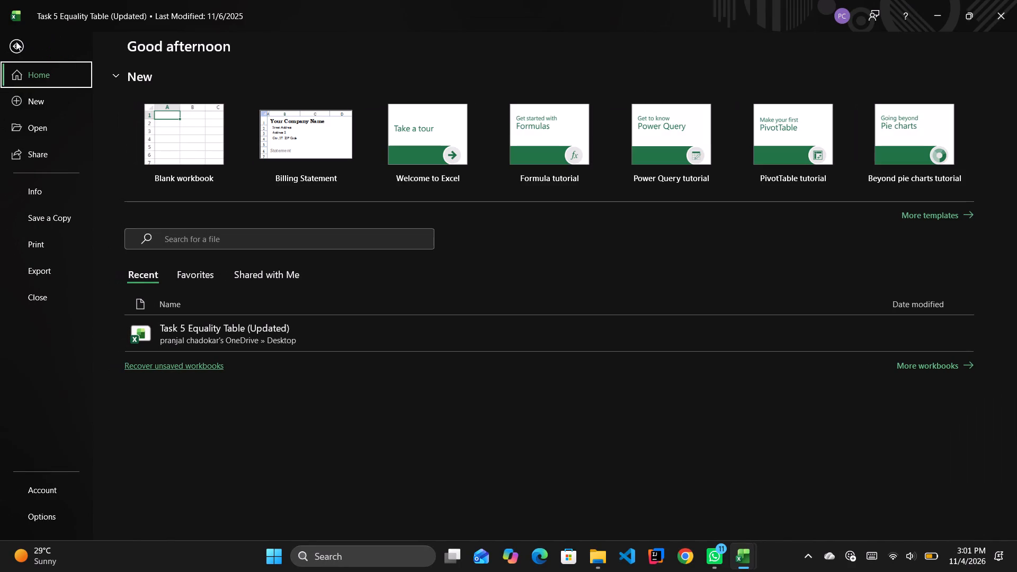
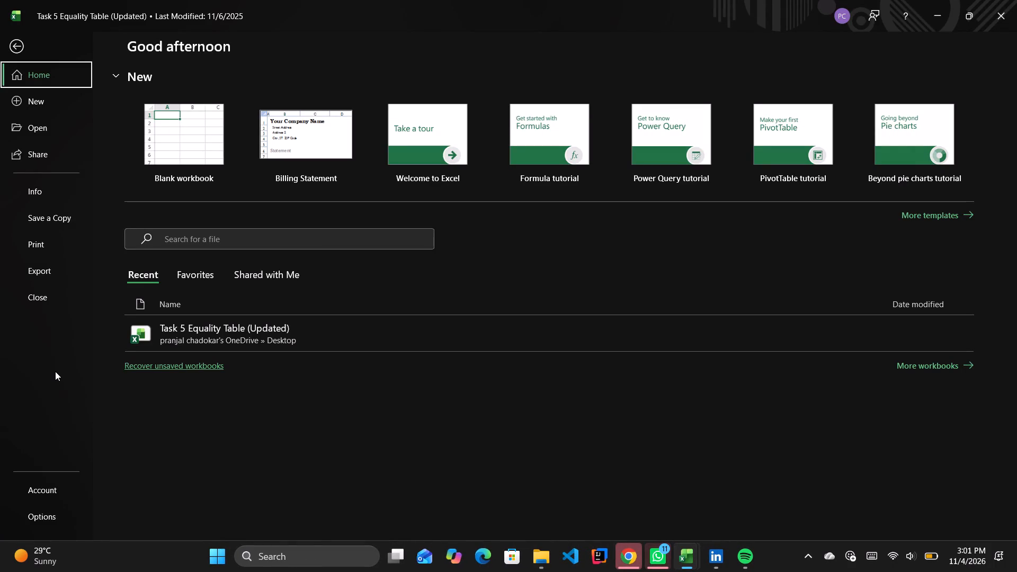
# Leave the start page and close the Task 5 Equality Table (Updated) workbook.
pyautogui.click(206, 341)
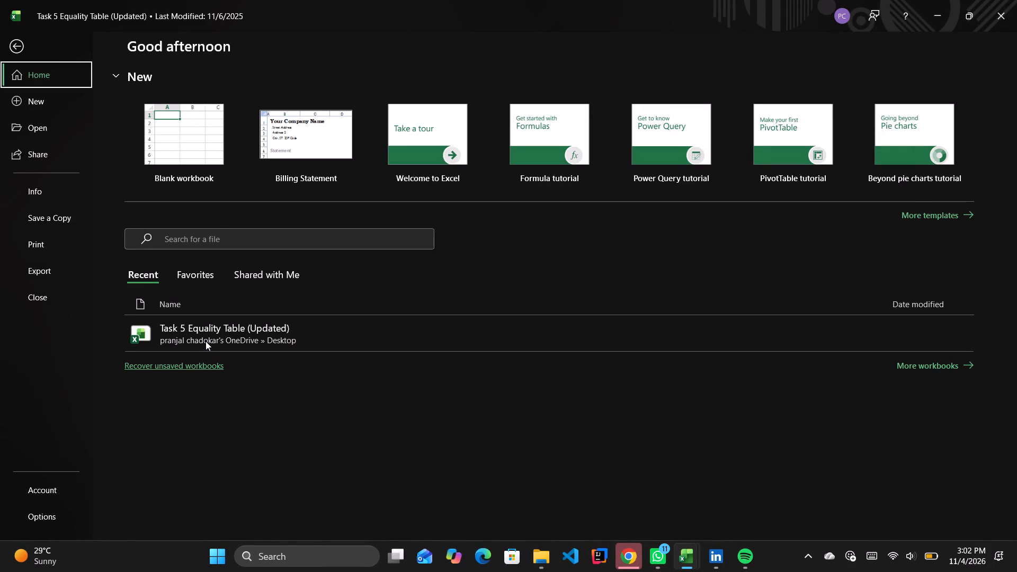
pyautogui.click(30, 44)
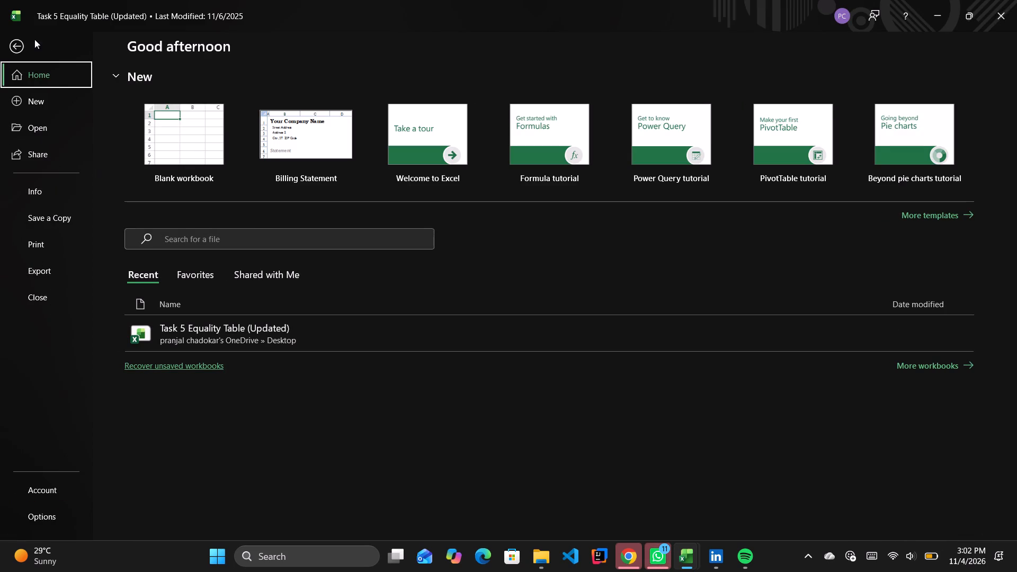
pyautogui.click(15, 43)
pyautogui.click(1016, 6)
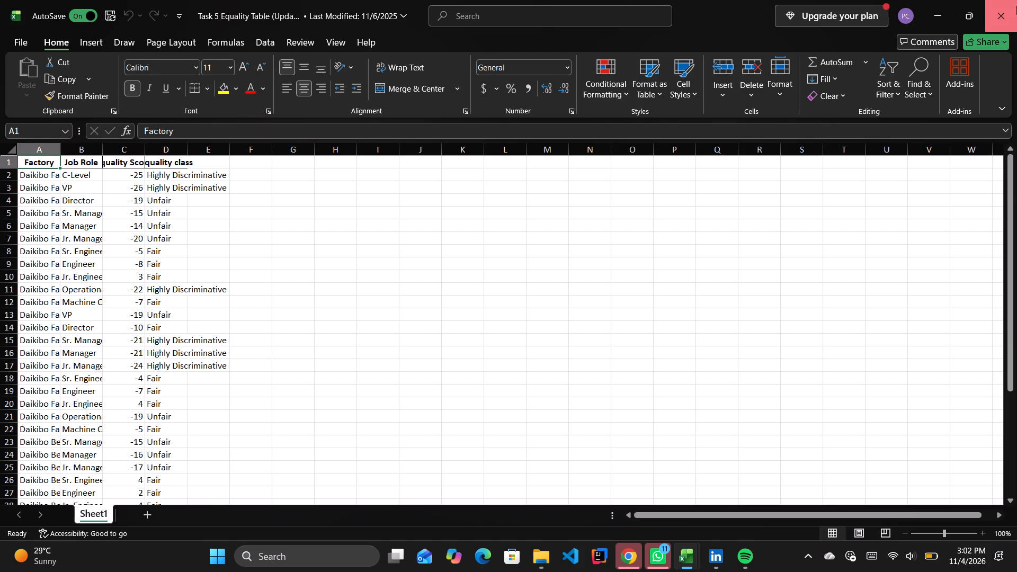
# Look through the lower rows of the DSKS sheet in the Faculty Appraisal form 25-26 workbook.
pyautogui.scroll(-2, 857, 398)
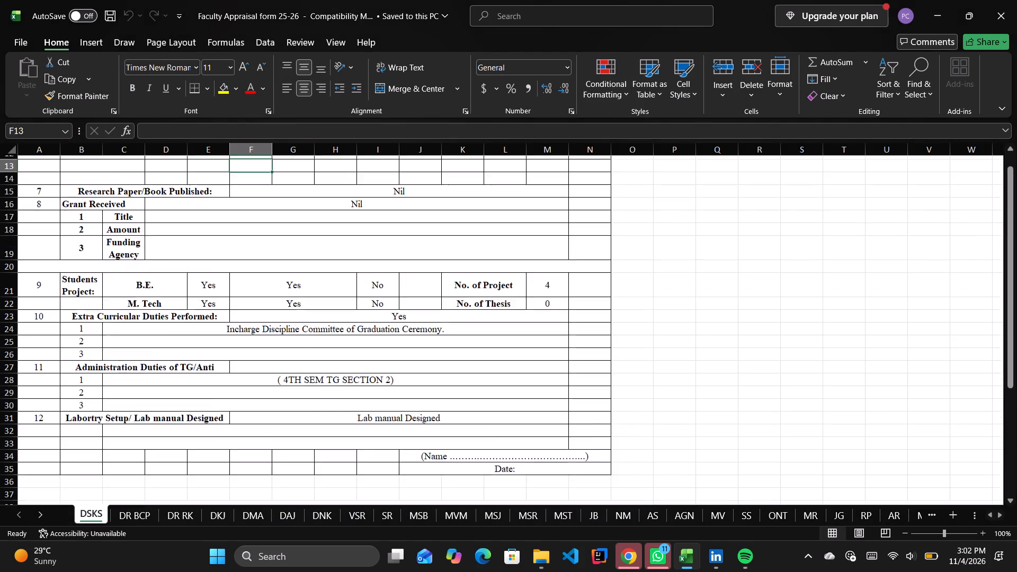
# Look over the faculty appraisal form on the DSKS sheet and close its workbook.
pyautogui.scroll(-7, 857, 398)
pyautogui.scroll(8, 857, 398)
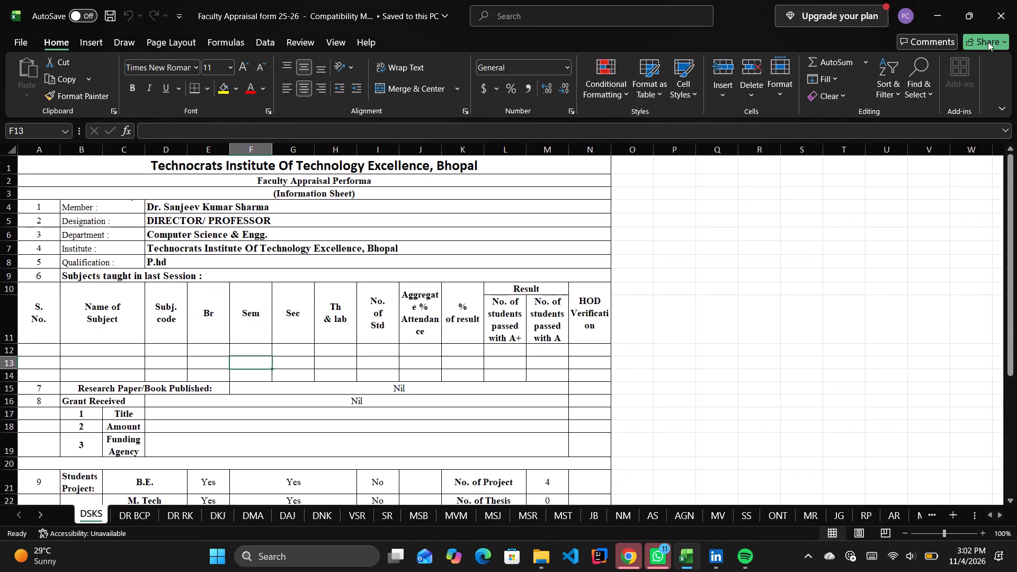
pyautogui.click(995, 25)
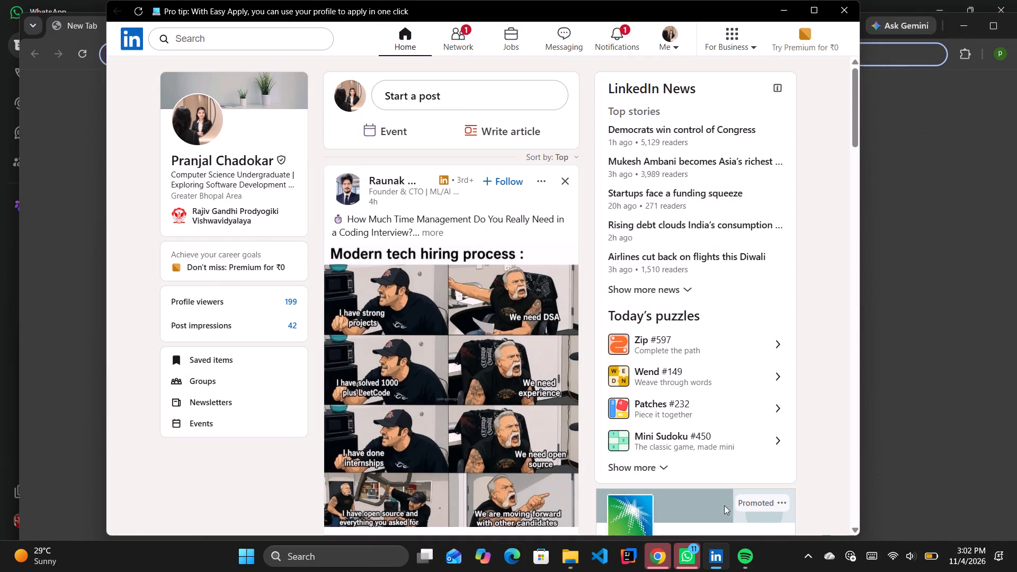
pyautogui.click(343, 555)
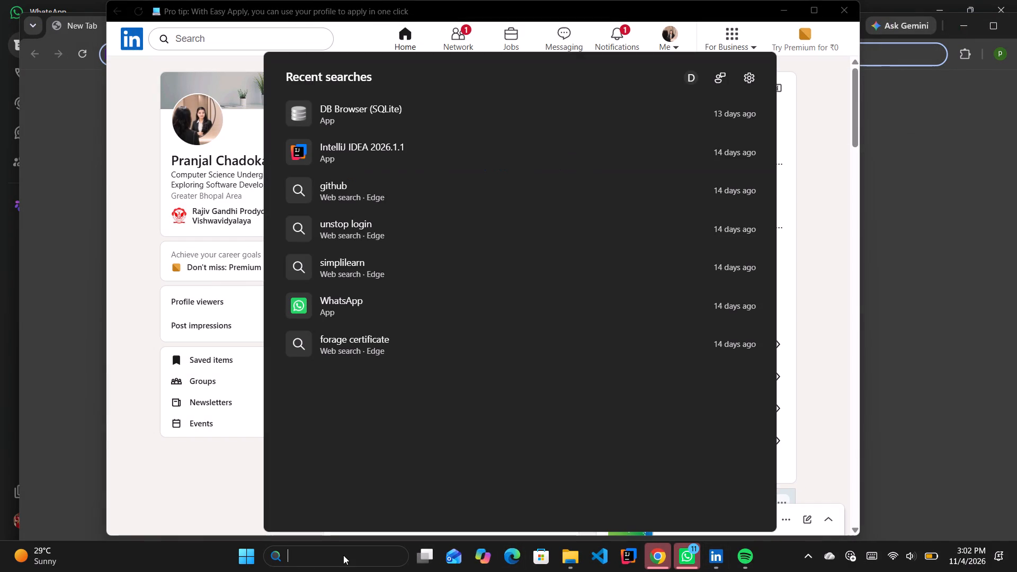
pyautogui.write('exce')
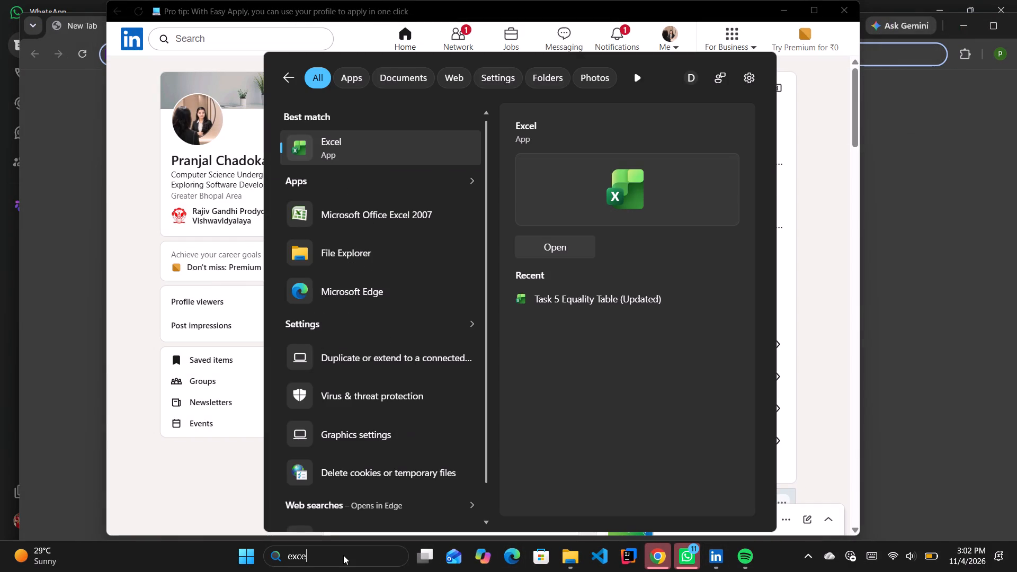
pyautogui.press('Return')
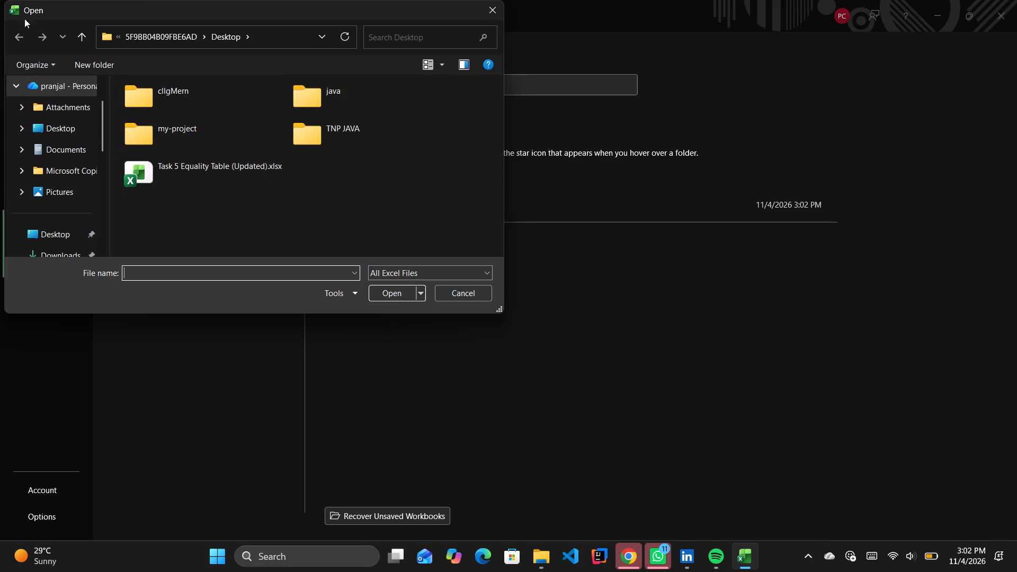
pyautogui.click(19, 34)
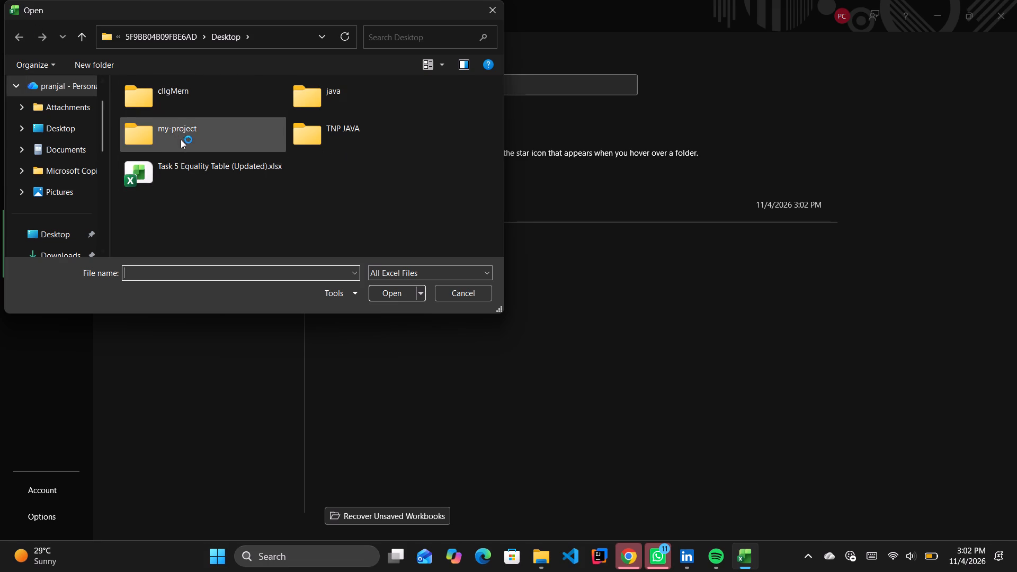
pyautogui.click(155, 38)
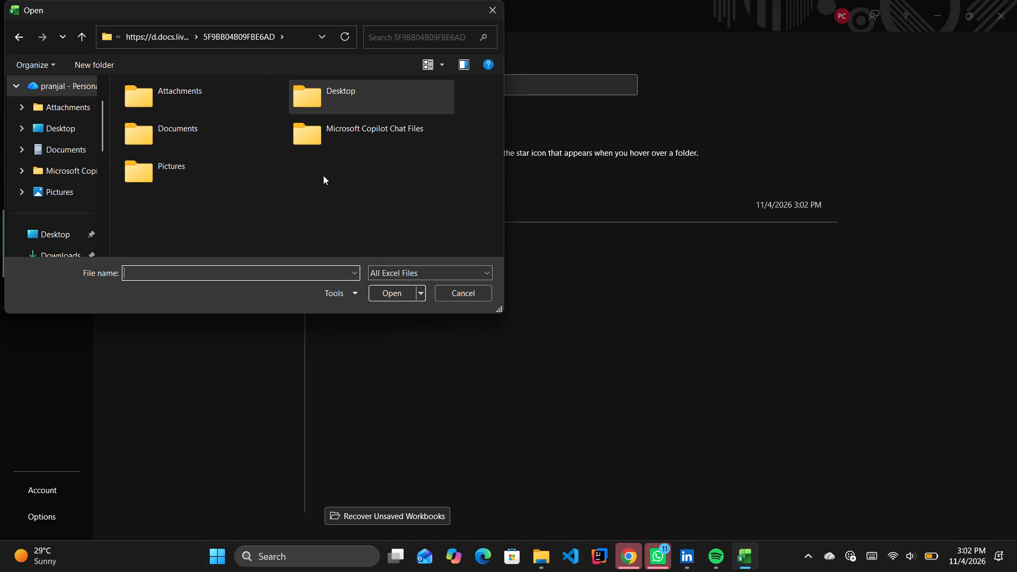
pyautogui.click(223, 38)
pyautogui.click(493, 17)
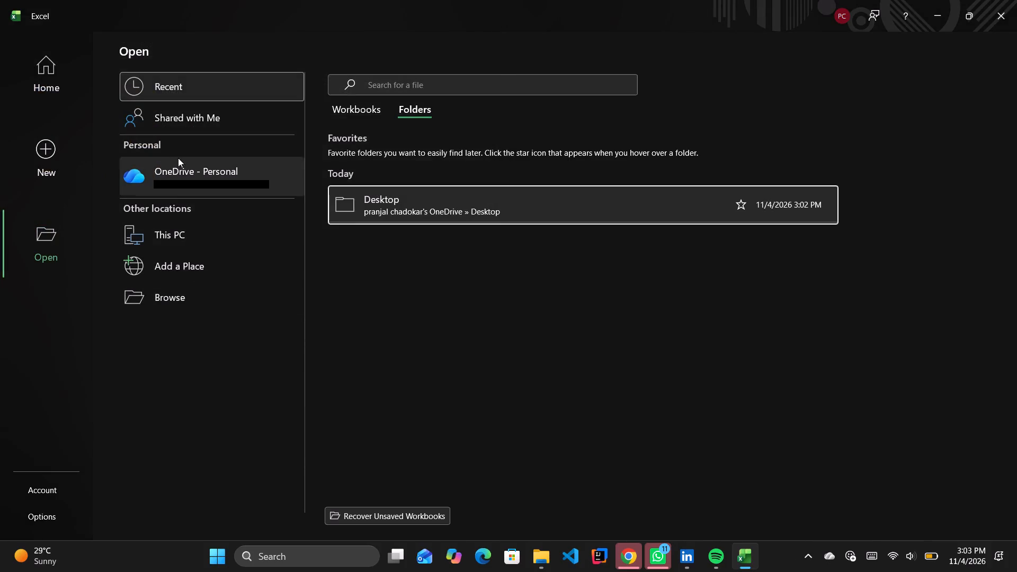
# Browse the OneDrive Desktop folder, checking the java and my-project folders, and open Task 5 Equality Table (Updated).xlsx.
pyautogui.click(159, 294)
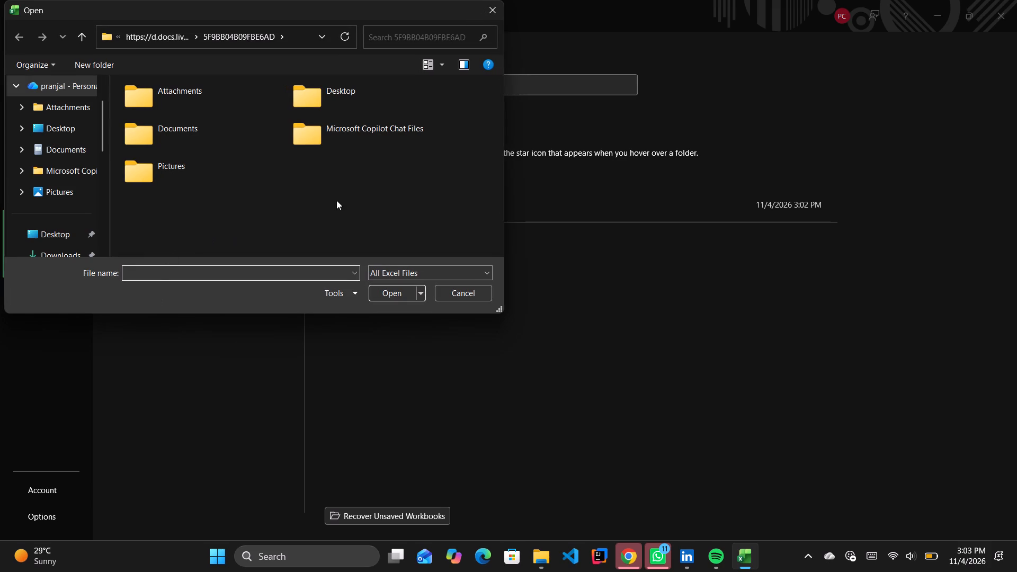
pyautogui.doubleClick(343, 97)
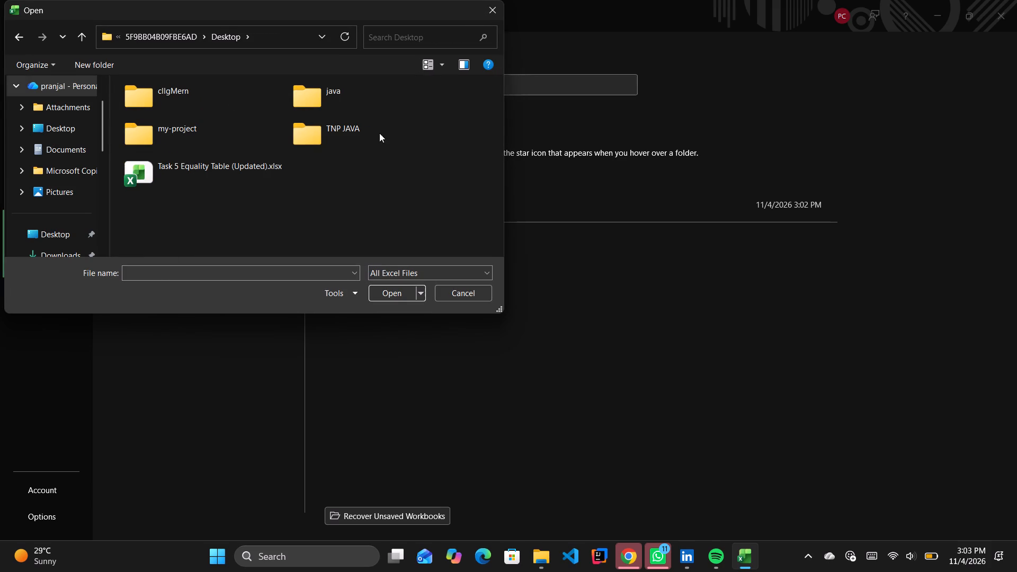
pyautogui.doubleClick(331, 97)
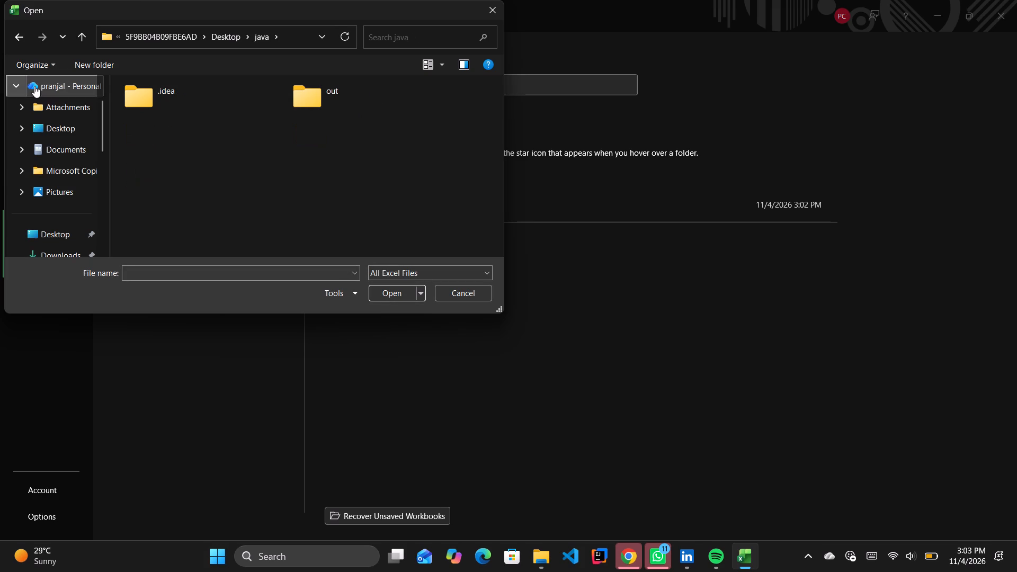
pyautogui.click(23, 37)
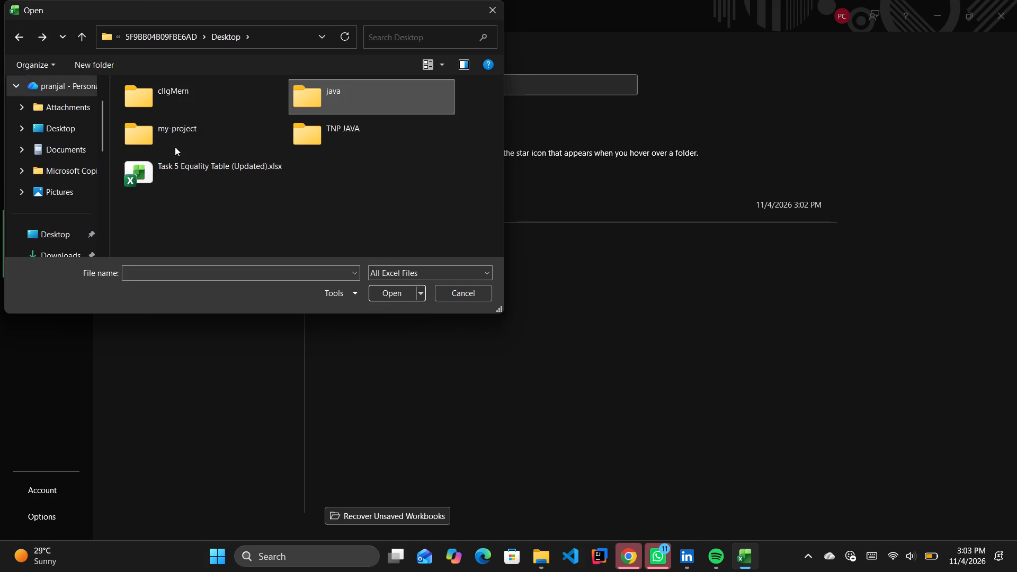
pyautogui.doubleClick(177, 137)
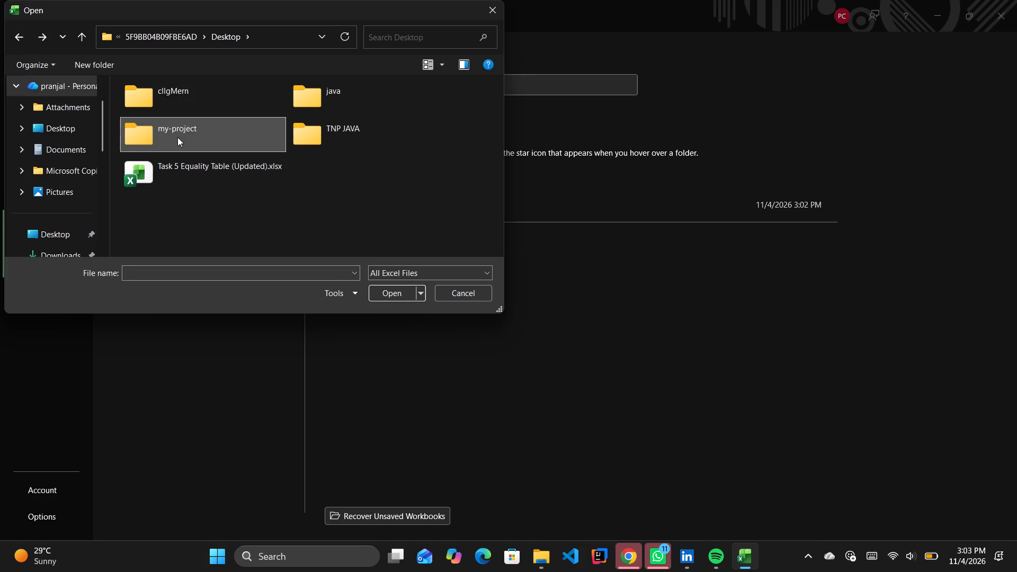
pyautogui.click(20, 36)
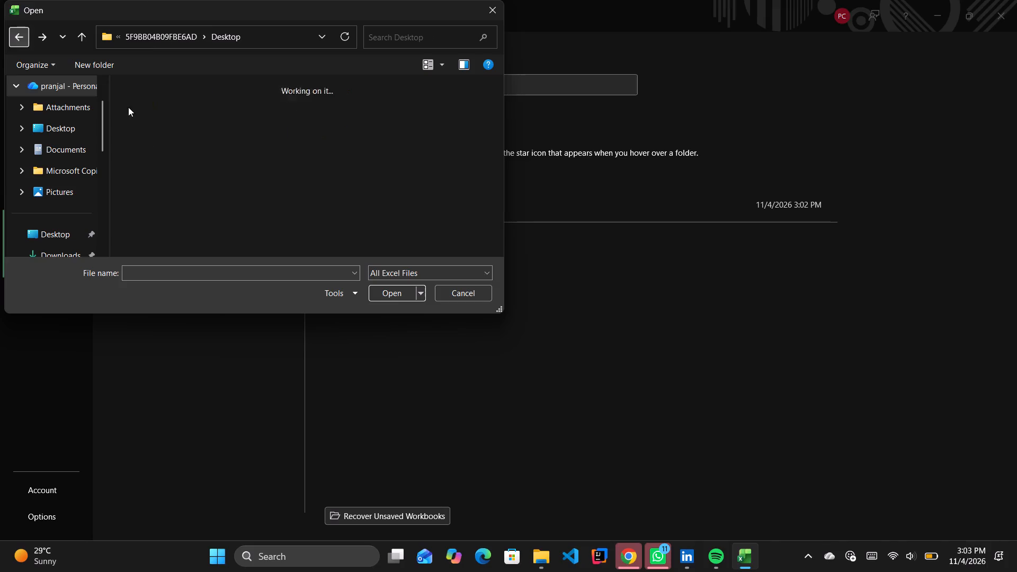
pyautogui.click(164, 160)
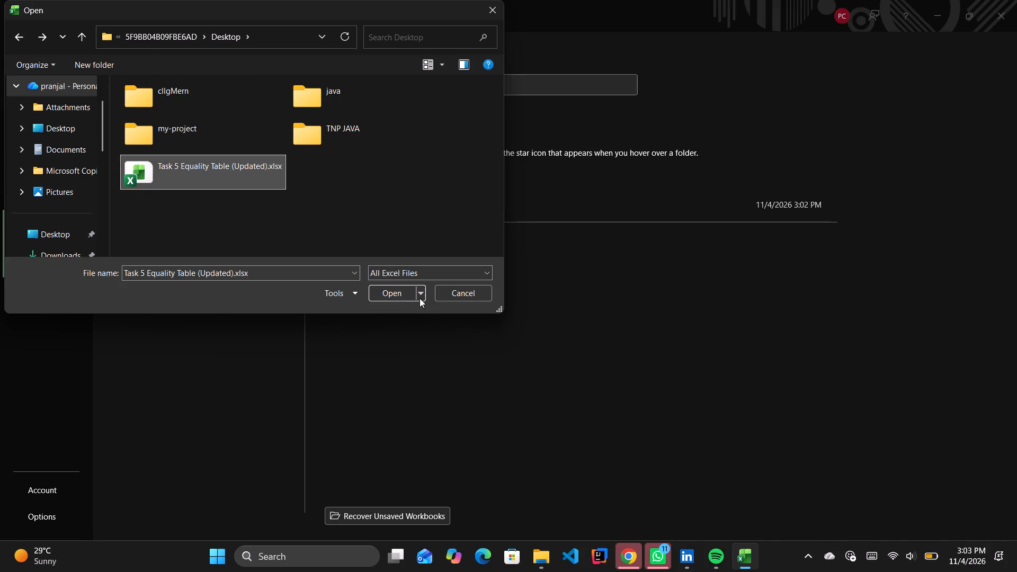
pyautogui.click(406, 287)
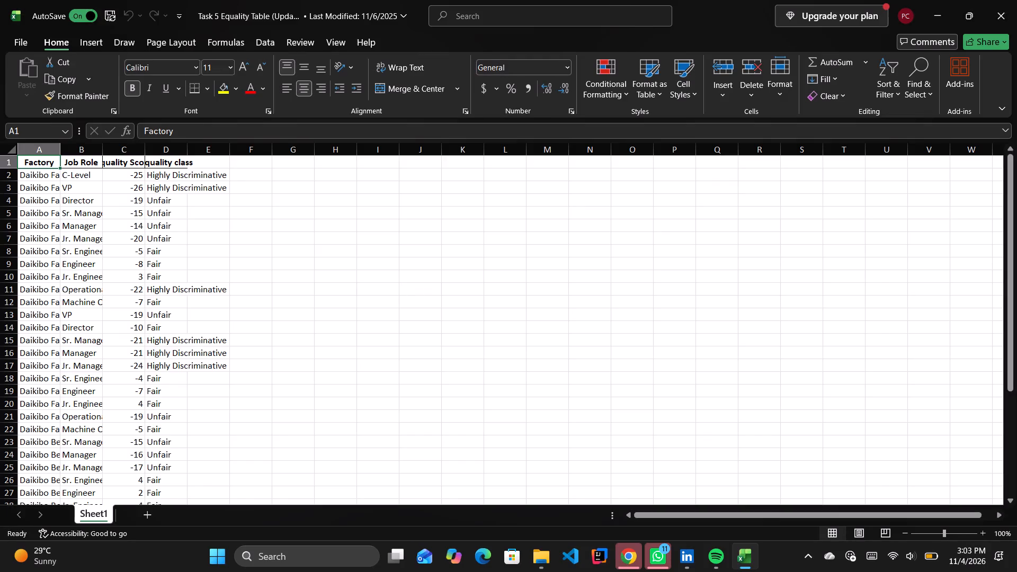
# Save the Task 5 Equality Table (Updated) workbook and close it.
pyautogui.hscroll(2, 406, 287)
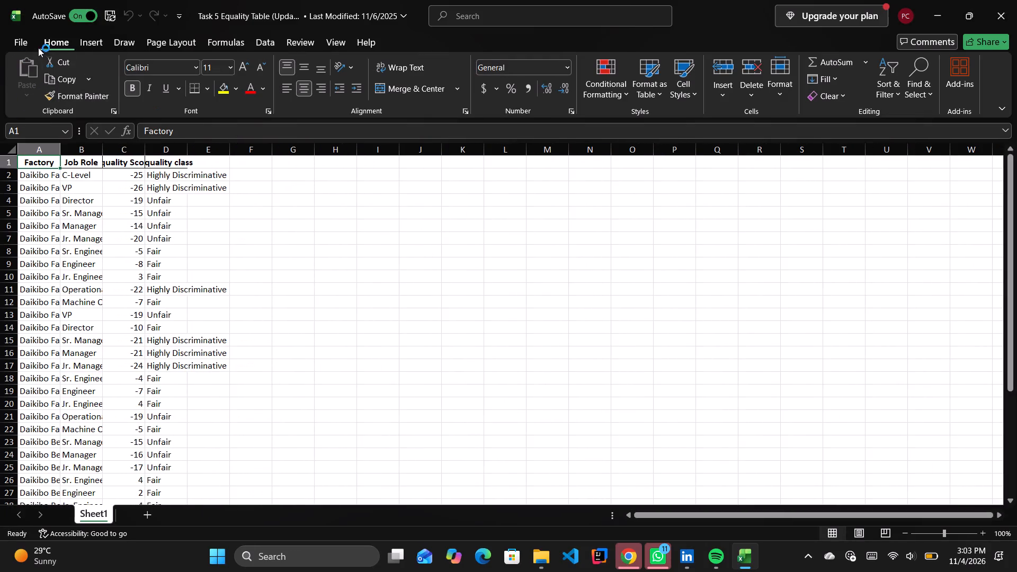
pyautogui.click(19, 40)
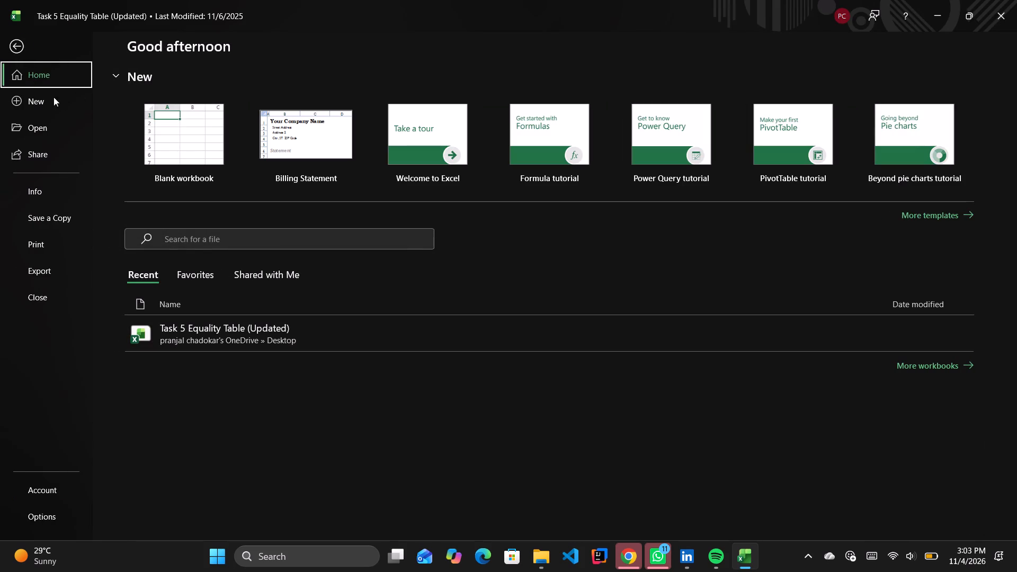
pyautogui.click(19, 49)
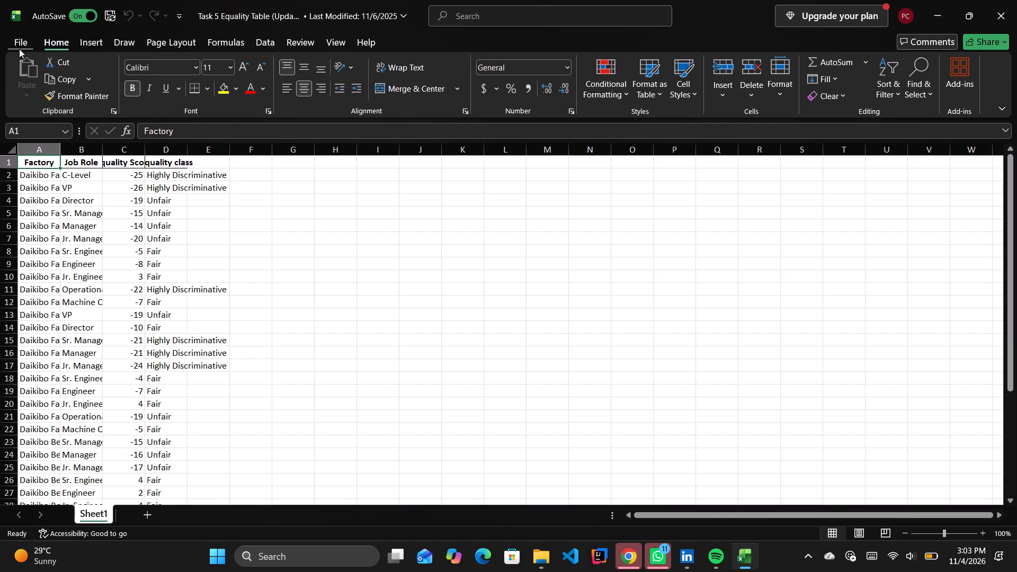
pyautogui.hotkey('ctrl', 's')
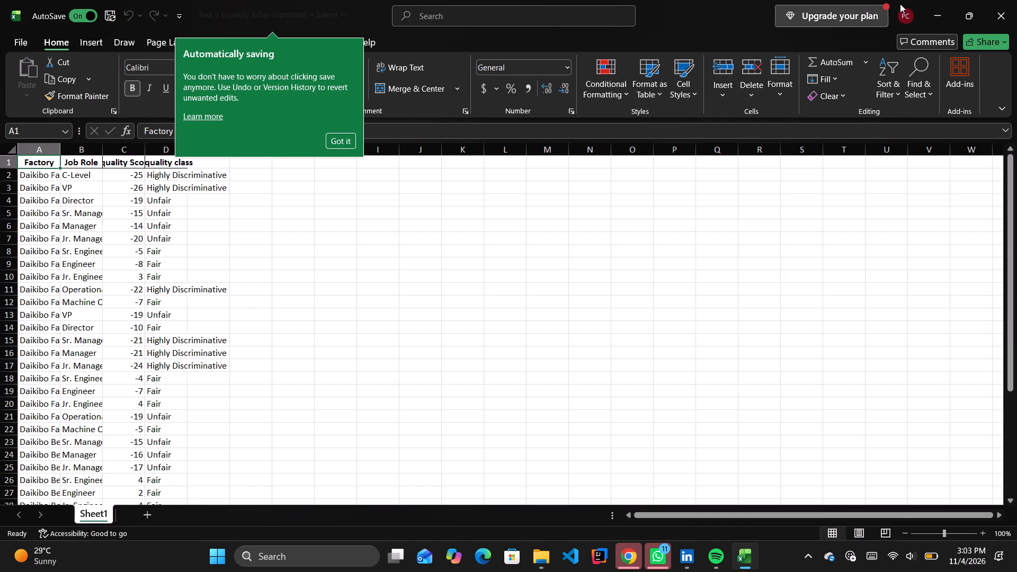
pyautogui.click(1003, 6)
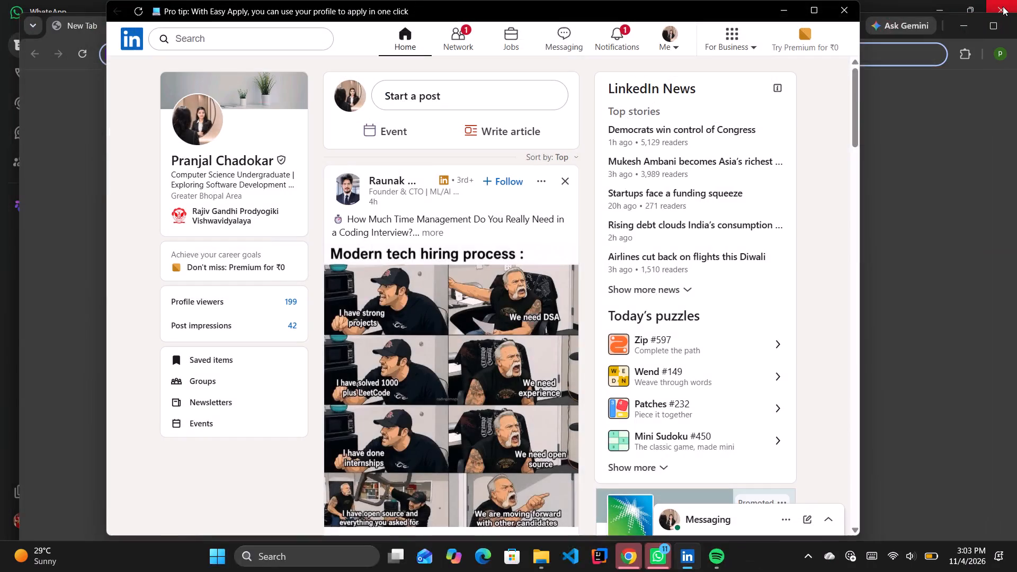
# Clear the desktop by closing WhatsApp and LinkedIn and minimizing Chrome to reach File Explorer.
pyautogui.click(1003, 6)
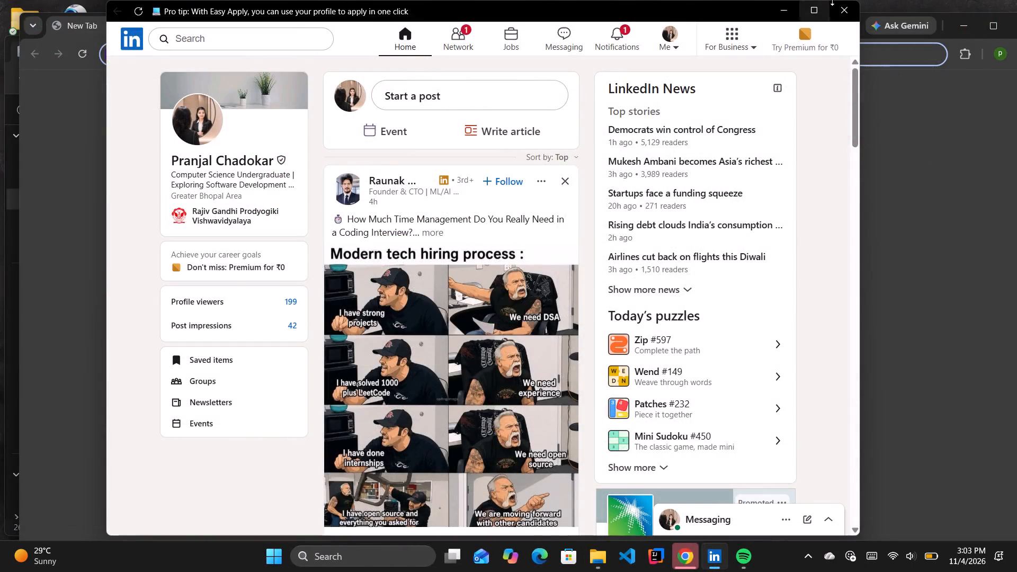
pyautogui.click(842, 11)
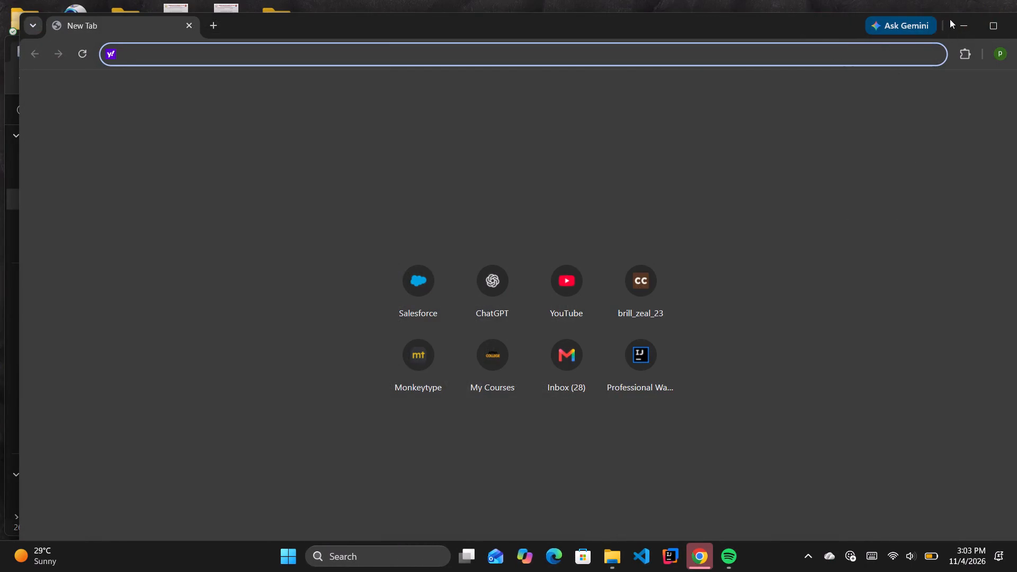
pyautogui.click(966, 26)
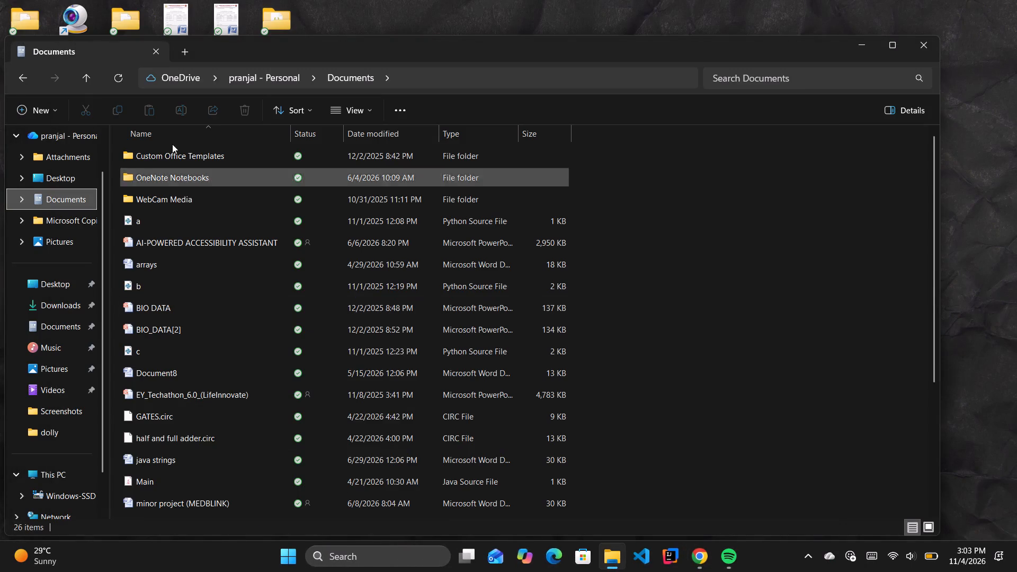
# Look through Program Files on the Windows-SSD (C:) drive for the file, checking the Common Files, System and Lenovo folders.
pyautogui.click(48, 484)
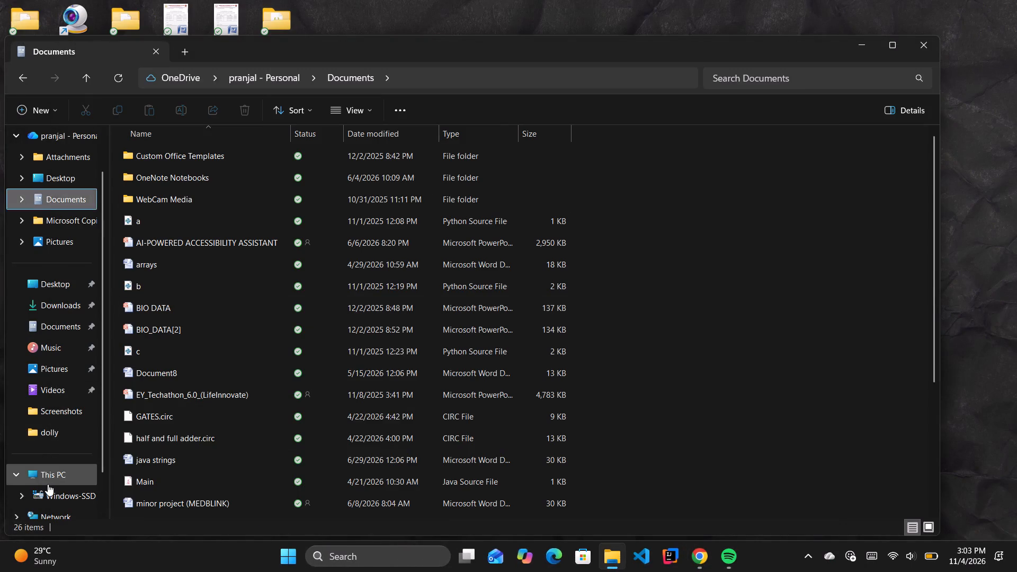
pyautogui.doubleClick(199, 170)
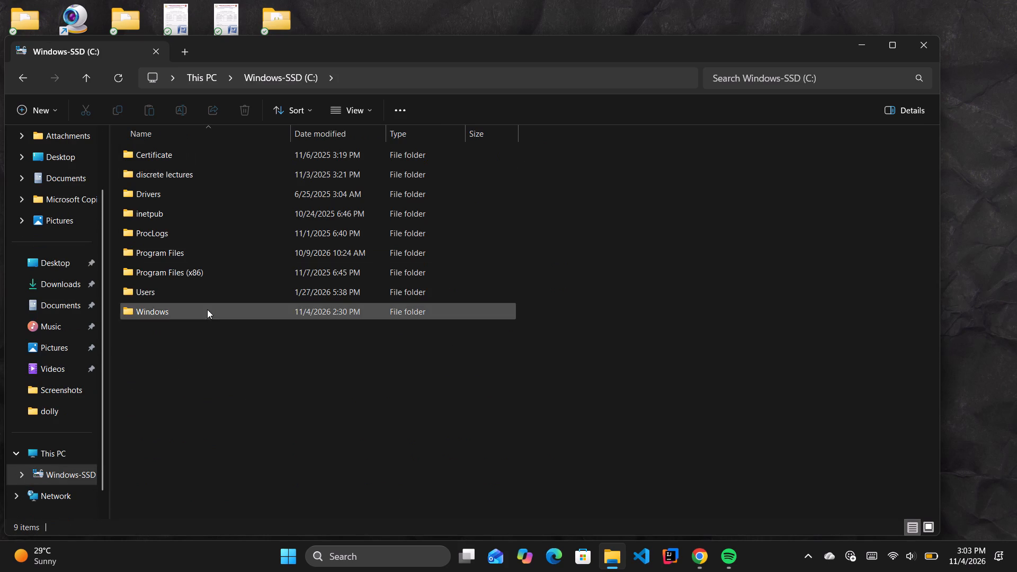
pyautogui.doubleClick(185, 257)
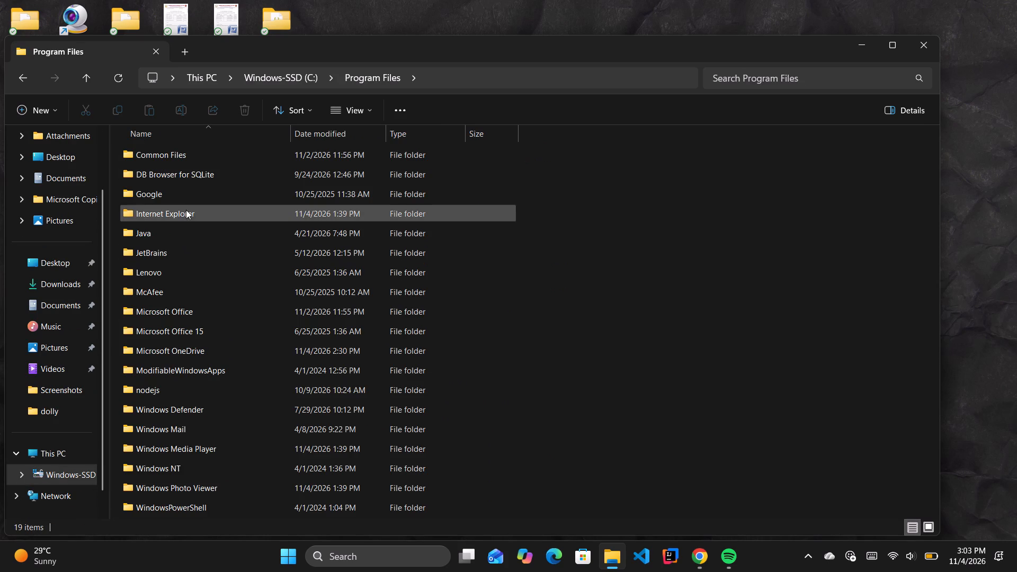
pyautogui.scroll(-1, 199, 236)
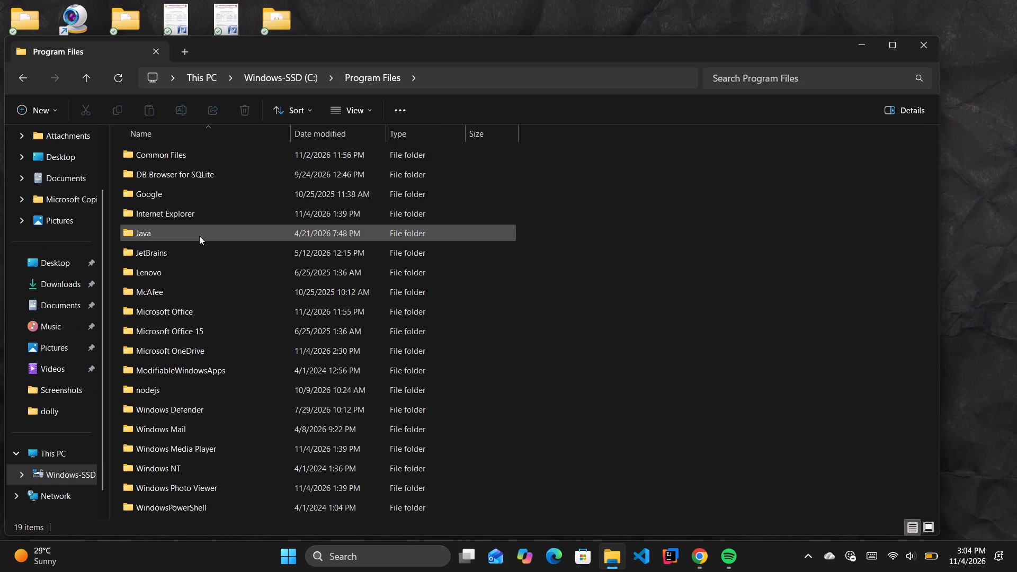
pyautogui.scroll(-2, 199, 236)
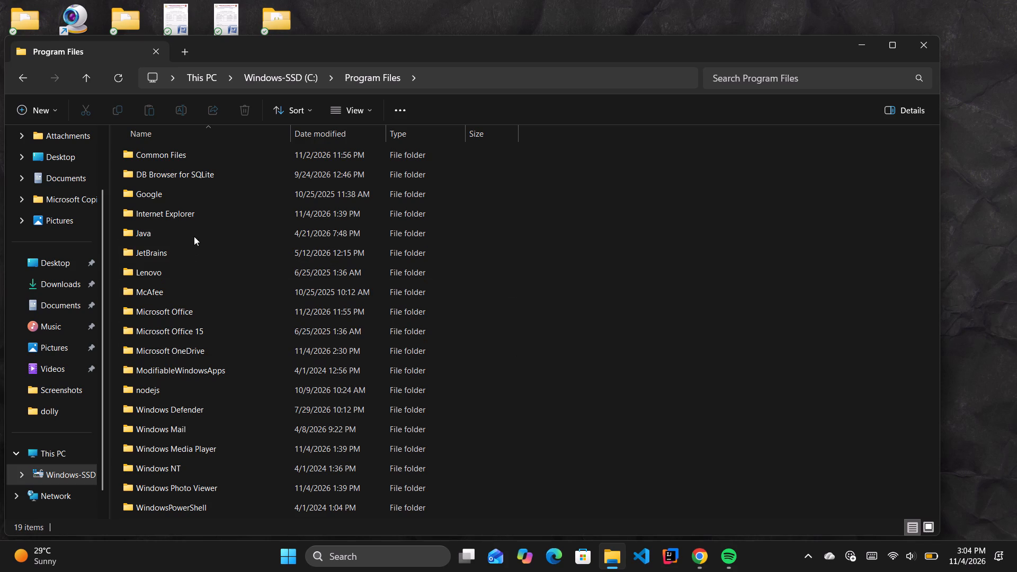
pyautogui.doubleClick(182, 161)
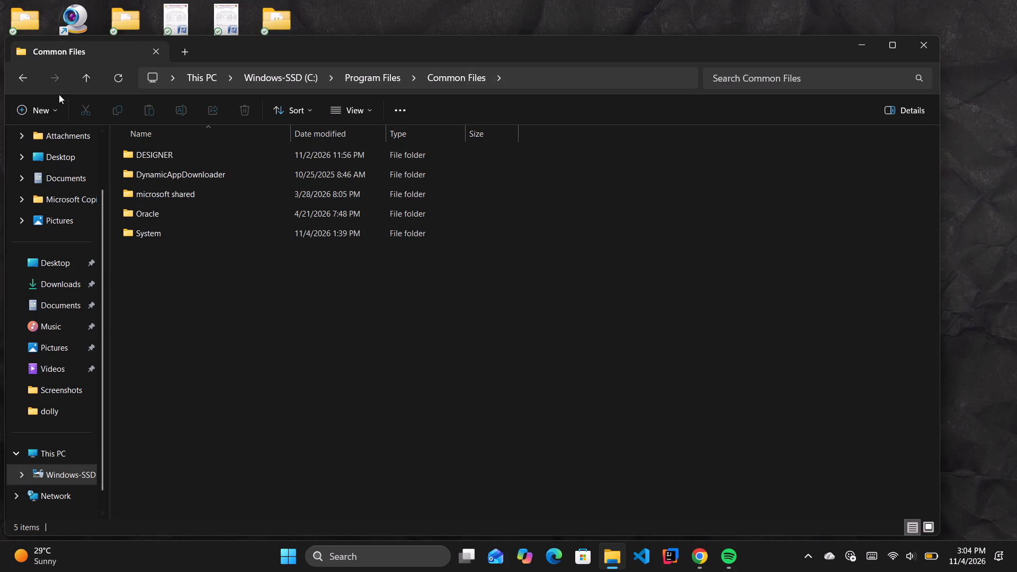
pyautogui.doubleClick(156, 238)
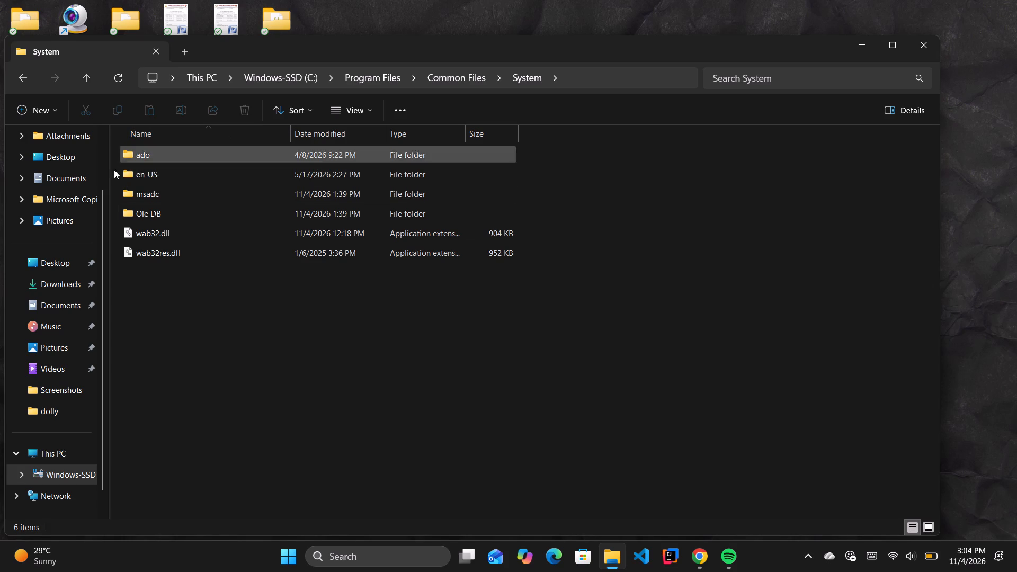
pyautogui.click(26, 82)
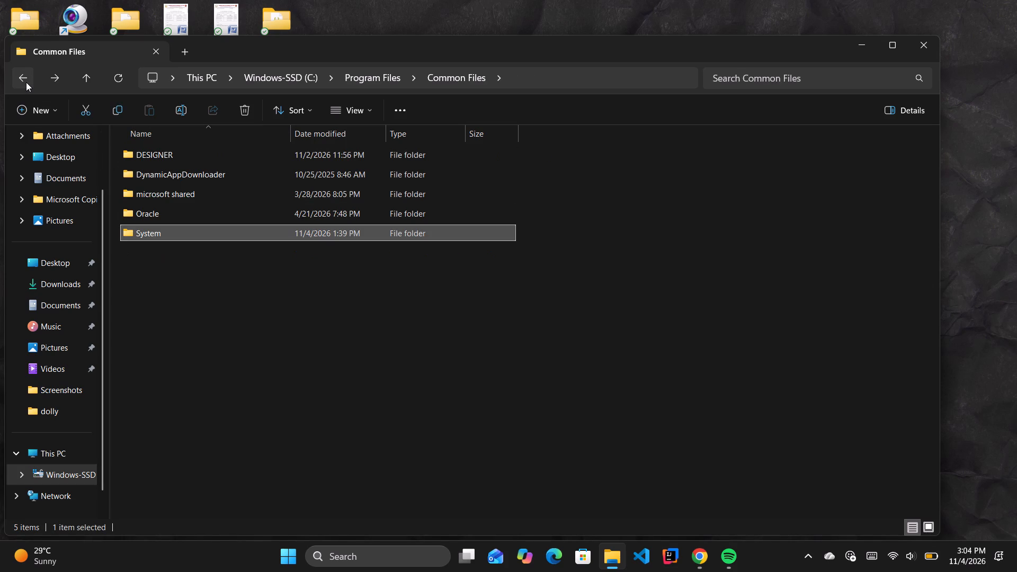
pyautogui.click(26, 82)
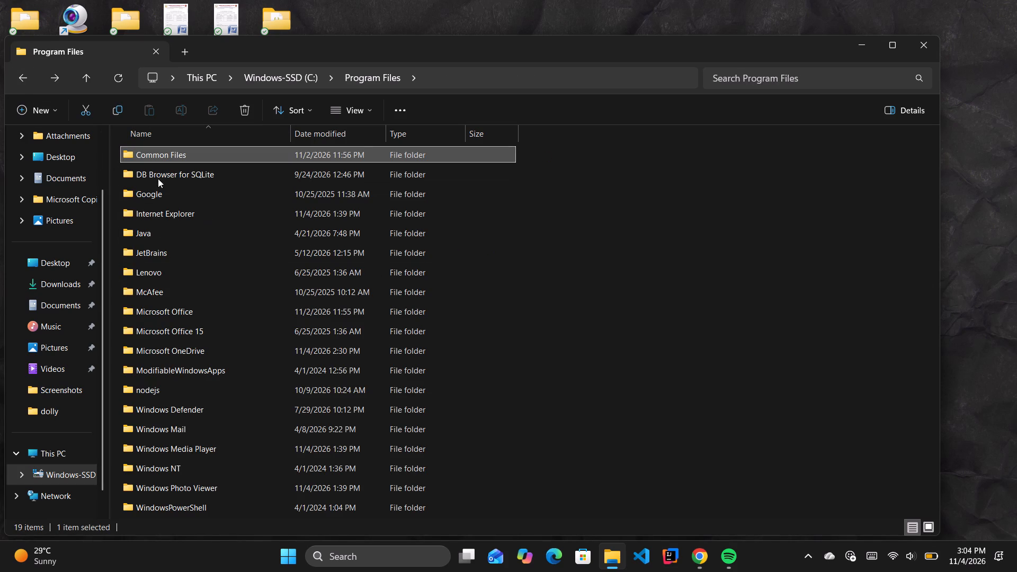
pyautogui.scroll(-2, 184, 222)
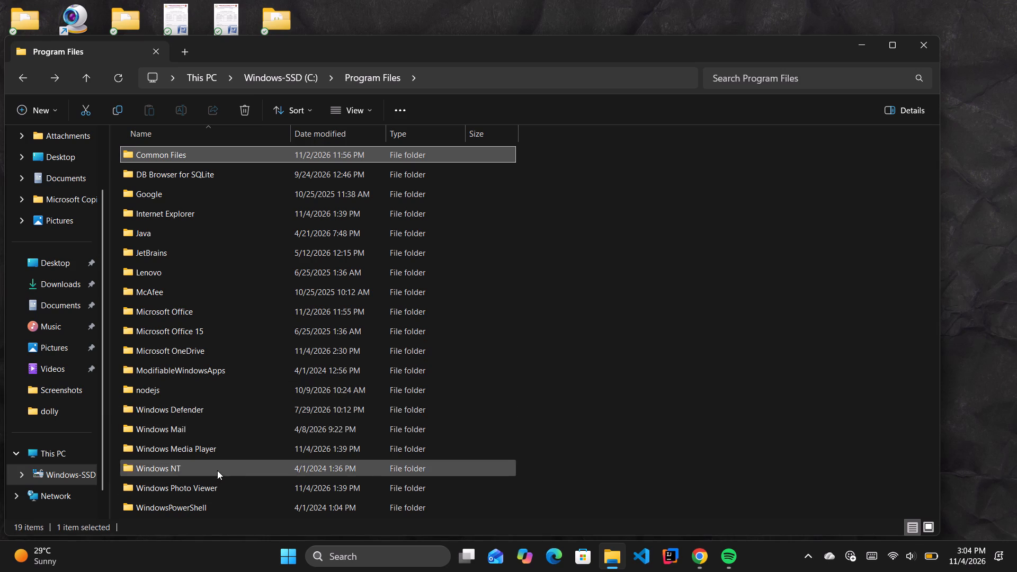
pyautogui.doubleClick(168, 276)
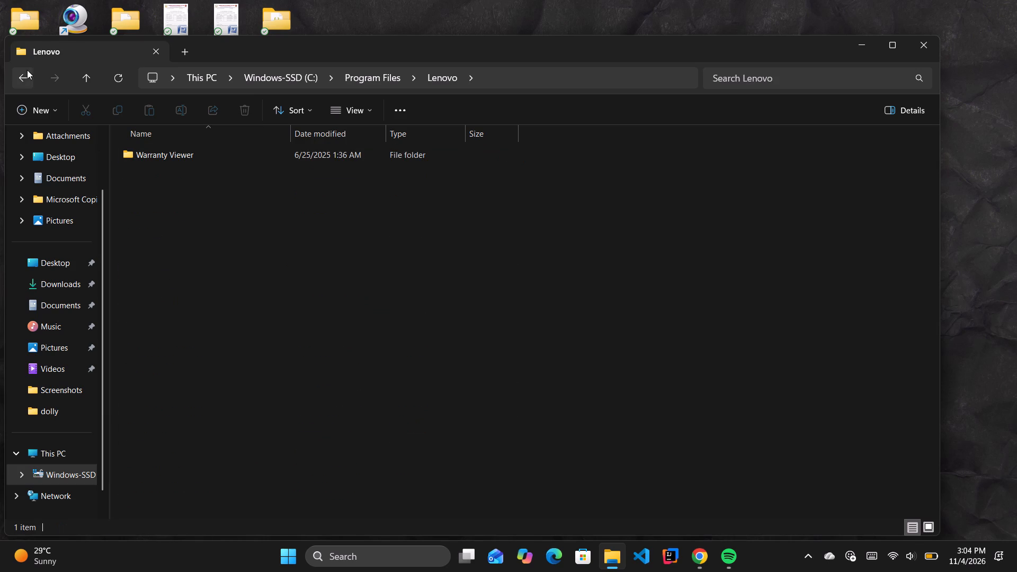
pyautogui.click(22, 77)
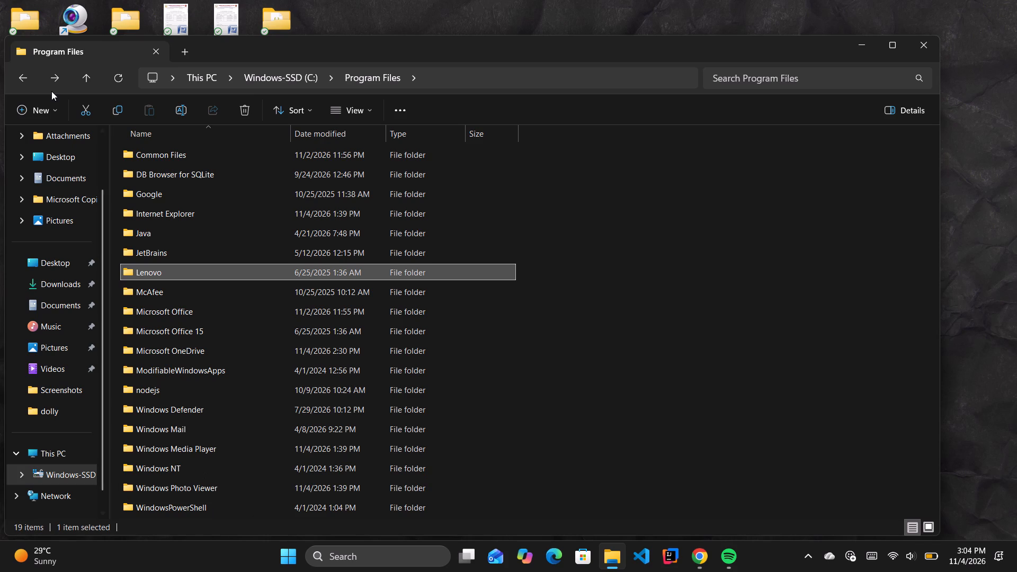
pyautogui.click(19, 78)
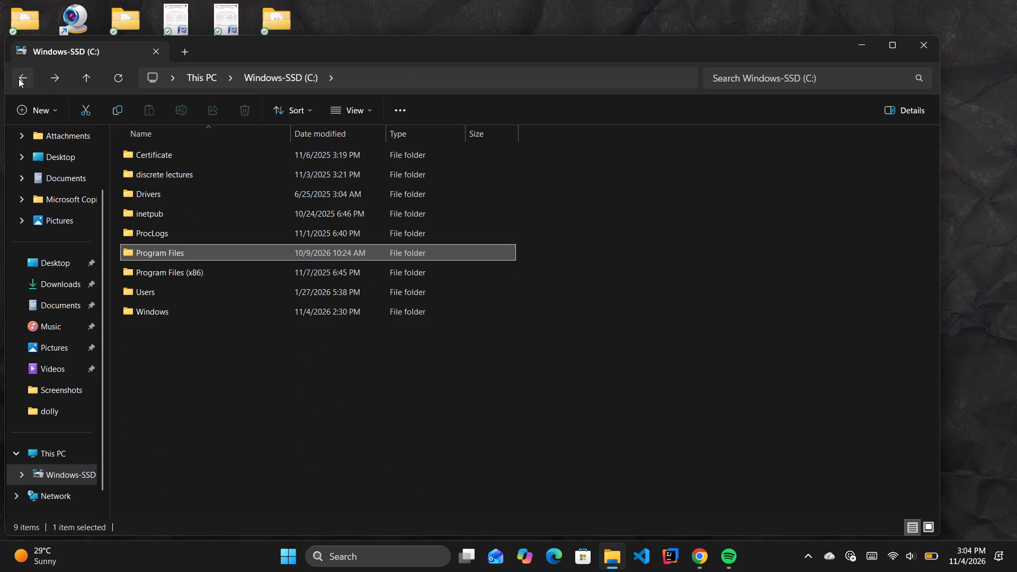
# Look through the Program Files (x86) and Windows folders on the C: drive for the file.
pyautogui.doubleClick(186, 267)
pyautogui.scroll(-1, 186, 267)
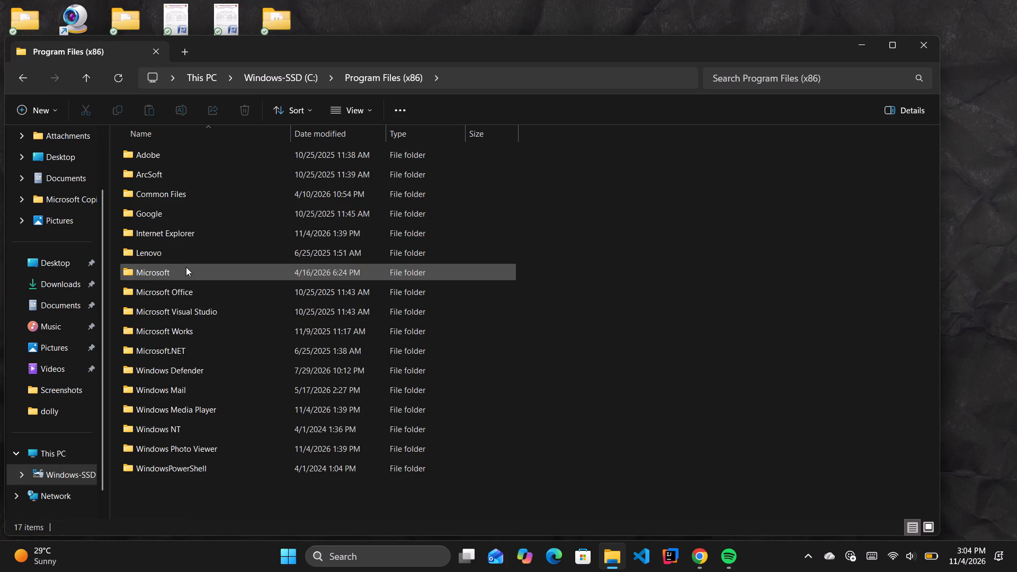
pyautogui.scroll(-1, 186, 267)
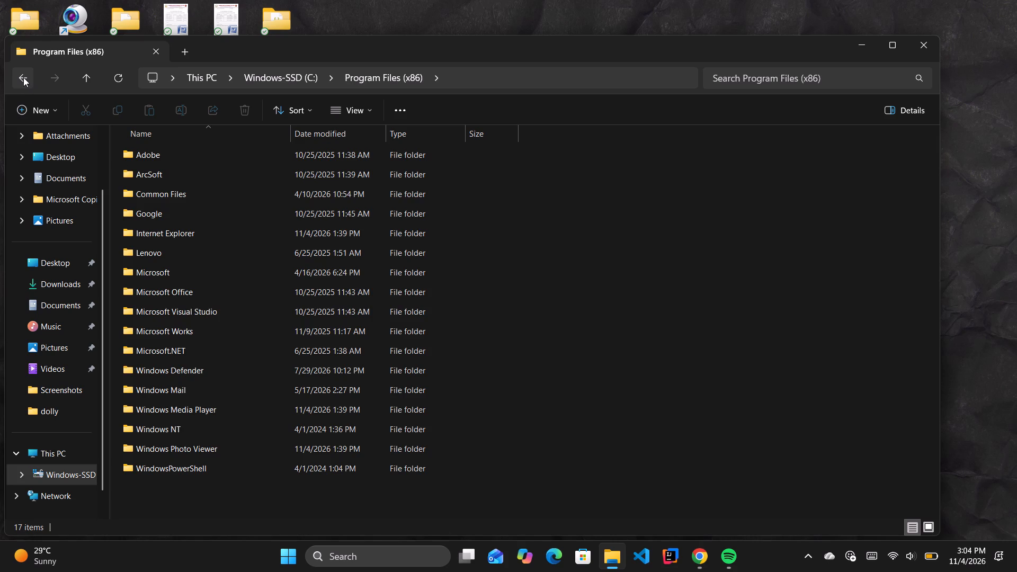
pyautogui.click(23, 77)
pyautogui.doubleClick(155, 307)
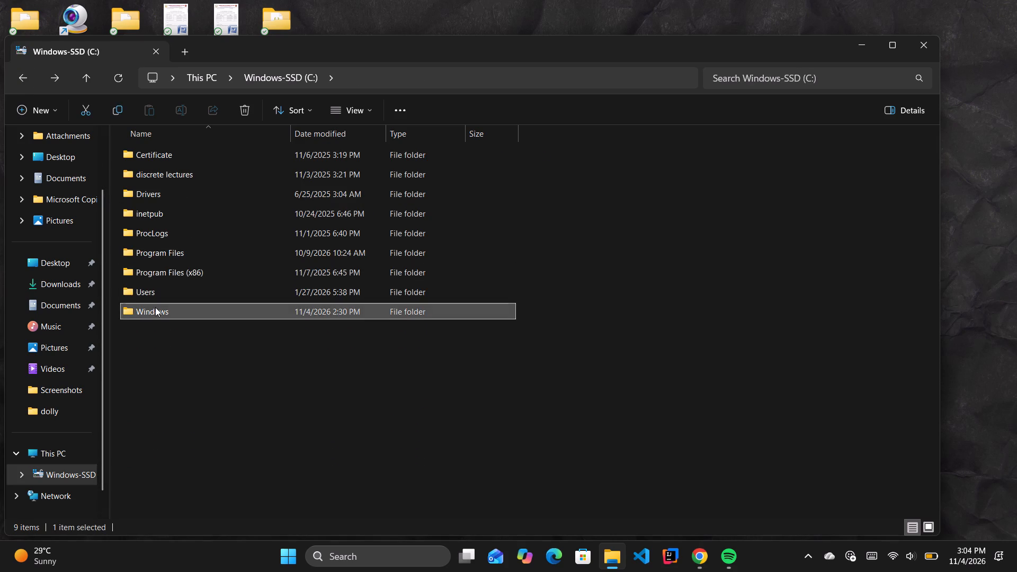
pyautogui.scroll(-3, 254, 316)
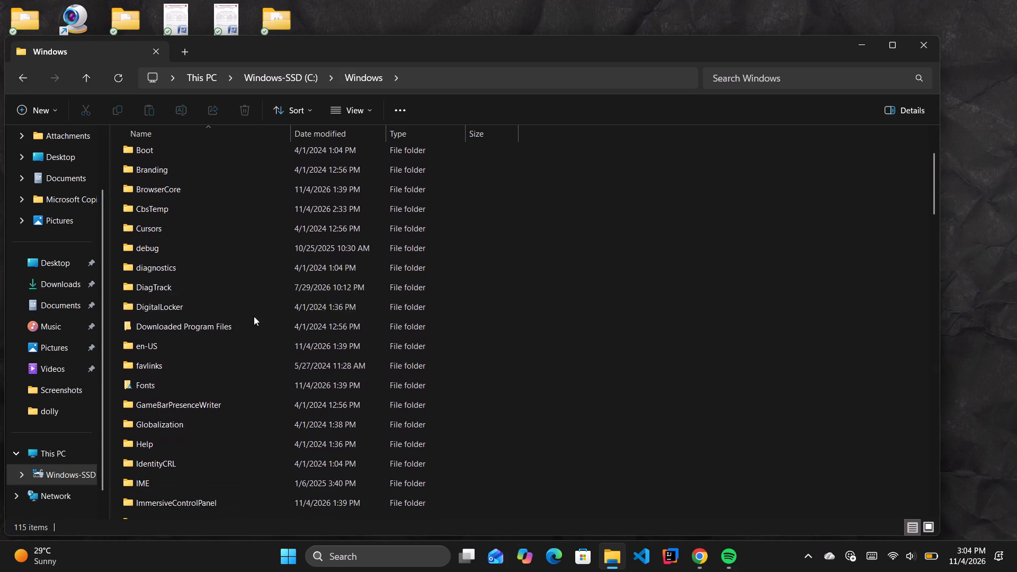
pyautogui.scroll(-5, 254, 316)
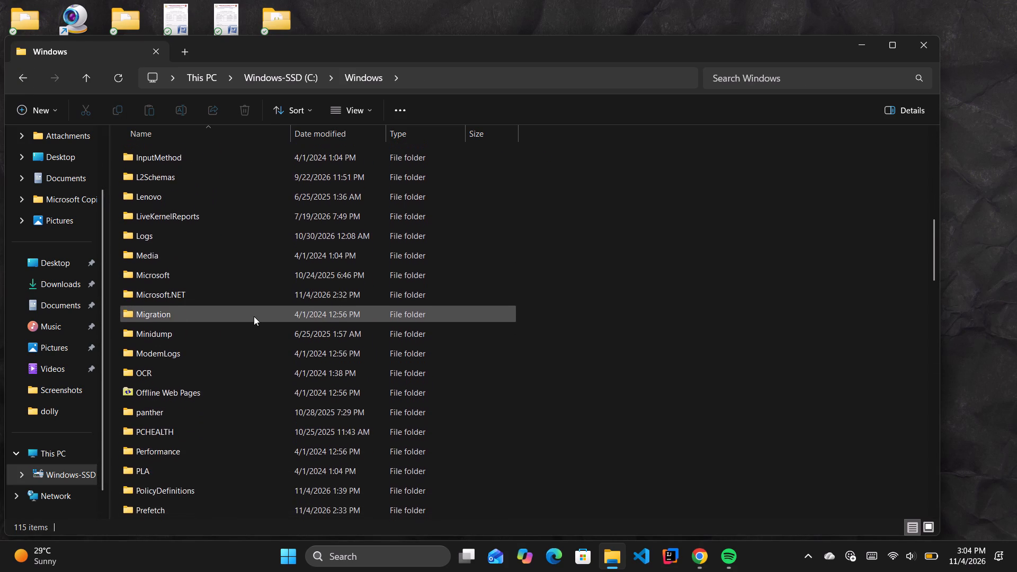
pyautogui.scroll(-3, 254, 316)
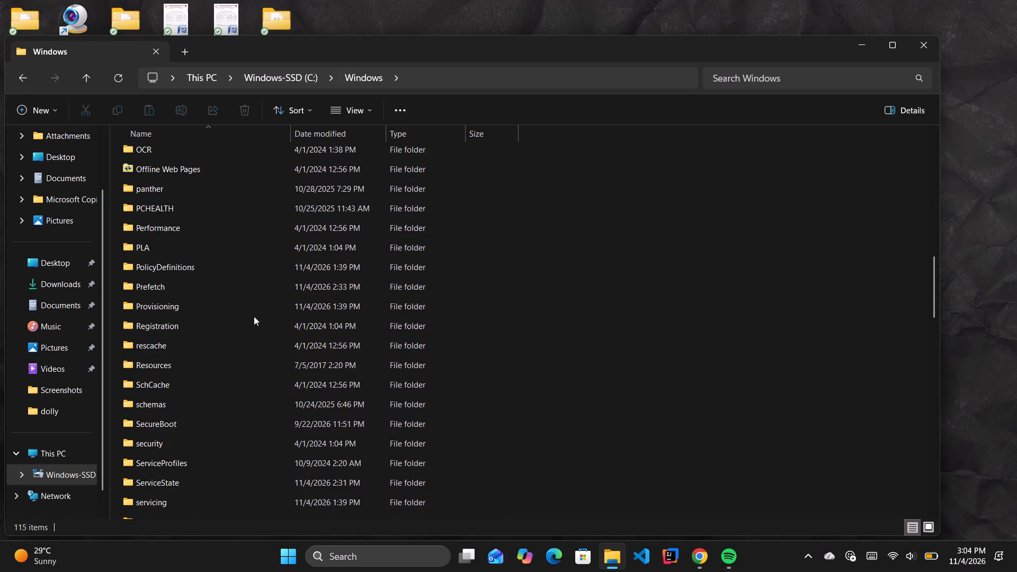
pyautogui.scroll(-10, 254, 316)
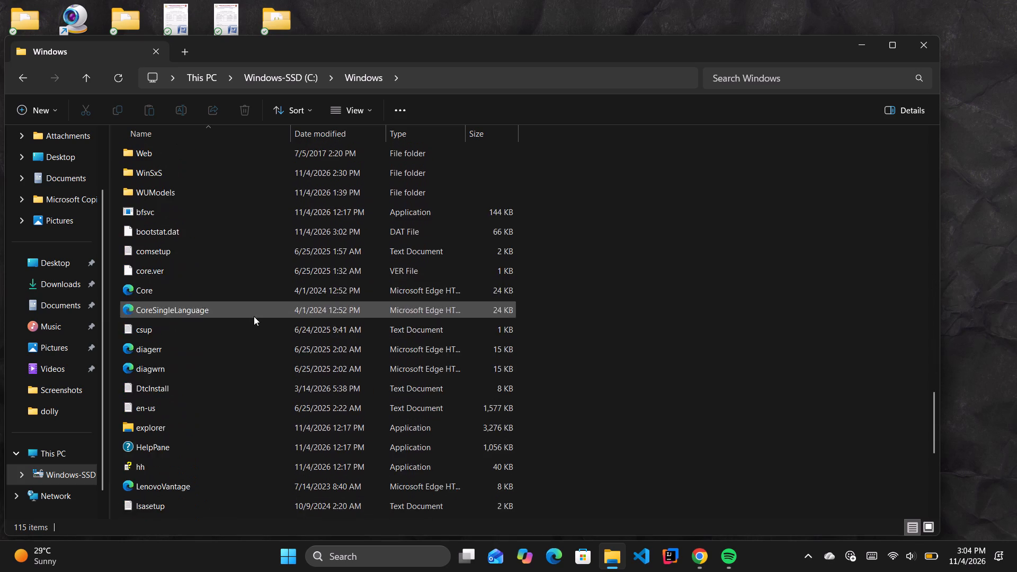
pyautogui.scroll(-4, 254, 316)
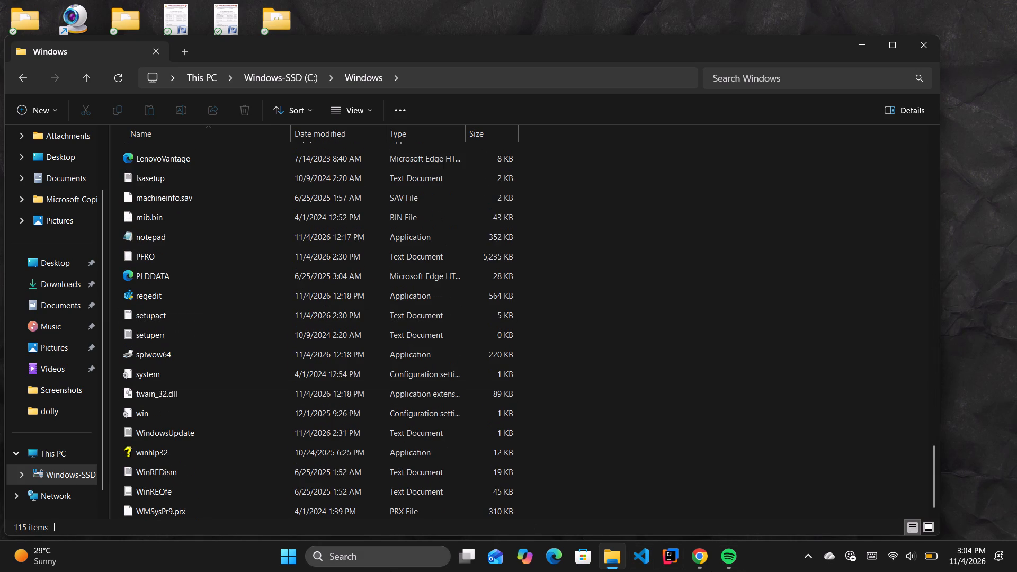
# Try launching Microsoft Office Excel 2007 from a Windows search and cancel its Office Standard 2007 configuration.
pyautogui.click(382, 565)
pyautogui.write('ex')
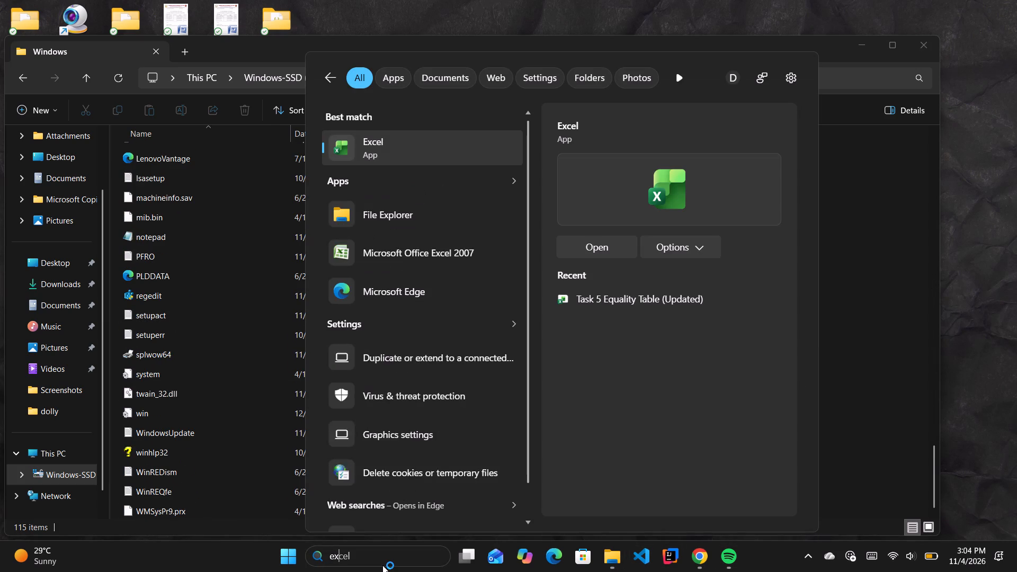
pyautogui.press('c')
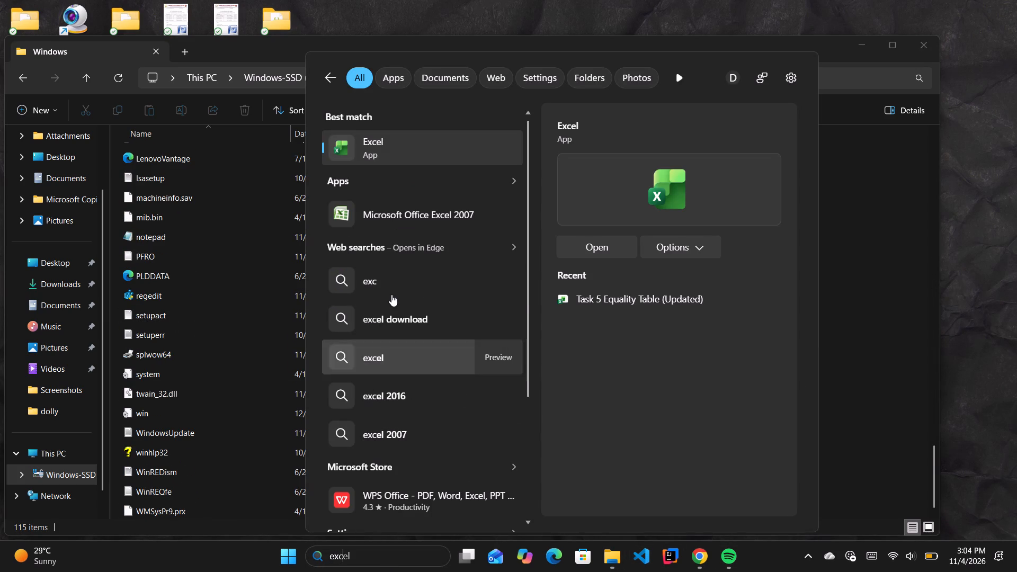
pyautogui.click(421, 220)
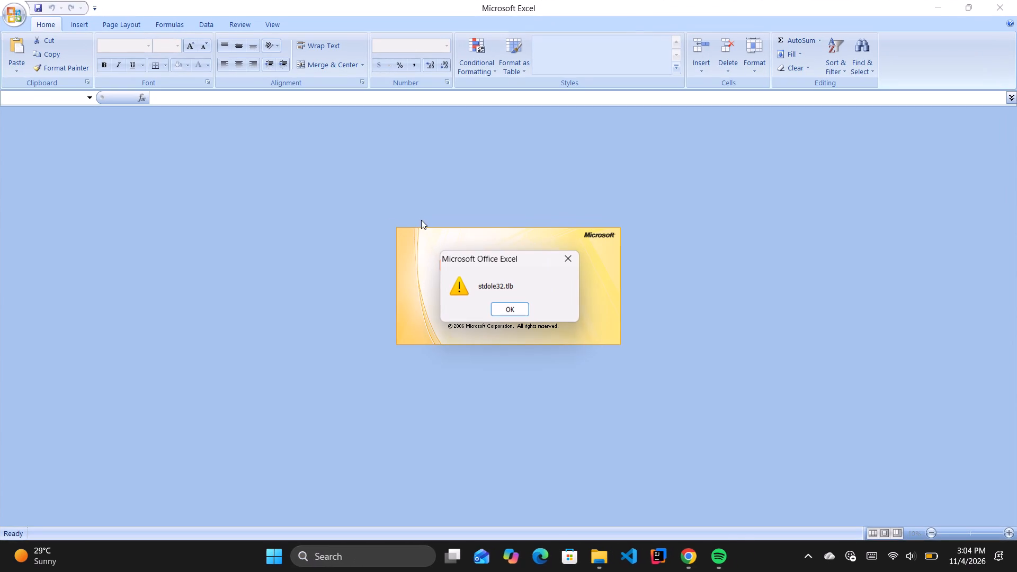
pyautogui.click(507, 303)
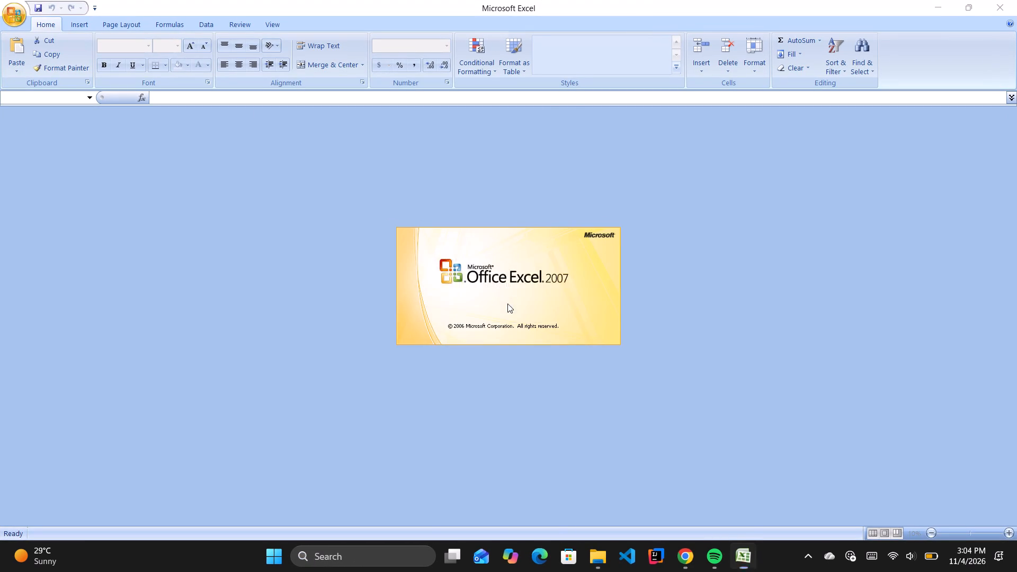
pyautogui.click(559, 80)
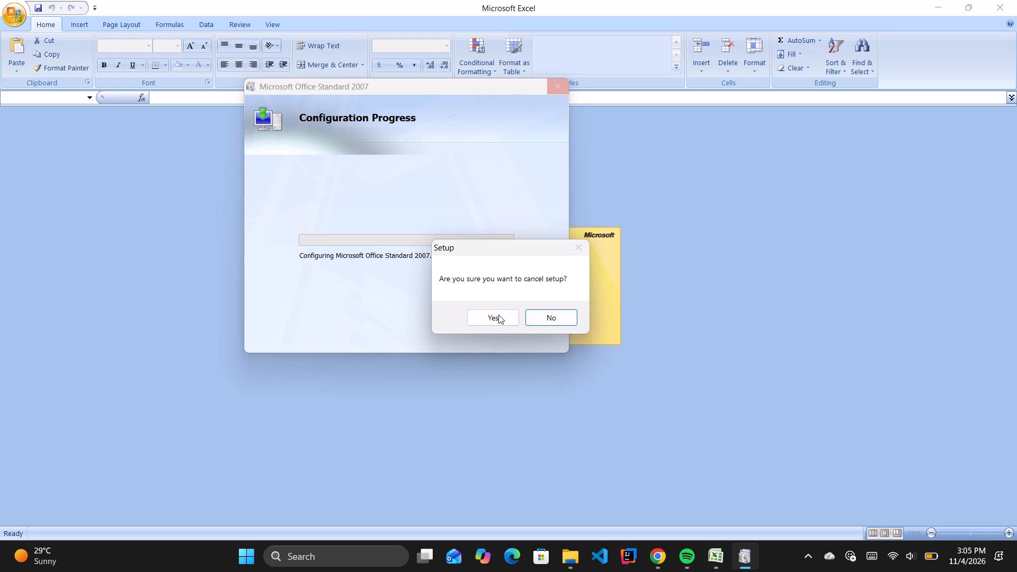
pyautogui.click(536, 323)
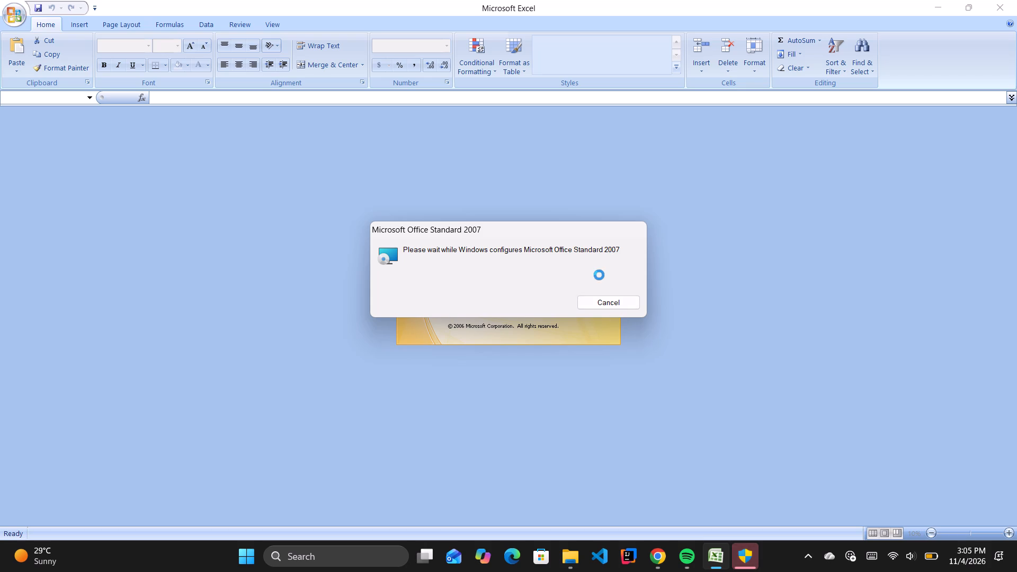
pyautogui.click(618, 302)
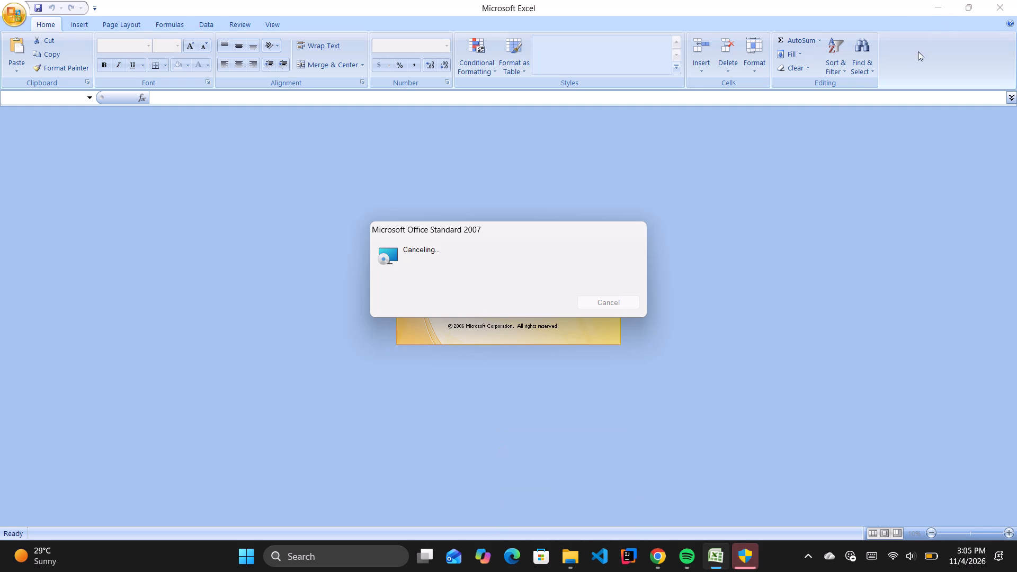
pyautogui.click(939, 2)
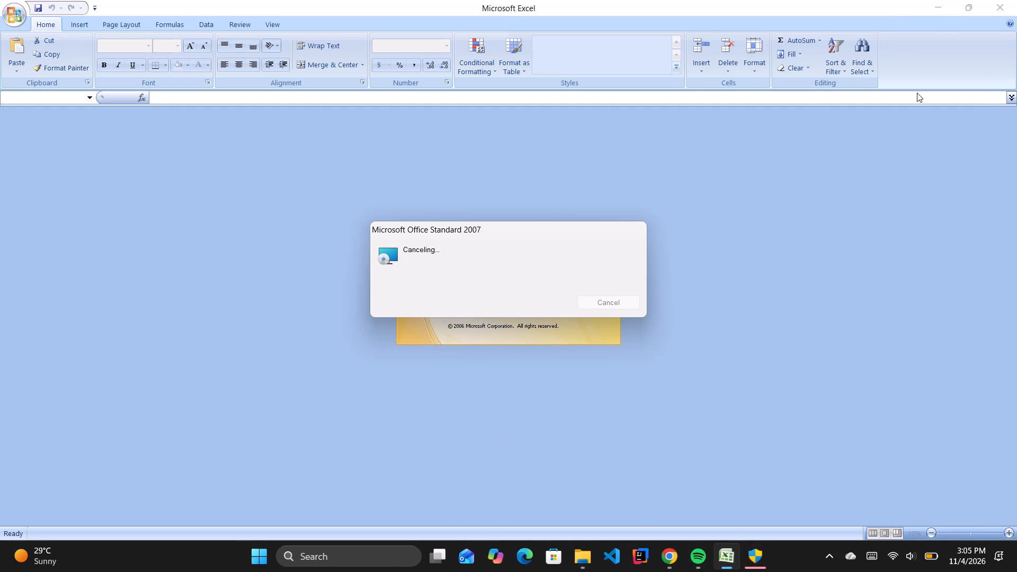
# Search Windows for Excel and launch the current version to its start screen.
pyautogui.click(326, 555)
pyautogui.write('exce')
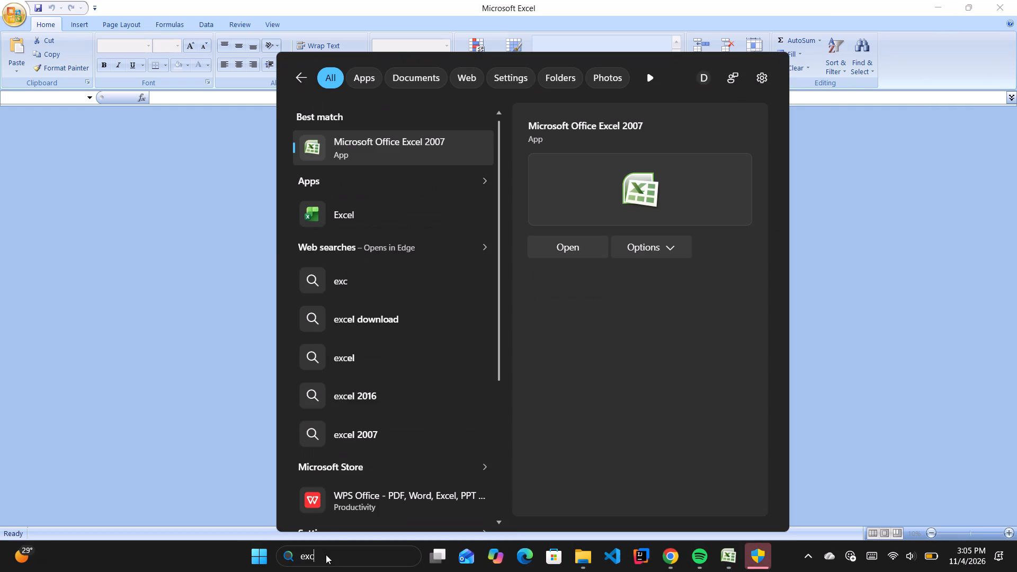
pyautogui.press('Return')
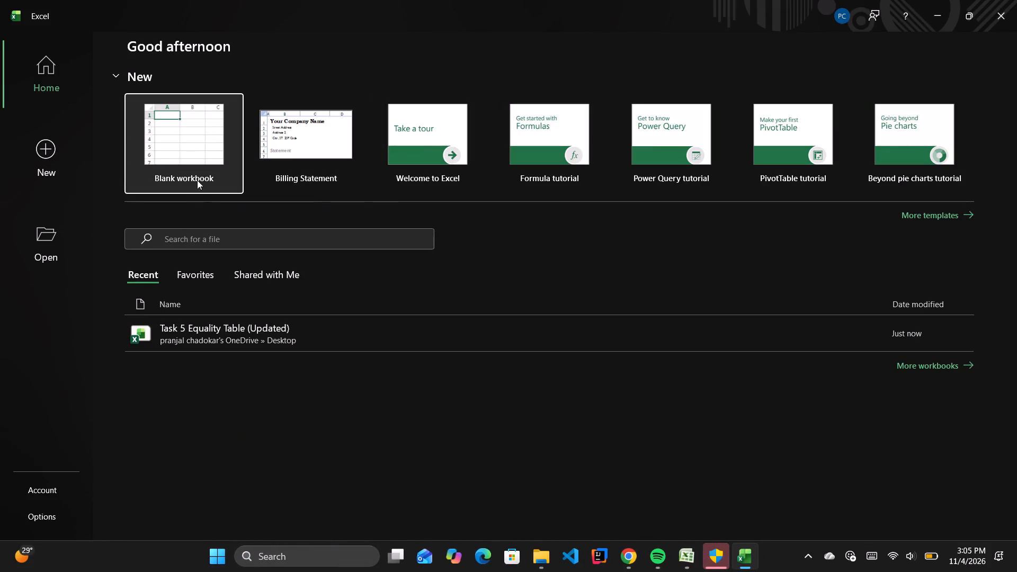
pyautogui.click(42, 76)
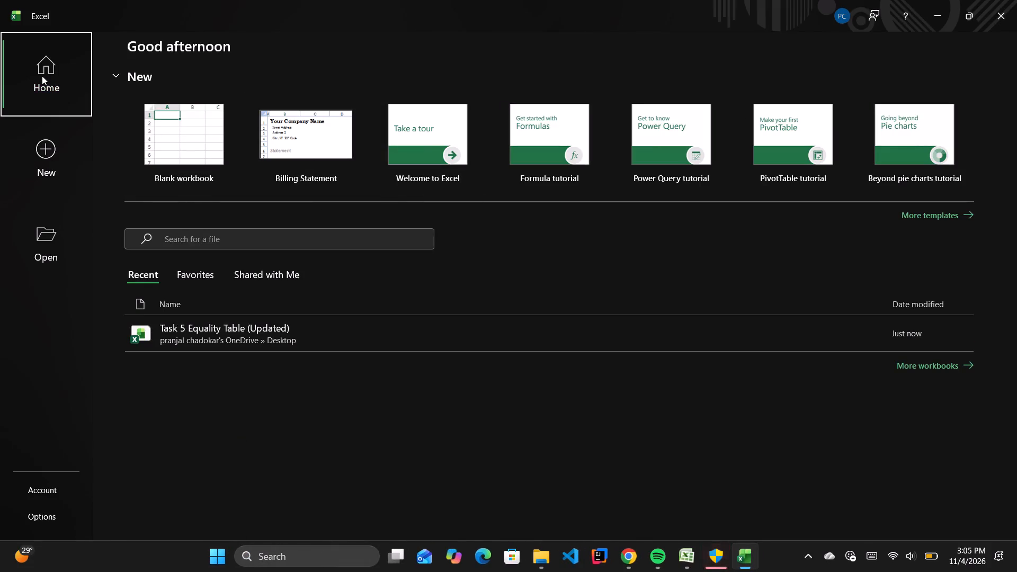
# Browse This PC on Excel's Open page for the file, checking the OneNote Notebooks, Custom Office Templates and WebCam Media folders in Documents.
pyautogui.click(39, 245)
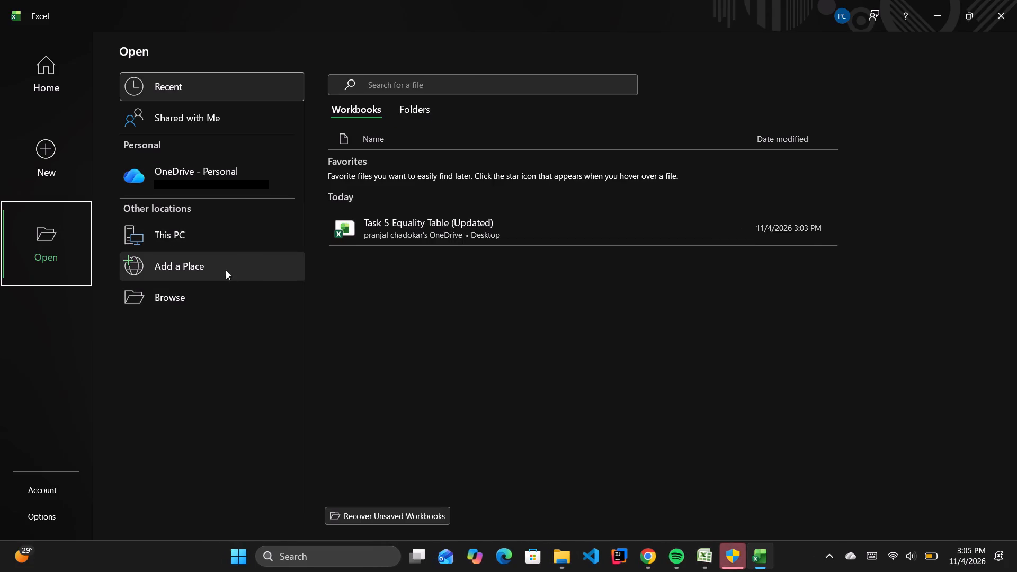
pyautogui.click(218, 247)
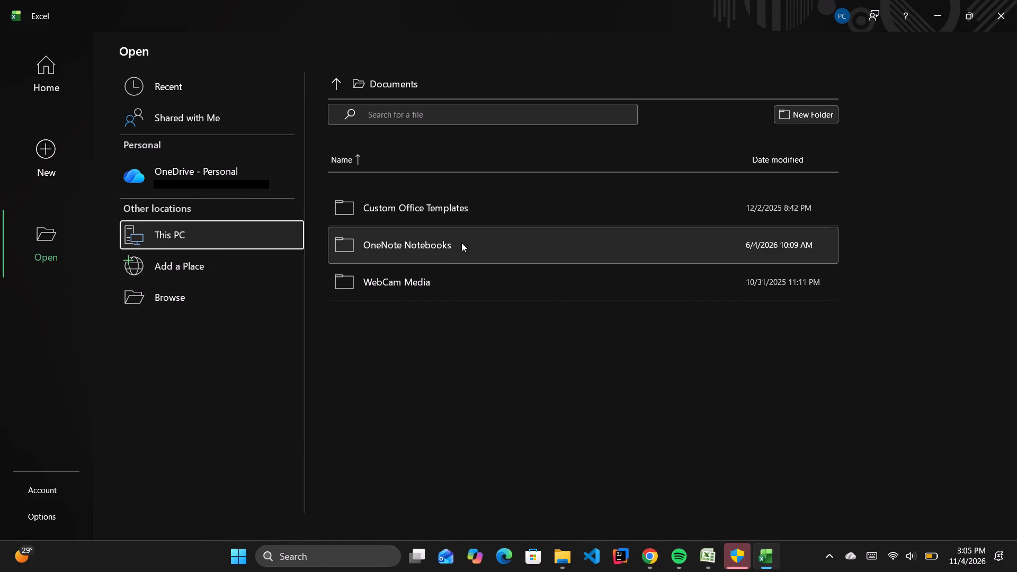
pyautogui.doubleClick(418, 246)
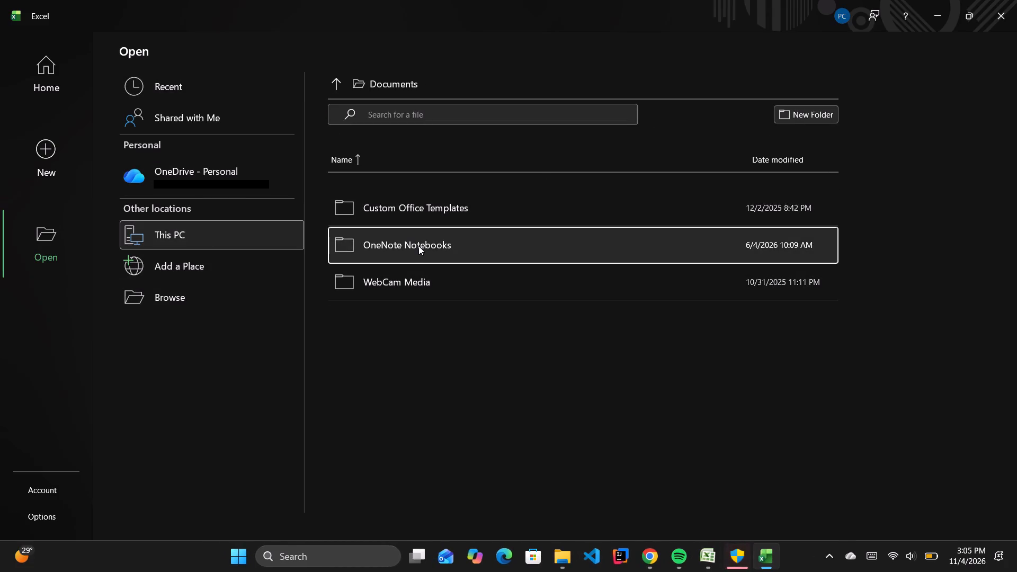
pyautogui.doubleClick(411, 220)
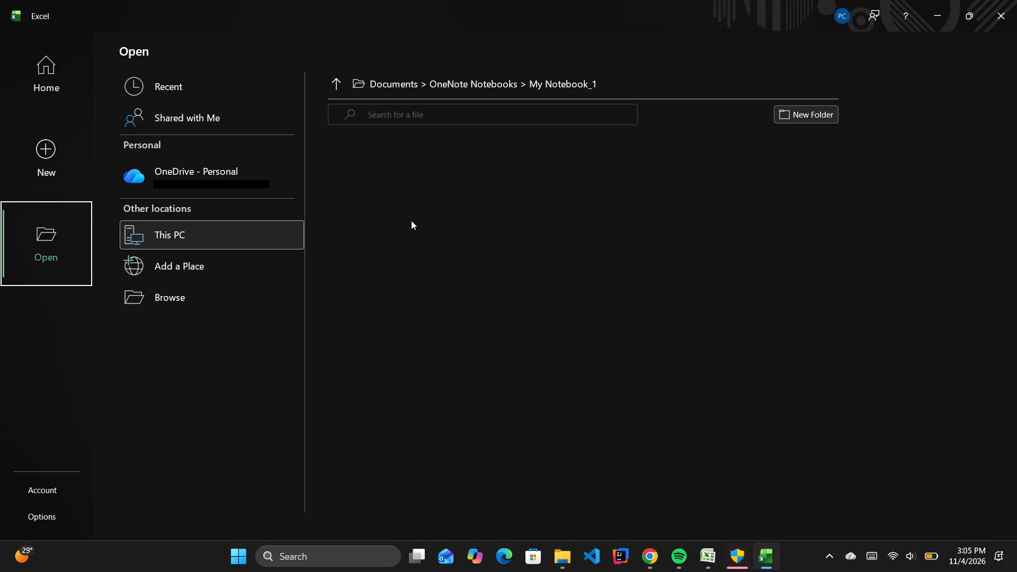
pyautogui.click(364, 84)
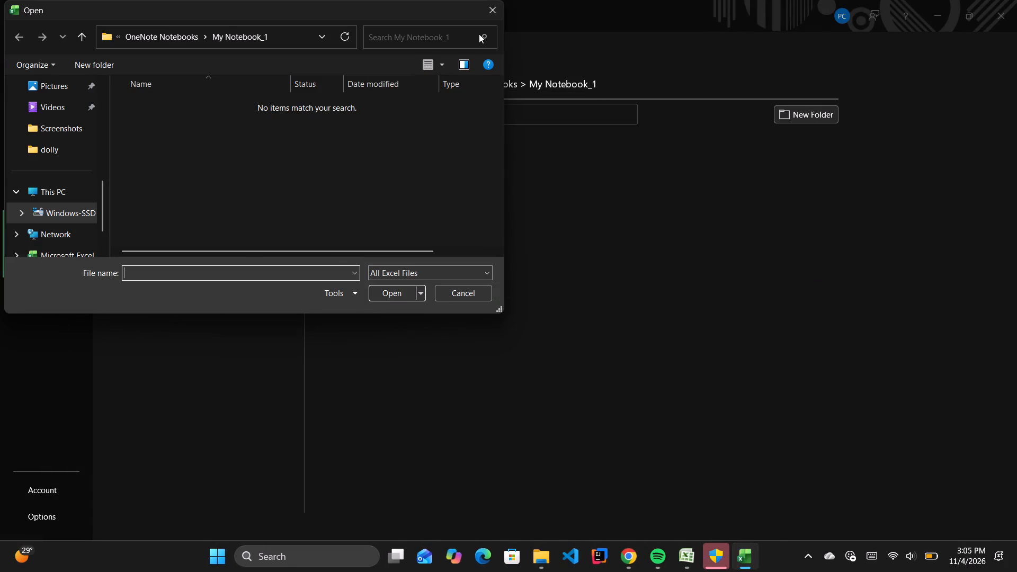
pyautogui.click(485, 6)
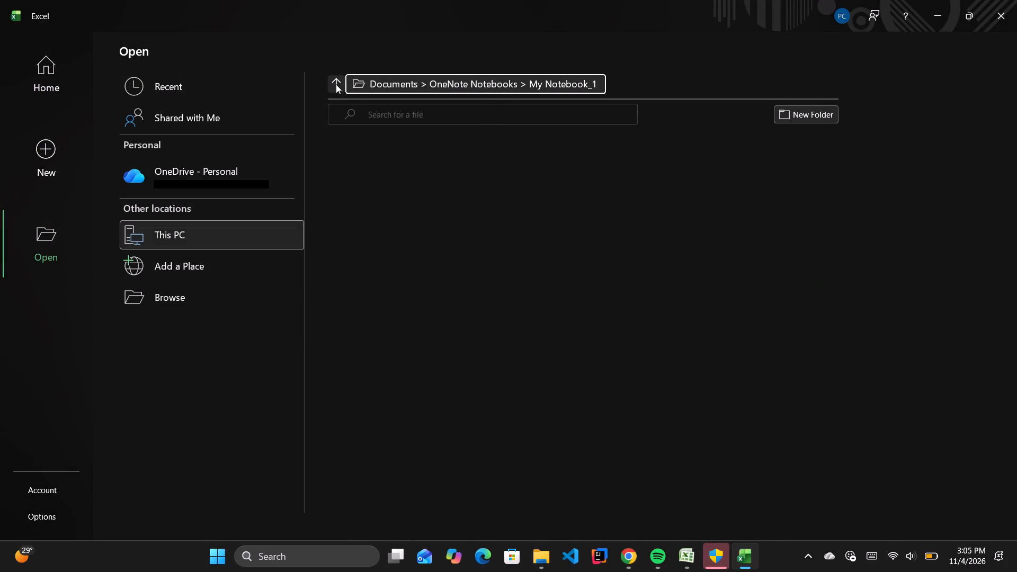
pyautogui.click(336, 84)
pyautogui.click(336, 84)
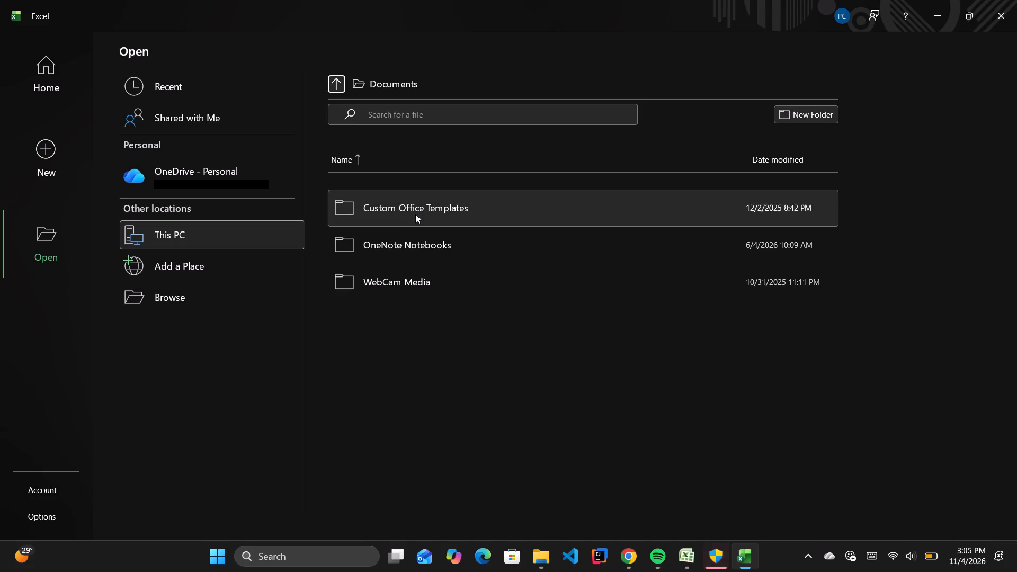
pyautogui.doubleClick(420, 215)
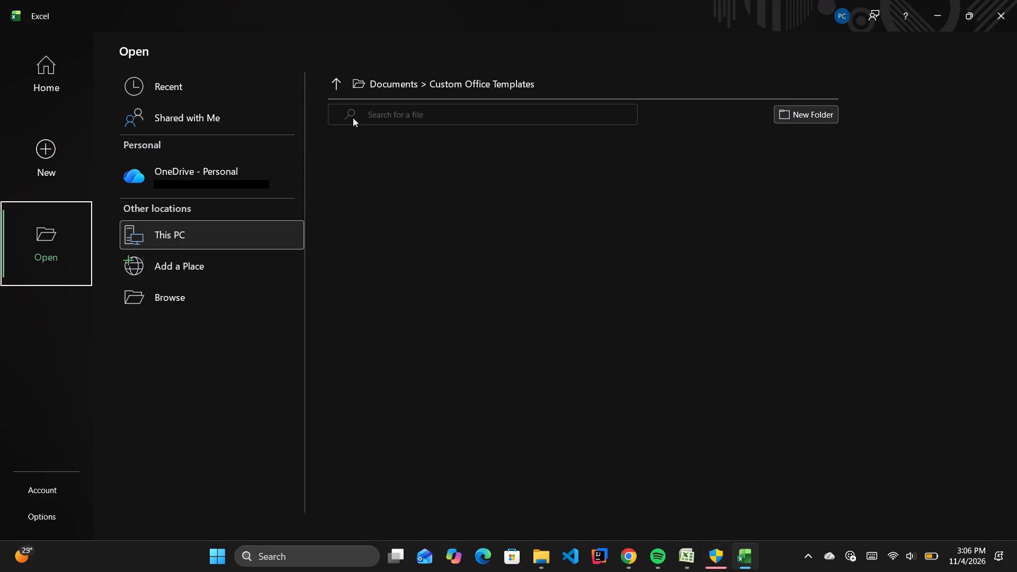
pyautogui.click(340, 88)
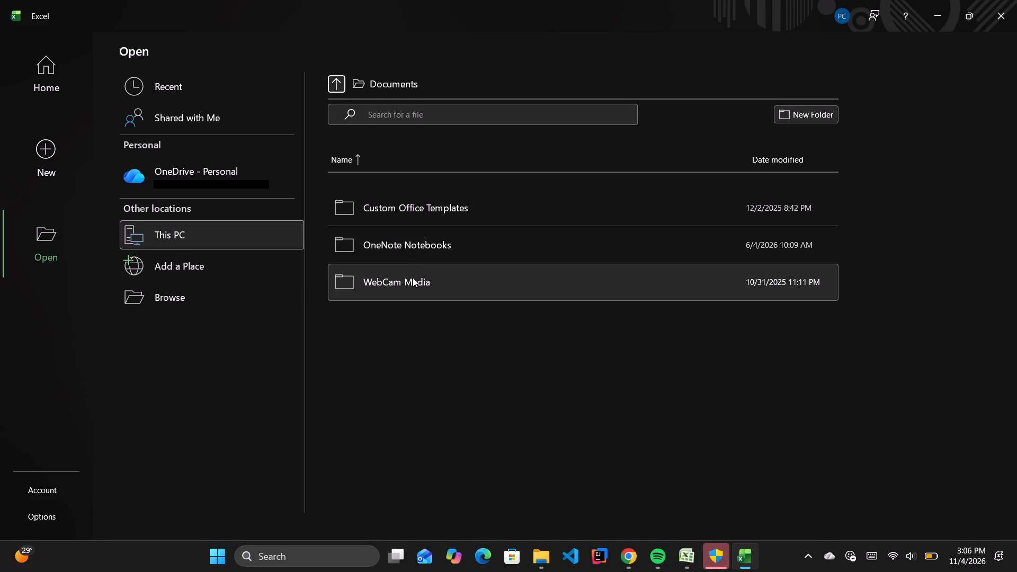
pyautogui.doubleClick(415, 283)
pyautogui.doubleClick(383, 204)
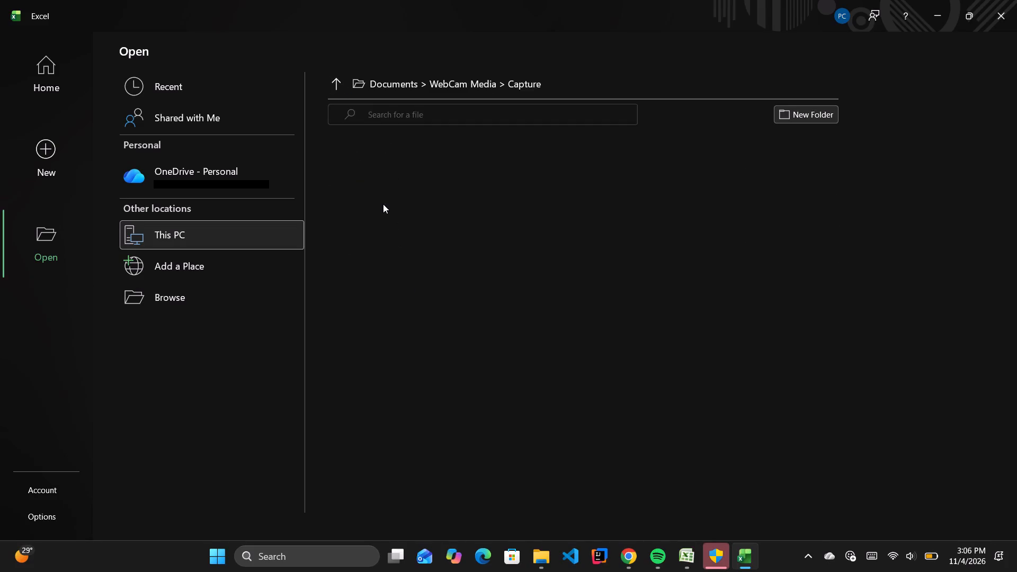
pyautogui.click(337, 80)
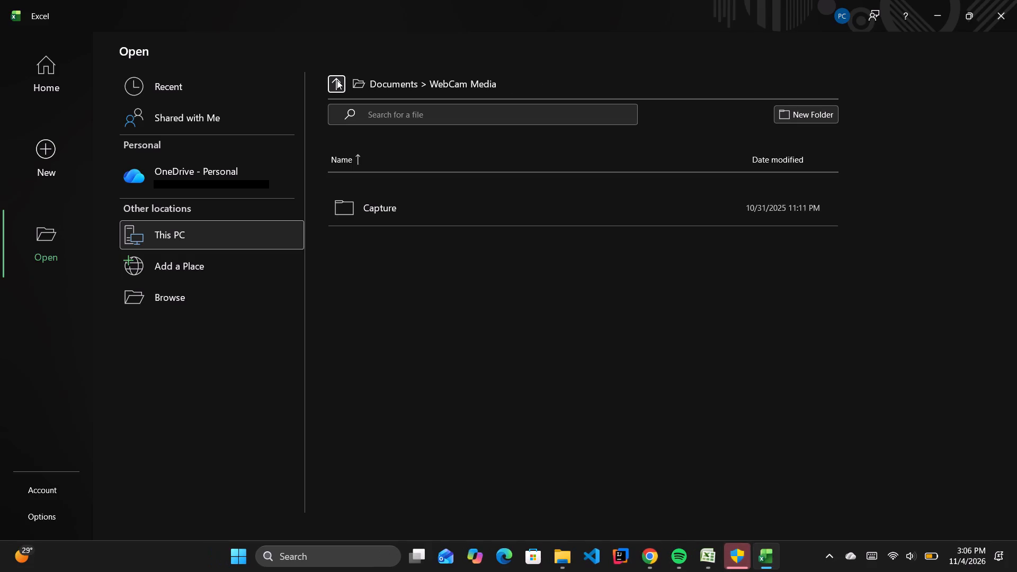
pyautogui.click(337, 80)
pyautogui.click(337, 80)
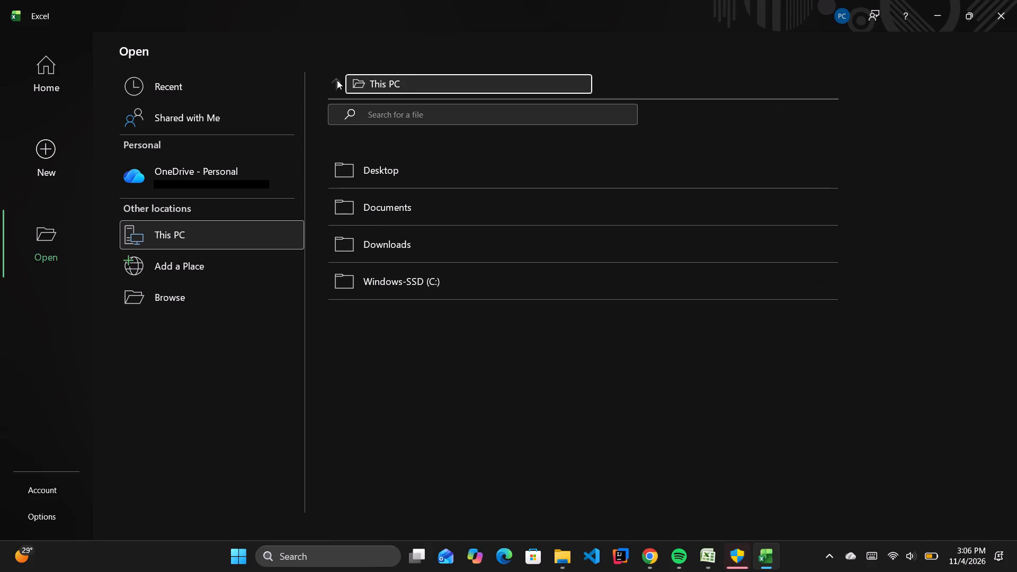
# Check the Downloads folder, its UnigramPreview subfolder and the Documents folder again for the file.
pyautogui.doubleClick(386, 253)
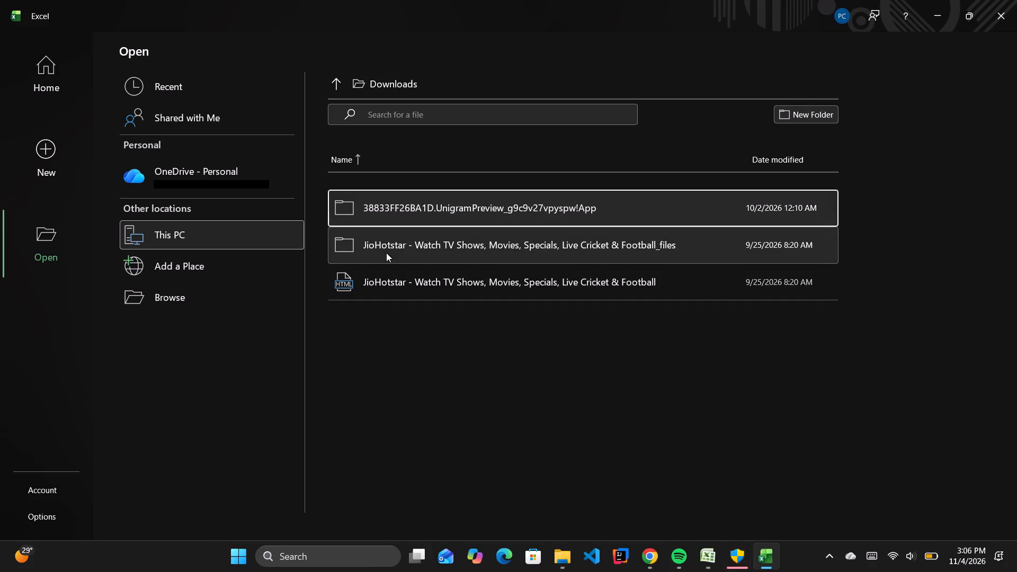
pyautogui.doubleClick(405, 209)
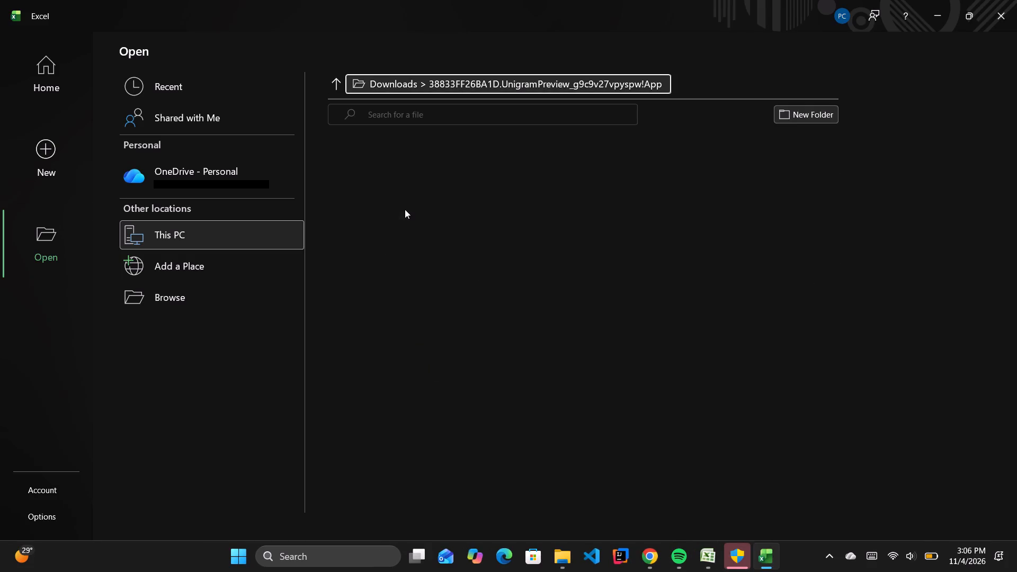
pyautogui.click(332, 82)
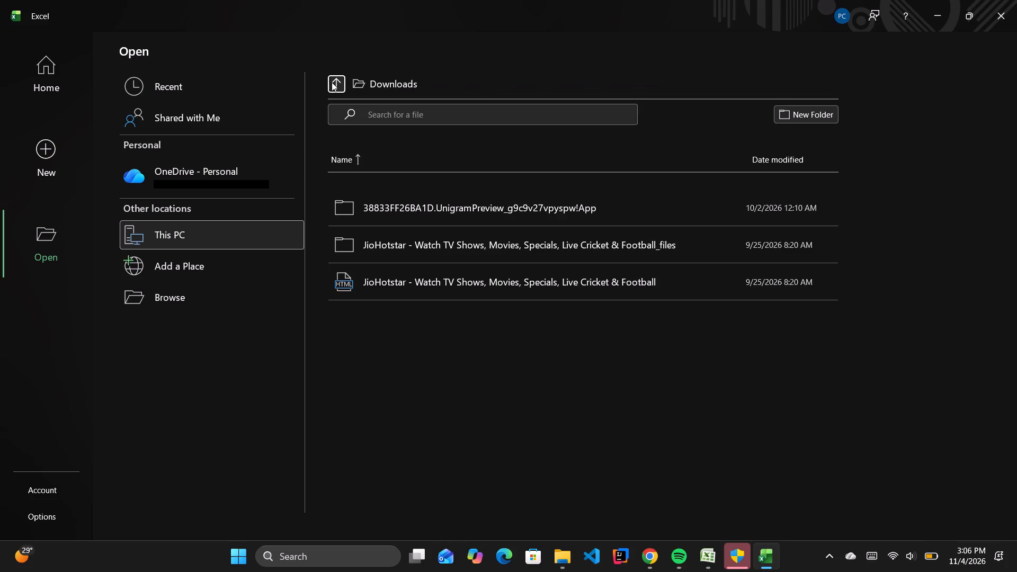
pyautogui.click(332, 82)
pyautogui.doubleClick(406, 211)
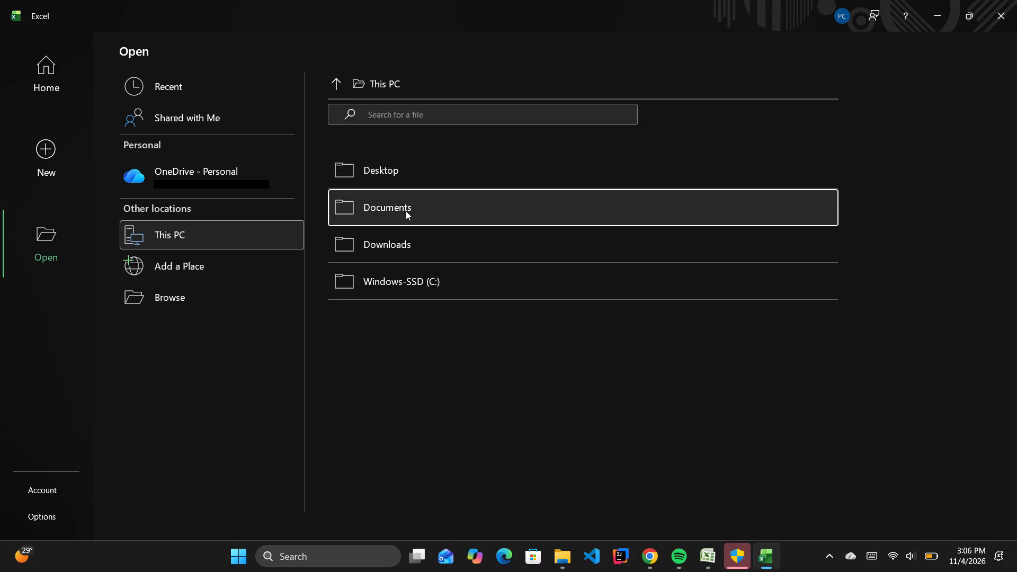
pyautogui.click(334, 88)
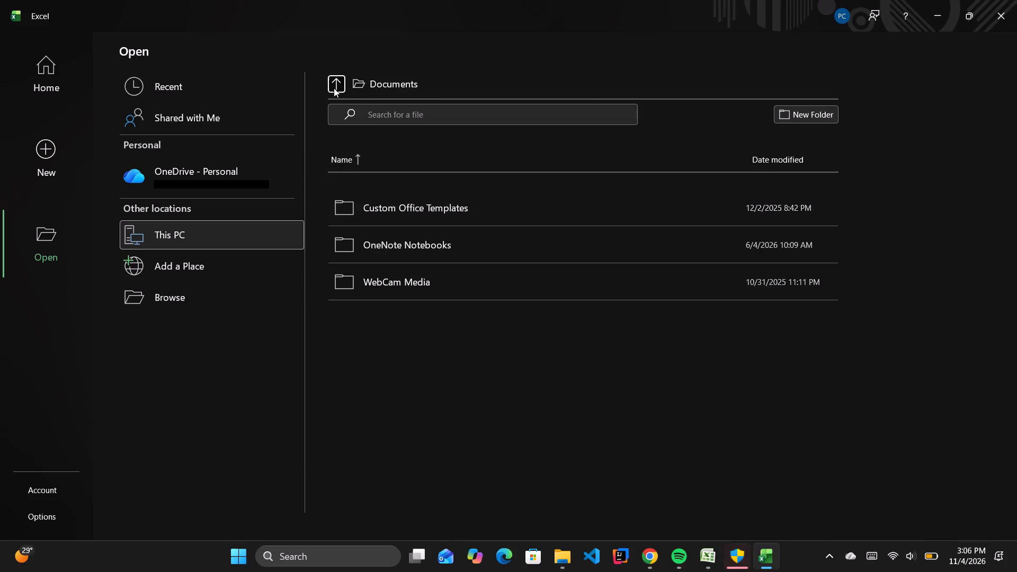
# Look through the Windows folder on the Windows-SSD (C:) drive for the file.
pyautogui.doubleClick(386, 275)
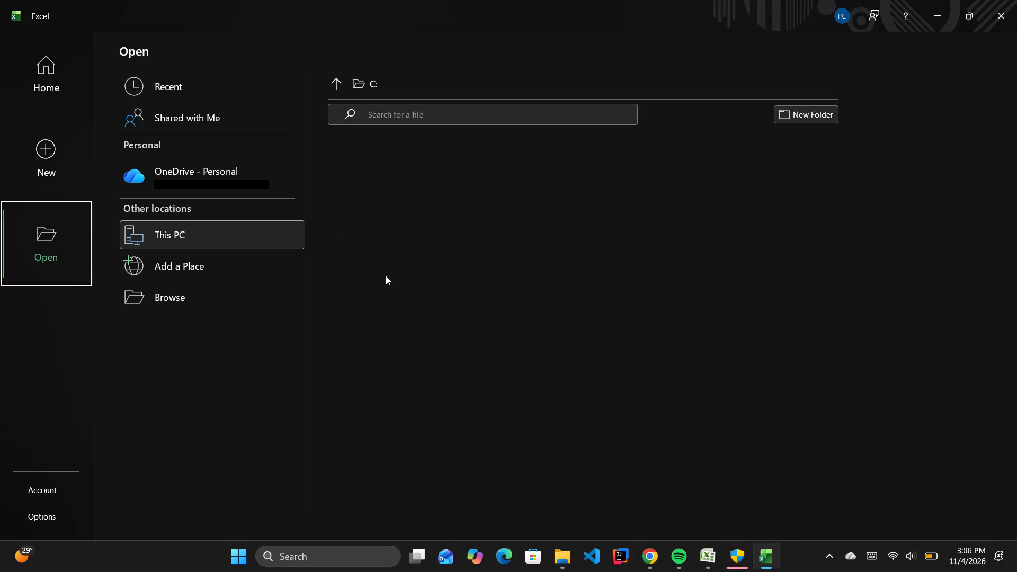
pyautogui.scroll(-1, 386, 275)
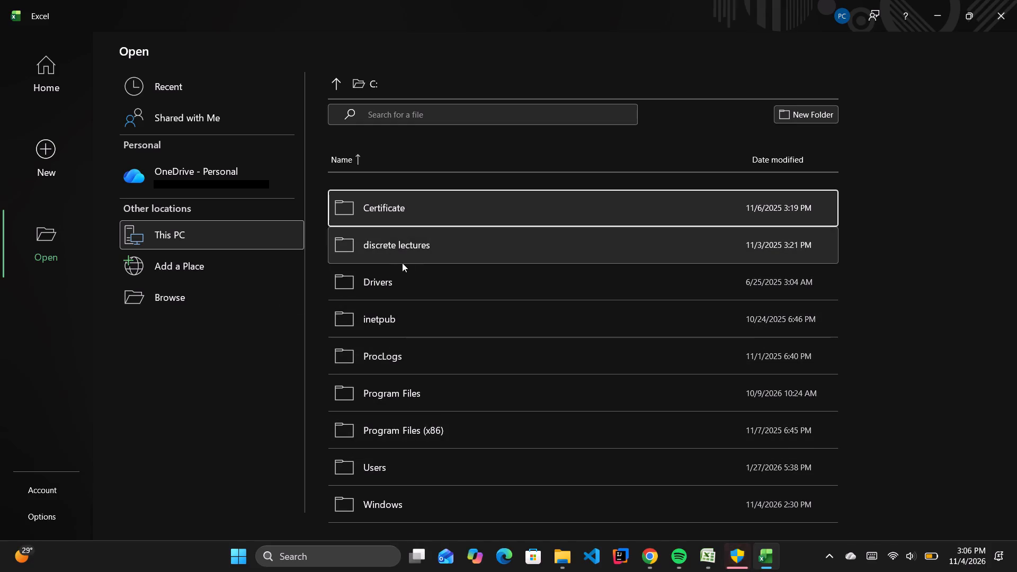
pyautogui.doubleClick(395, 520)
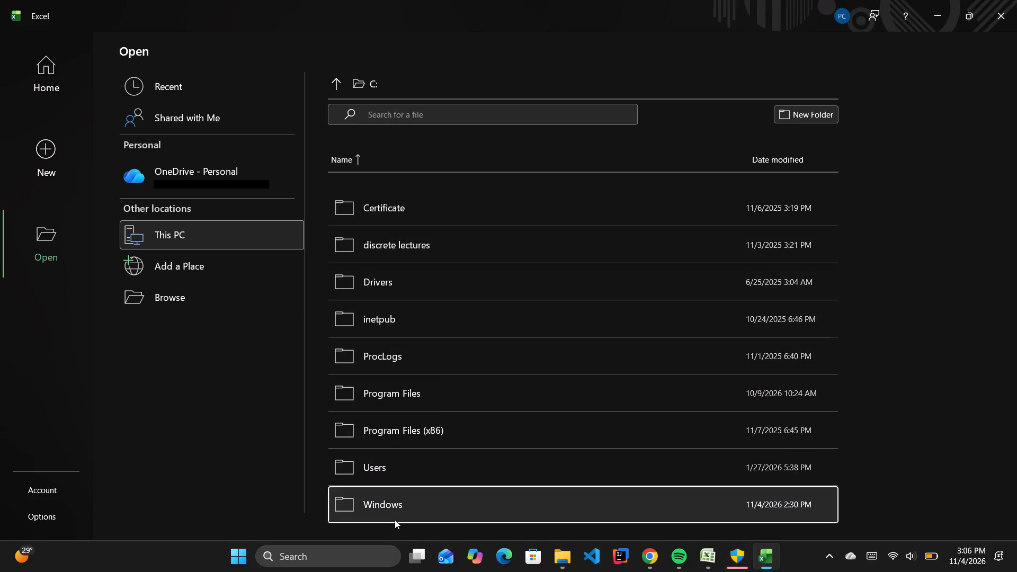
pyautogui.scroll(-8, 422, 298)
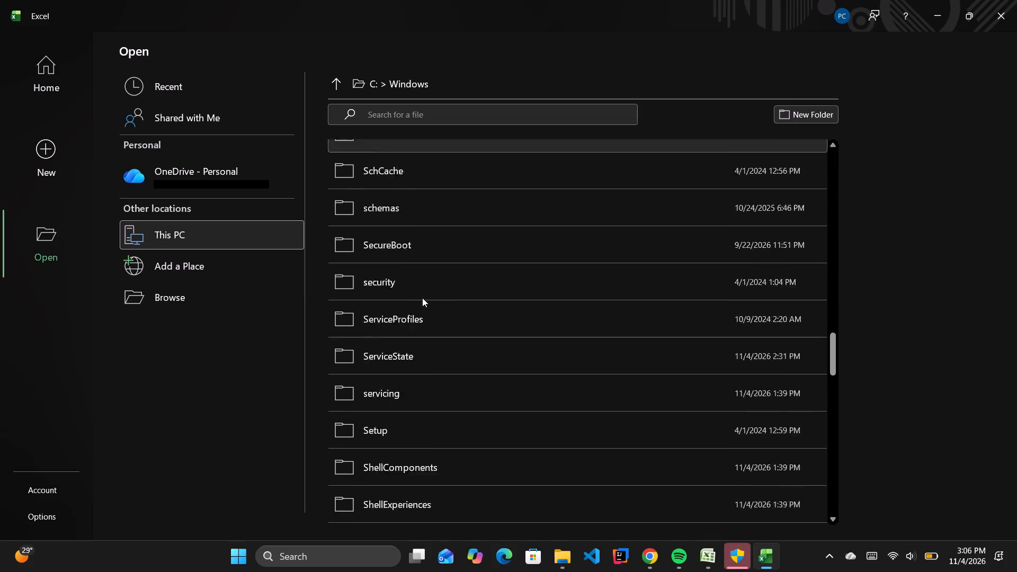
pyautogui.scroll(-6, 433, 212)
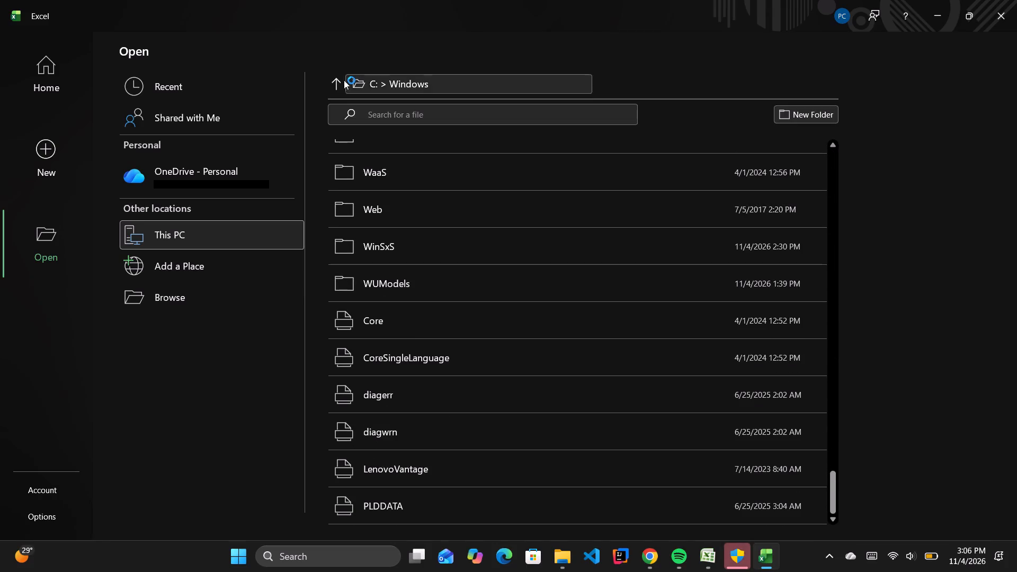
pyautogui.click(332, 90)
# Look through the Program Files (x86) folder on the C: drive for the file.
pyautogui.scroll(-4, 425, 425)
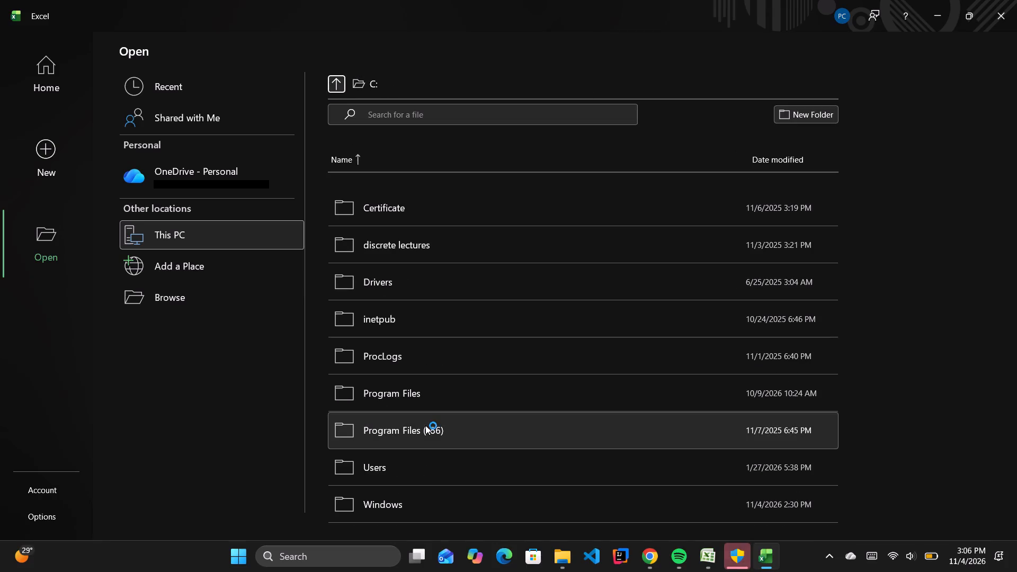
pyautogui.doubleClick(425, 425)
pyautogui.scroll(-3, 423, 356)
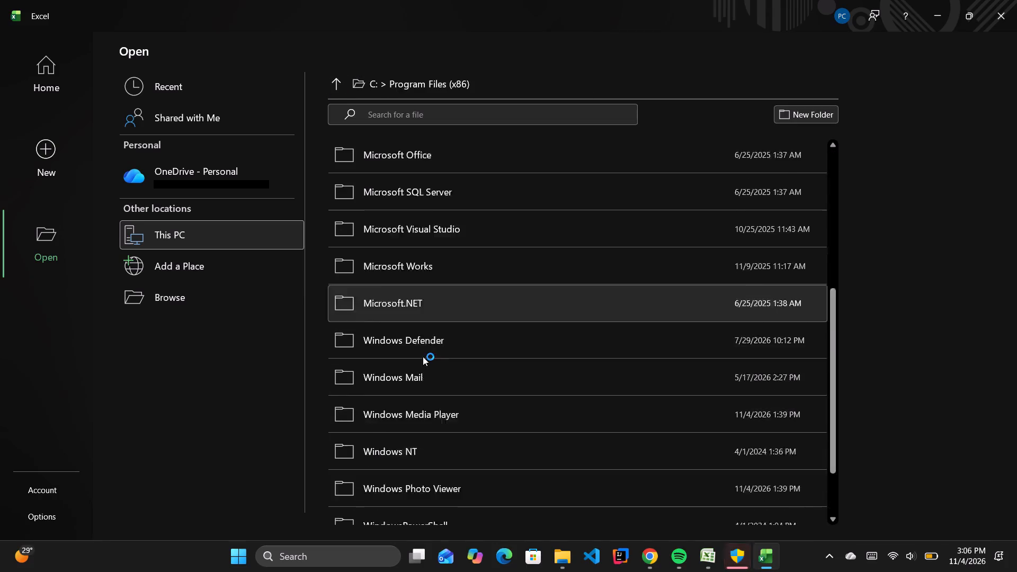
pyautogui.scroll(-4, 423, 356)
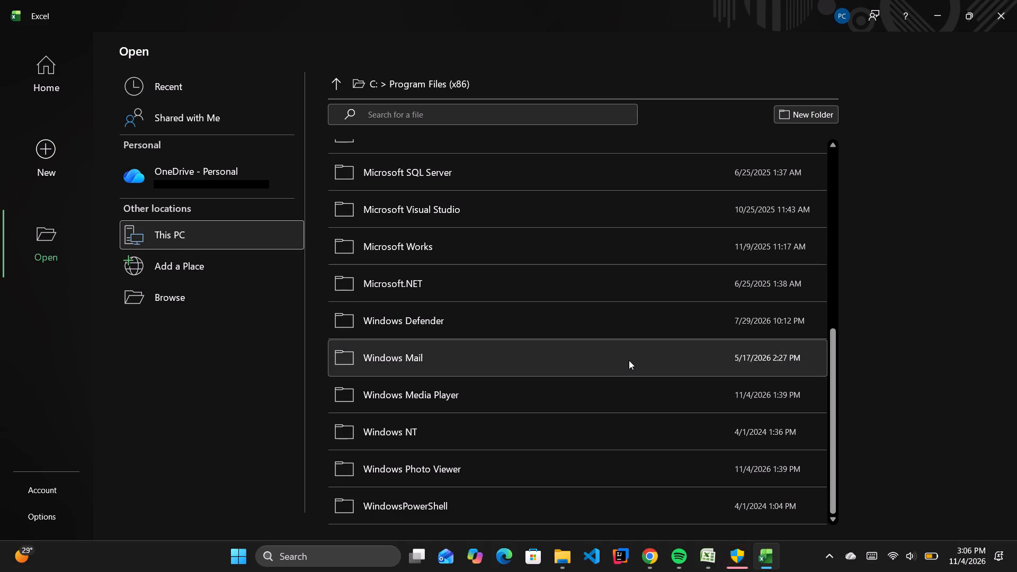
pyautogui.click(335, 85)
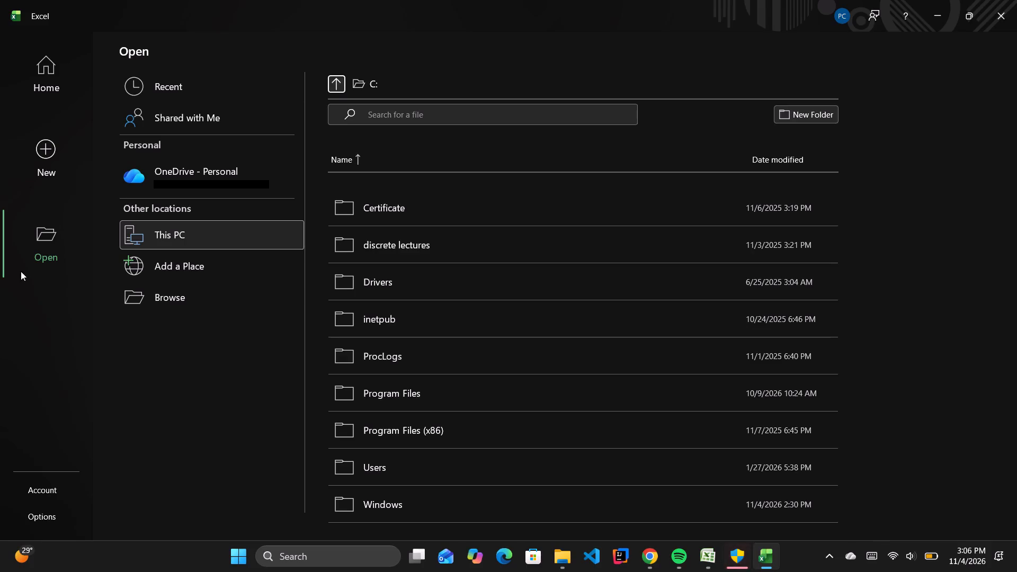
pyautogui.click(47, 227)
pyautogui.scroll(-4, 426, 296)
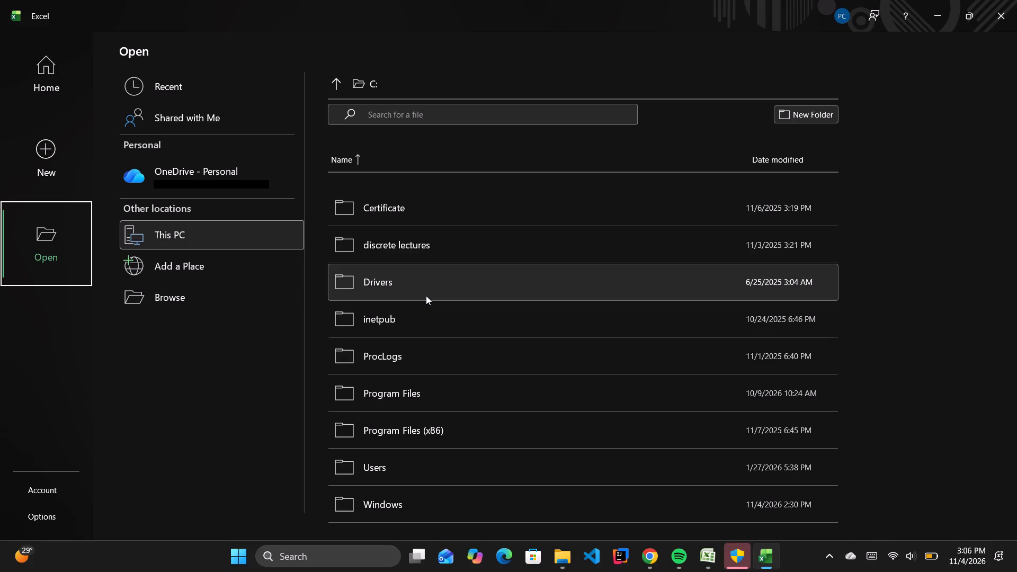
pyautogui.scroll(-2, 426, 296)
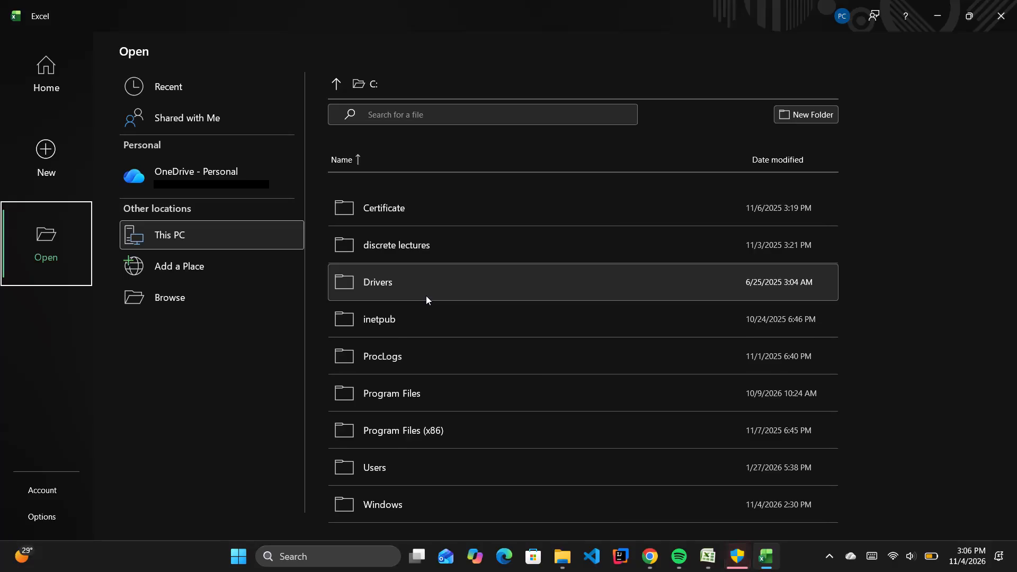
pyautogui.doubleClick(426, 428)
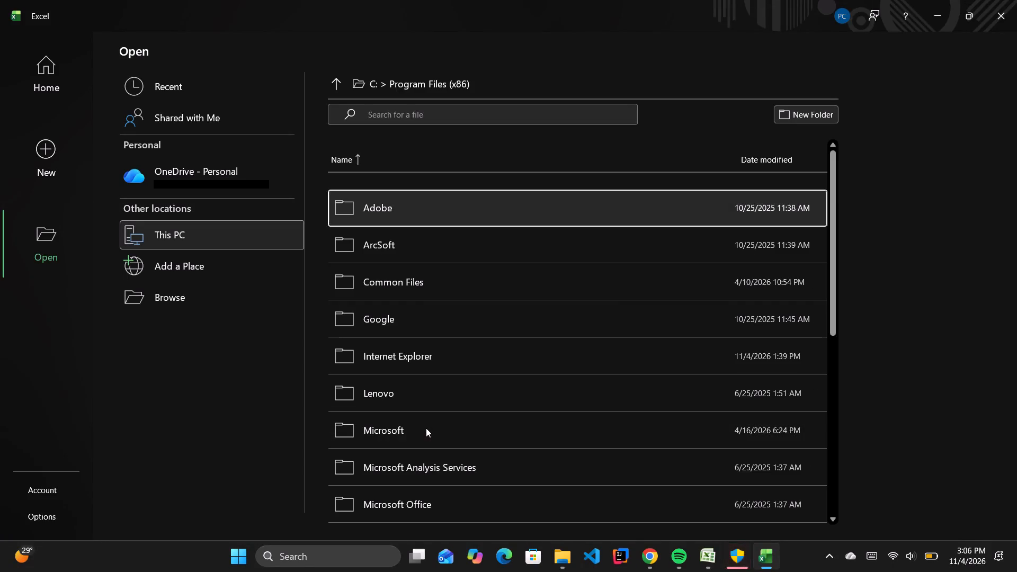
pyautogui.scroll(-8, 432, 356)
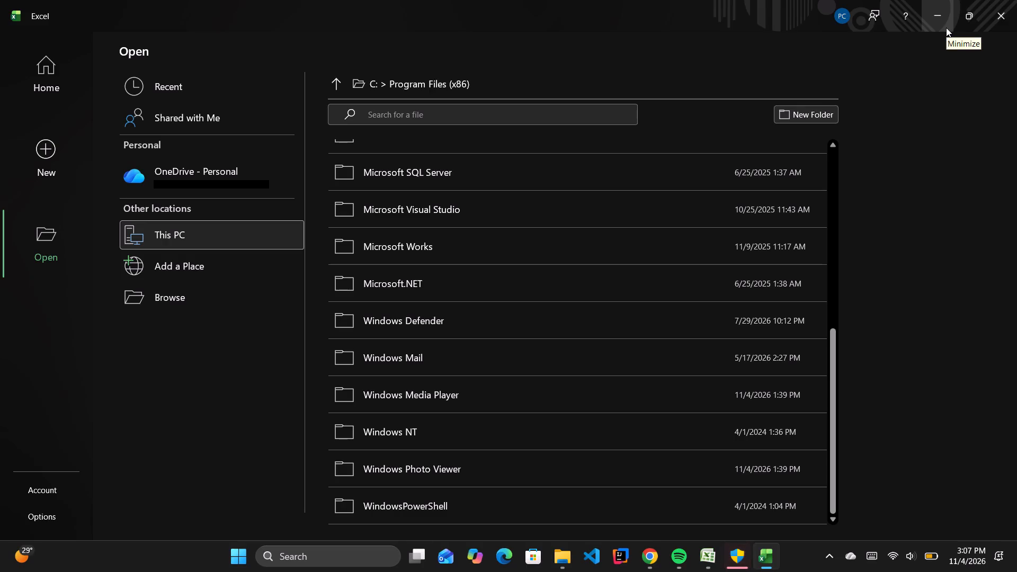
# Switch to File Explorer and open the Final_FACULTY LOAD EVEN SEM_ jan-june 2026 workbook from the recent files in Home.
pyautogui.click(561, 557)
pyautogui.scroll(7, 38, 130)
pyautogui.click(38, 130)
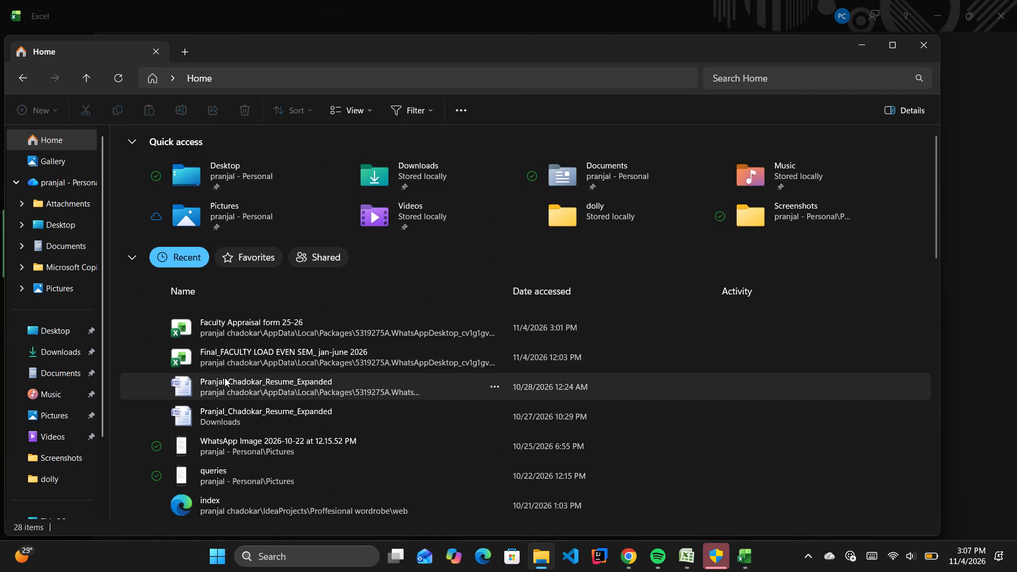
pyautogui.doubleClick(266, 348)
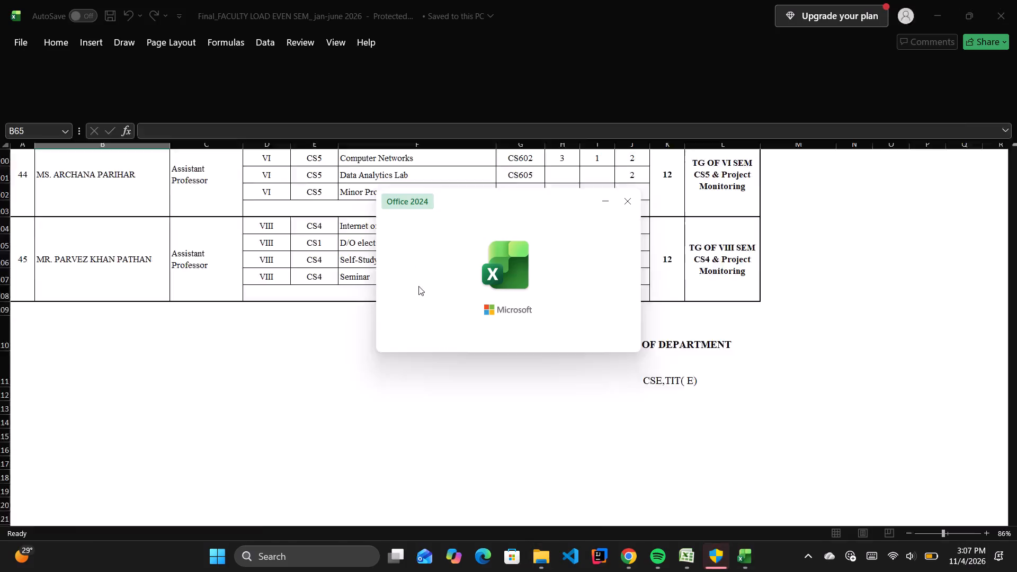
# Review the faculty entries on the B.Tech Even Sem jan-june 2026 sheet down to the last one.
pyautogui.scroll(6, 365, 322)
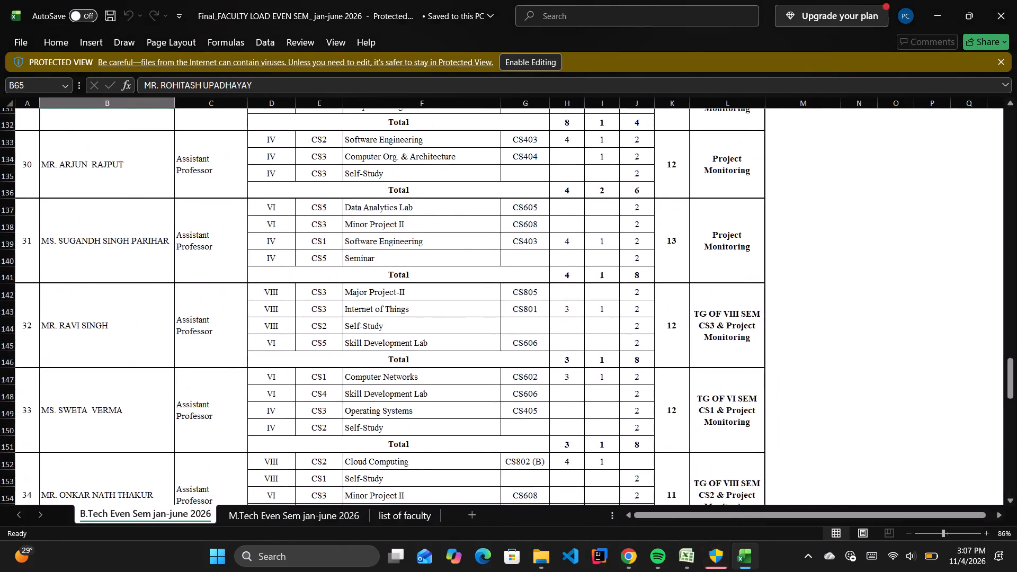
pyautogui.hscroll(3, 388, 325)
pyautogui.scroll(2, 388, 325)
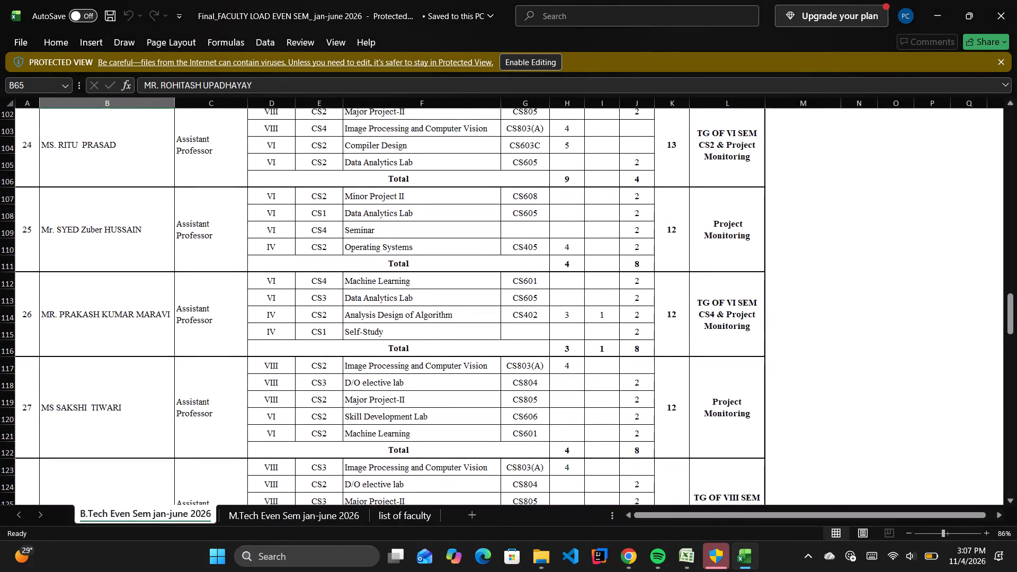
pyautogui.scroll(-5, 269, 470)
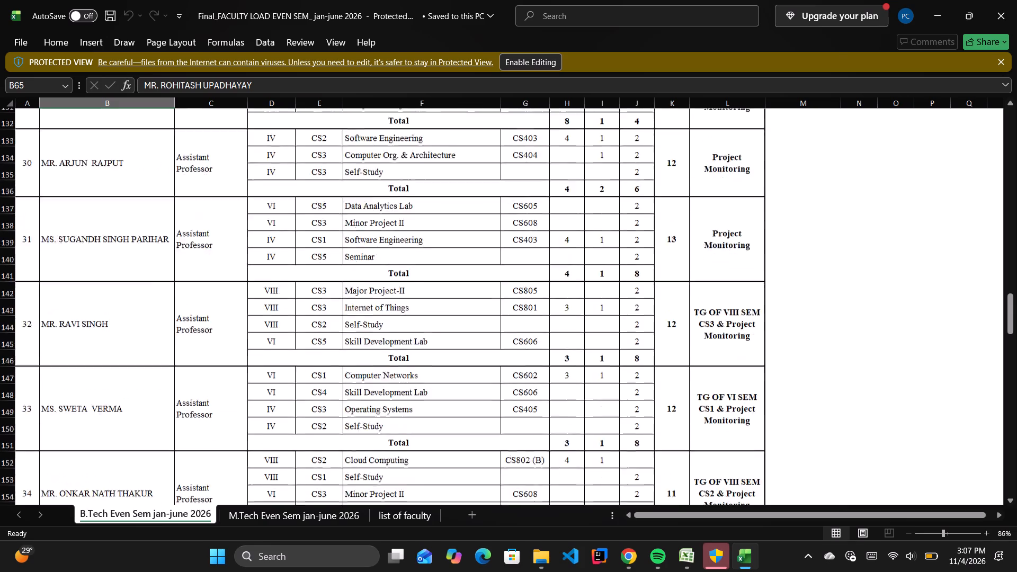
pyautogui.scroll(-2, 269, 470)
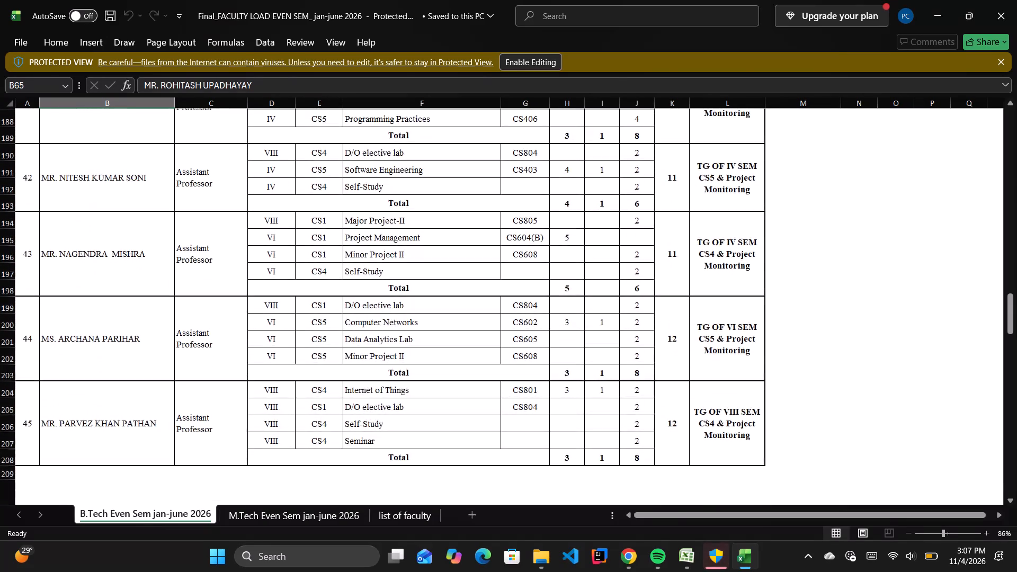
# Switch to File Explorer and open the Faculty Appraisal form 25-26 workbook from the recent files with Excel.
pyautogui.click(933, 15)
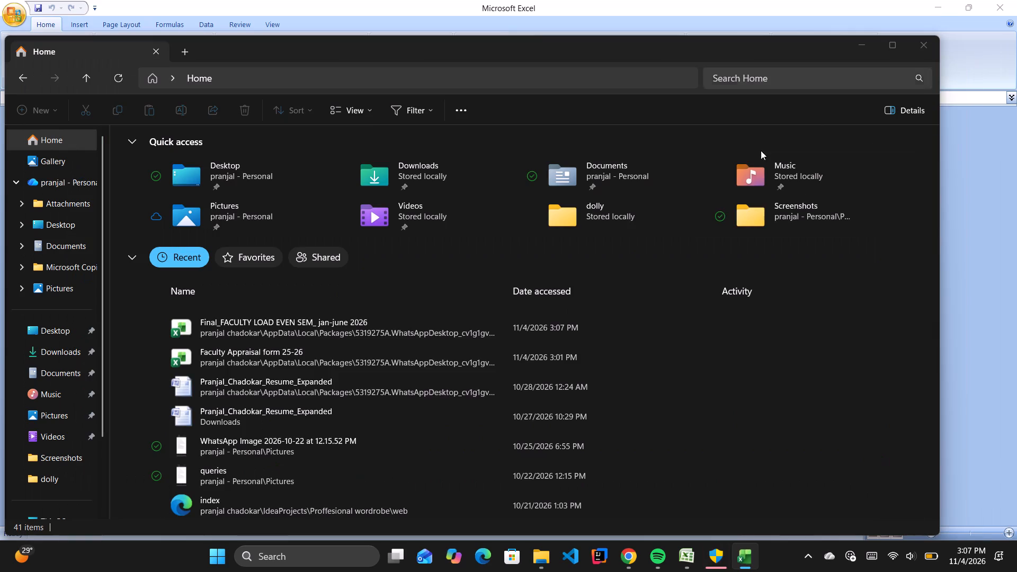
pyautogui.doubleClick(356, 356)
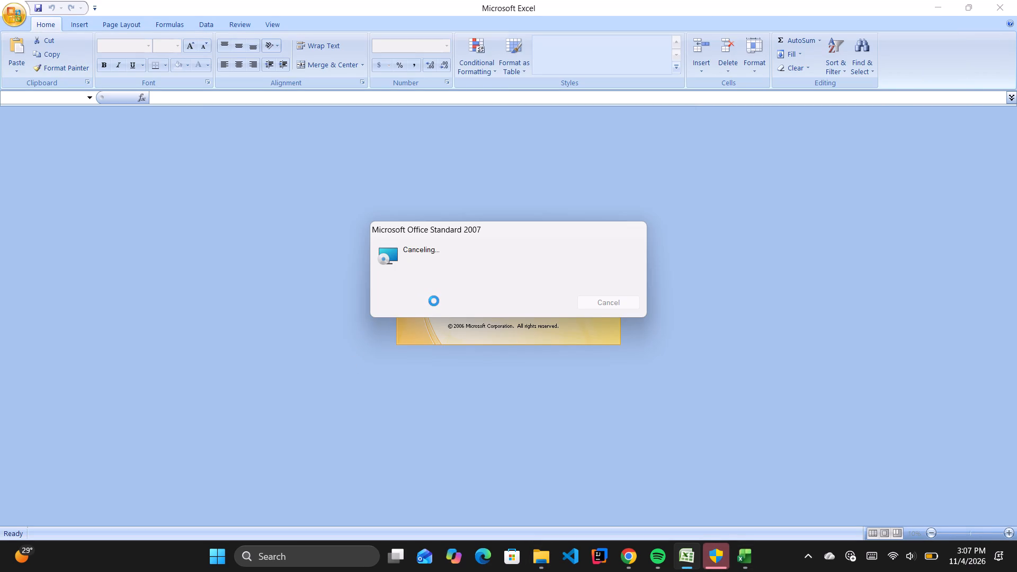
pyautogui.click(684, 556)
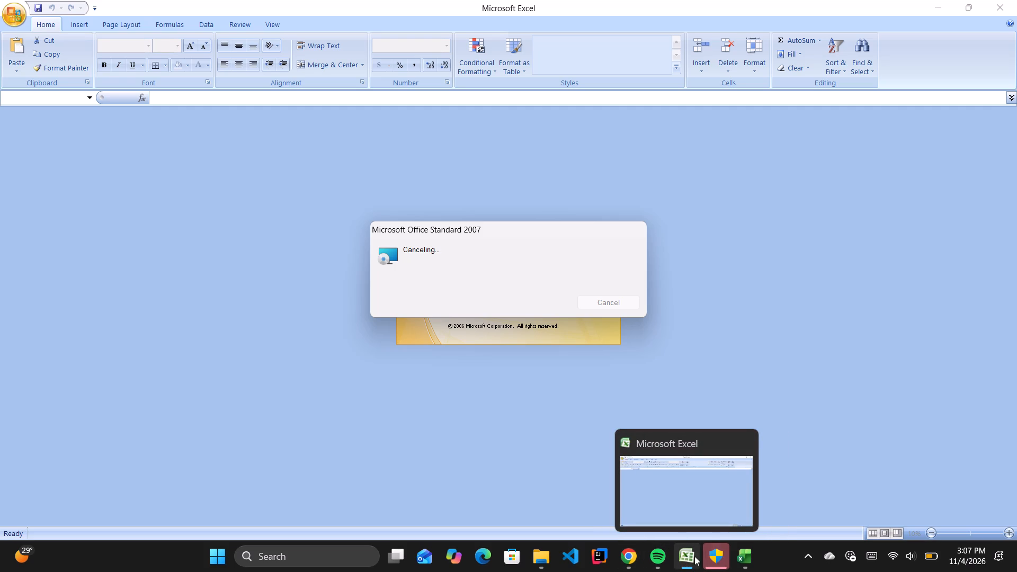
pyautogui.click(942, 5)
pyautogui.click(746, 558)
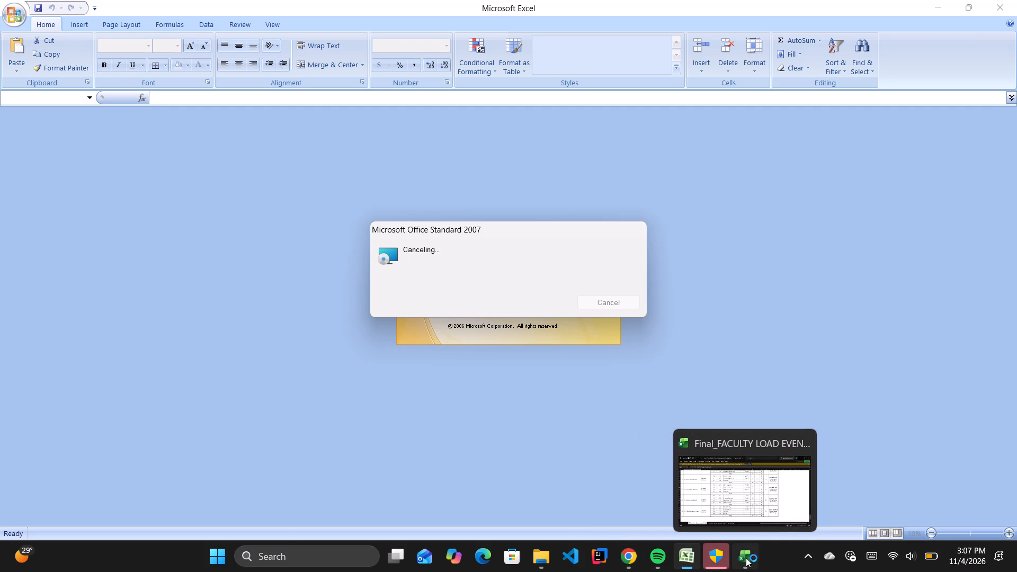
pyautogui.click(538, 563)
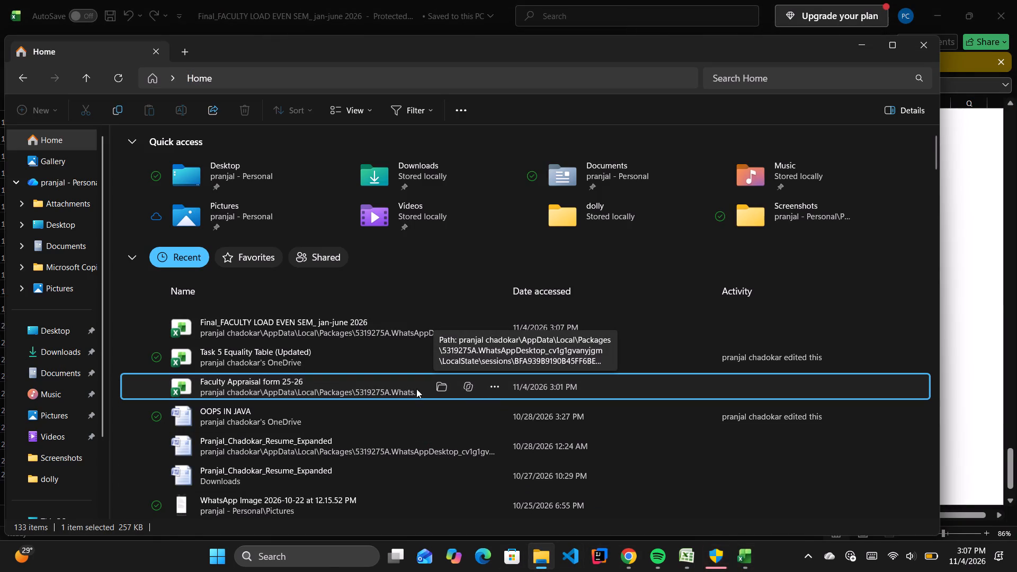
pyautogui.rightClick(410, 389)
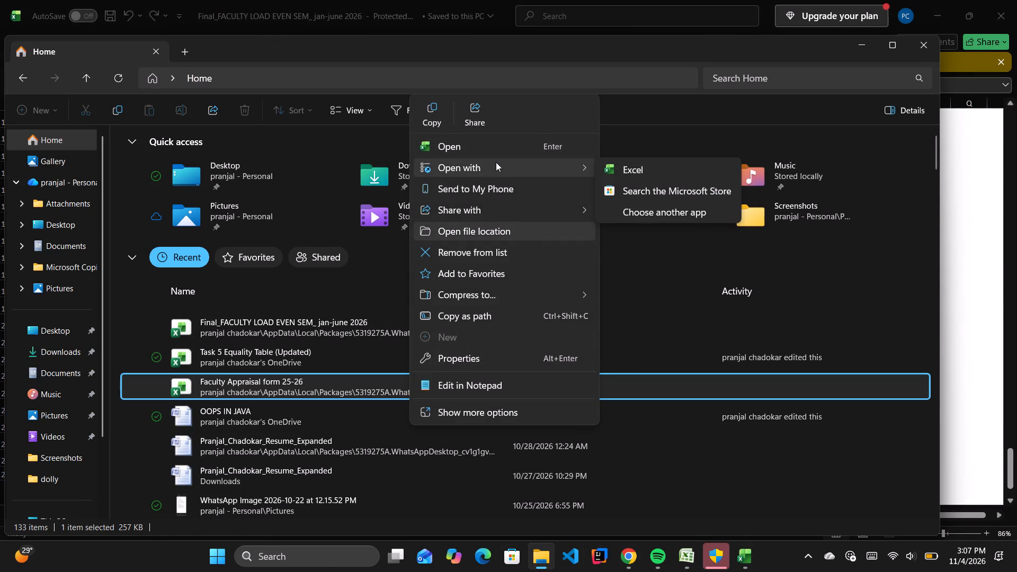
pyautogui.click(623, 167)
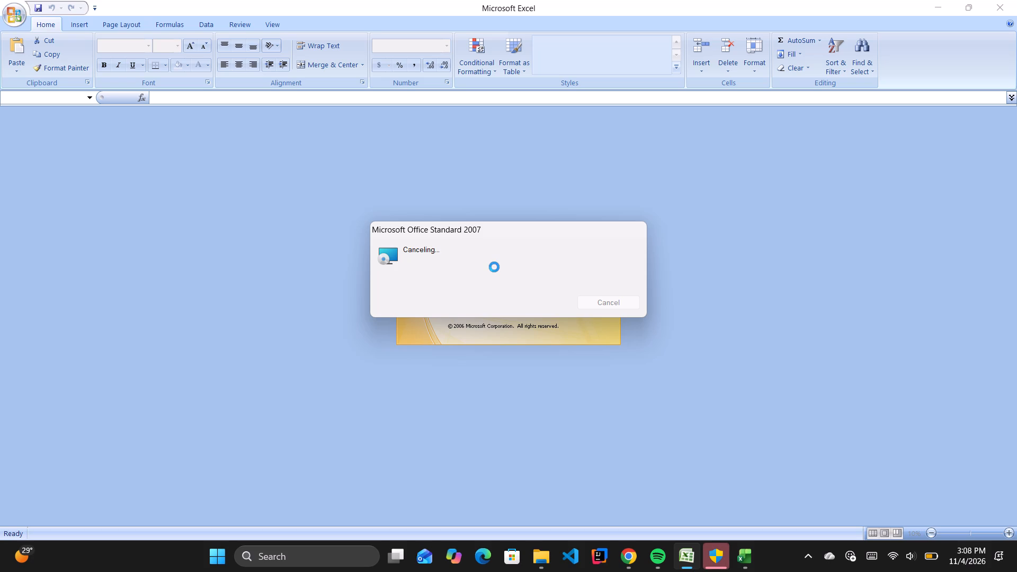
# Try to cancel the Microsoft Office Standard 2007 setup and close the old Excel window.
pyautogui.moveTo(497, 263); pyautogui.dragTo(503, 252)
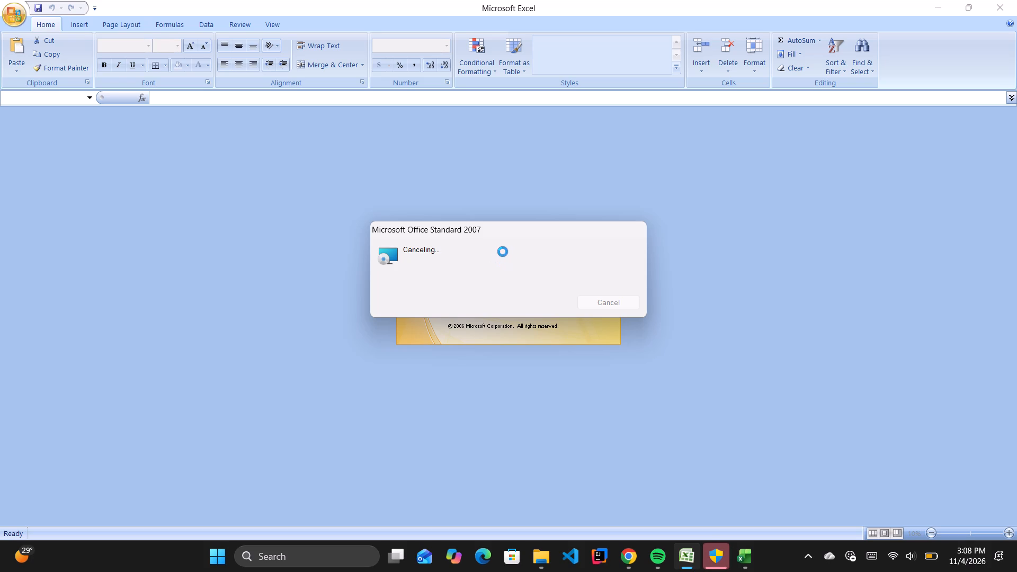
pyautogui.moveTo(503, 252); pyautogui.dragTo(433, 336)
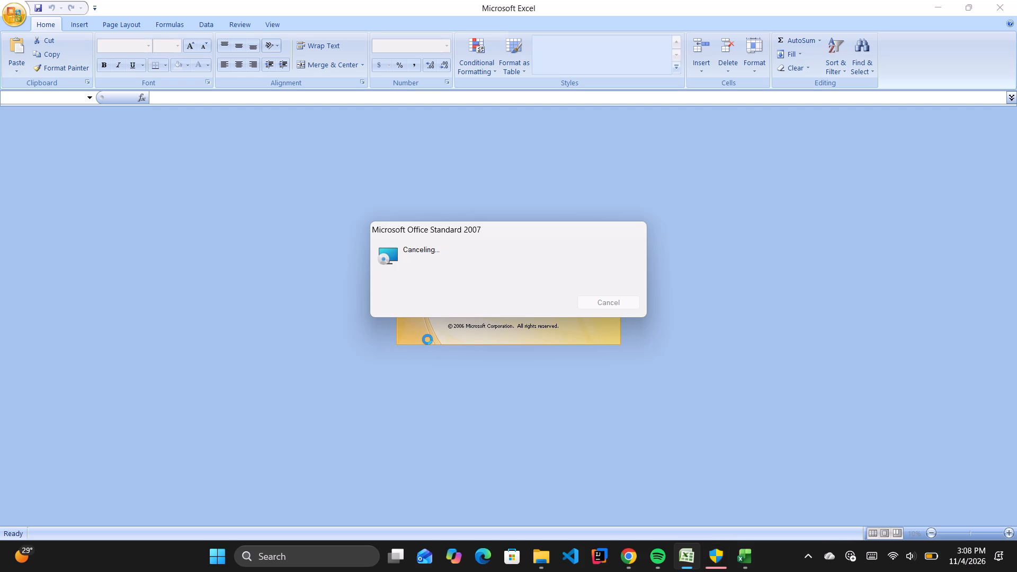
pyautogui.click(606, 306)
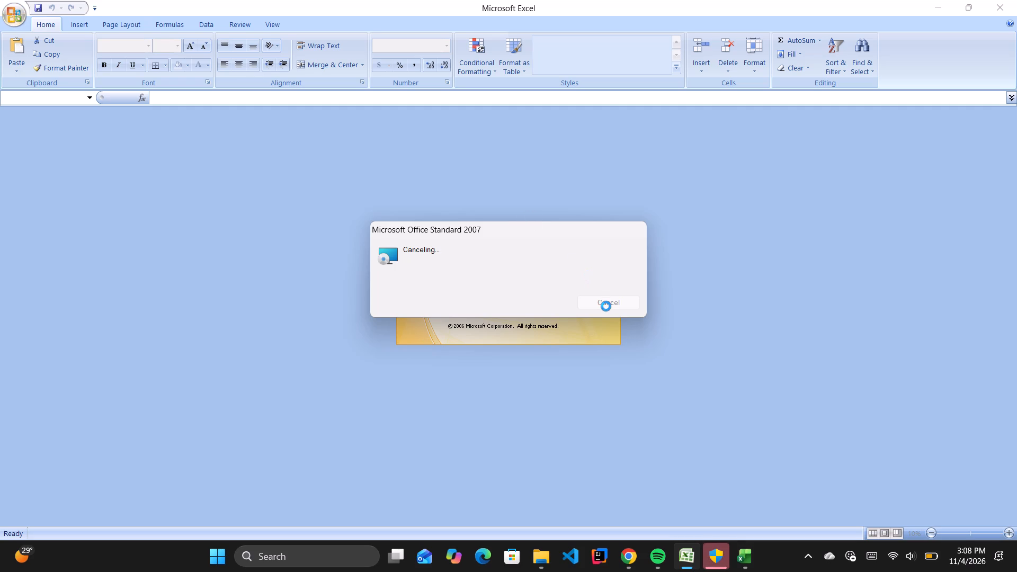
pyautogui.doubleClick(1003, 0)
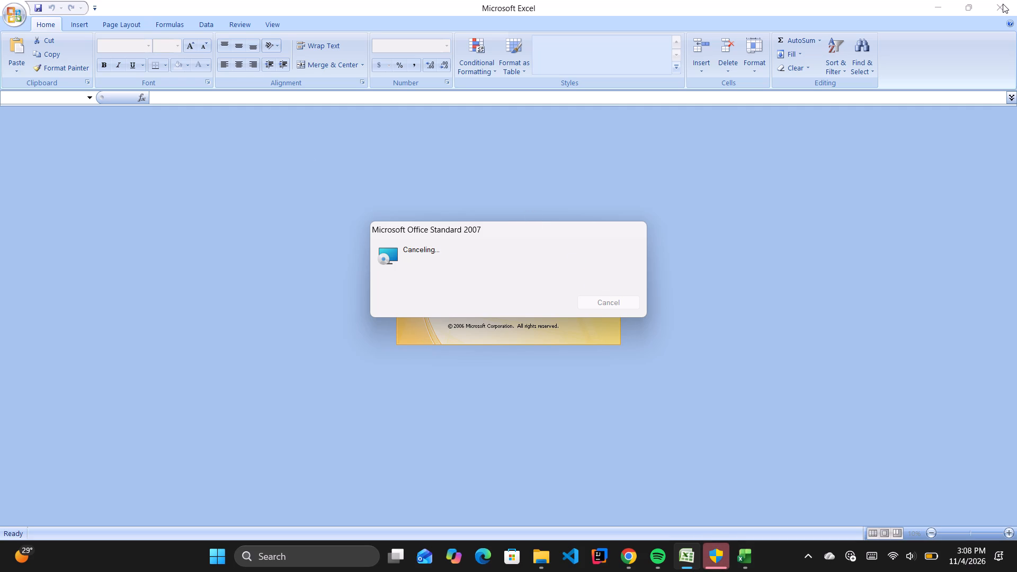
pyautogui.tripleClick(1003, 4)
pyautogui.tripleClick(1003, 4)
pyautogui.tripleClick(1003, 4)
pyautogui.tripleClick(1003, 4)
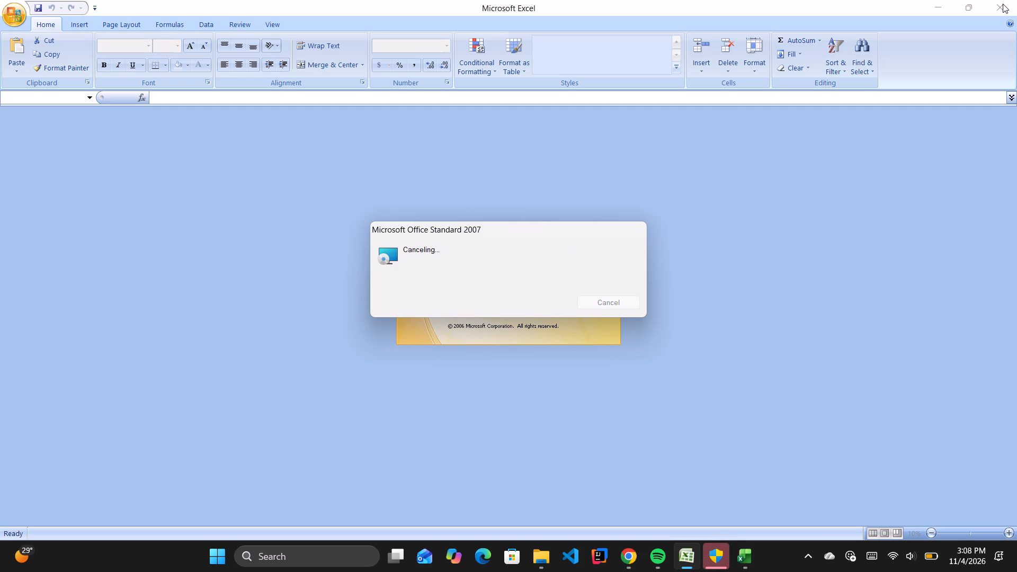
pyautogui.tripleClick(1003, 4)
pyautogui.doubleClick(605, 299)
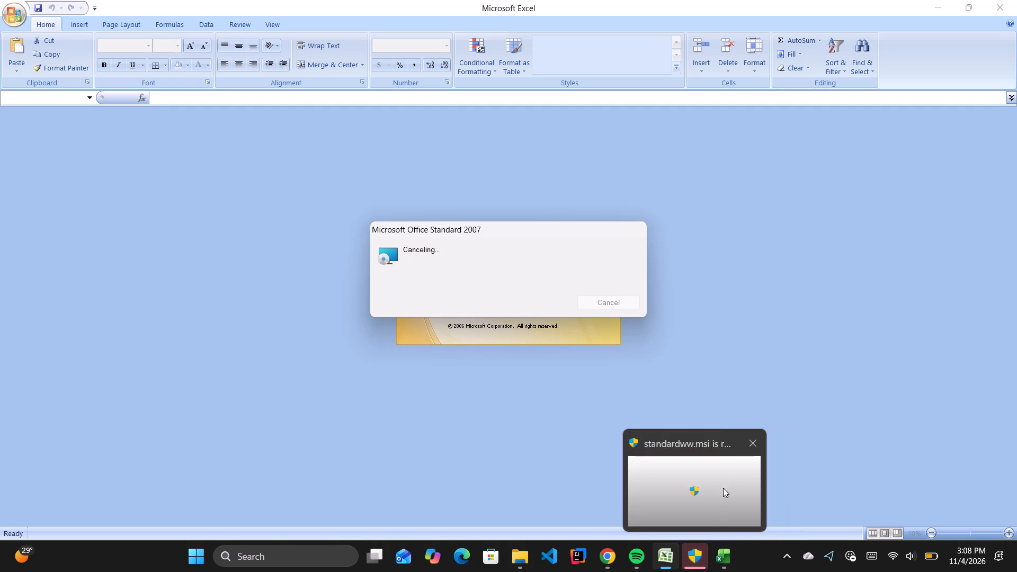
# Close the standardww.msi installer window and dismiss the remaining Office setup and error dialogs.
pyautogui.click(748, 441)
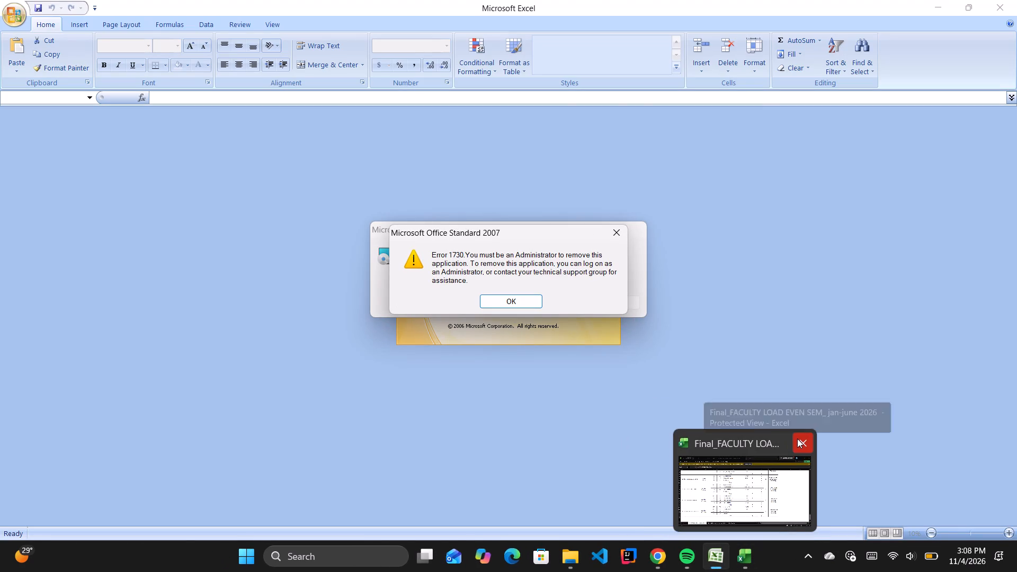
pyautogui.click(797, 439)
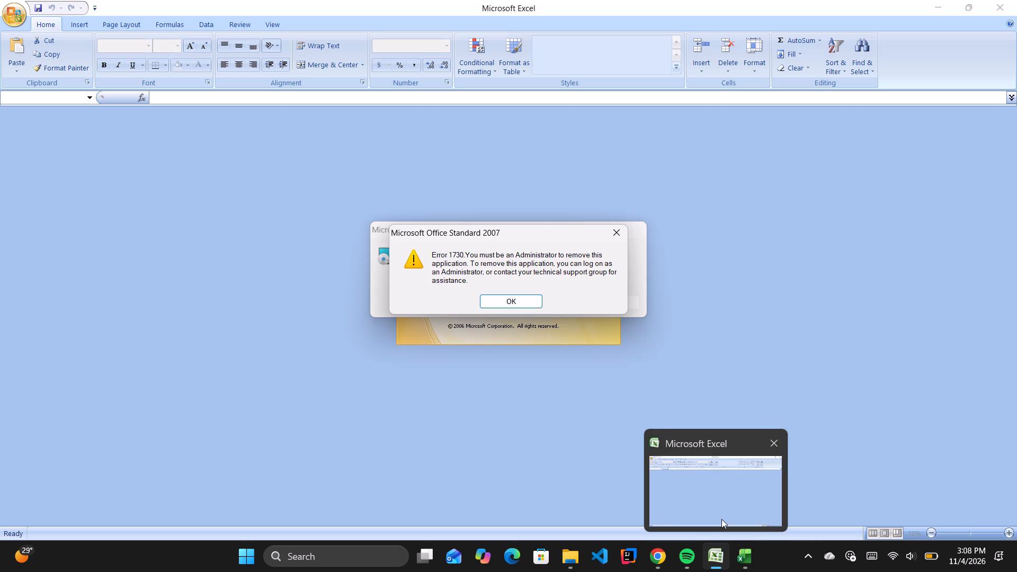
pyautogui.click(777, 436)
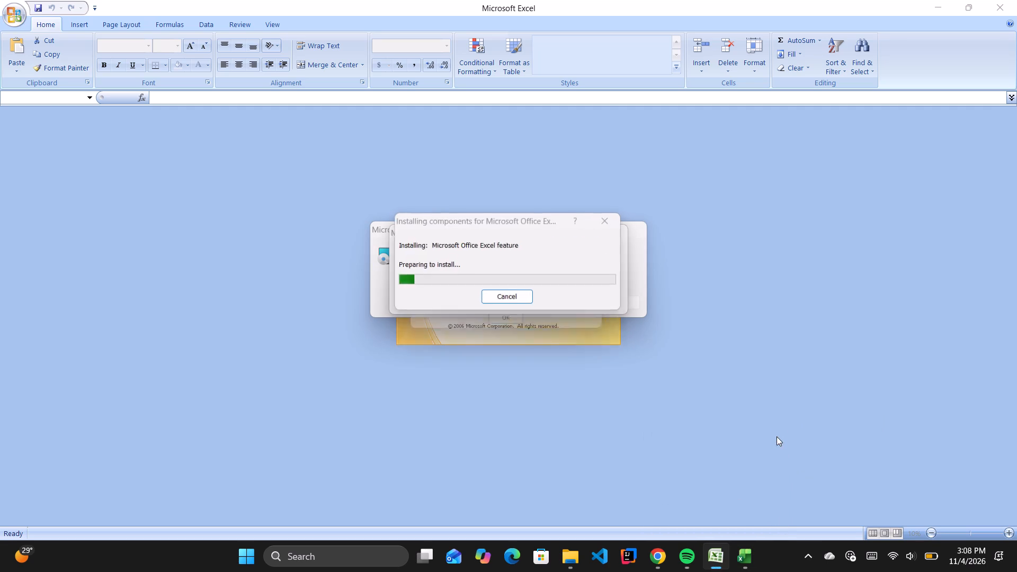
pyautogui.click(503, 297)
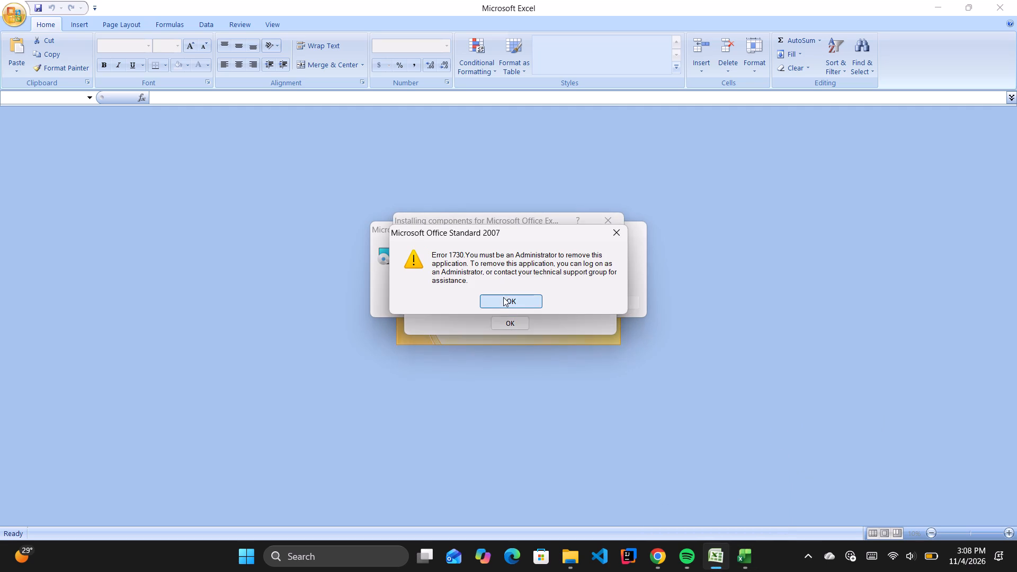
pyautogui.click(610, 247)
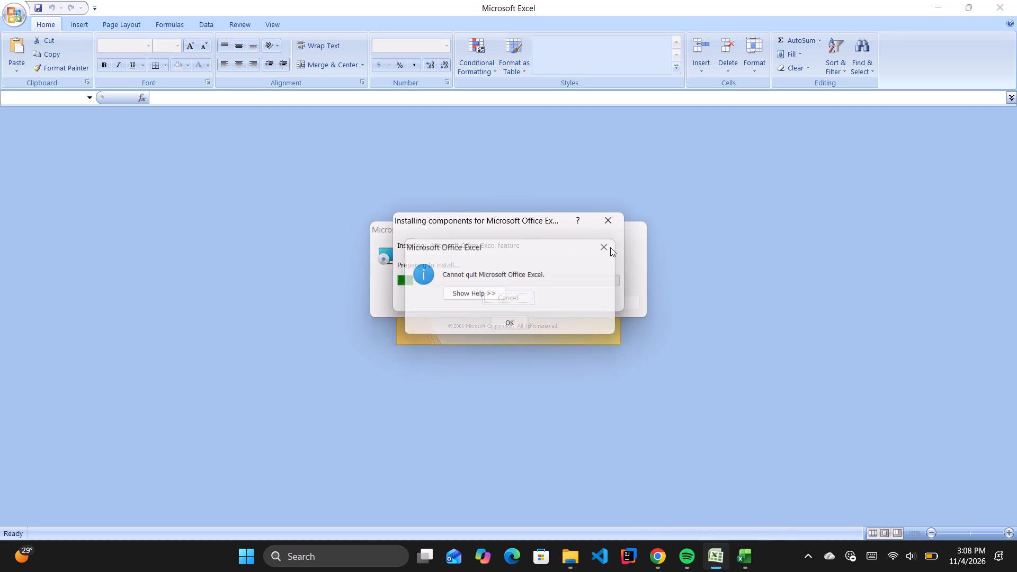
# Look through the DSKS sheet of the Faculty Appraisal form 25-26 workbook and close the workbook.
pyautogui.scroll(6, 428, 220)
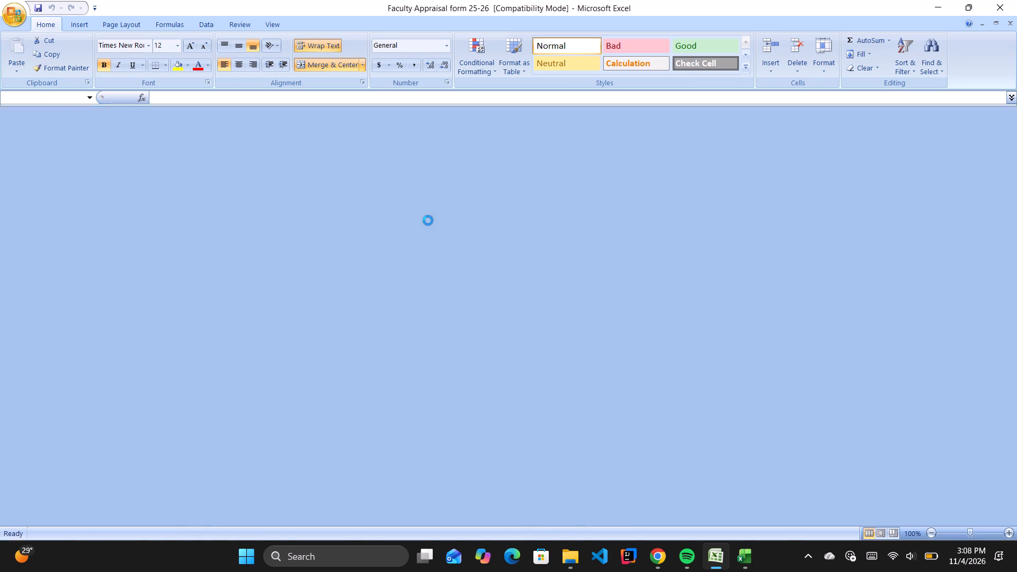
pyautogui.scroll(-1, 428, 220)
pyautogui.scroll(-2, 249, 323)
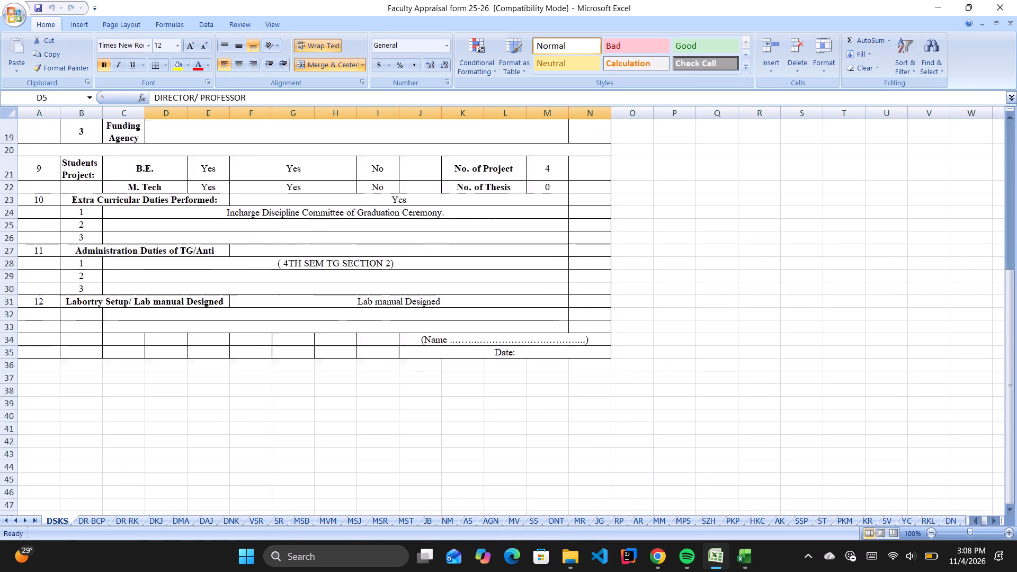
pyautogui.scroll(-1, 249, 323)
pyautogui.scroll(6, 249, 323)
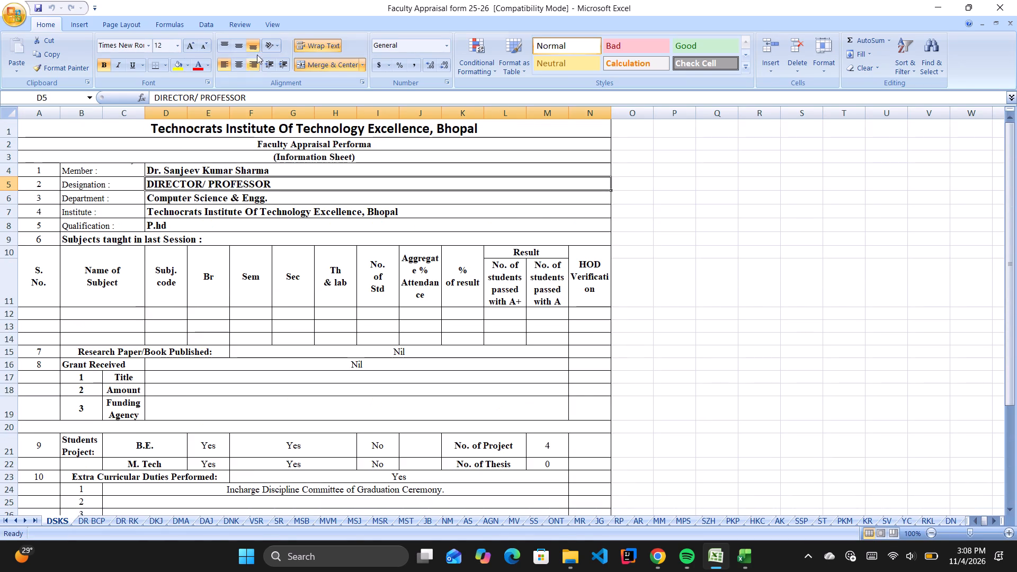
pyautogui.click(1016, 0)
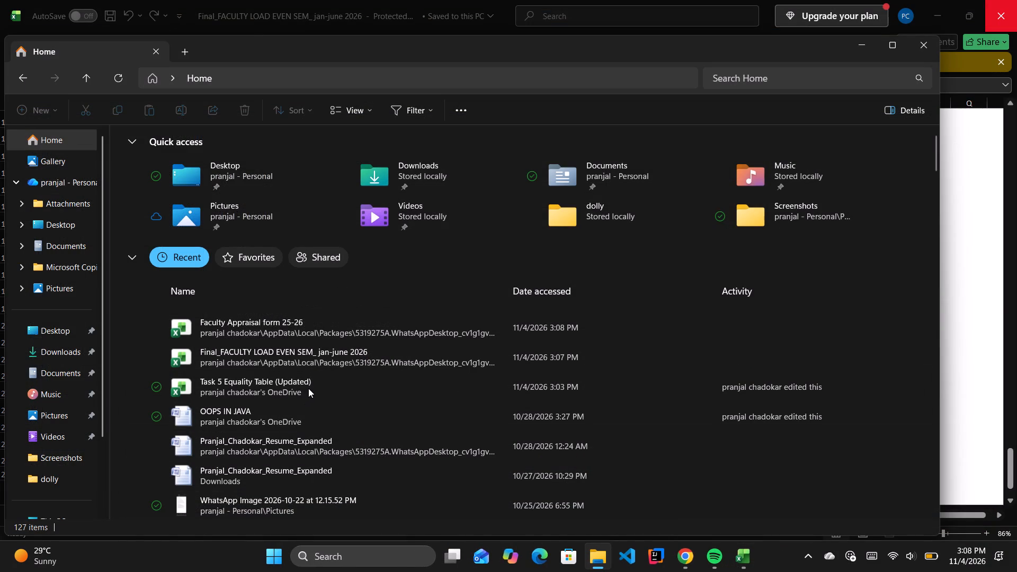
# Return to the Final_FACULTY LOAD EVEN SEM_ jan-june 2026 workbook from File Explorer's recent files and review its earlier faculty entries.
pyautogui.doubleClick(317, 370)
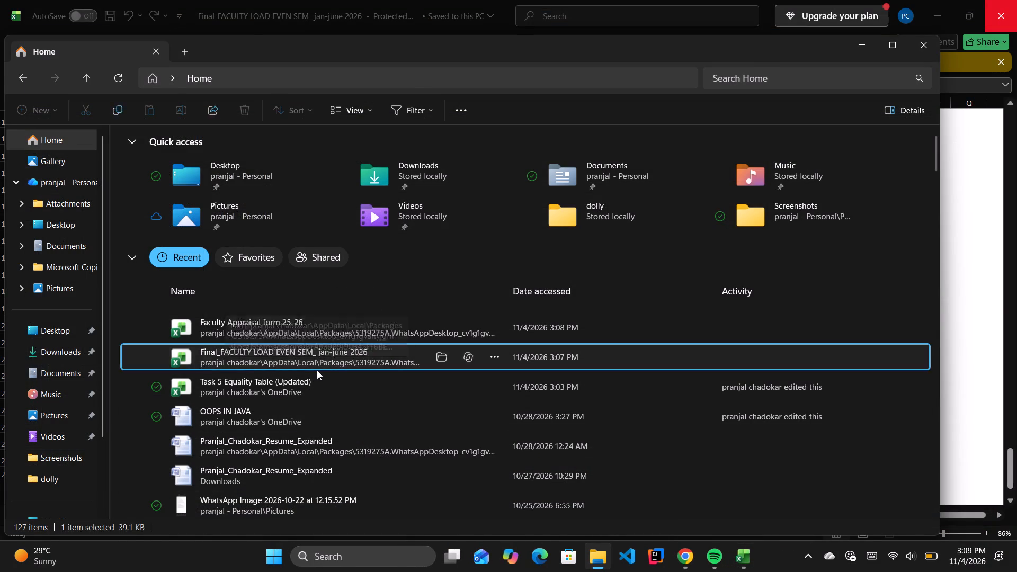
pyautogui.scroll(5, 315, 316)
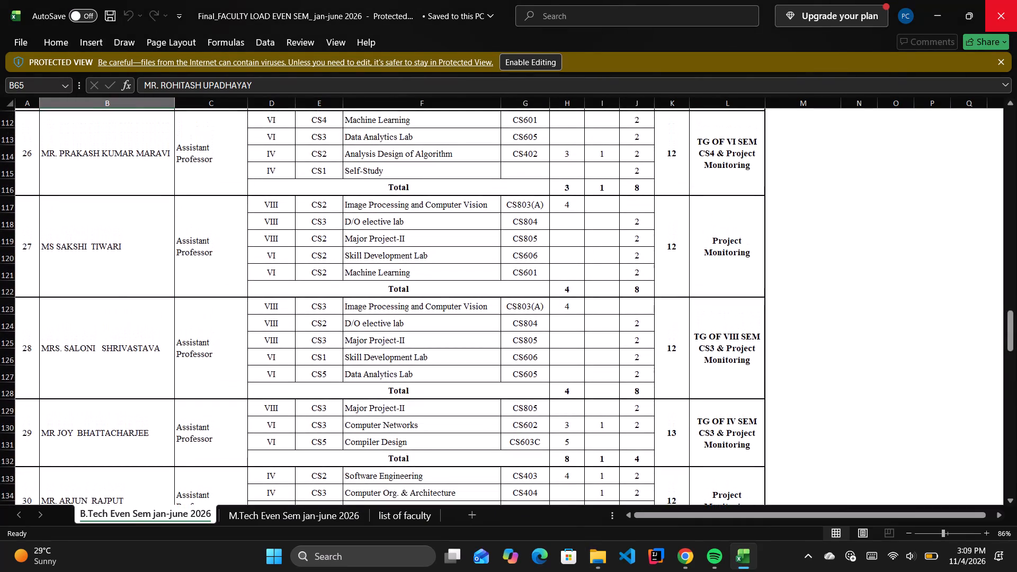
pyautogui.scroll(8, 315, 316)
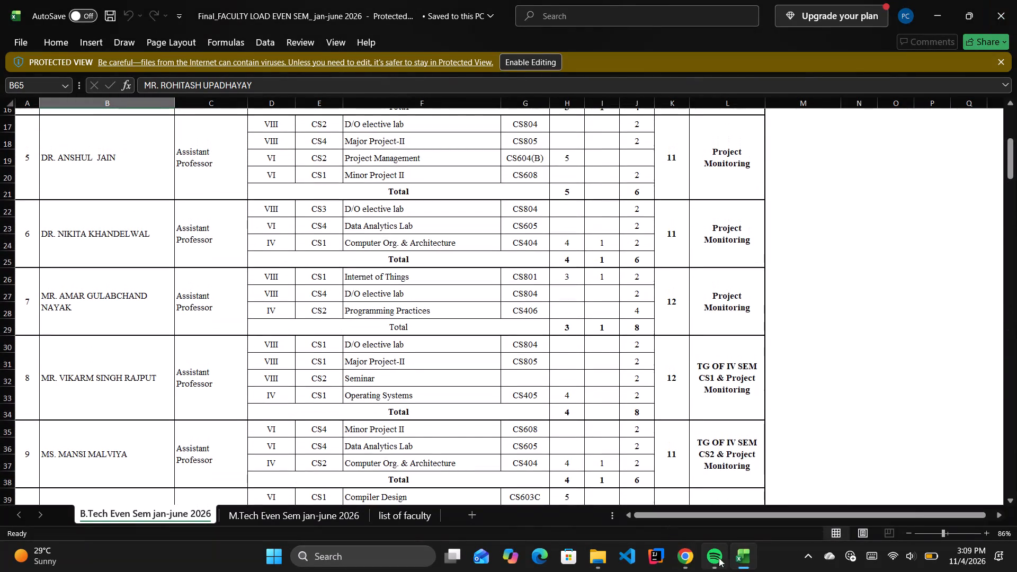
# Browse the Windows Start apps and the full list of recent files, and return to the faculty load workbook.
pyautogui.click(280, 556)
pyautogui.scroll(-3, 425, 357)
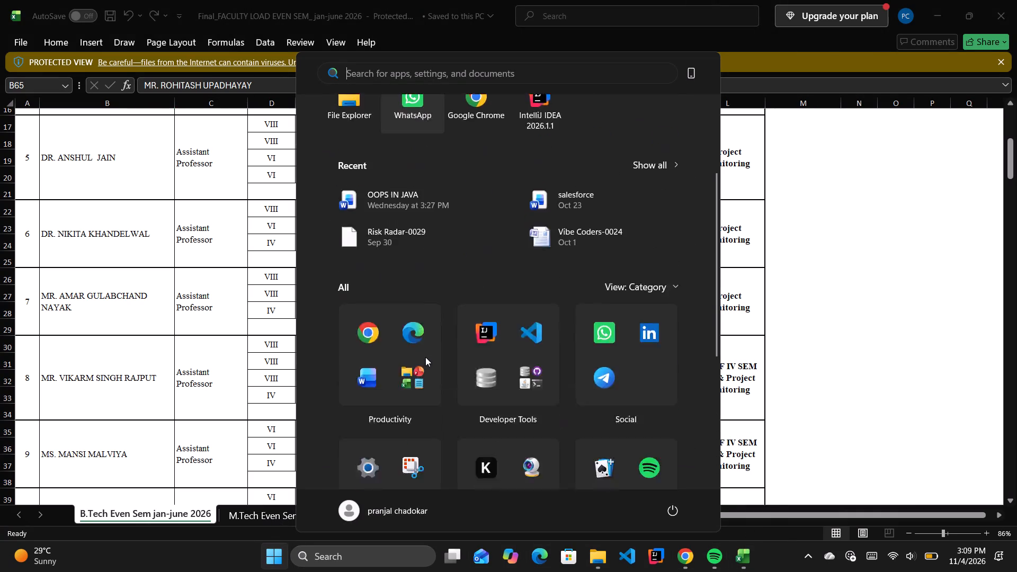
pyautogui.scroll(-1, 425, 357)
pyautogui.scroll(5, 425, 357)
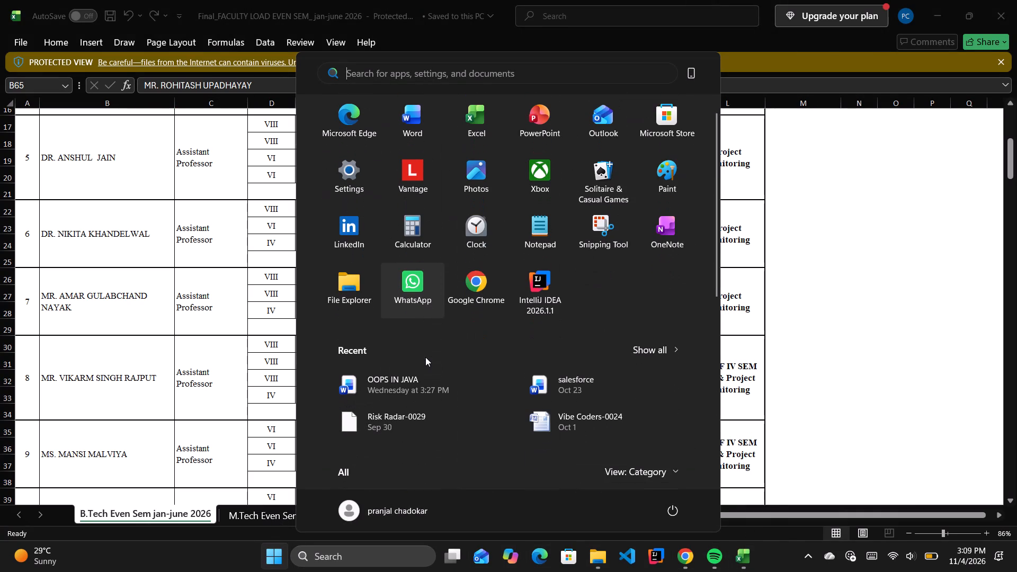
pyautogui.scroll(1, 425, 357)
pyautogui.click(648, 348)
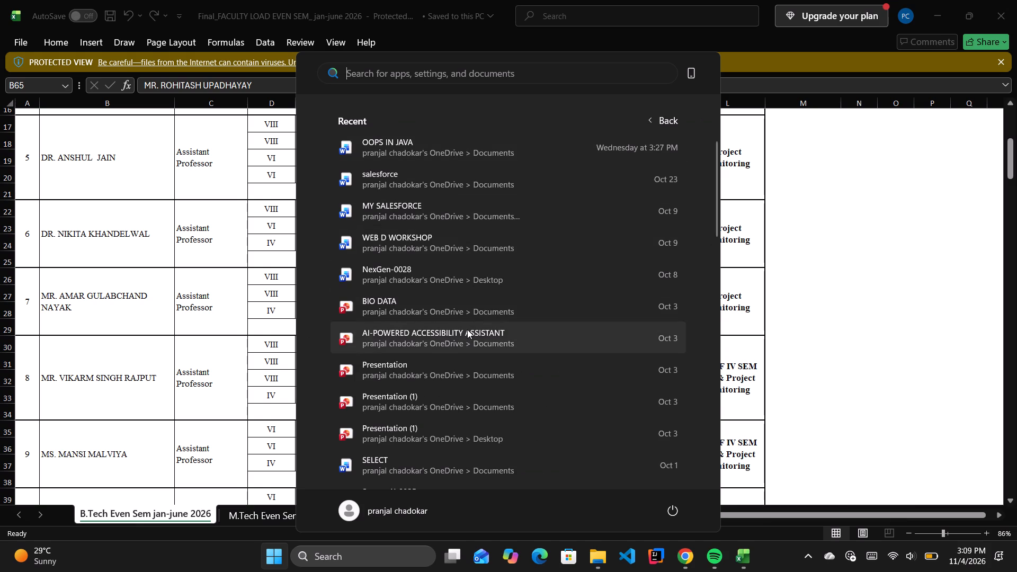
pyautogui.scroll(-3, 488, 297)
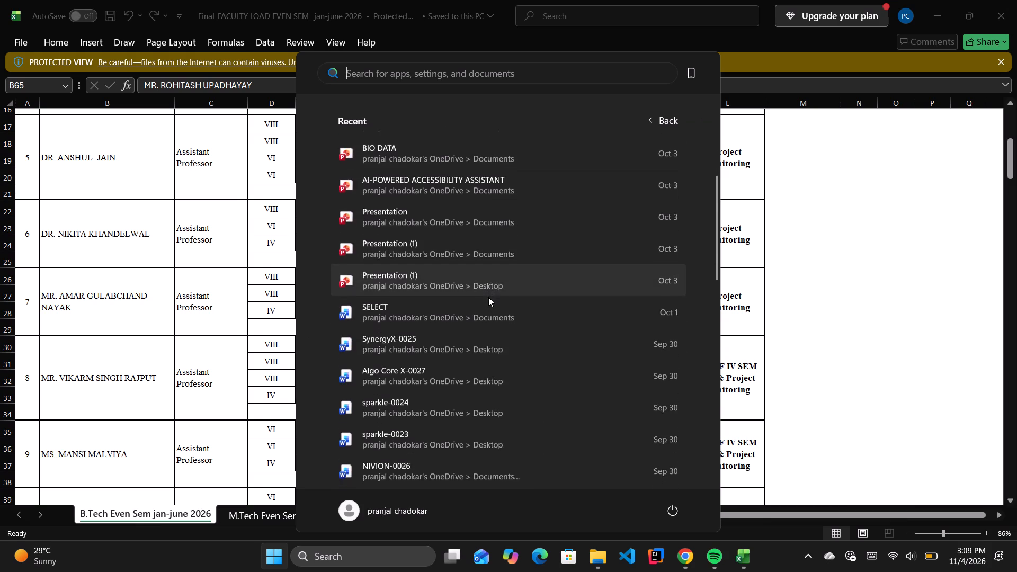
pyautogui.scroll(-6, 488, 297)
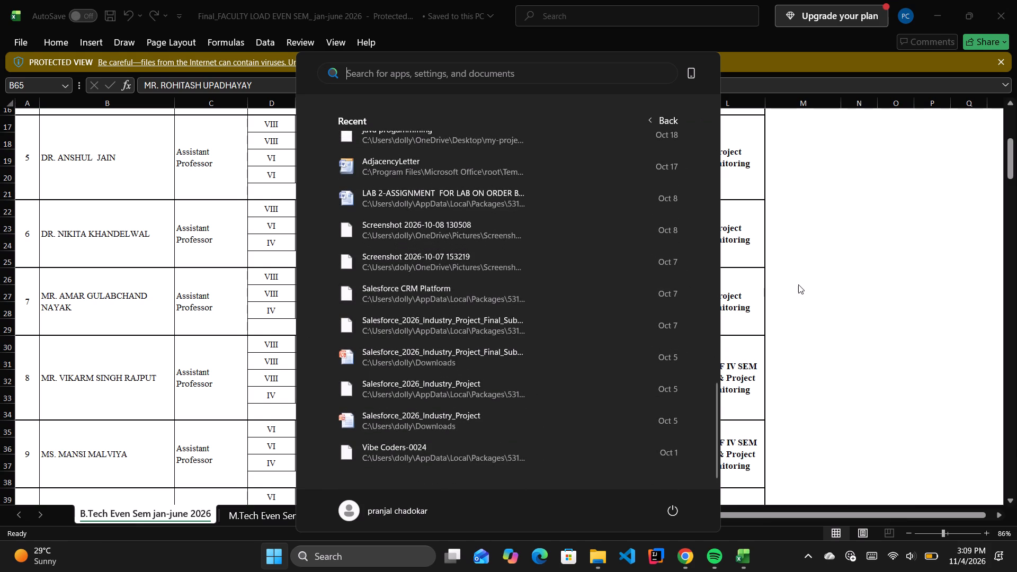
pyautogui.click(1016, 227)
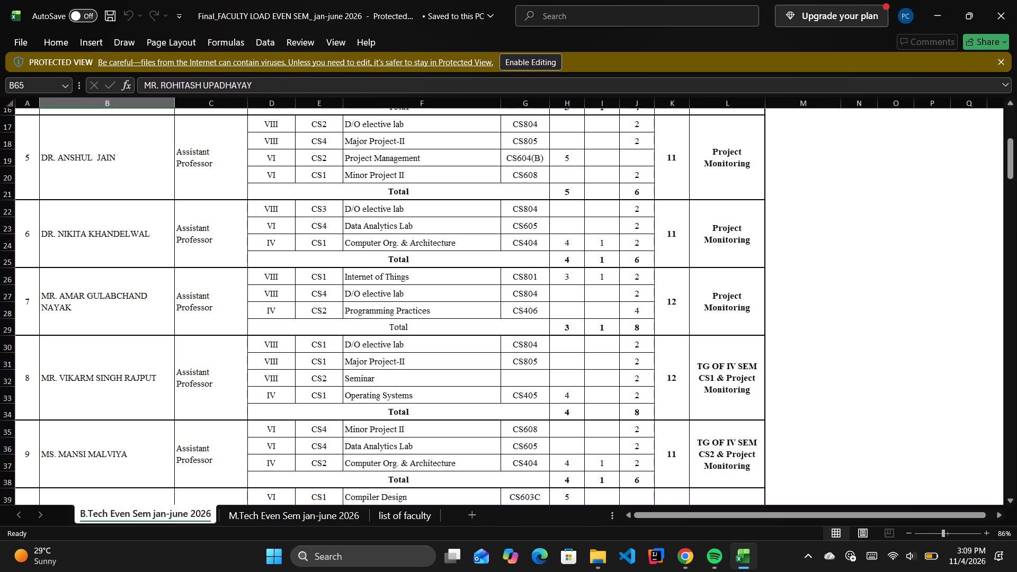
# View the file information of the Final_FACULTY LOAD EVEN SEM_ jan-june 2026 workbook and close the workbook.
pyautogui.click(22, 46)
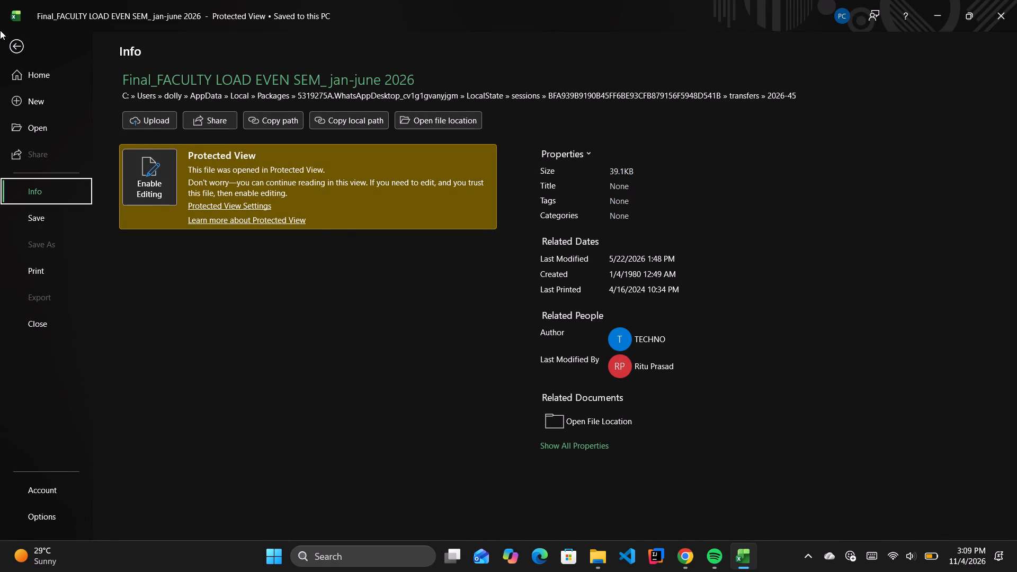
pyautogui.click(14, 46)
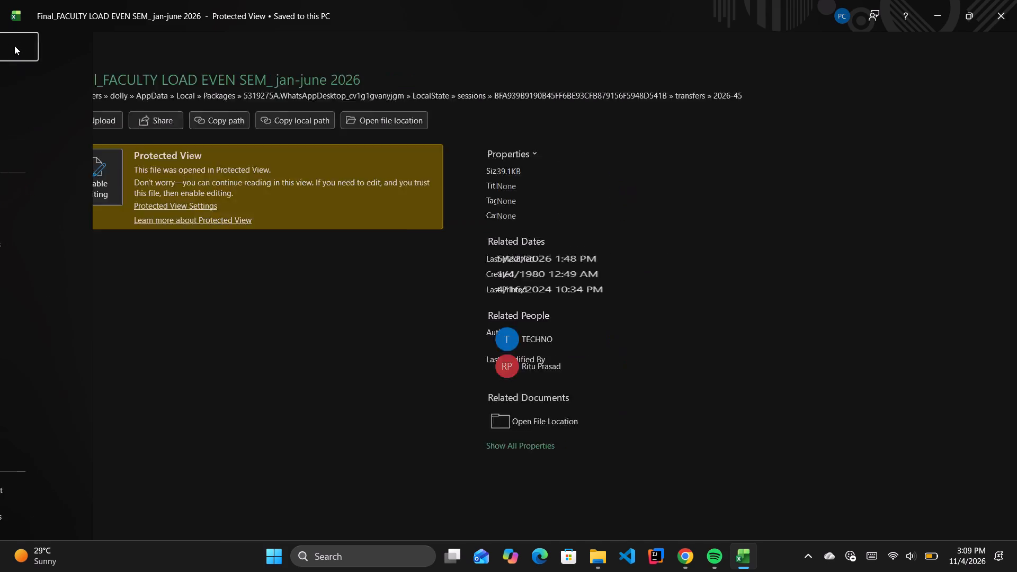
pyautogui.click(1016, 0)
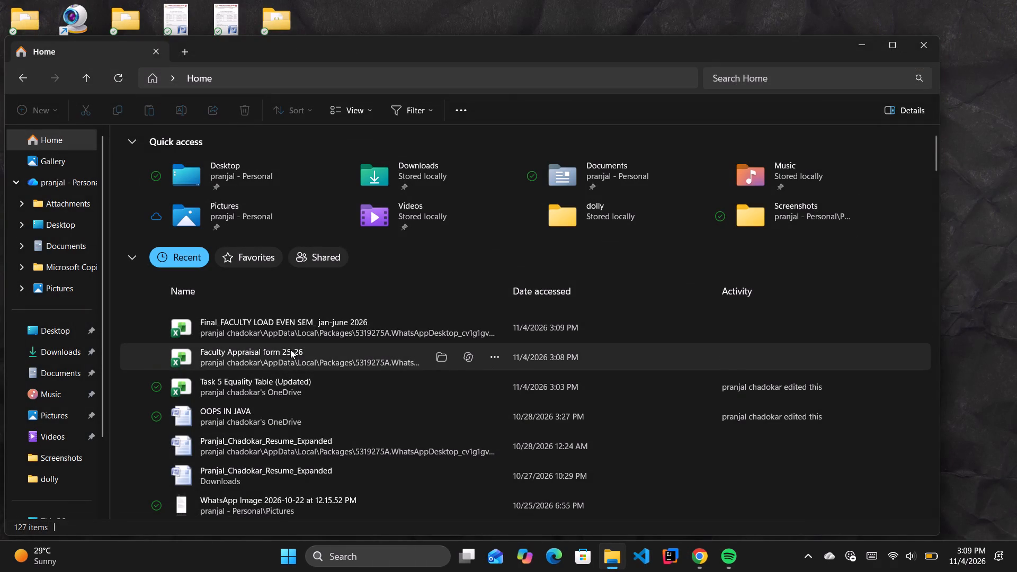
# Reopen the Final_FACULTY LOAD EVEN SEM_ jan-june 2026 workbook from File Explorer's recent files.
pyautogui.doubleClick(303, 329)
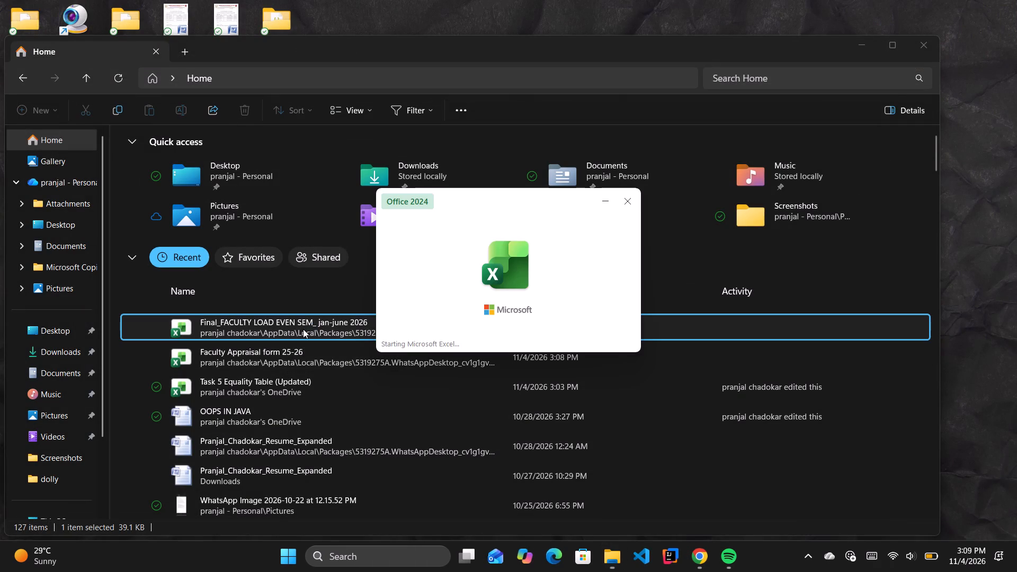
# Review the B.Tech Even Sem jan-june 2026 sheet back up to its first faculty entries and close the workbook.
pyautogui.scroll(3, 340, 292)
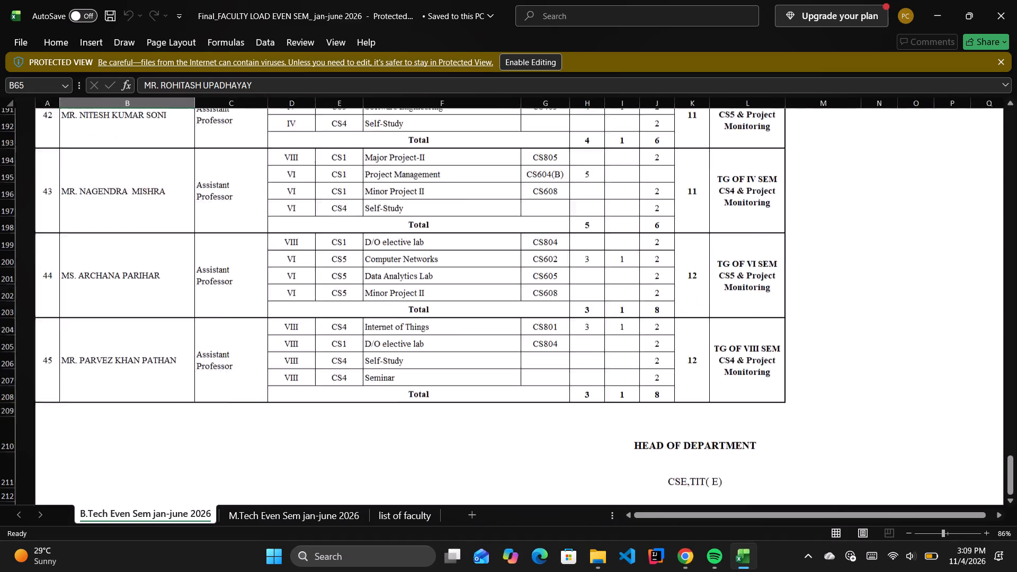
pyautogui.scroll(17, 340, 292)
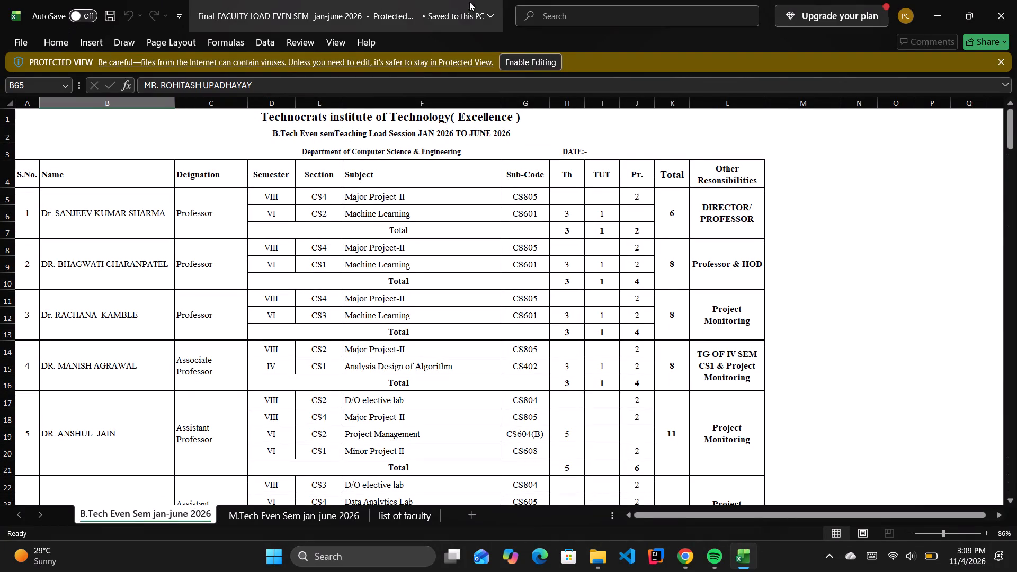
pyautogui.click(1016, 0)
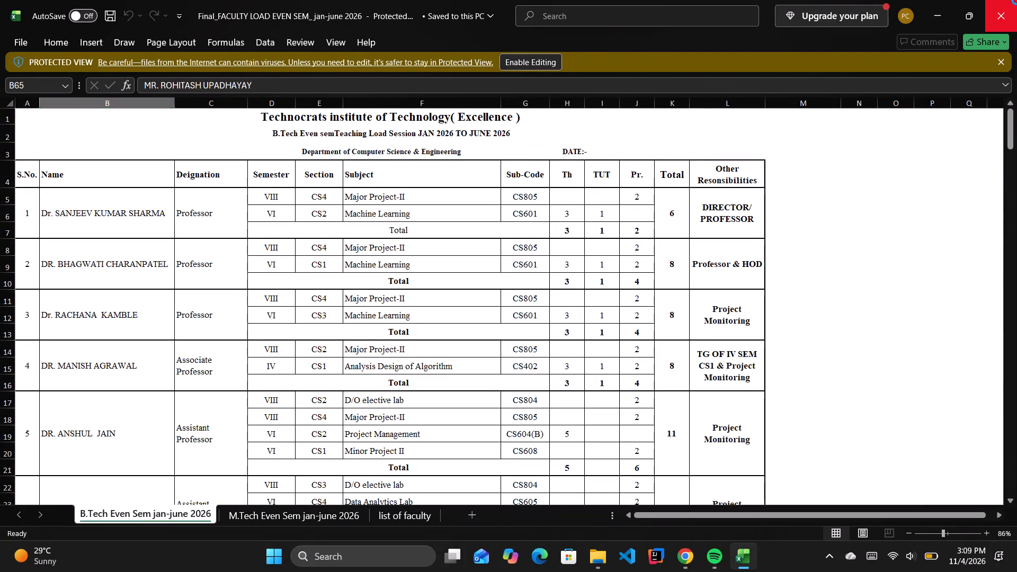
# Open the WhatsApp Image 2026-10-22 at 12.15.52 PM picture from File Explorer's recent files and close the photo viewer.
pyautogui.scroll(-1, 451, 480)
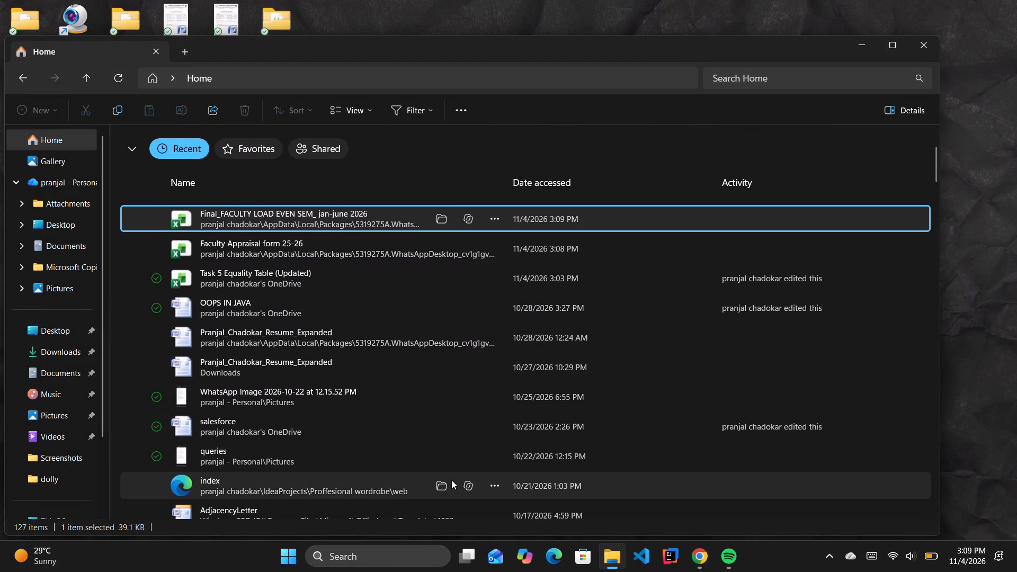
pyautogui.scroll(-1, 451, 480)
pyautogui.doubleClick(284, 395)
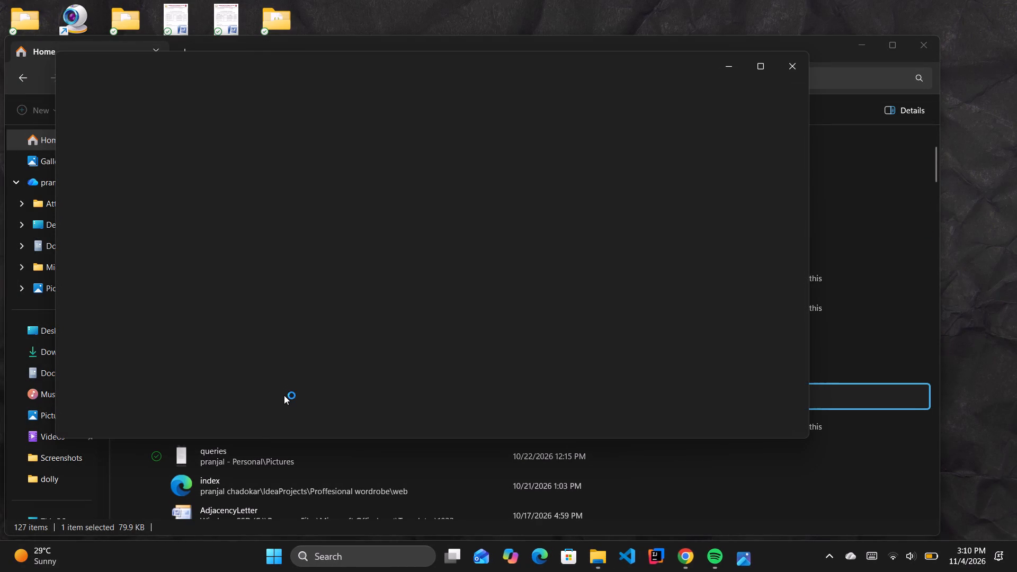
pyautogui.click(791, 71)
# Browse File Explorer's recent files down to the oldest entries and close the File Explorer window.
pyautogui.scroll(-2, 499, 327)
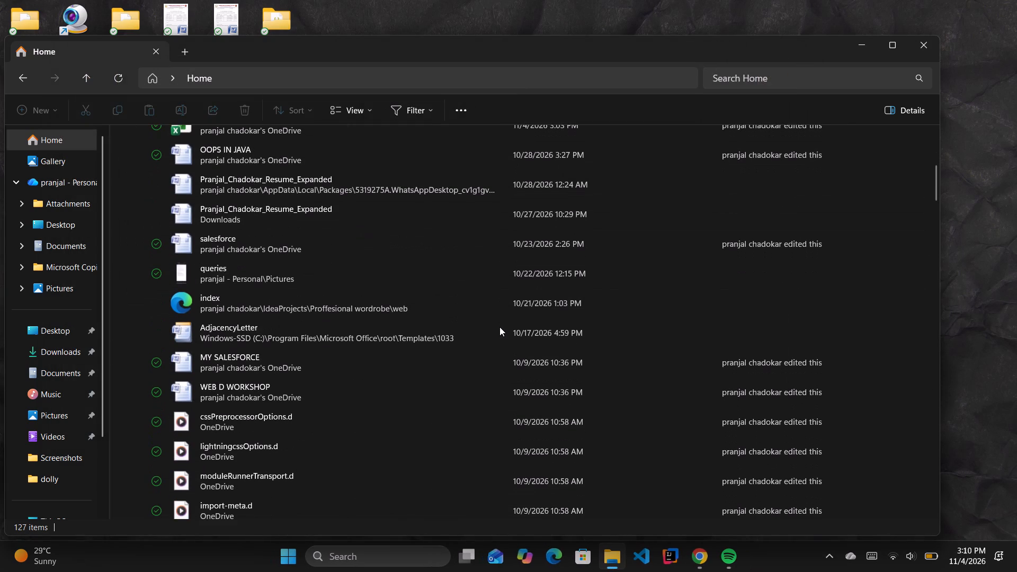
pyautogui.scroll(-2, 499, 327)
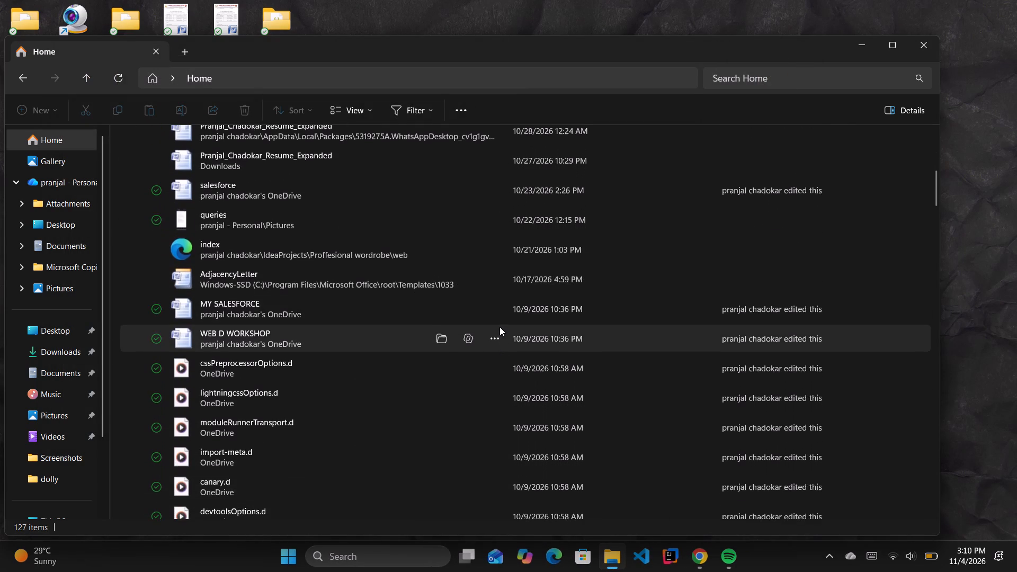
pyautogui.scroll(-3, 499, 327)
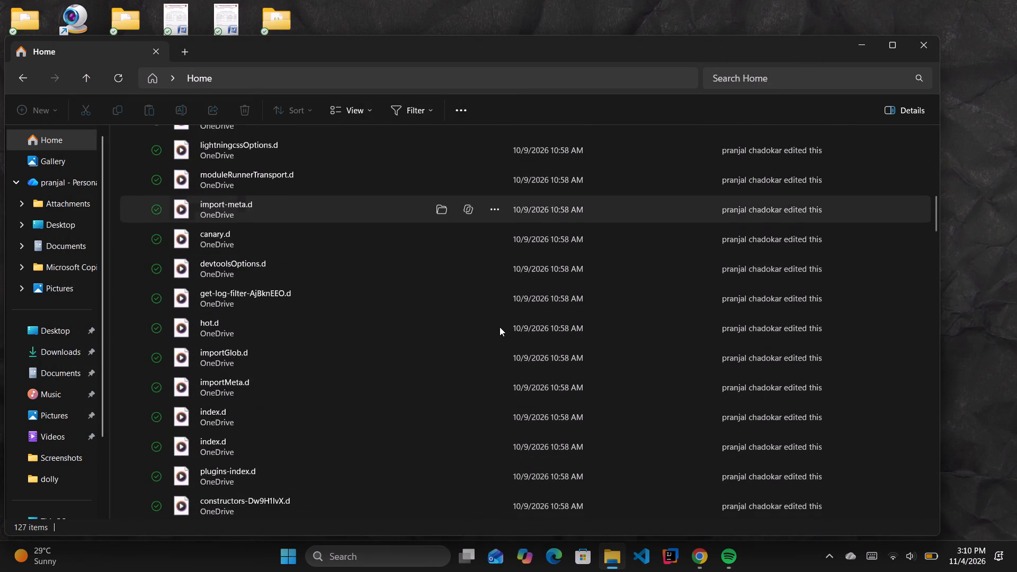
pyautogui.scroll(-7, 499, 327)
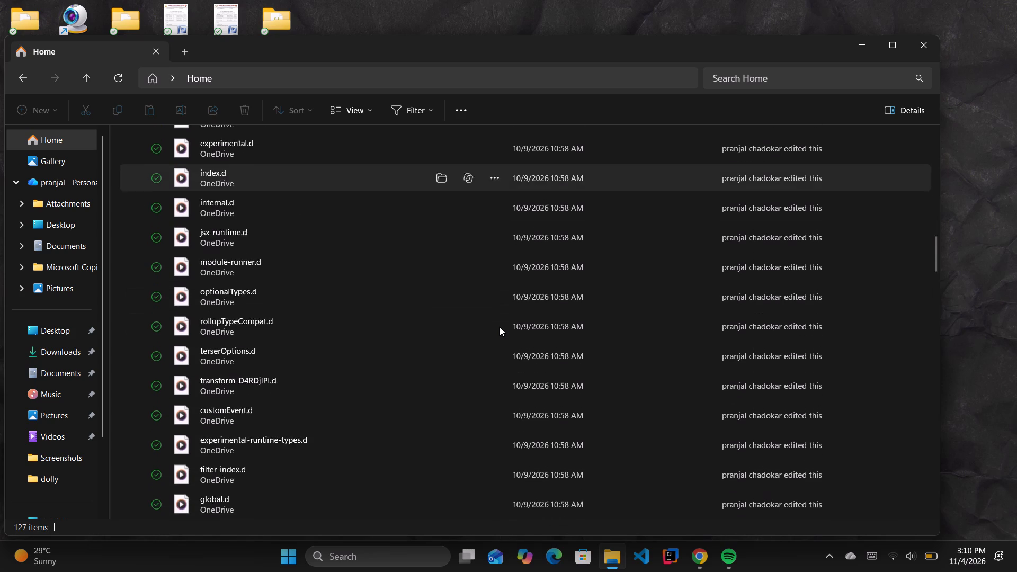
pyautogui.scroll(-7, 499, 327)
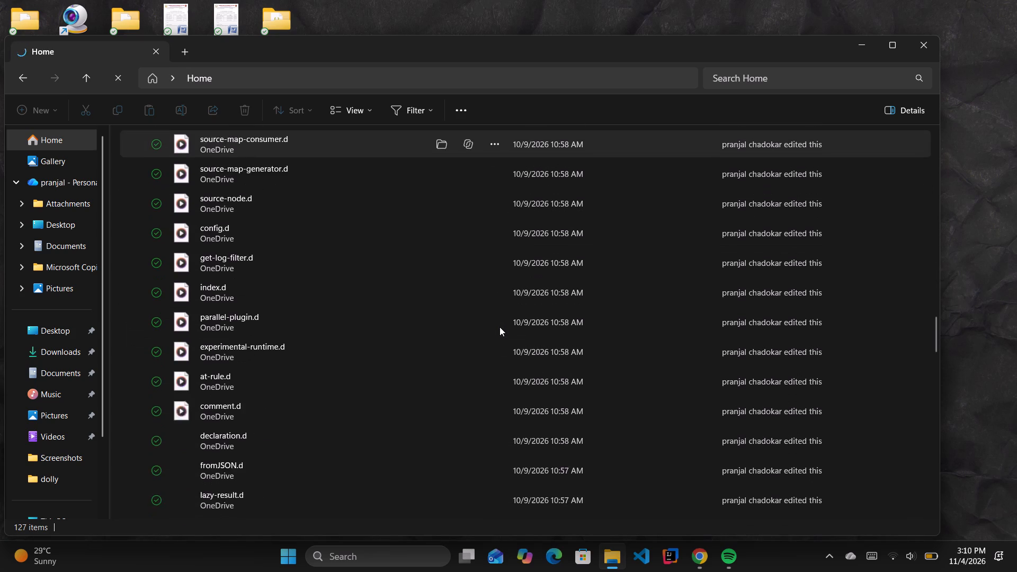
pyautogui.scroll(-7, 499, 327)
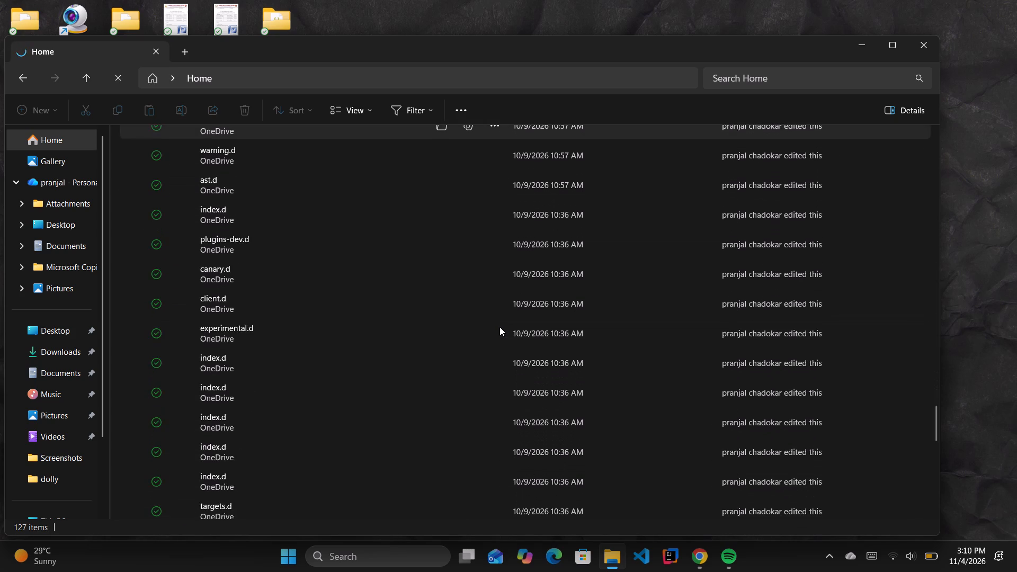
pyautogui.scroll(-10, 499, 327)
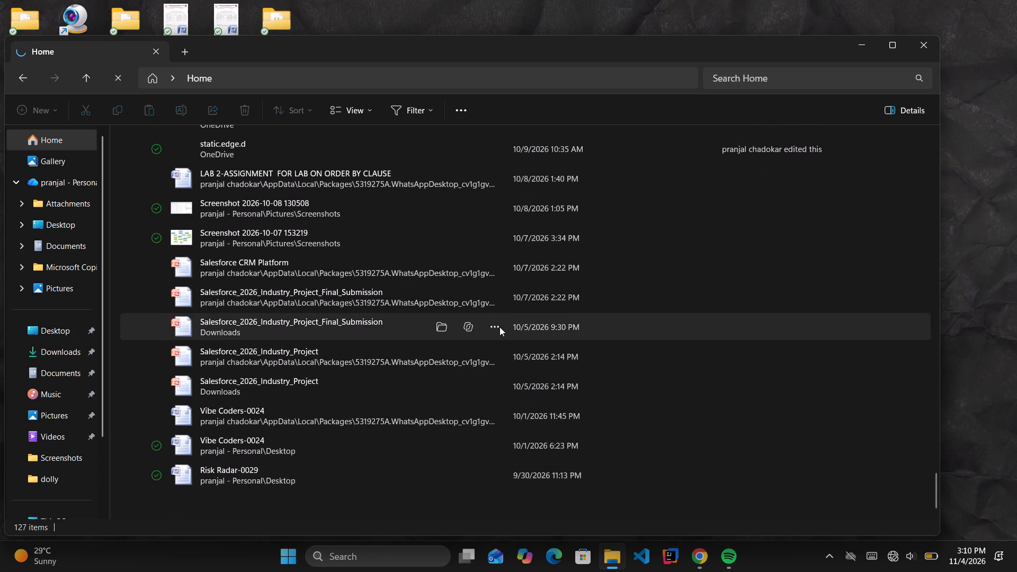
pyautogui.scroll(-1, 499, 327)
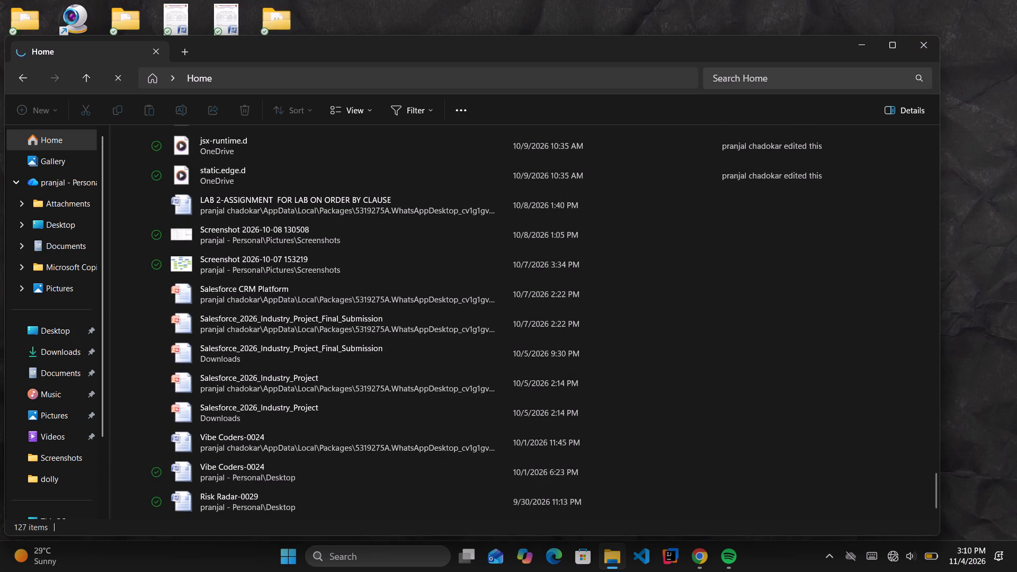
pyautogui.click(926, 53)
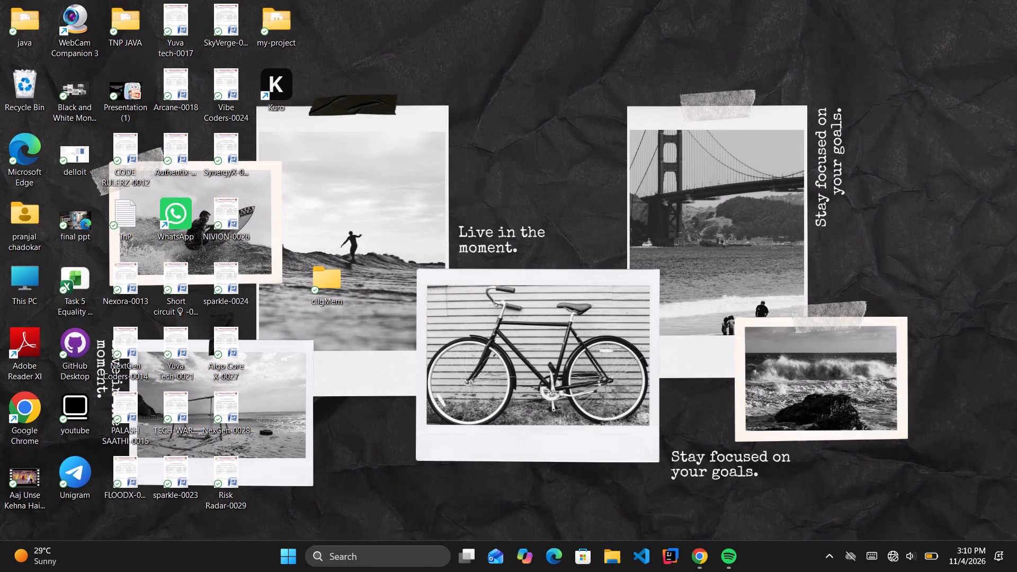
# Bring up the Windows Start apps from the desktop.
pyautogui.click(287, 556)
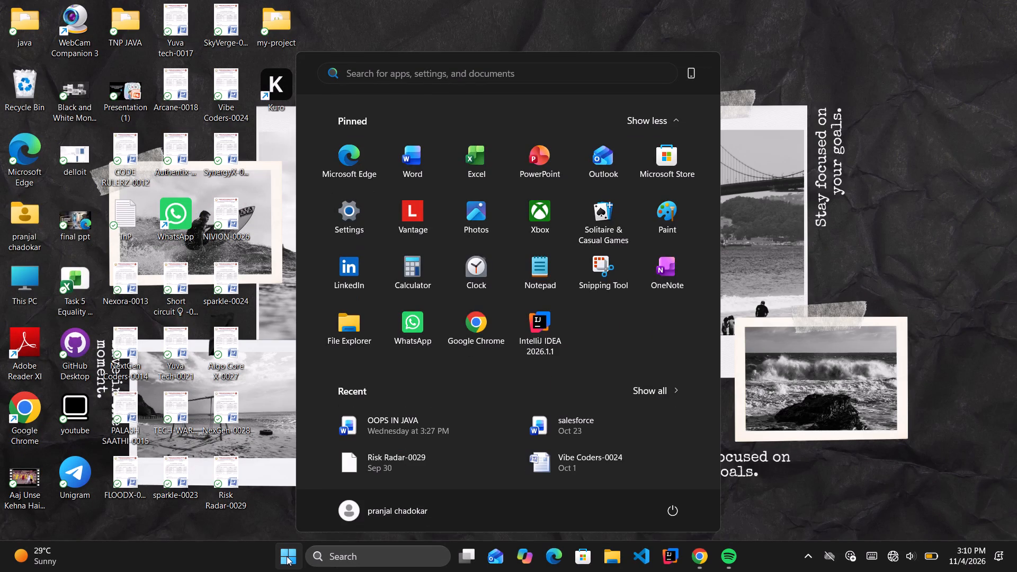
# Look through the full list of recent files in Windows Start down to the oldest entries and leave it.
pyautogui.click(657, 388)
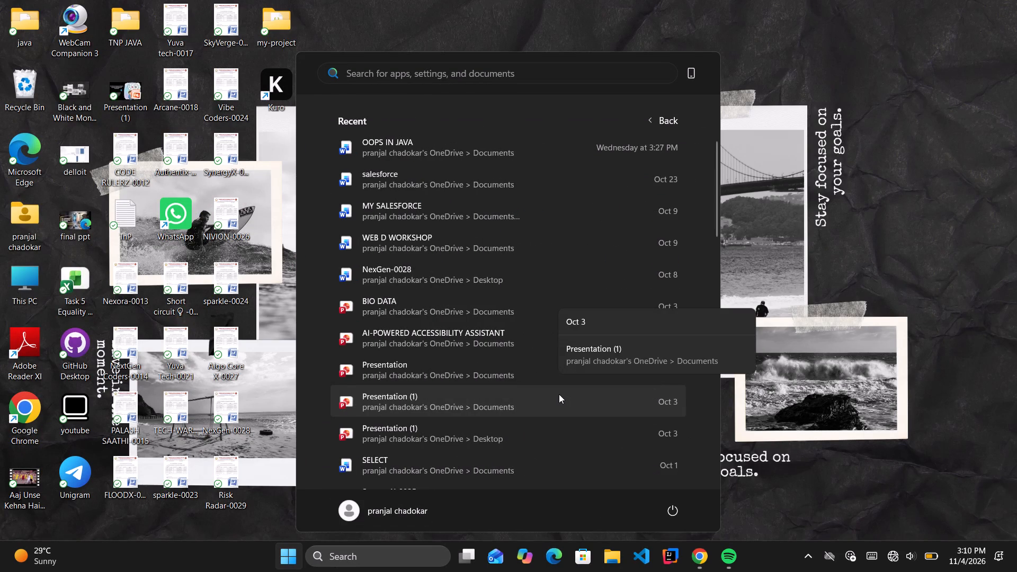
pyautogui.scroll(-7, 559, 394)
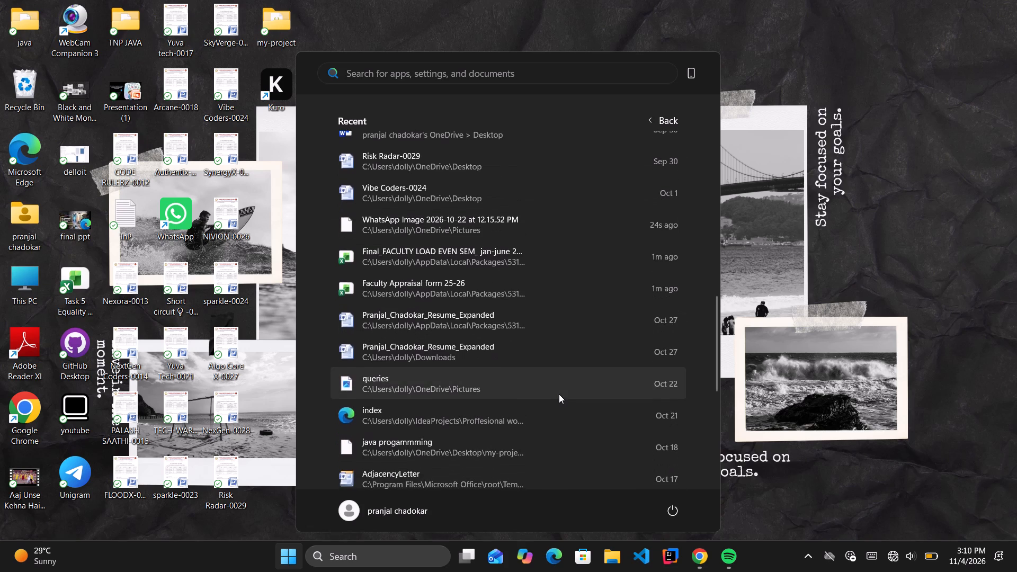
pyautogui.scroll(-1, 559, 394)
pyautogui.hscroll(-1, 559, 394)
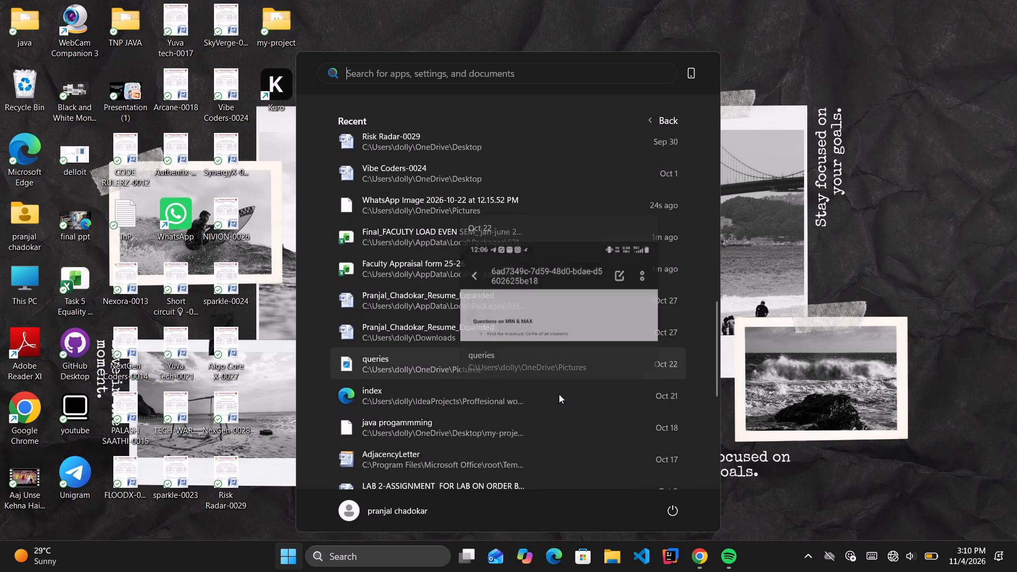
pyautogui.hscroll(-1, 559, 394)
pyautogui.scroll(-10, 528, 356)
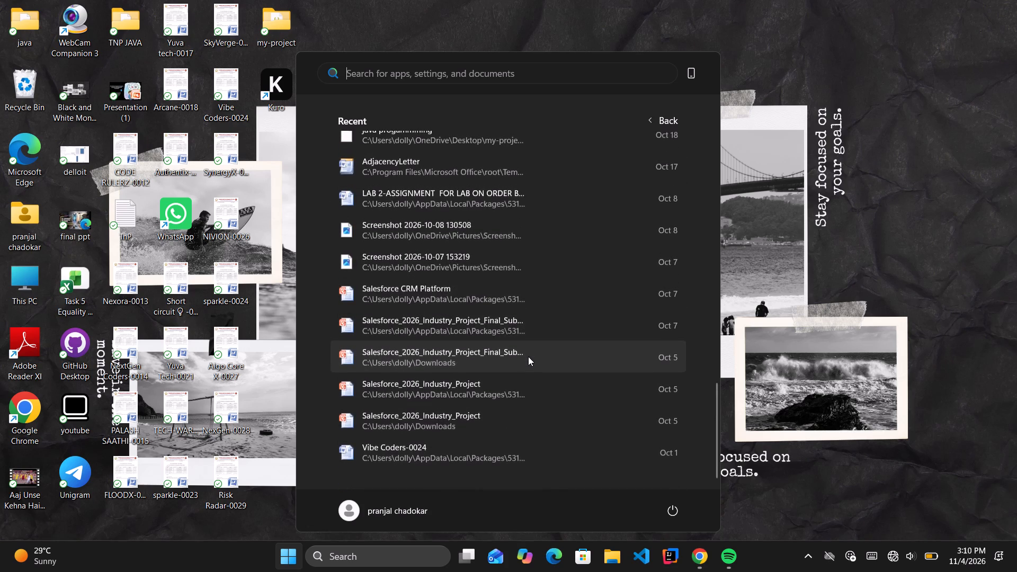
pyautogui.click(878, 170)
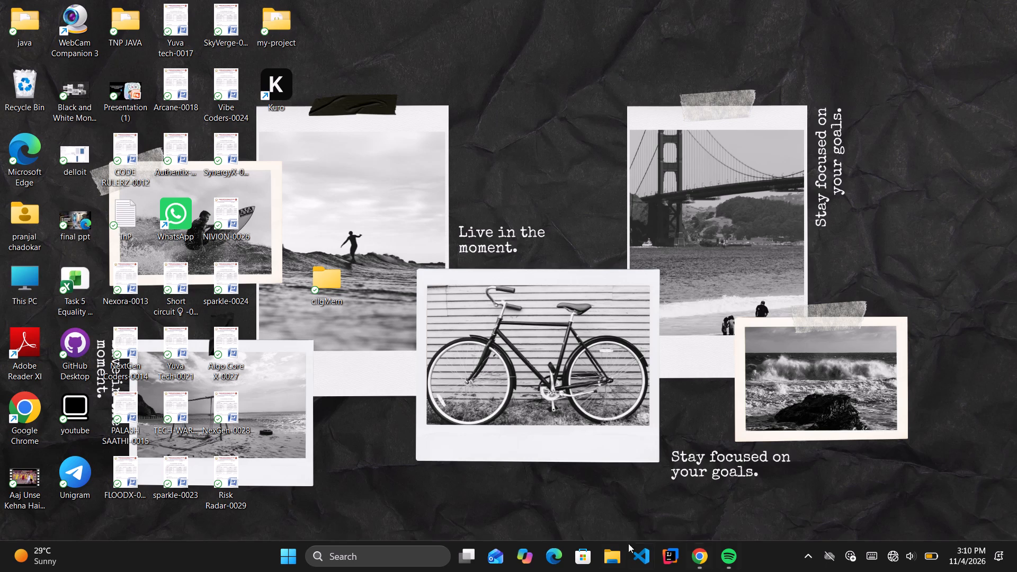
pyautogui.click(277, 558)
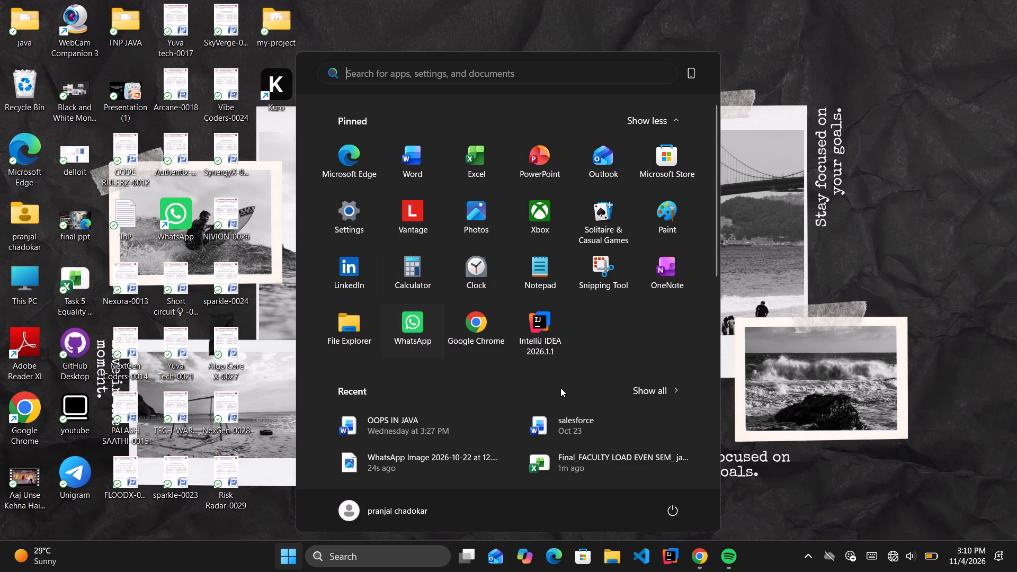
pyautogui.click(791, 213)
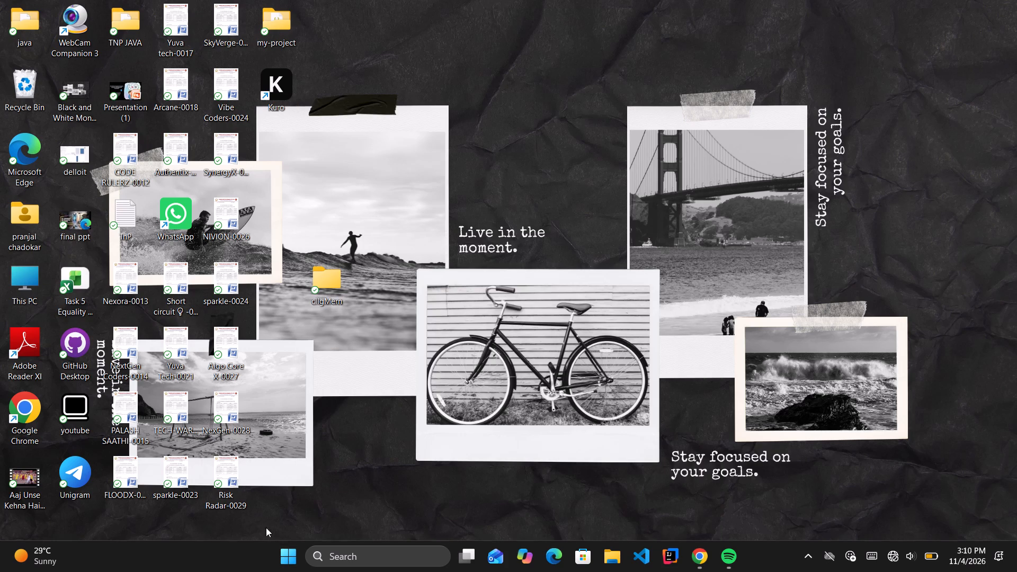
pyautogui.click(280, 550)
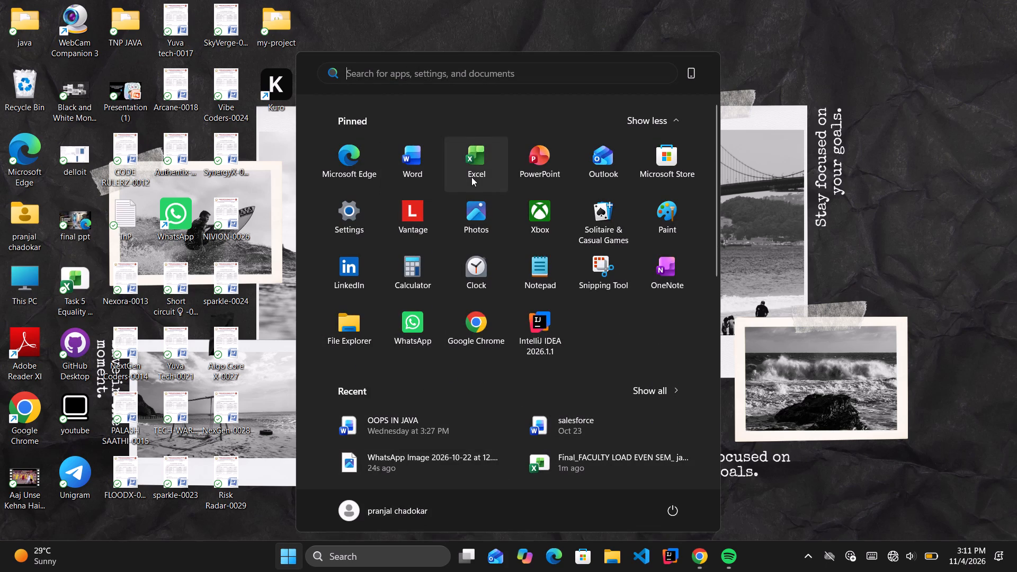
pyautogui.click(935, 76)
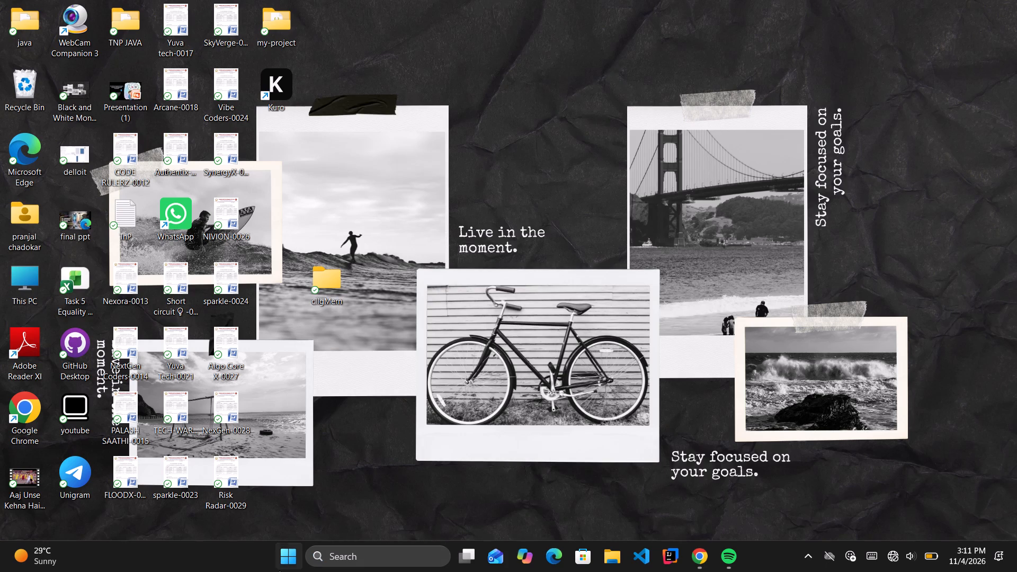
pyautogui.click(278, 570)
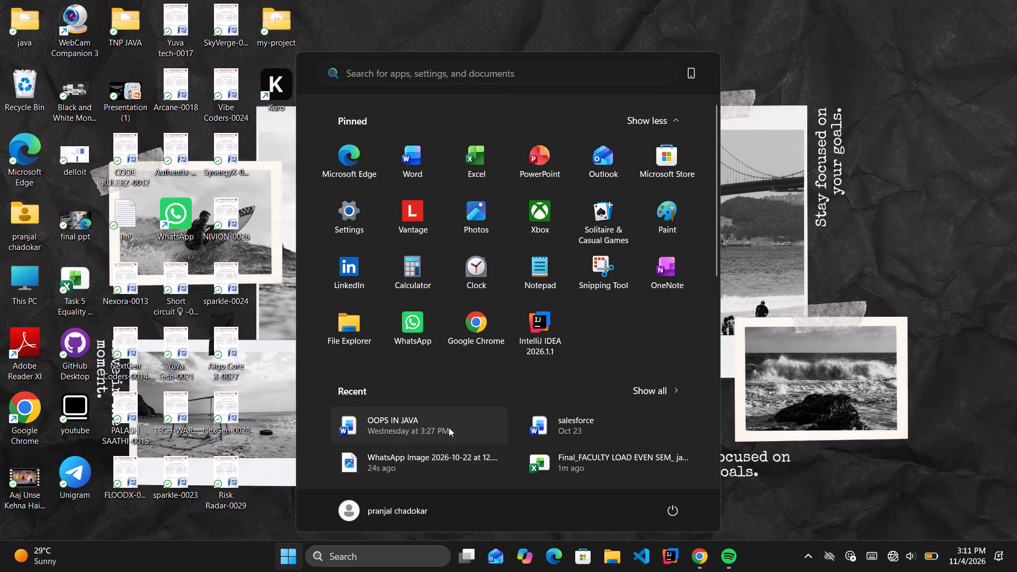
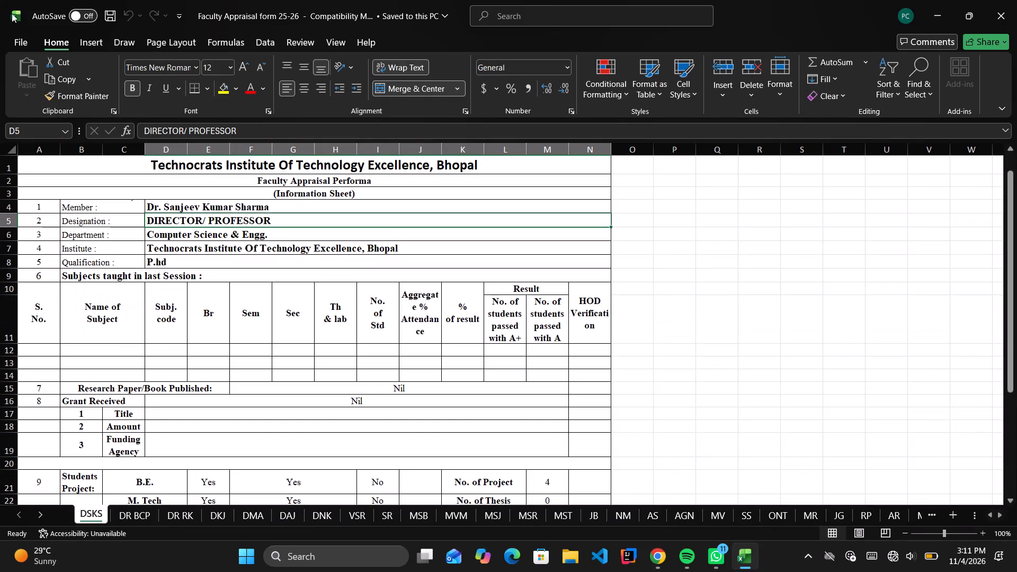
# Look through the shared, favorite and recent workbook lists on the file start page of the Faculty Appraisal form 25-26 workbook.
pyautogui.click(14, 35)
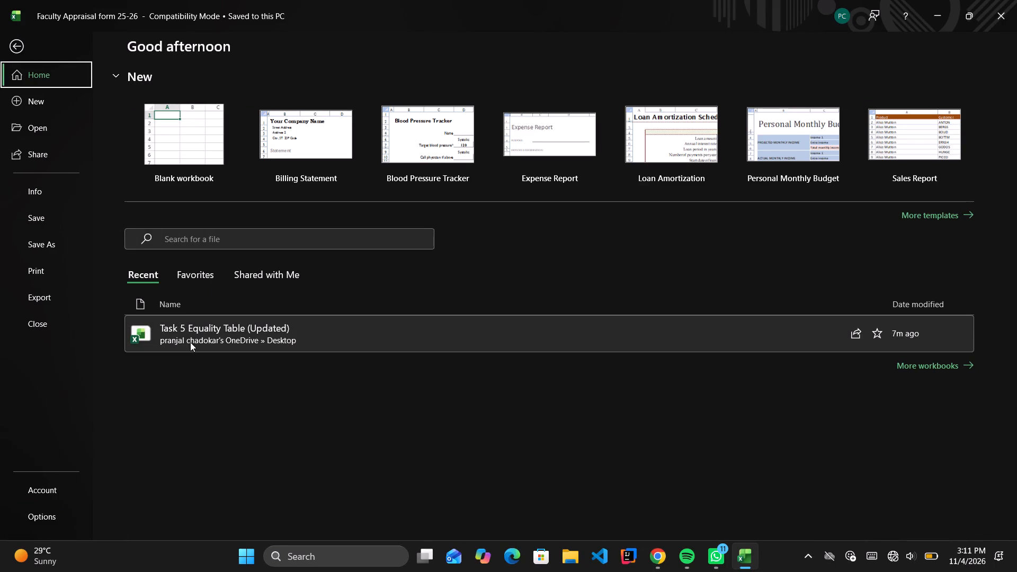
pyautogui.click(248, 266)
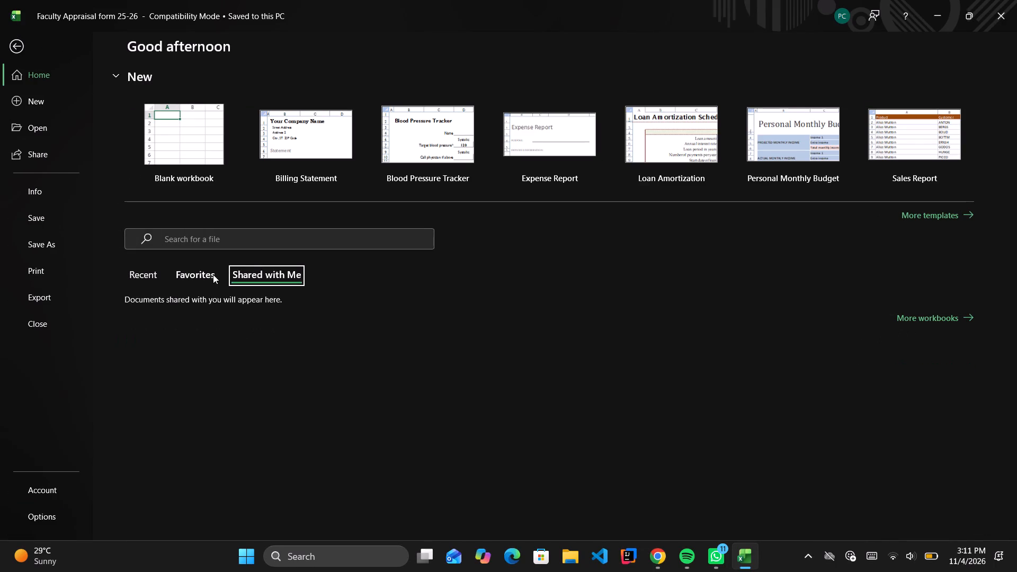
pyautogui.click(210, 275)
pyautogui.click(146, 274)
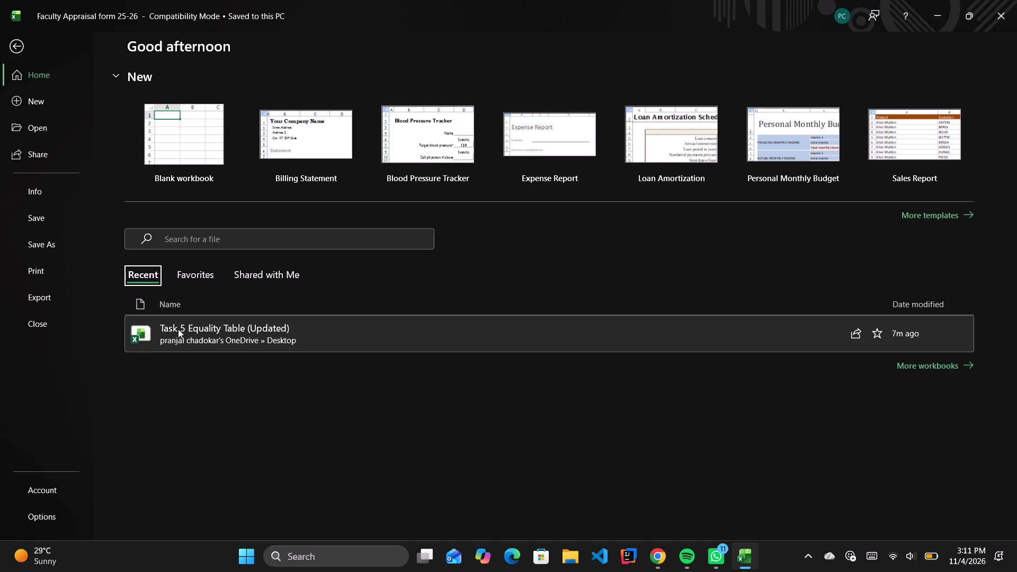
# Save the Faculty Appraisal form 25-26 workbook under its existing name.
pyautogui.click(53, 220)
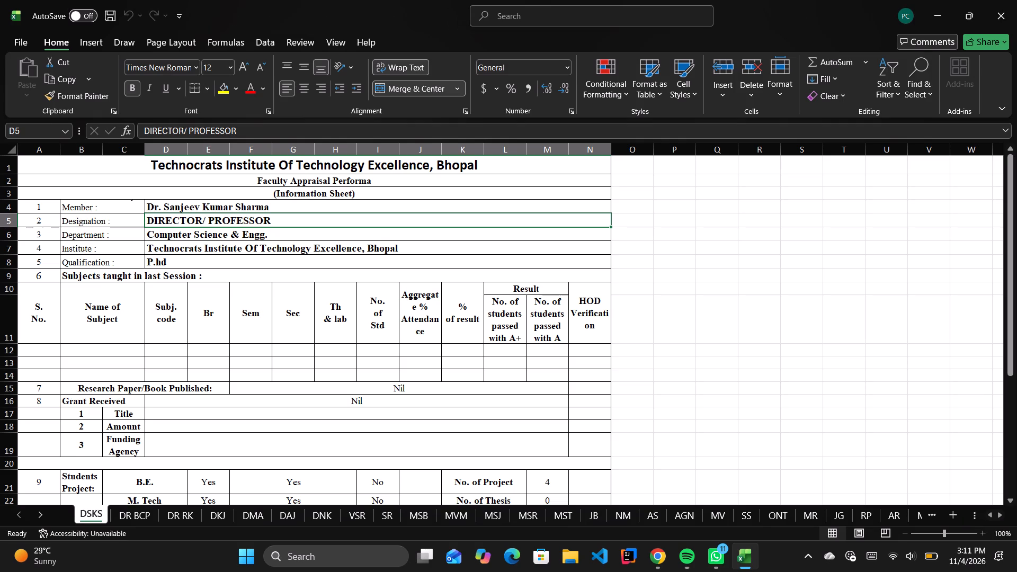
# Return to the file start page of the Faculty Appraisal form 25-26 workbook to view the recent workbooks.
pyautogui.click(14, 39)
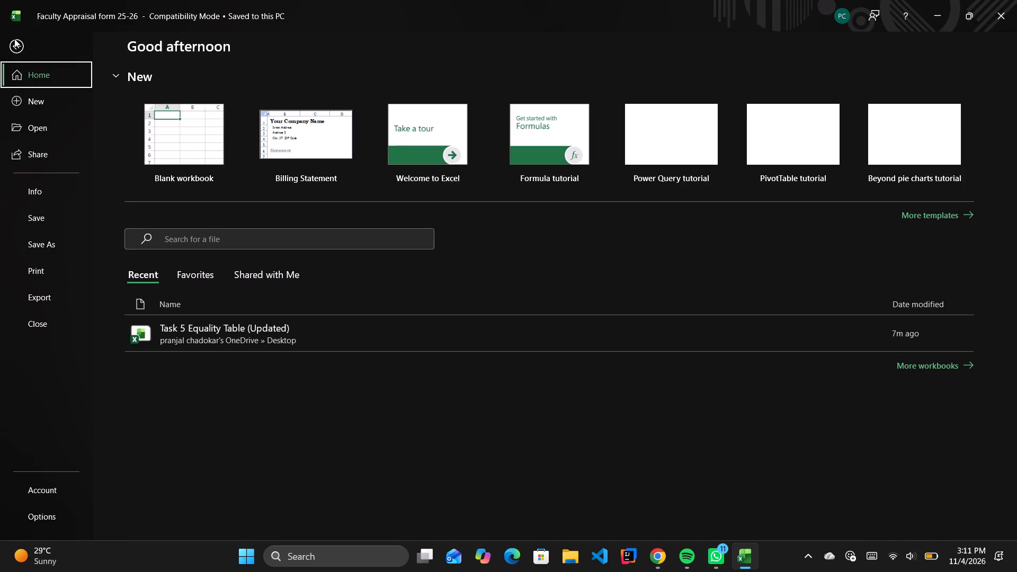
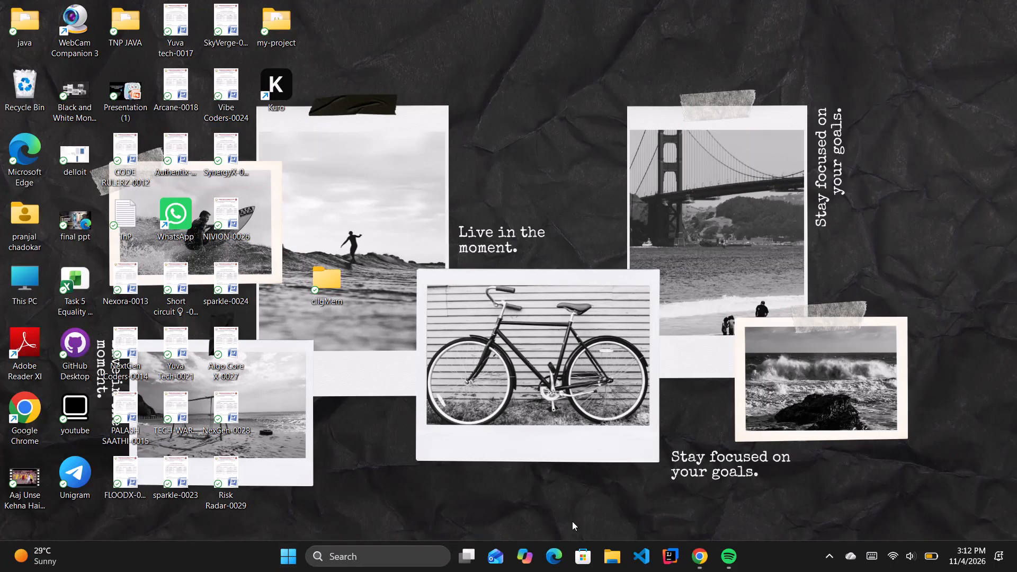
# Open the Windows Start menu to reach the pinned apps and recent files.
pyautogui.click(291, 548)
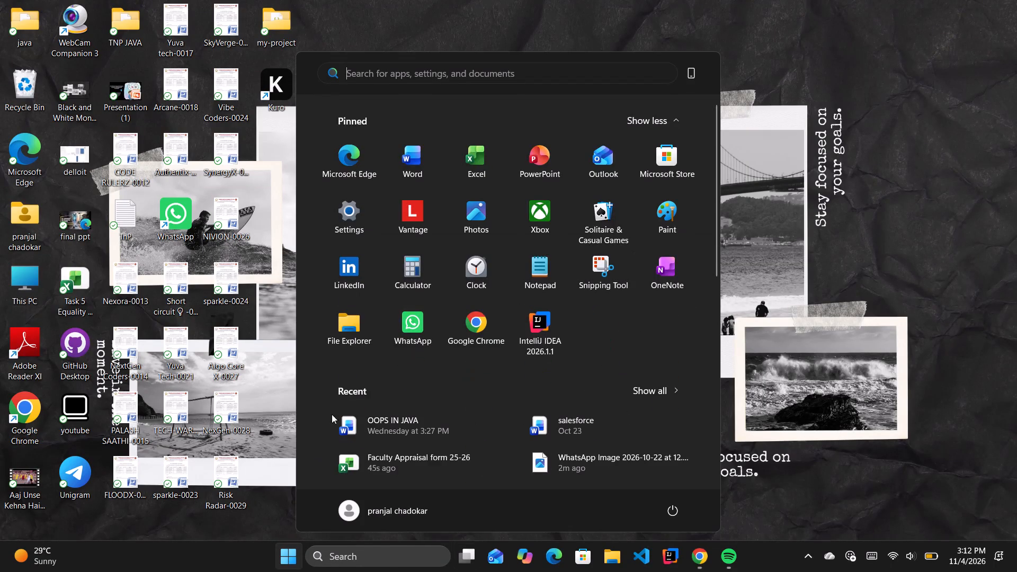
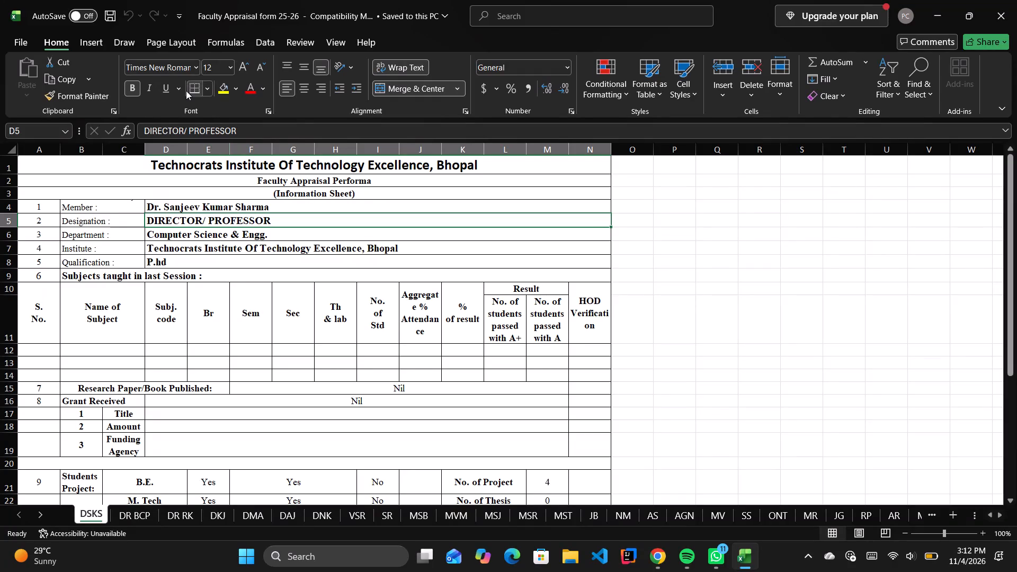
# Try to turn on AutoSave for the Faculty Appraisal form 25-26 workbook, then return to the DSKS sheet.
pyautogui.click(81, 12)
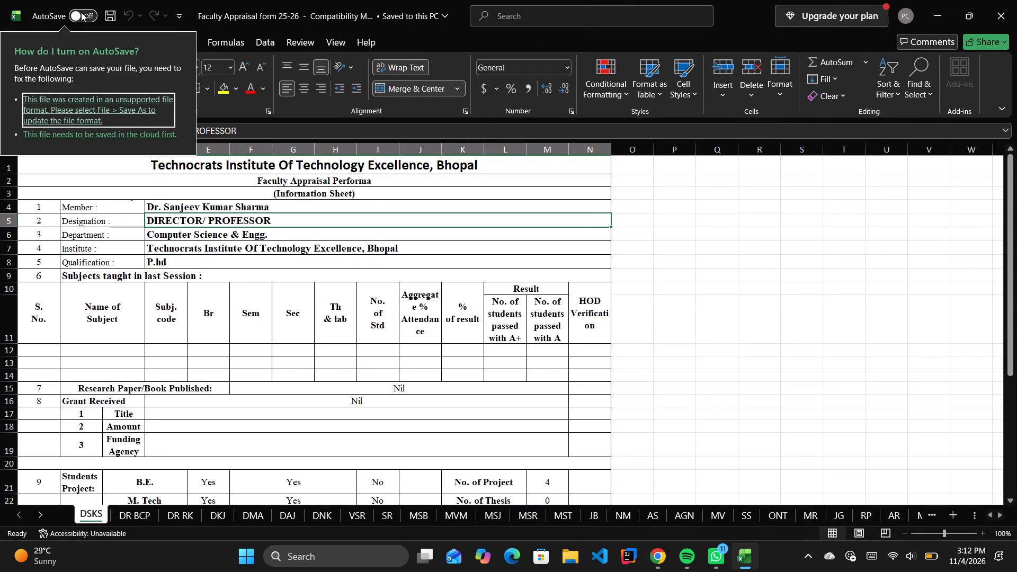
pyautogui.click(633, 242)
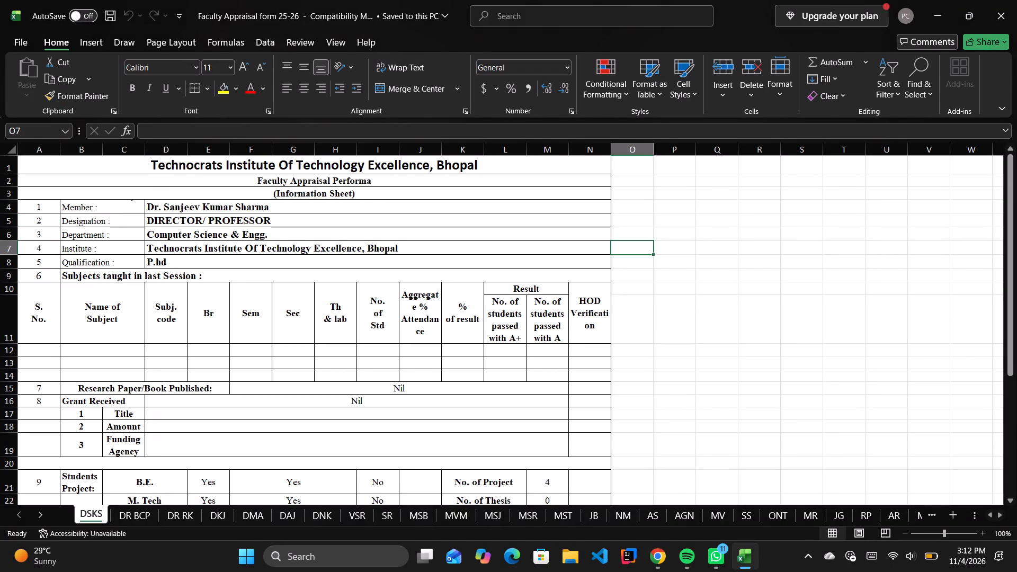
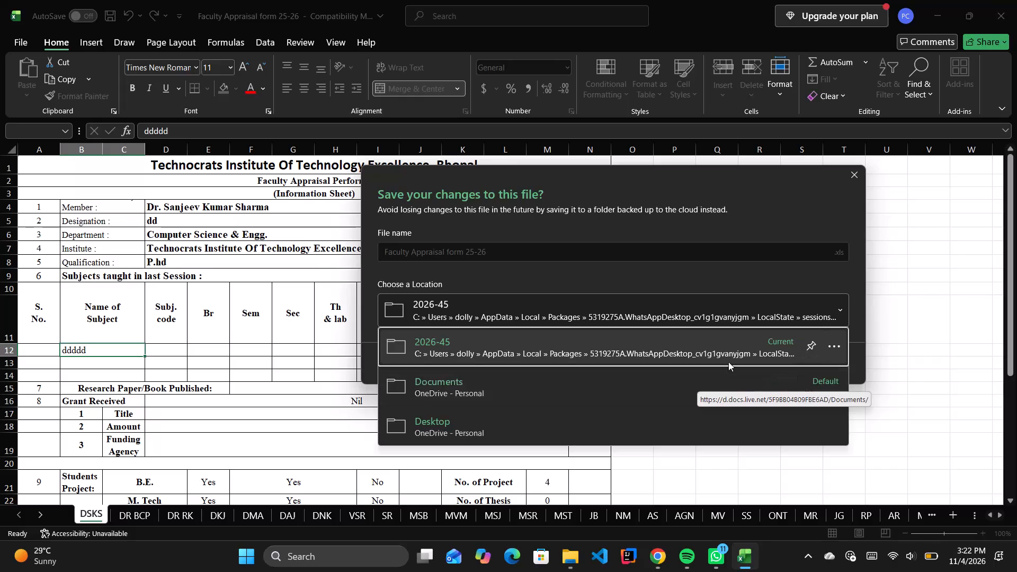
# Examine the full path and location options of the 2026-45 folder where the Faculty Appraisal form 25-26 workbook is stored.
pyautogui.rightClick(678, 352)
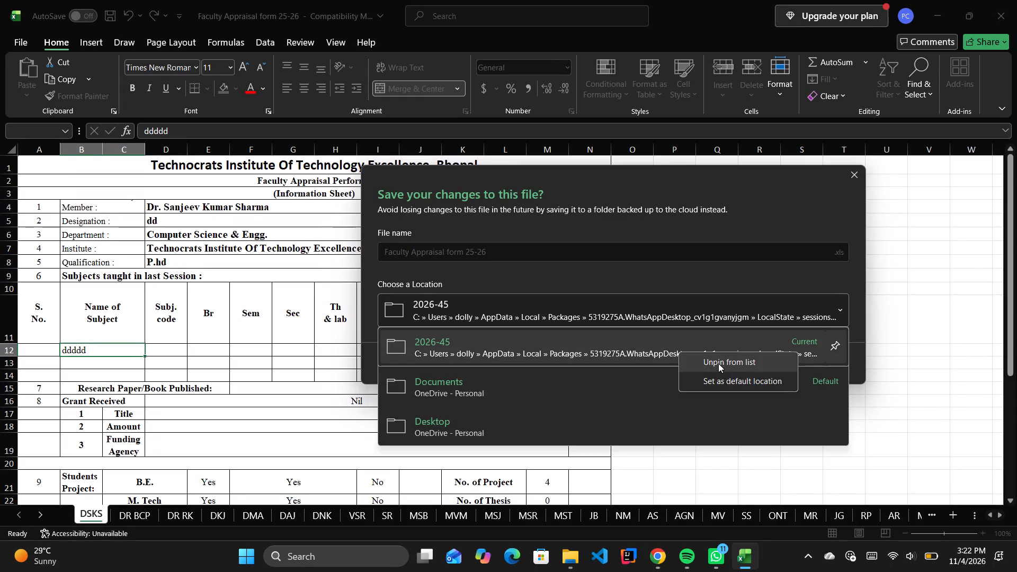
pyautogui.click(618, 352)
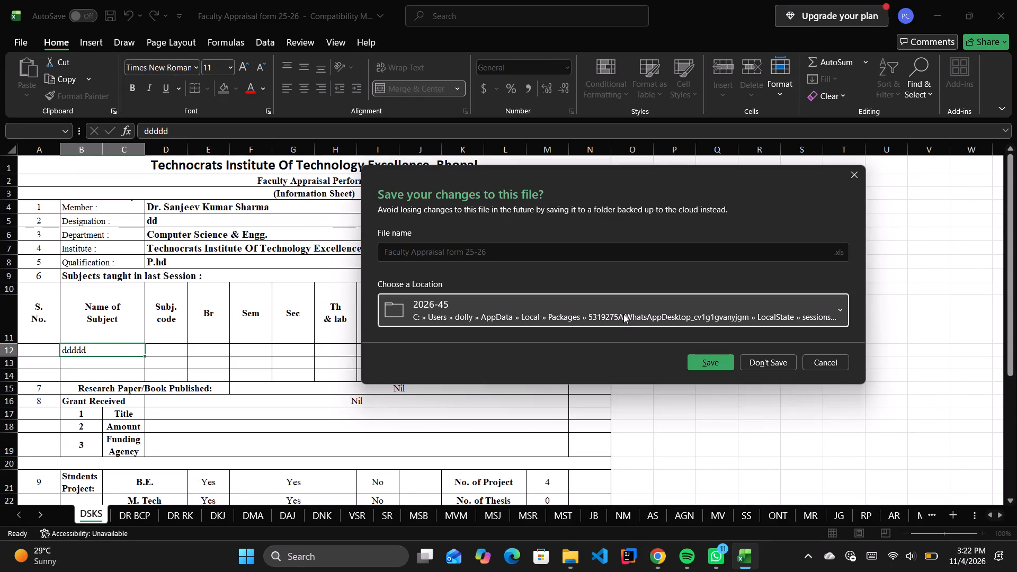
pyautogui.click(625, 314)
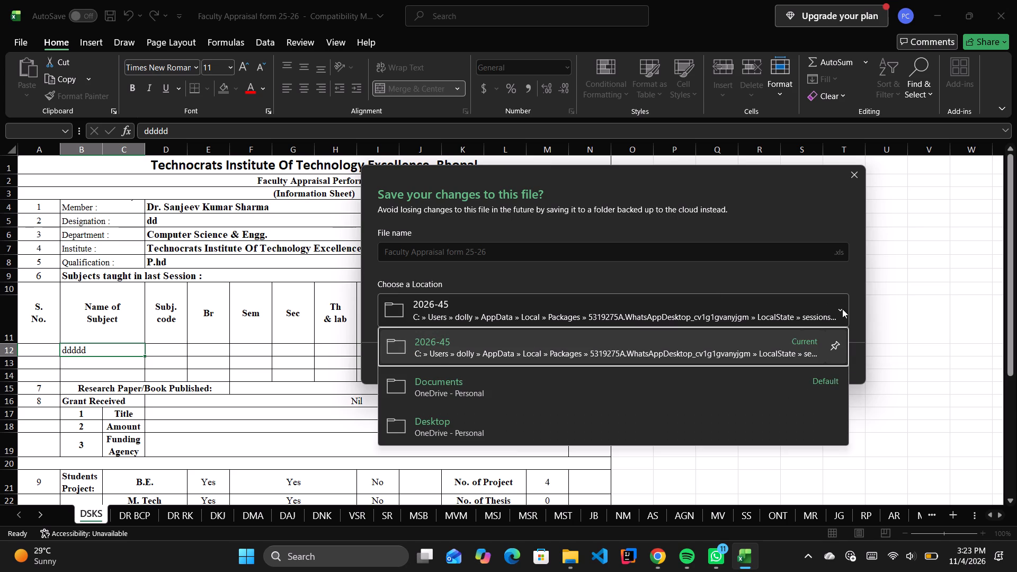
pyautogui.click(836, 344)
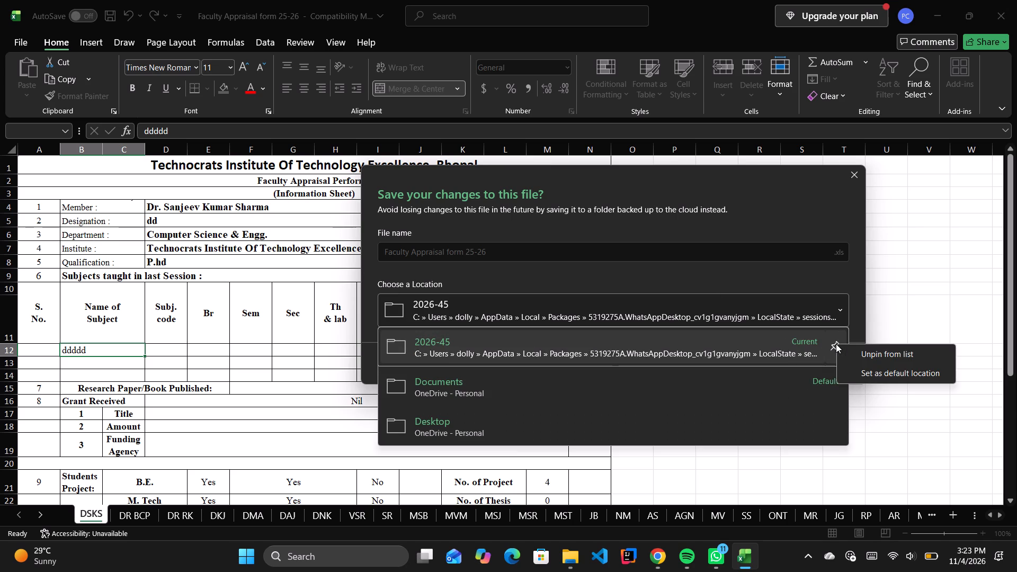
pyautogui.doubleClick(742, 346)
pyautogui.click(725, 315)
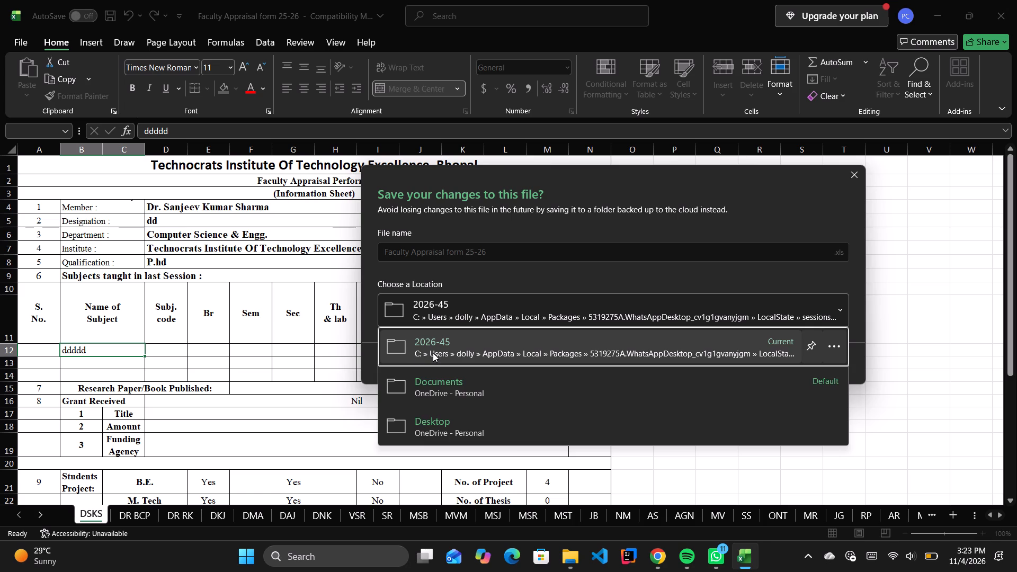
pyautogui.moveTo(416, 352); pyautogui.dragTo(524, 353)
pyautogui.rightClick(524, 353)
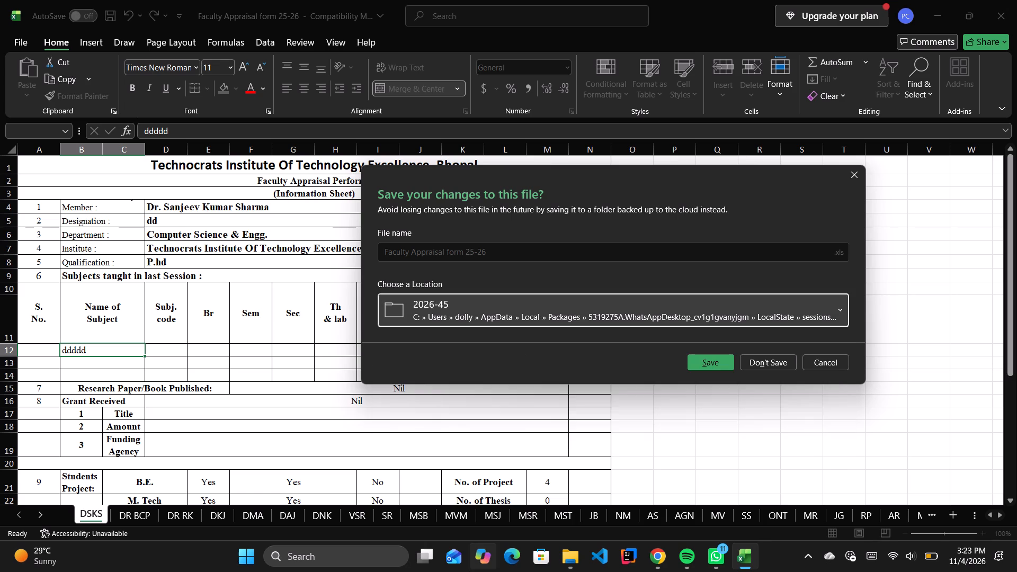
# Switch to File Explorer and search the OneDrive Desktop folder for "what".
pyautogui.click(567, 570)
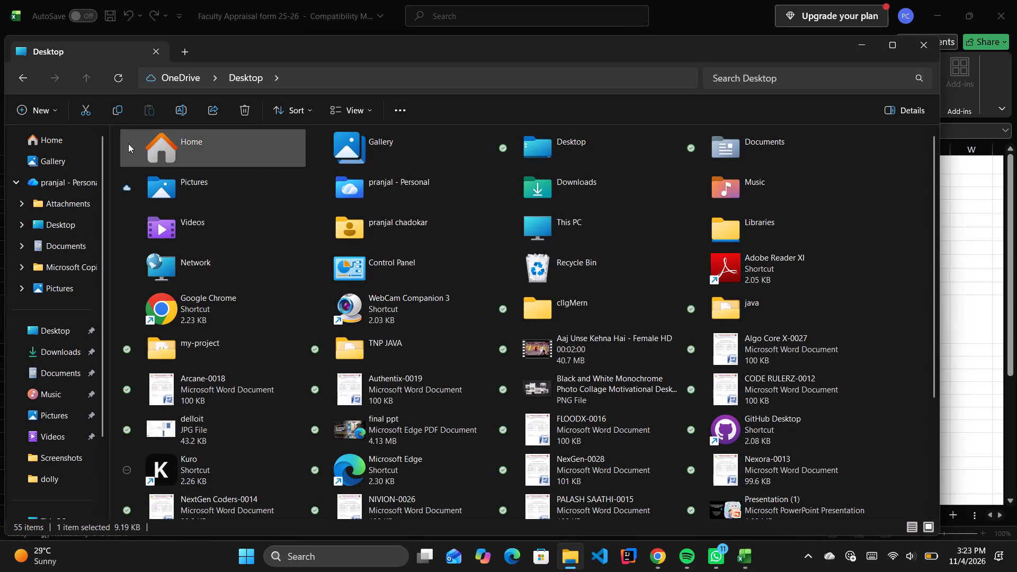
pyautogui.click(811, 78)
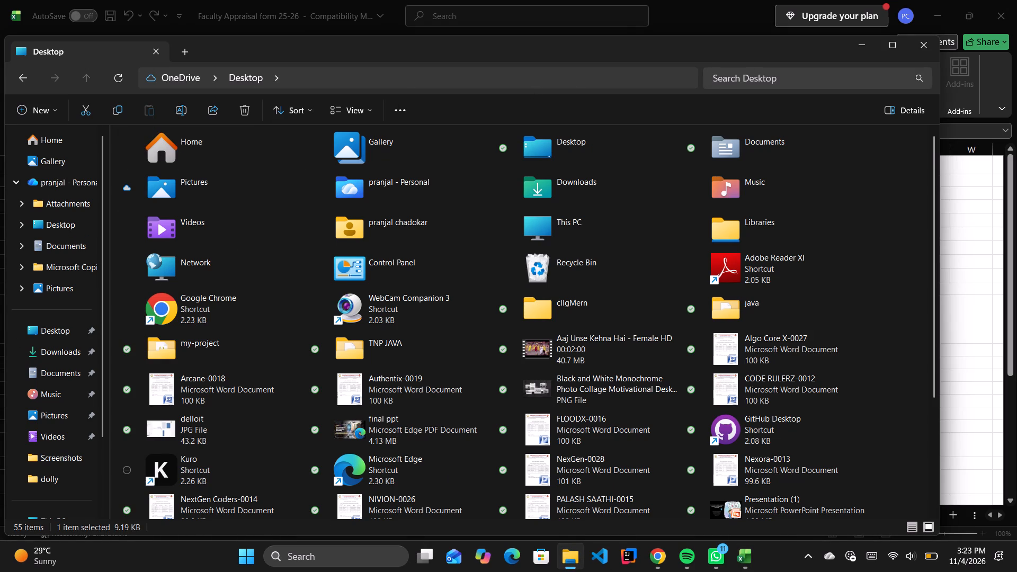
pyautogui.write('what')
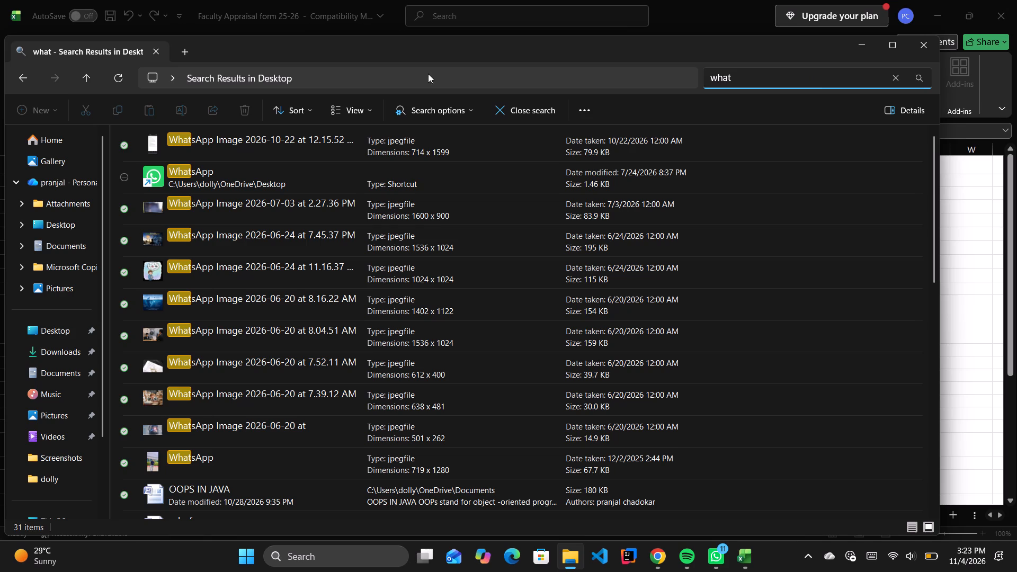
# Look through the Desktop search results for the WhatsApp storage folder, and return to the Desktop folder listing.
pyautogui.scroll(-1, 349, 269)
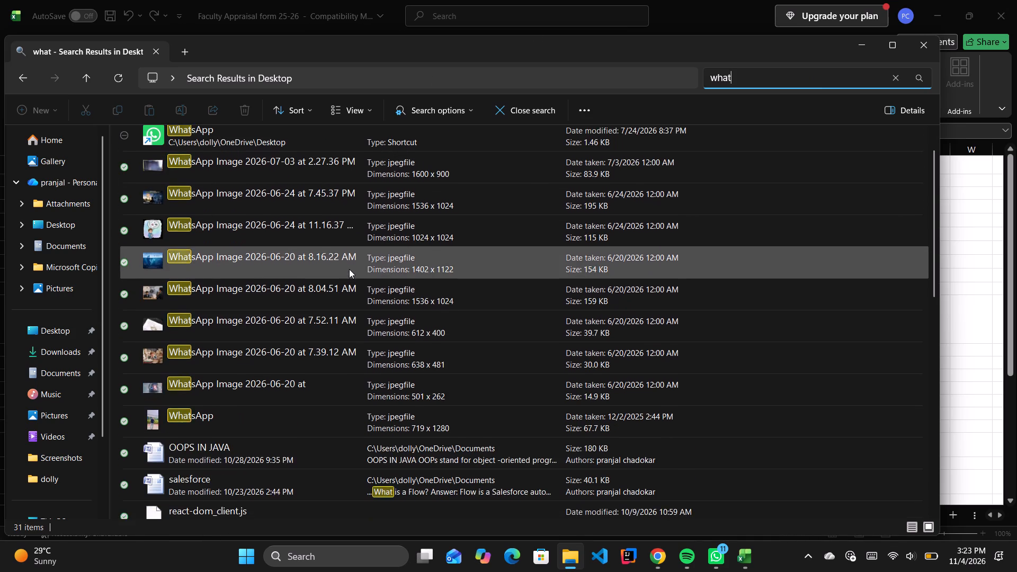
pyautogui.scroll(-2, 349, 269)
pyautogui.scroll(4, 349, 269)
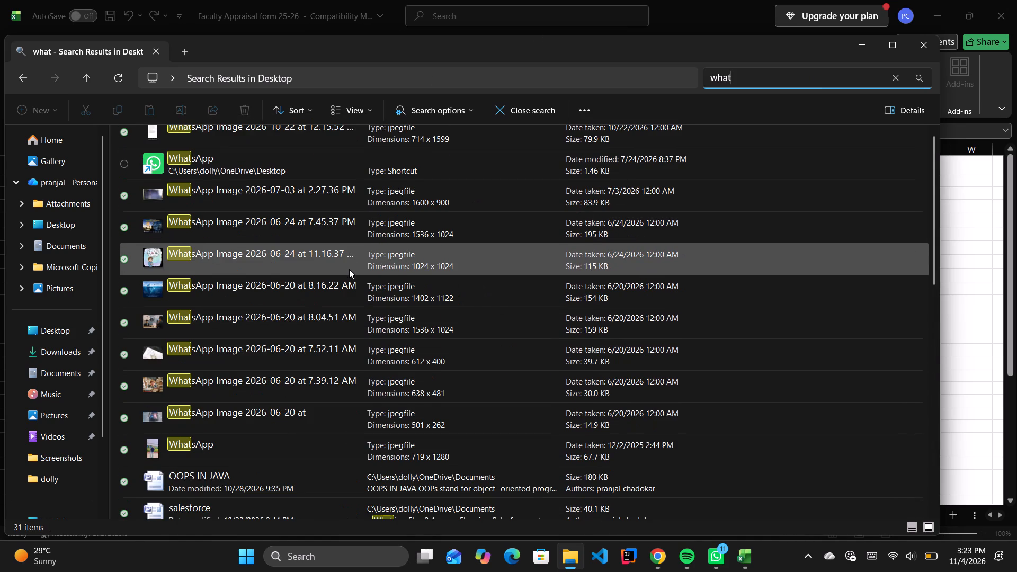
pyautogui.scroll(3, 316, 271)
pyautogui.scroll(-1, 316, 271)
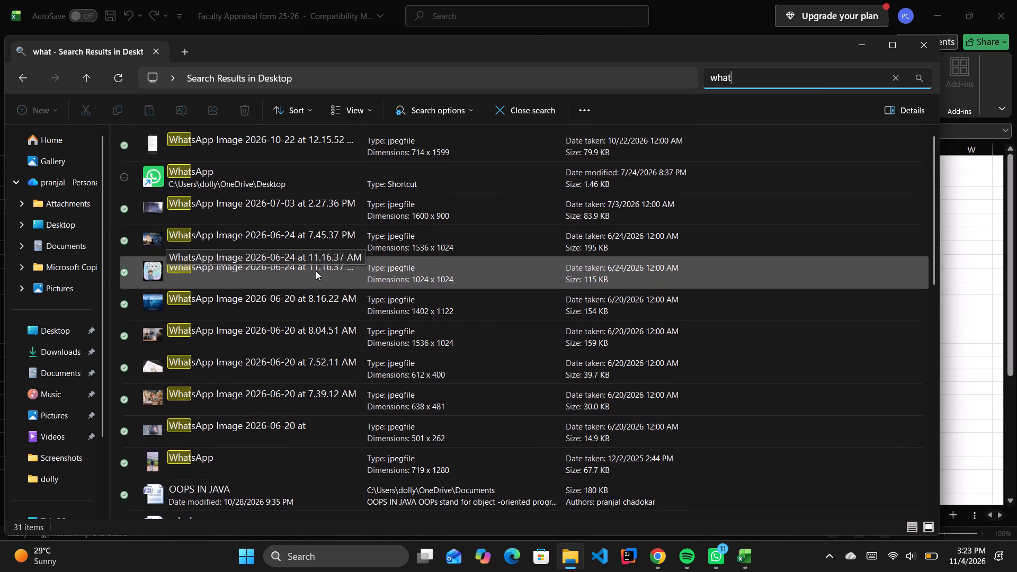
pyautogui.scroll(-5, 316, 271)
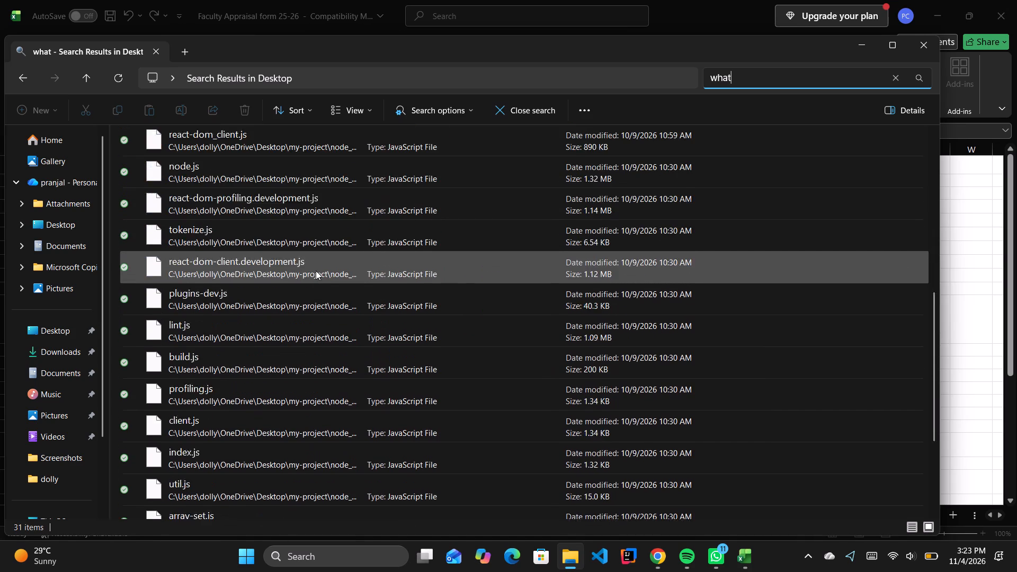
pyautogui.scroll(-4, 316, 271)
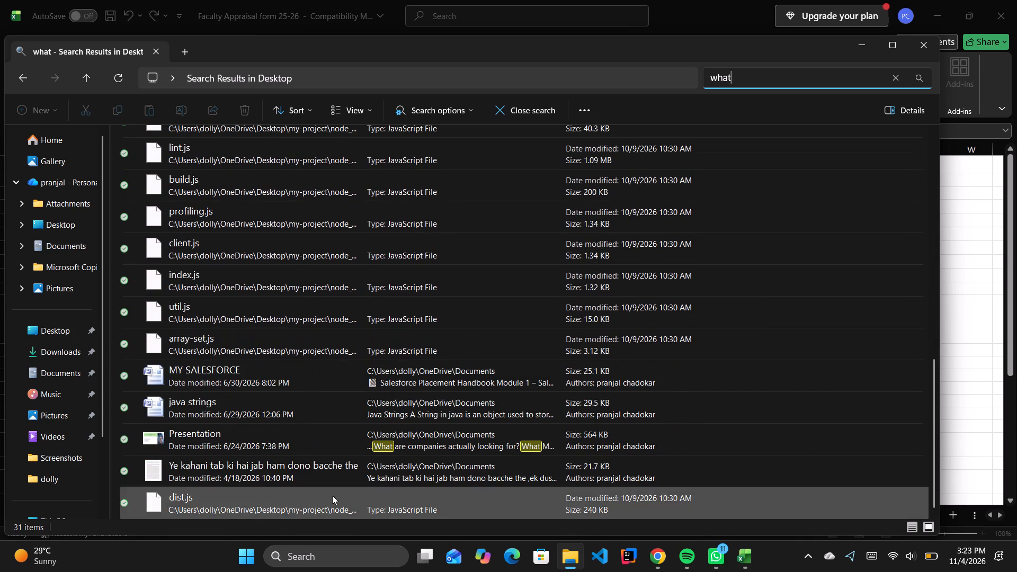
pyautogui.scroll(-1, 337, 326)
pyautogui.scroll(9, 337, 326)
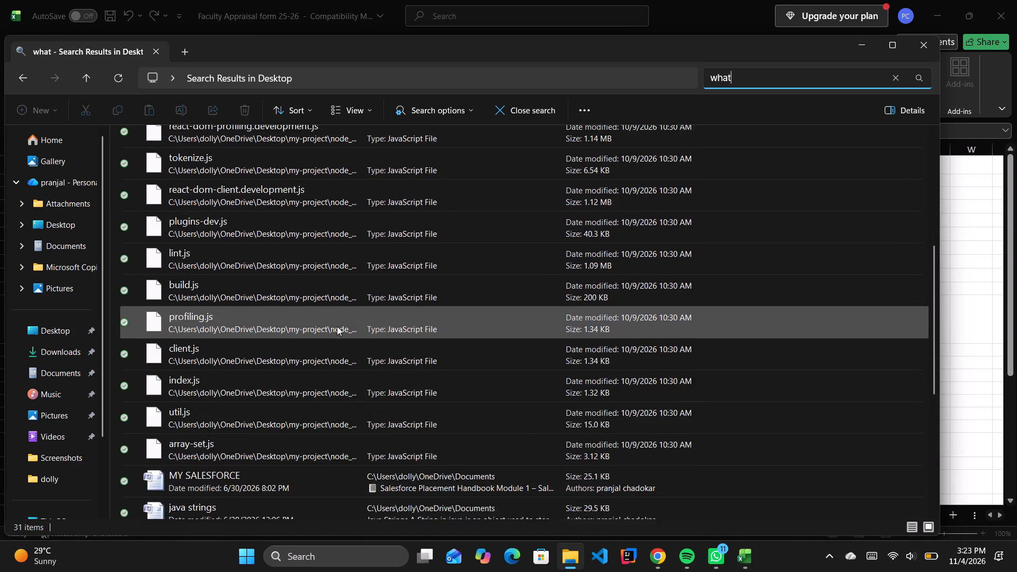
pyautogui.scroll(9, 337, 326)
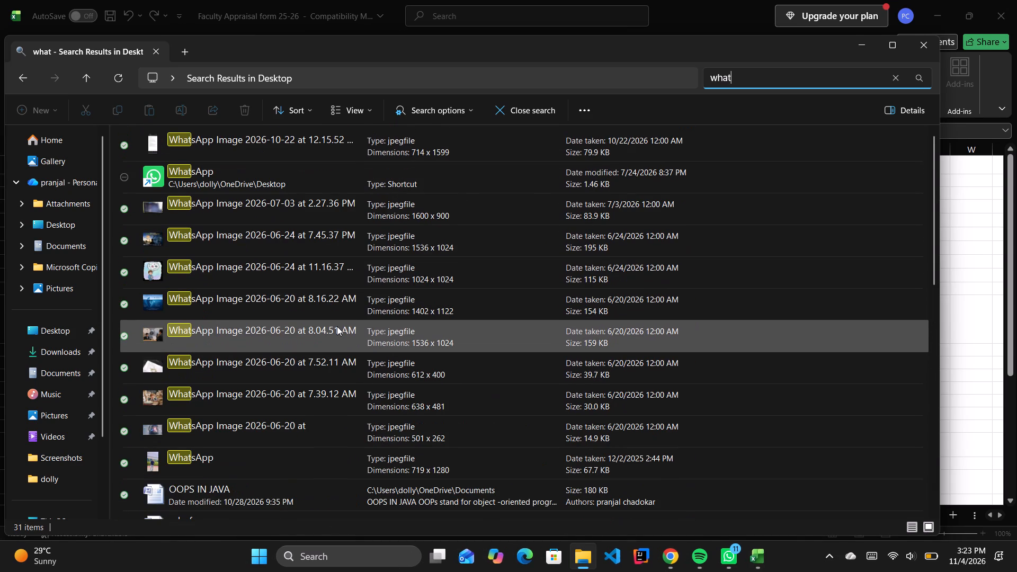
pyautogui.click(23, 79)
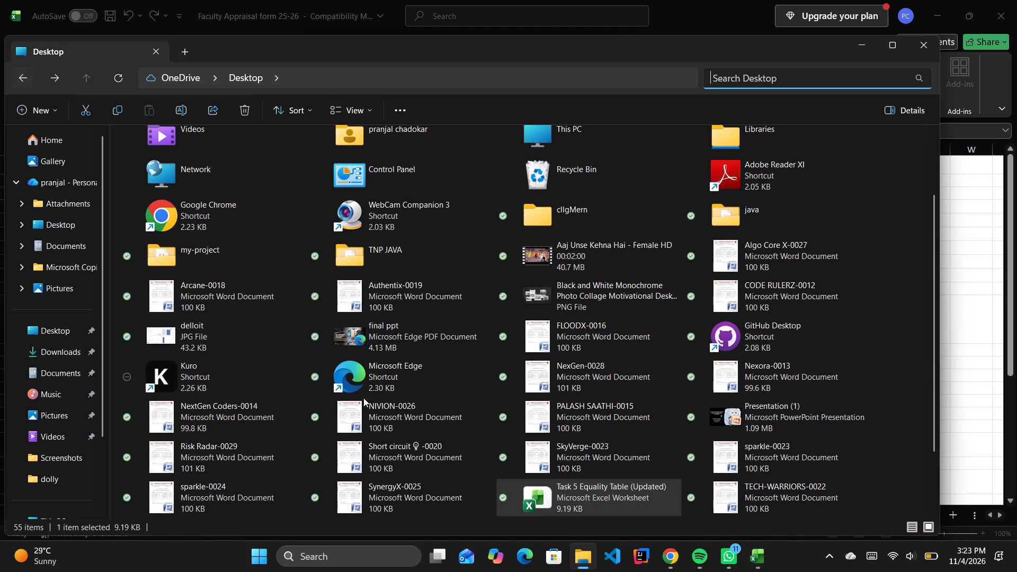
# Look through the files in the Desktop, Downloads and Documents folders.
pyautogui.scroll(6, 372, 403)
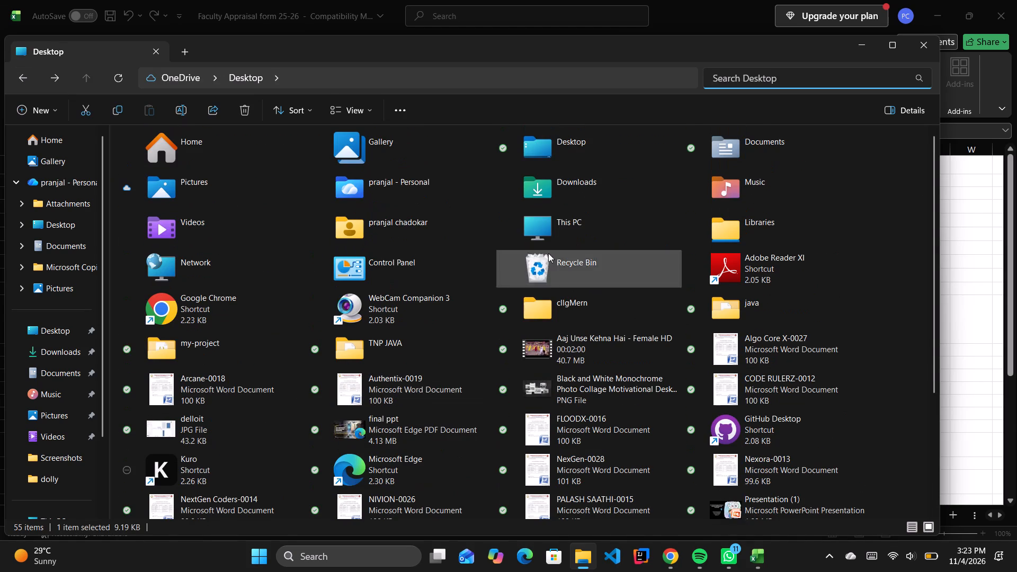
pyautogui.scroll(-2, 461, 283)
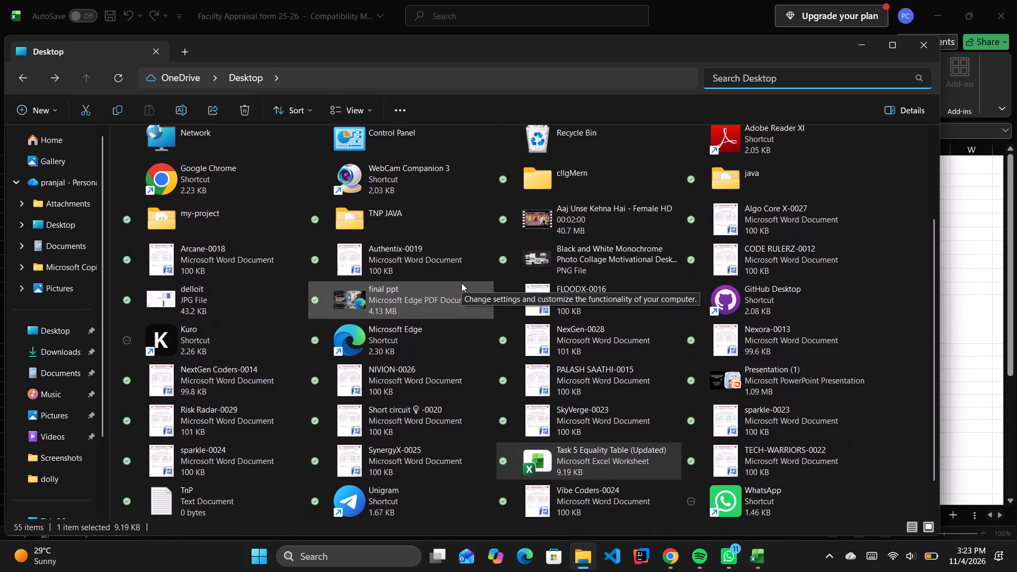
pyautogui.scroll(-2, 461, 283)
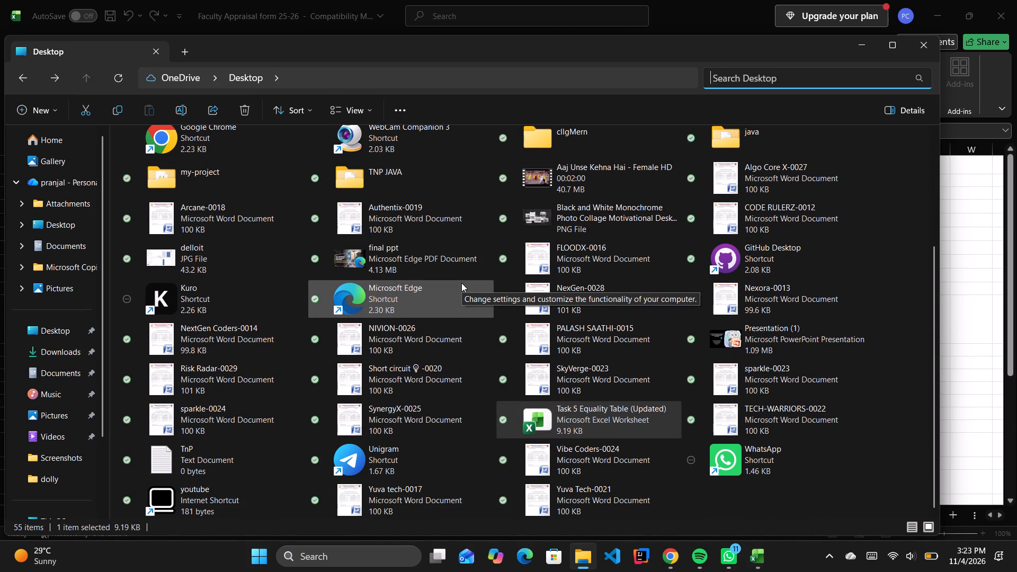
pyautogui.click(40, 348)
pyautogui.click(52, 359)
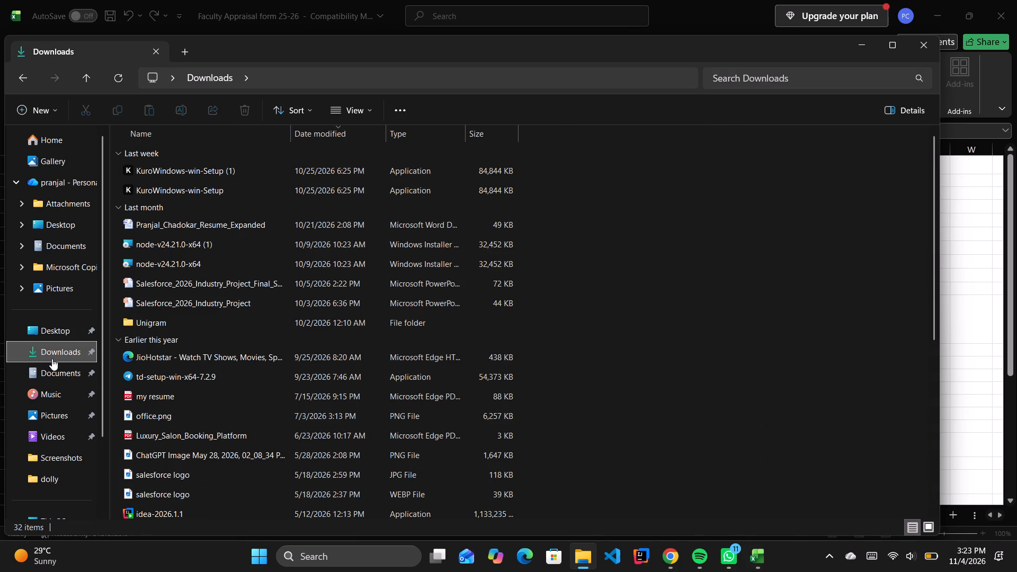
pyautogui.click(66, 371)
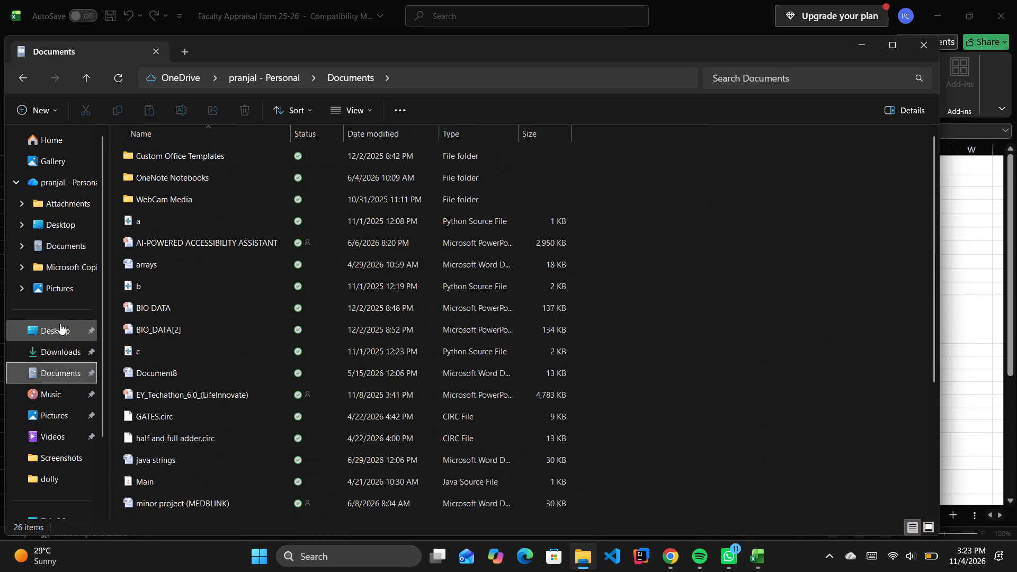
pyautogui.scroll(-5, 266, 287)
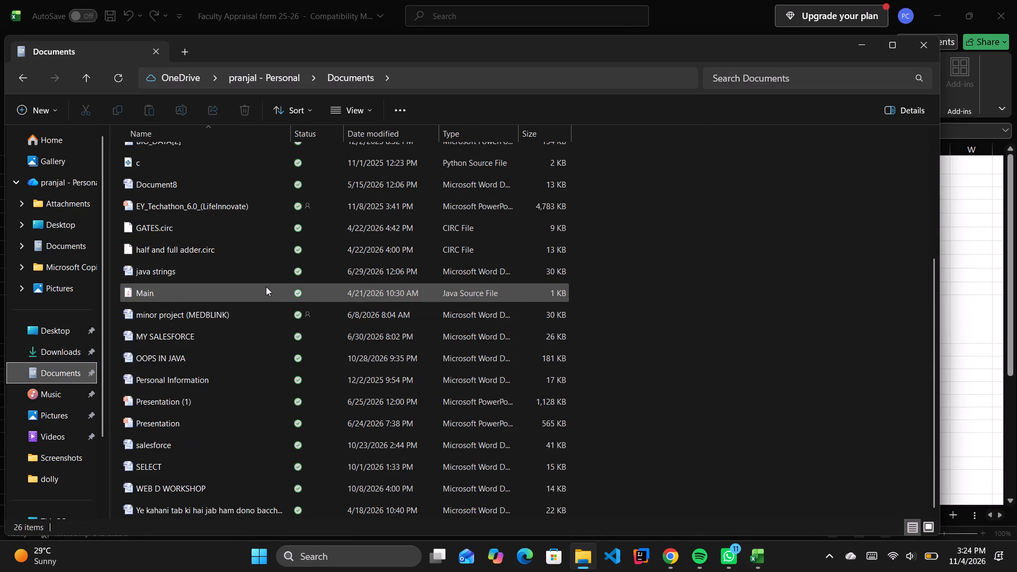
pyautogui.scroll(-2, 43, 472)
pyautogui.scroll(5, 43, 472)
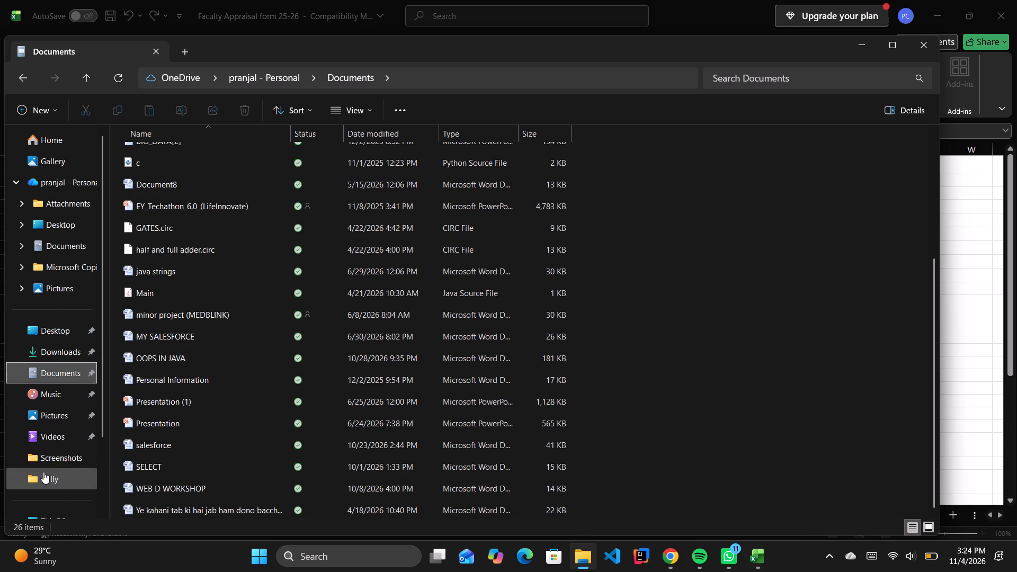
# Examine the dolly folder's contents, including its .junie, .vscode and .vscode-shared subfolders.
pyautogui.click(50, 478)
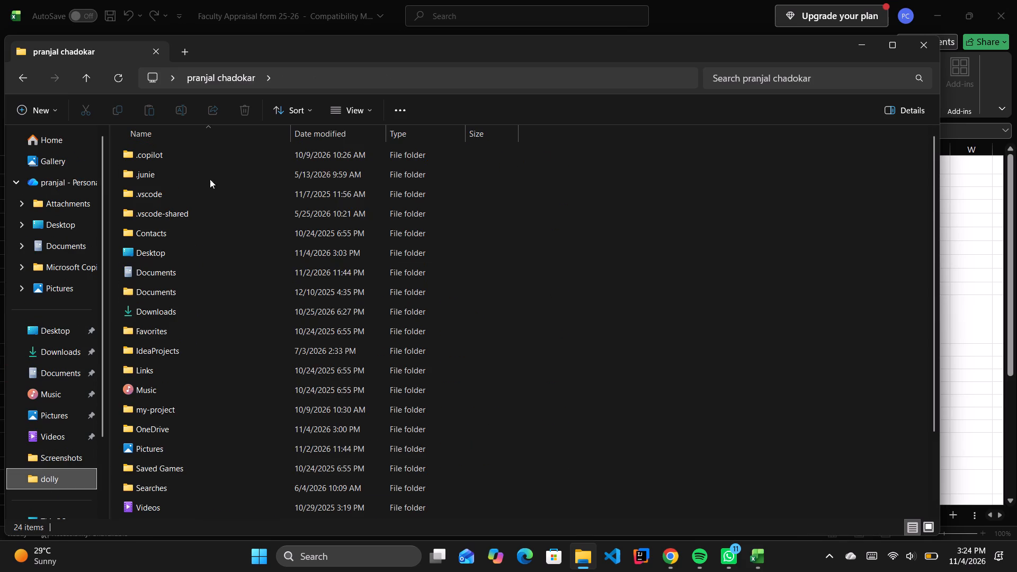
pyautogui.doubleClick(191, 173)
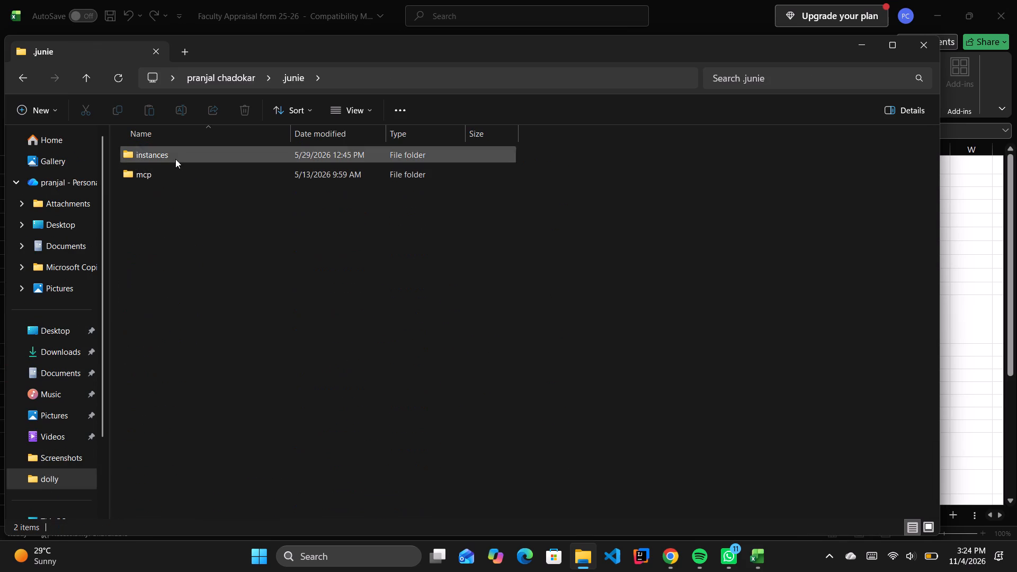
pyautogui.doubleClick(175, 159)
pyautogui.click(18, 75)
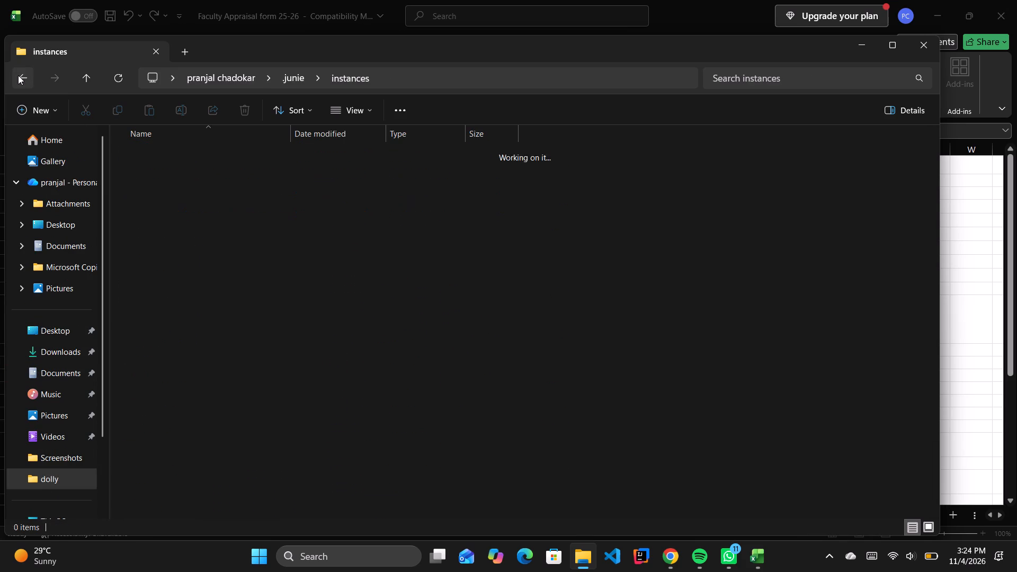
pyautogui.click(18, 75)
pyautogui.doubleClick(148, 192)
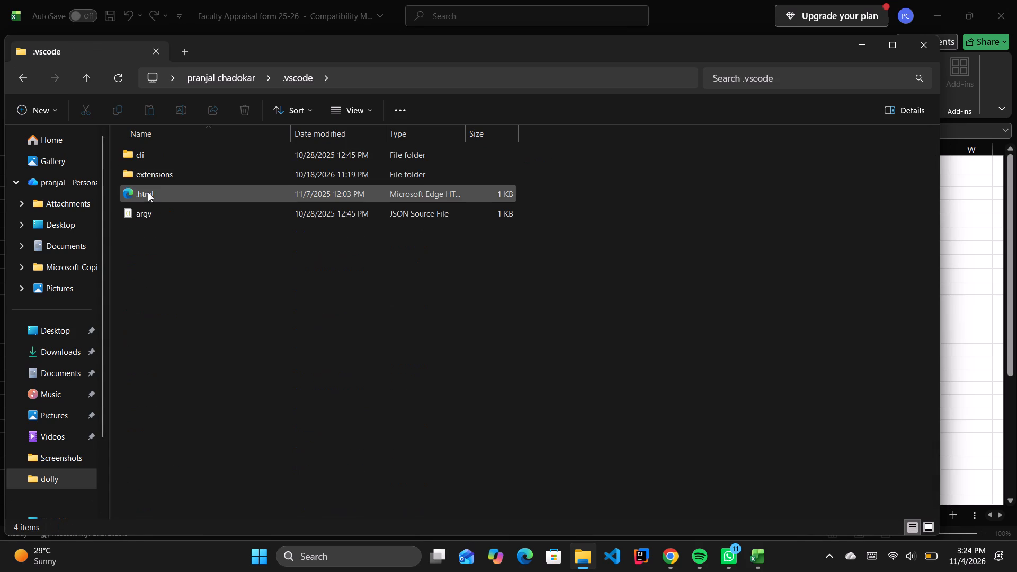
pyautogui.click(21, 75)
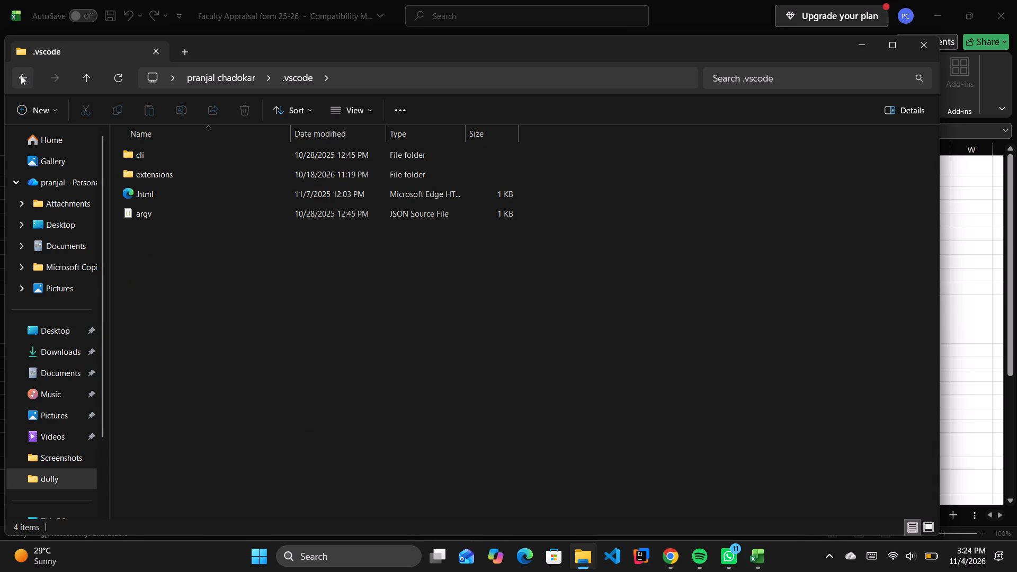
pyautogui.doubleClick(166, 218)
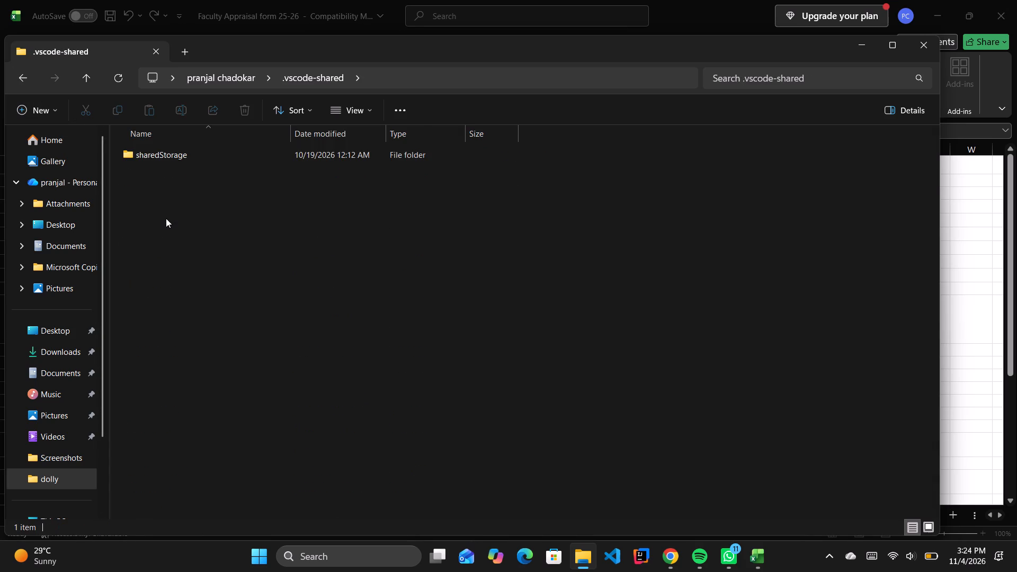
pyautogui.doubleClick(170, 155)
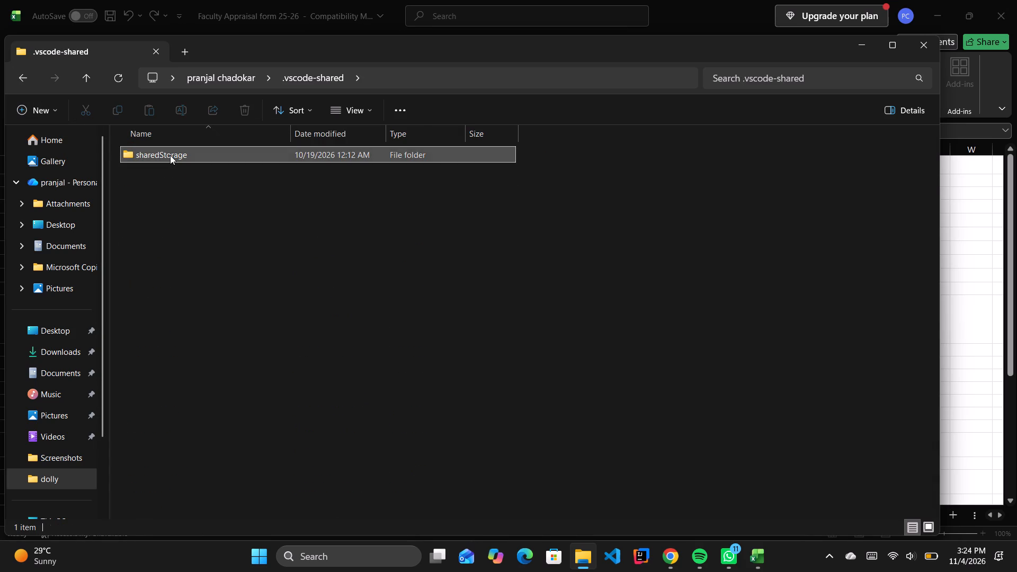
pyautogui.doubleClick(21, 81)
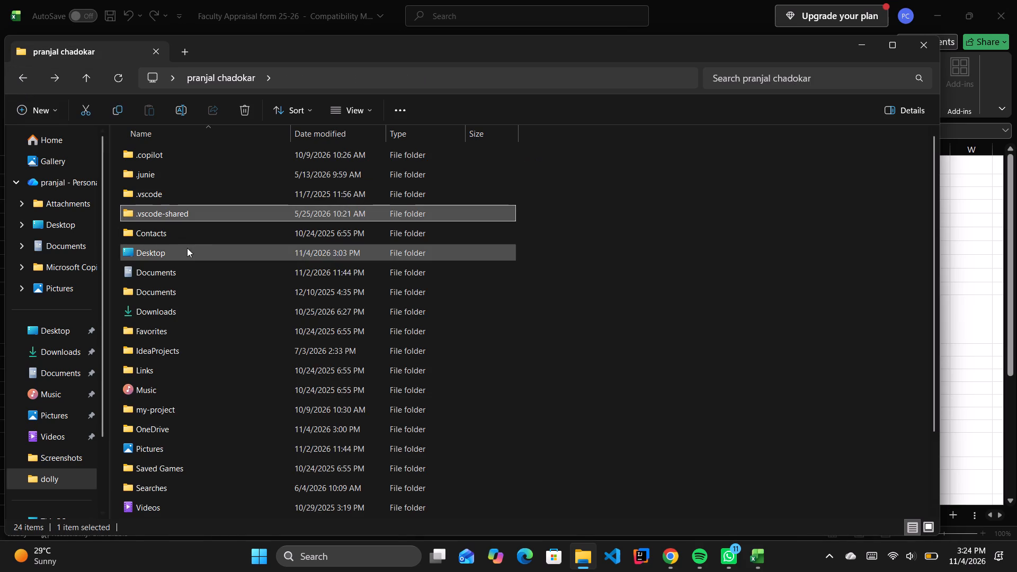
pyautogui.scroll(-2, 185, 275)
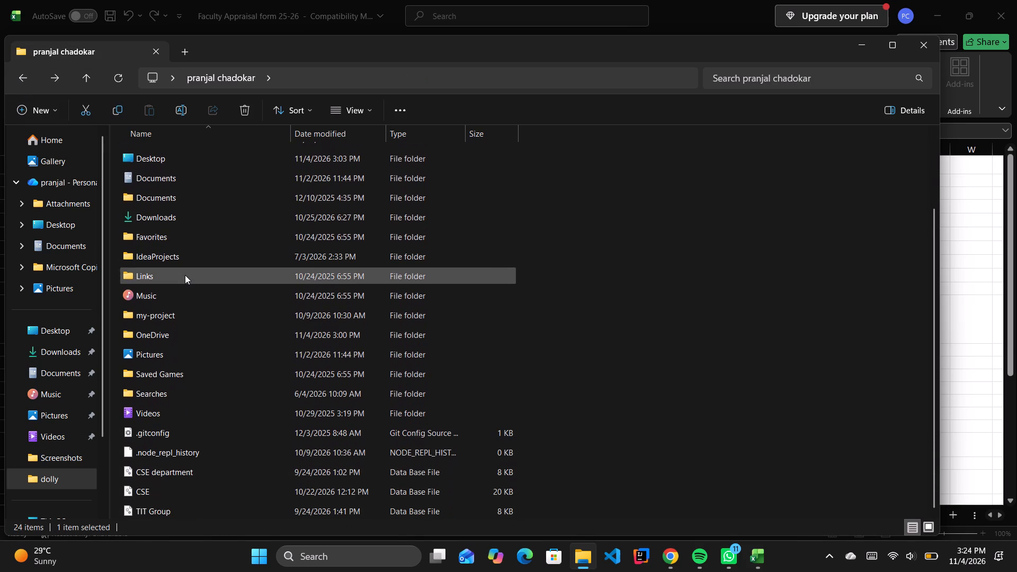
pyautogui.scroll(-1, 185, 275)
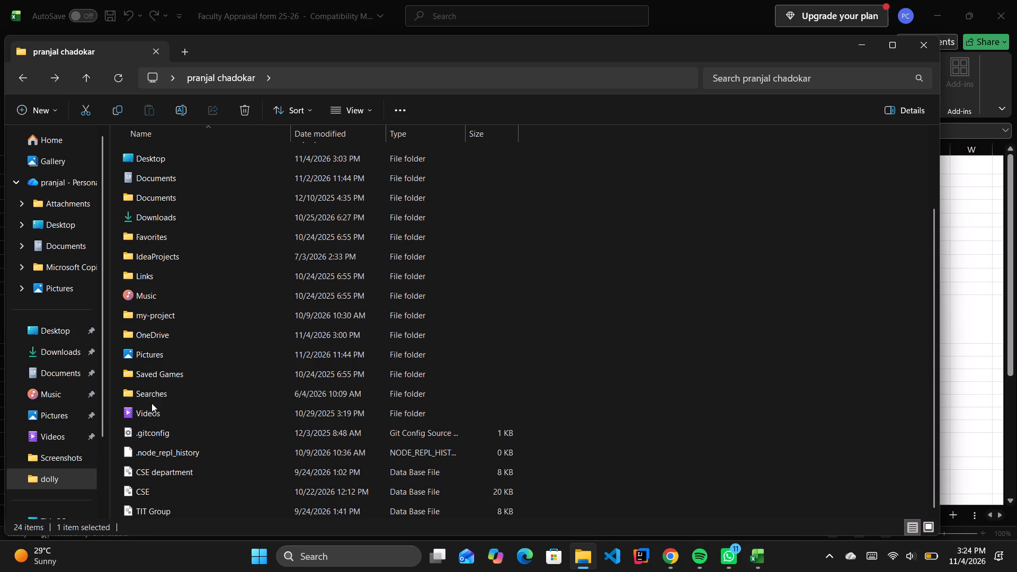
# Check the top-level folders of the Windows-SSD (C:) drive and the drives under This PC.
pyautogui.scroll(-1, 58, 470)
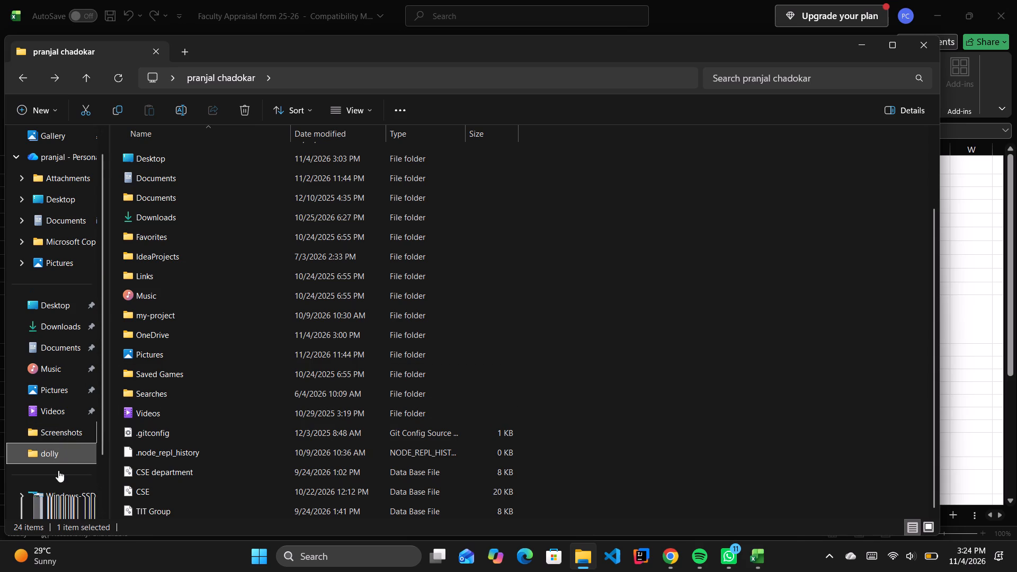
pyautogui.click(69, 488)
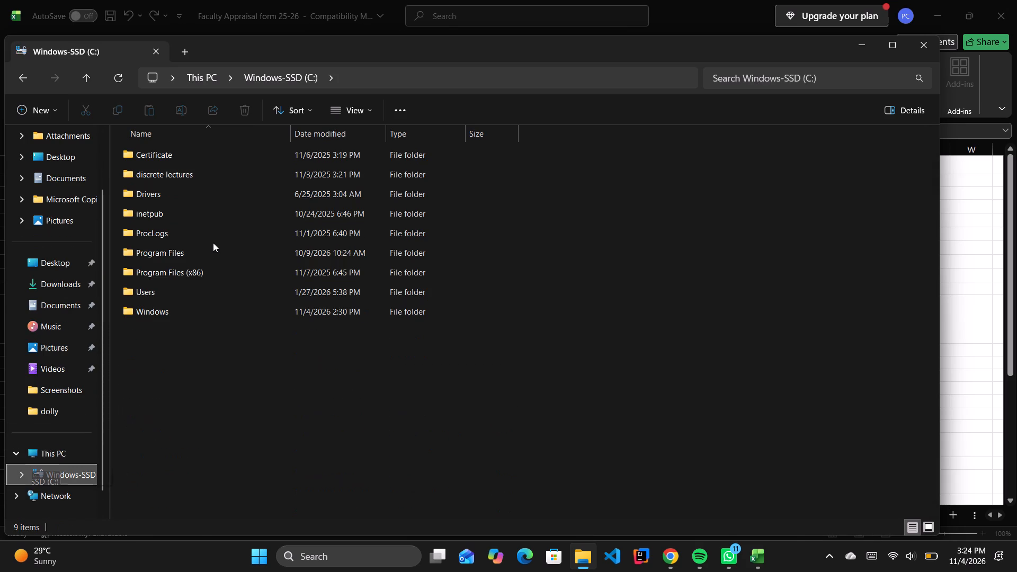
pyautogui.click(59, 461)
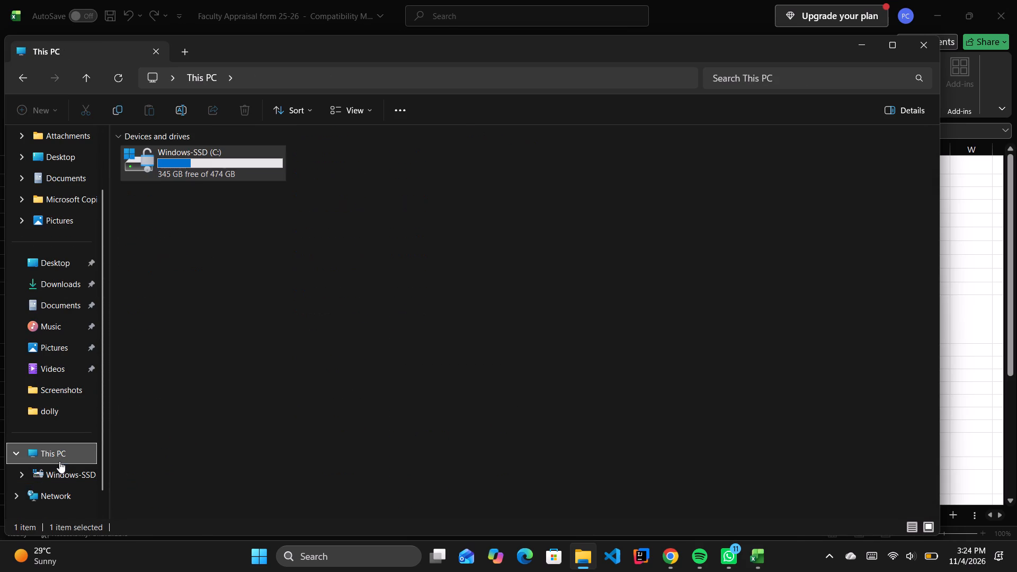
# Look through the Public and dolly folders under Users on the Windows-SSD (C:) drive and close the file window.
pyautogui.doubleClick(242, 151)
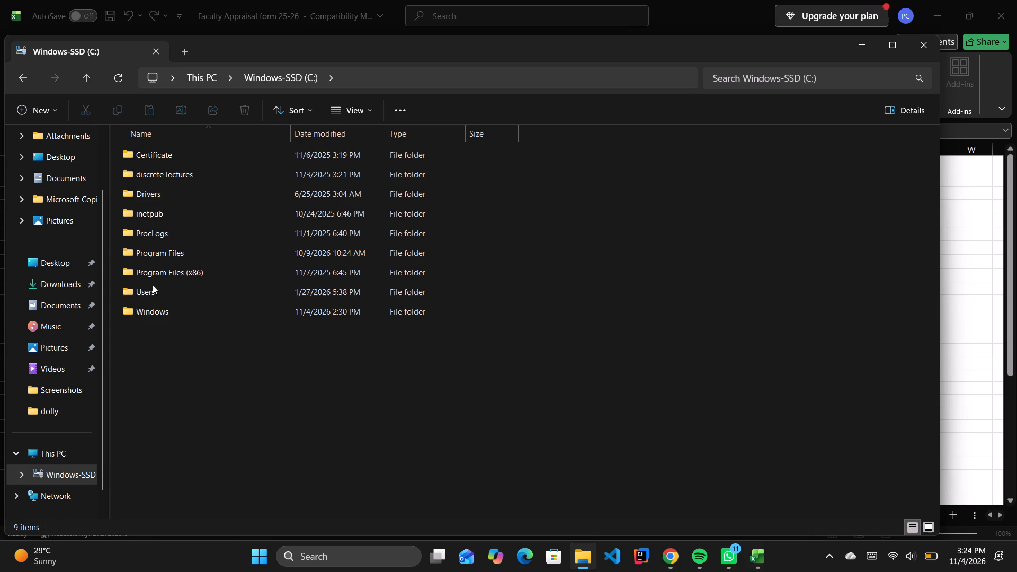
pyautogui.doubleClick(168, 293)
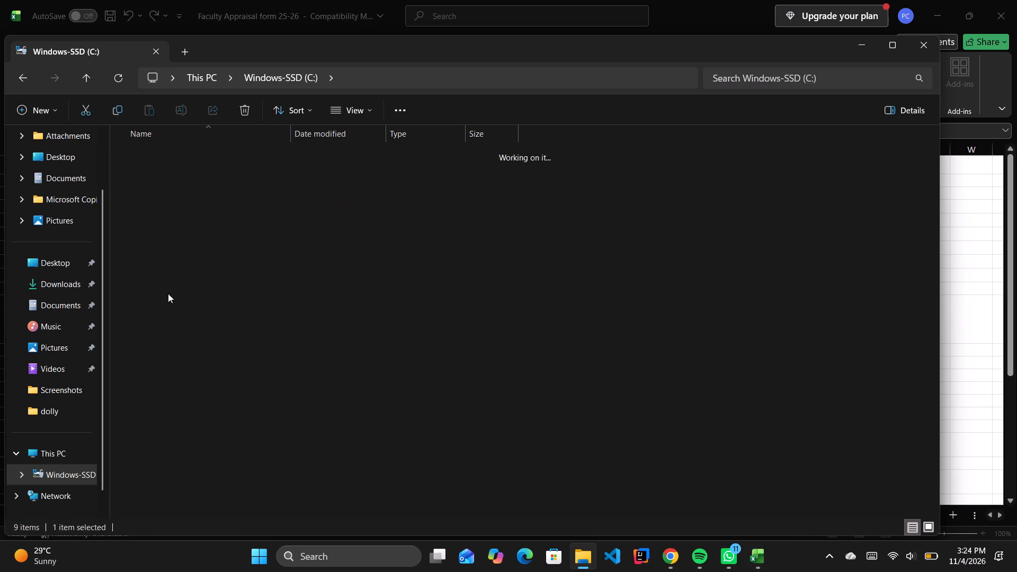
pyautogui.doubleClick(175, 171)
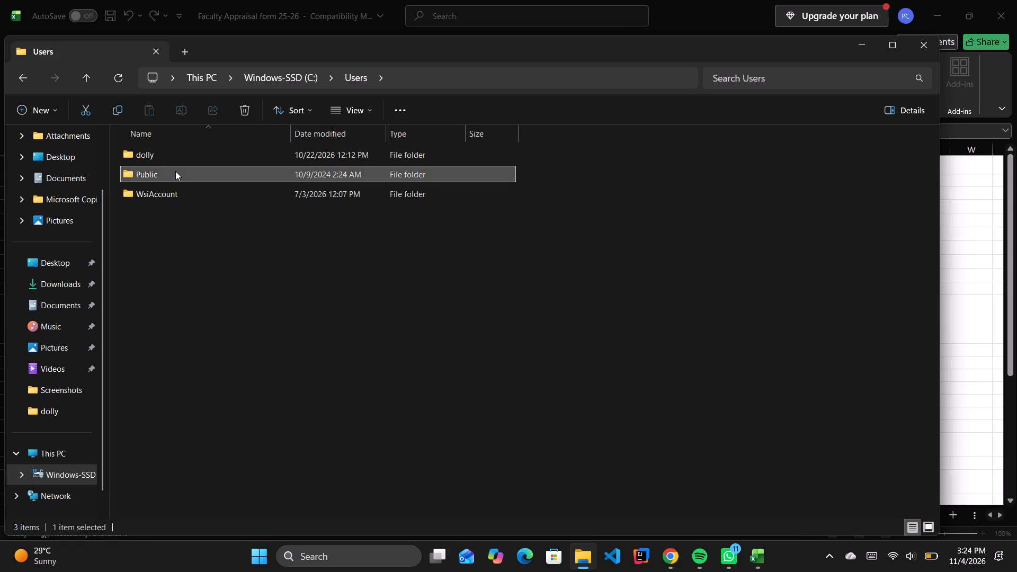
pyautogui.click(24, 79)
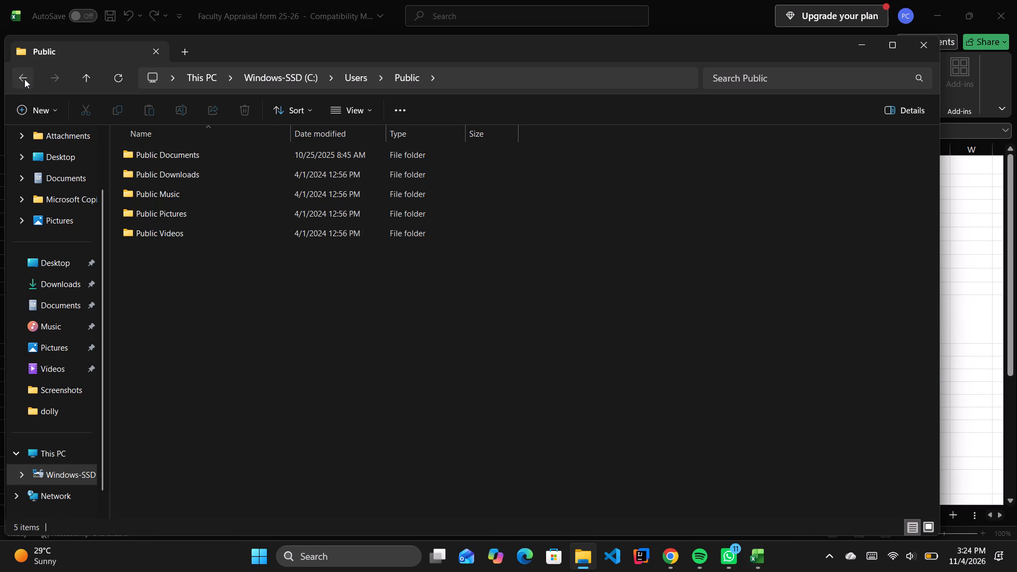
pyautogui.doubleClick(182, 155)
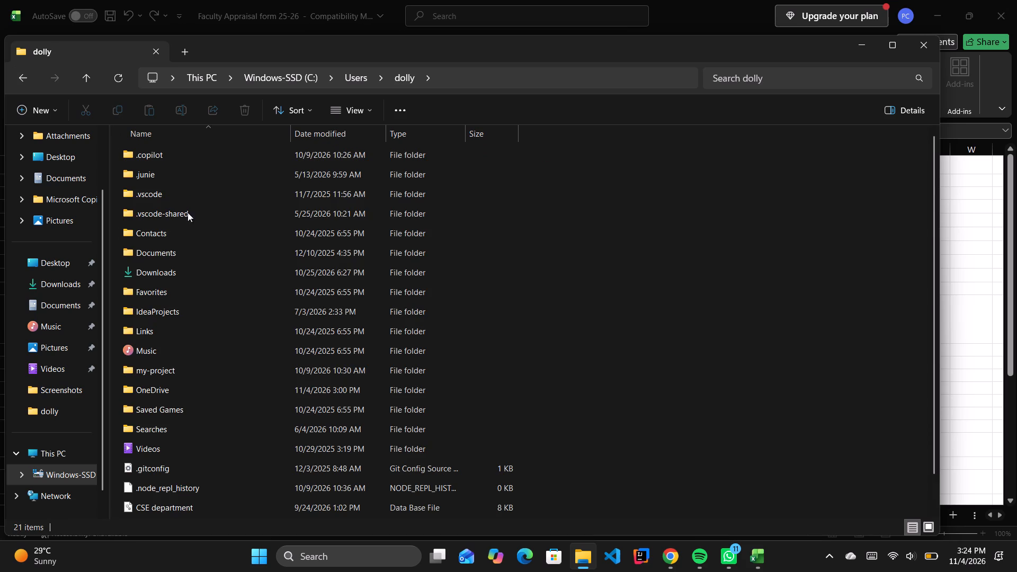
pyautogui.scroll(-3, 202, 319)
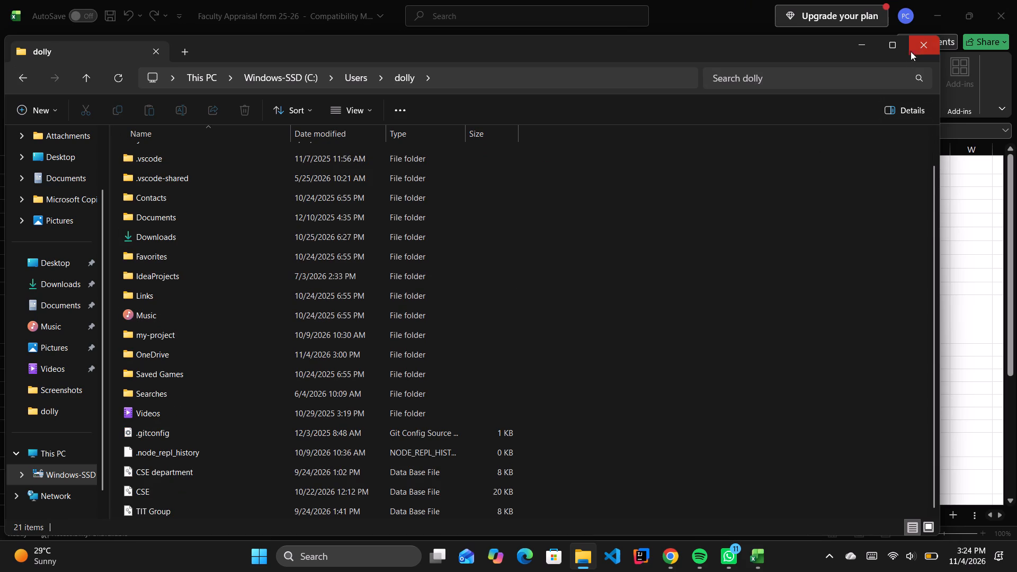
pyautogui.click(919, 46)
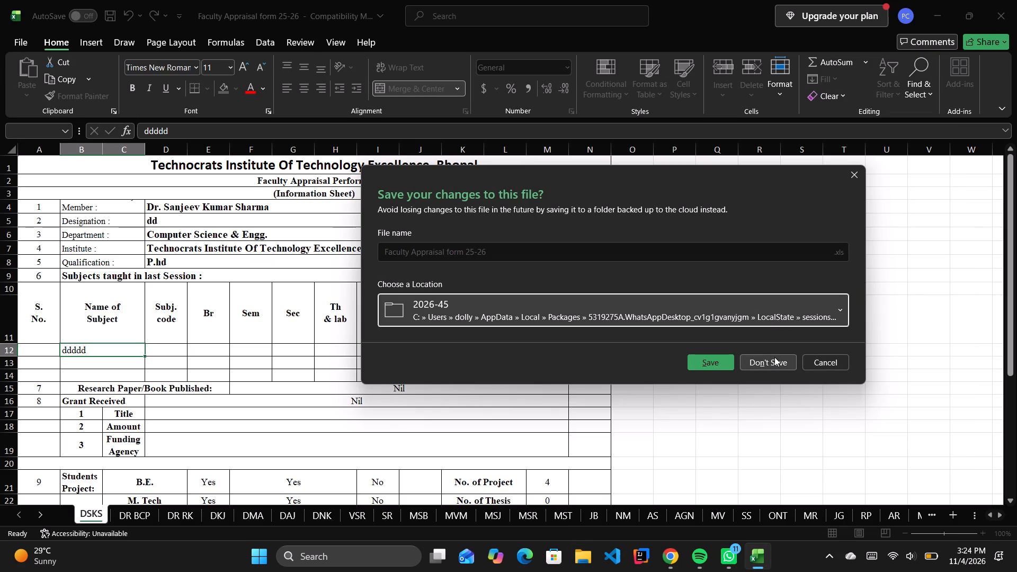
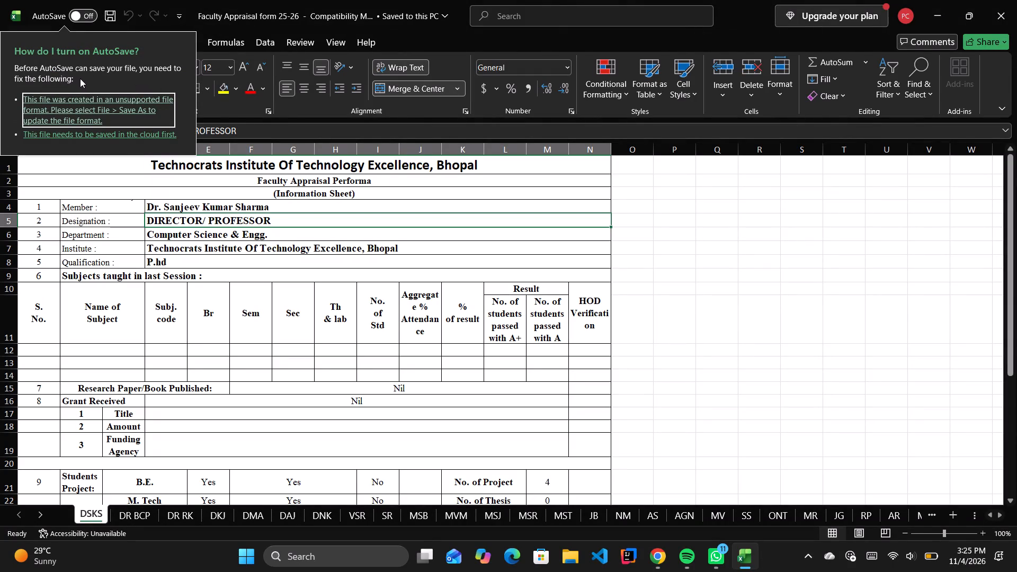
# Read the help article on why AutoSave is unavailable for the workbook's file format, then return to the DSKS sheet.
pyautogui.scroll(-1, 80, 78)
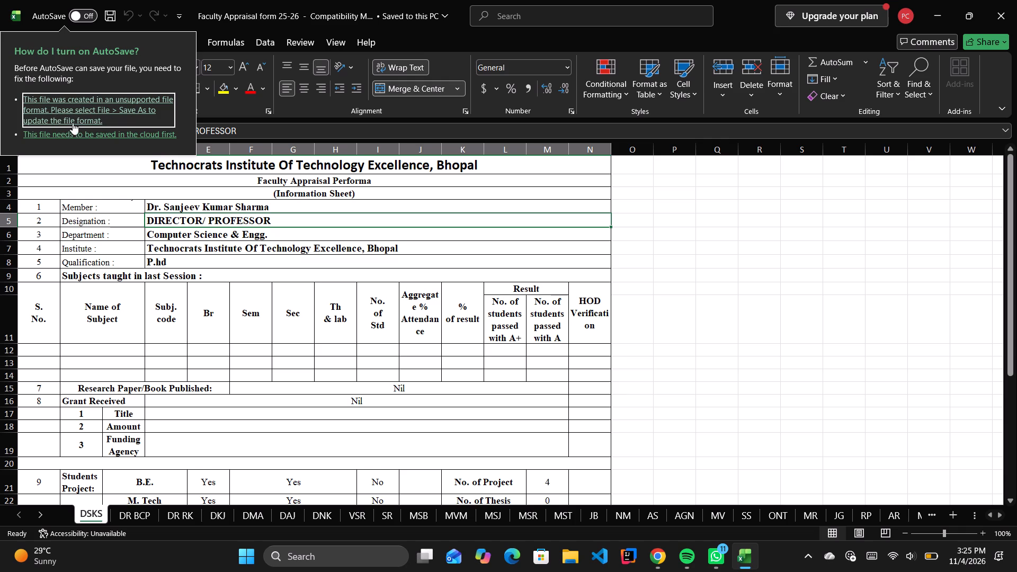
pyautogui.click(94, 106)
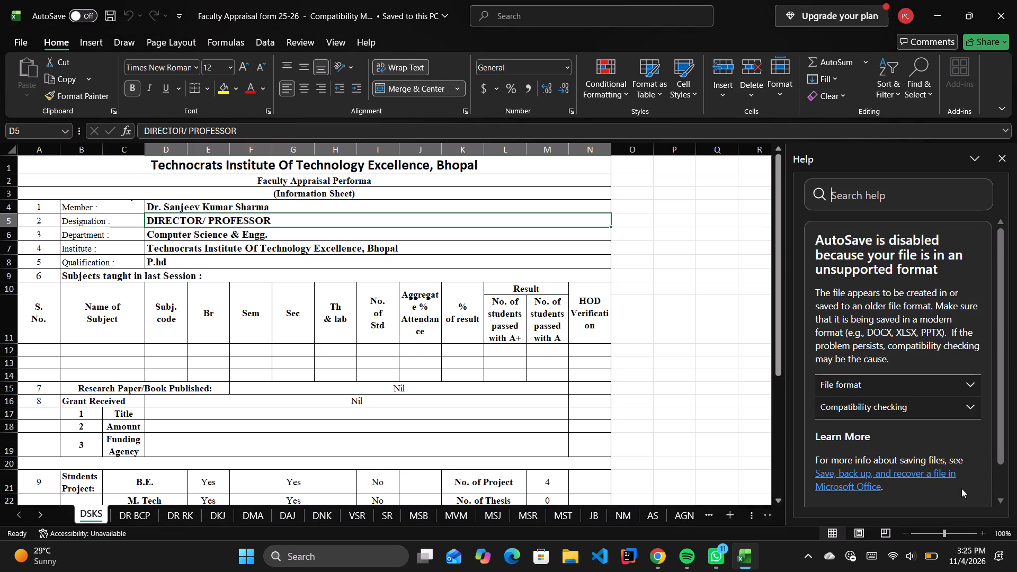
pyautogui.scroll(-4, 943, 443)
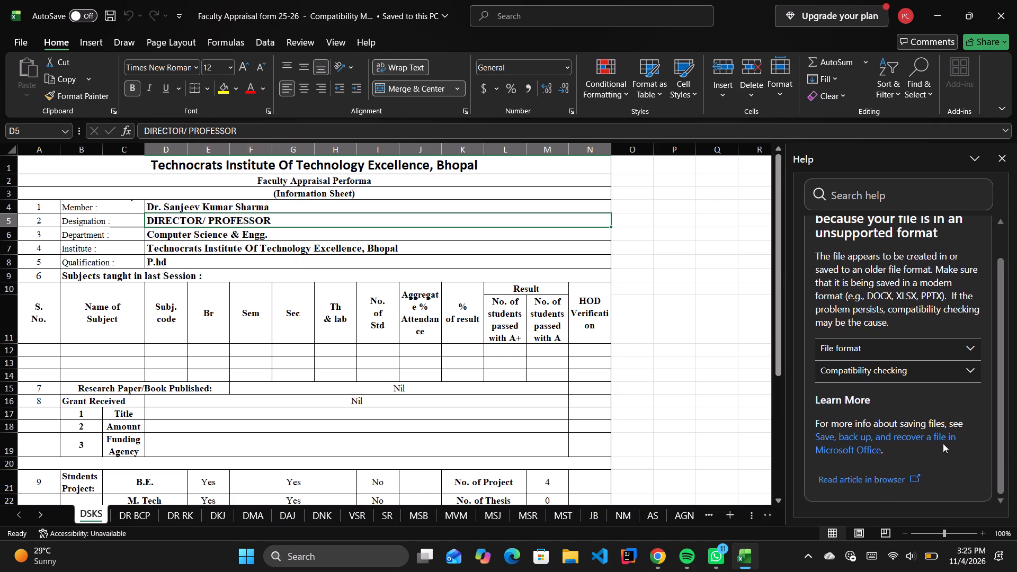
pyautogui.click(708, 385)
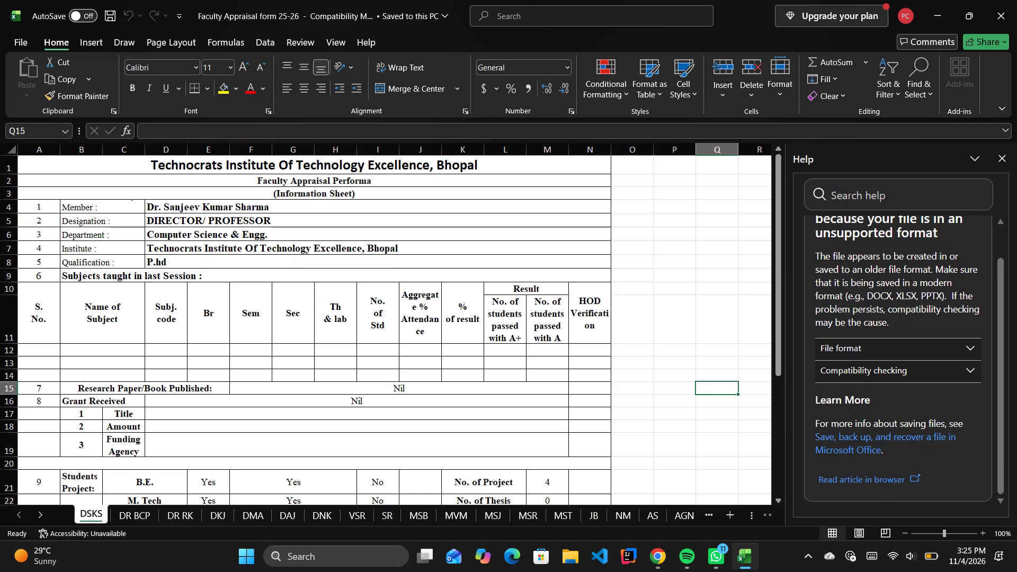
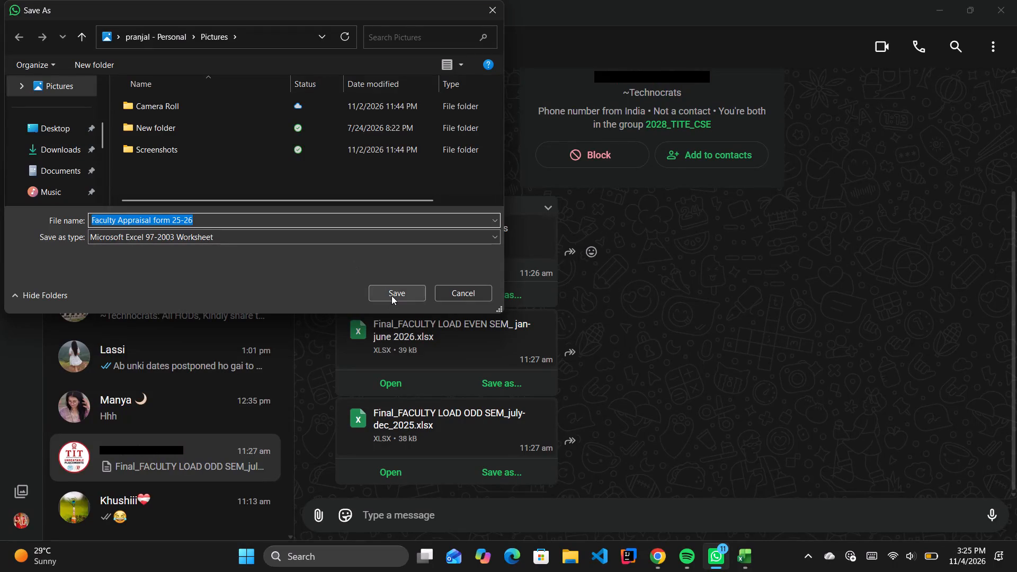
# Choose the Downloads folder as the save location for the Faculty Appraisal form 25-26 file.
pyautogui.click(59, 143)
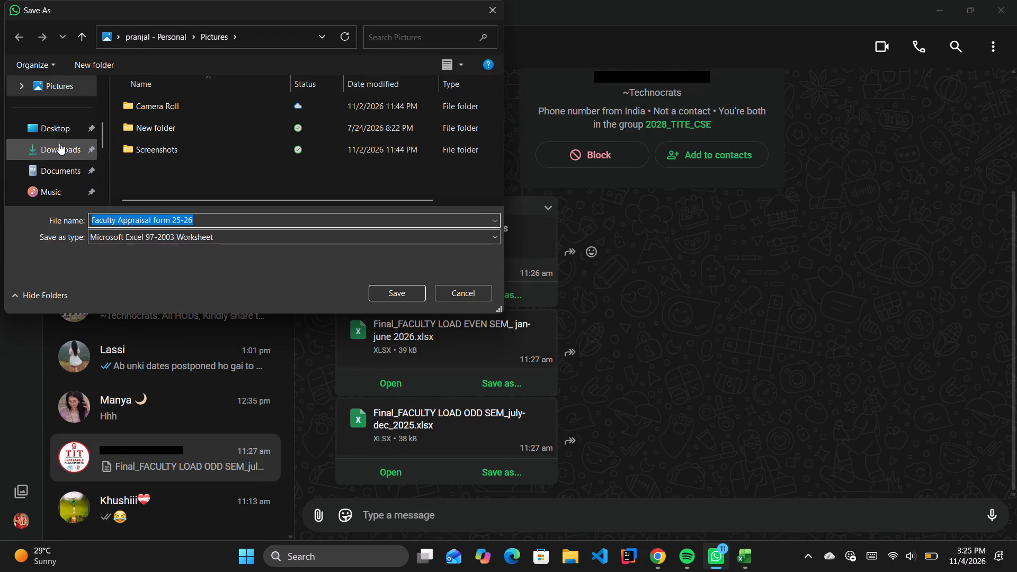
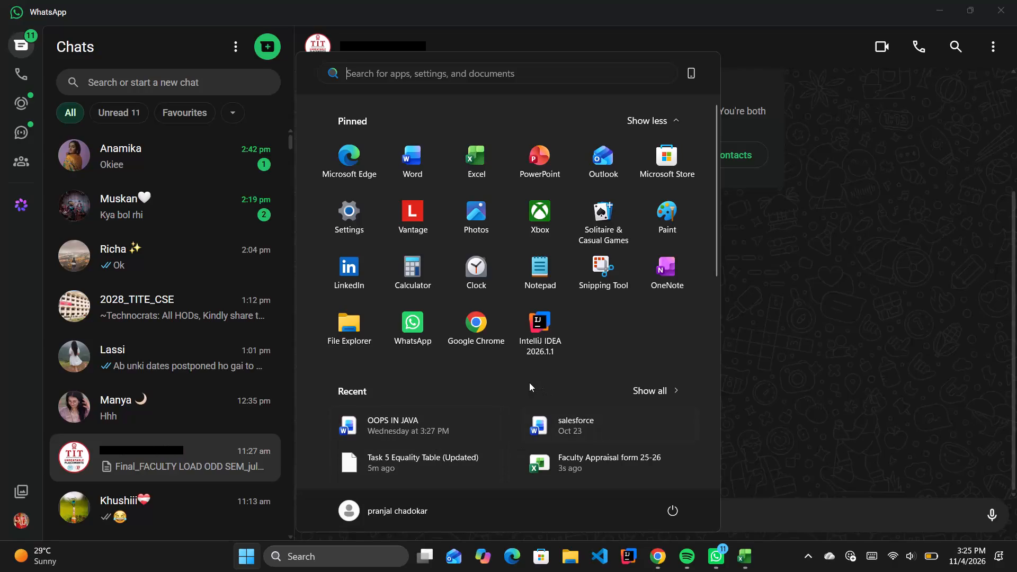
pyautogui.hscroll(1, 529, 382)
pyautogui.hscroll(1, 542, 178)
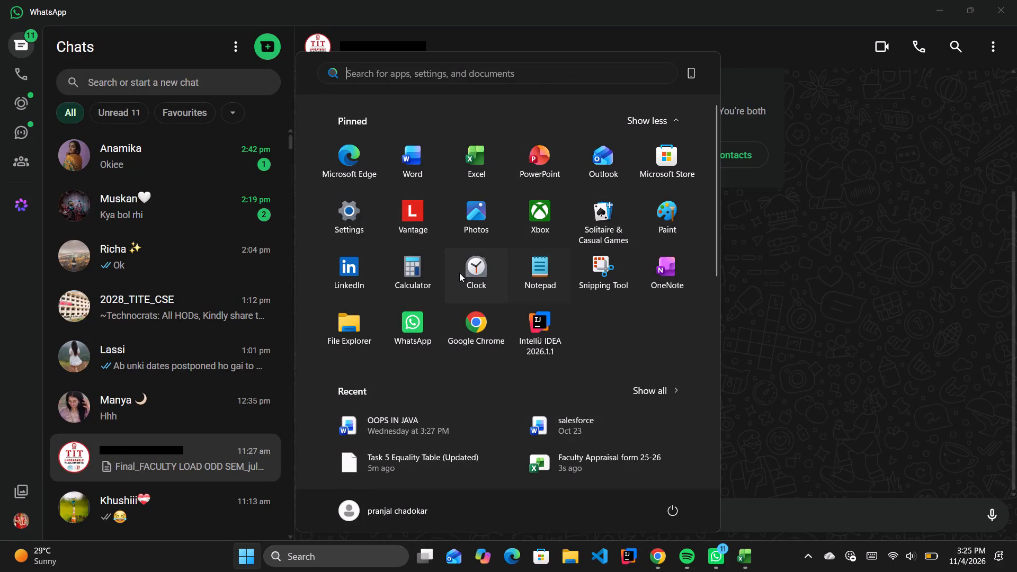
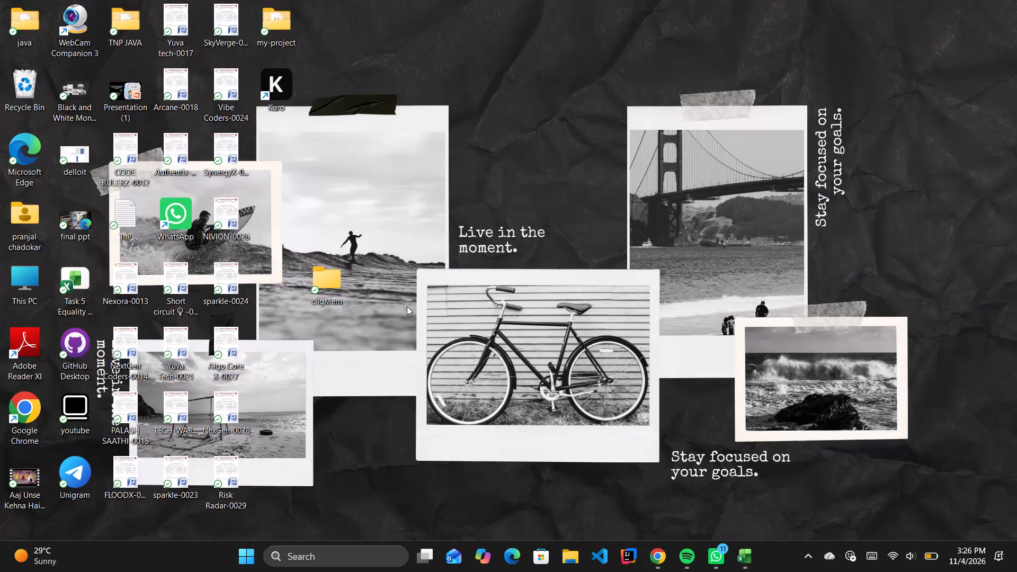
# Open This PC from the desktop.
pyautogui.click(36, 296)
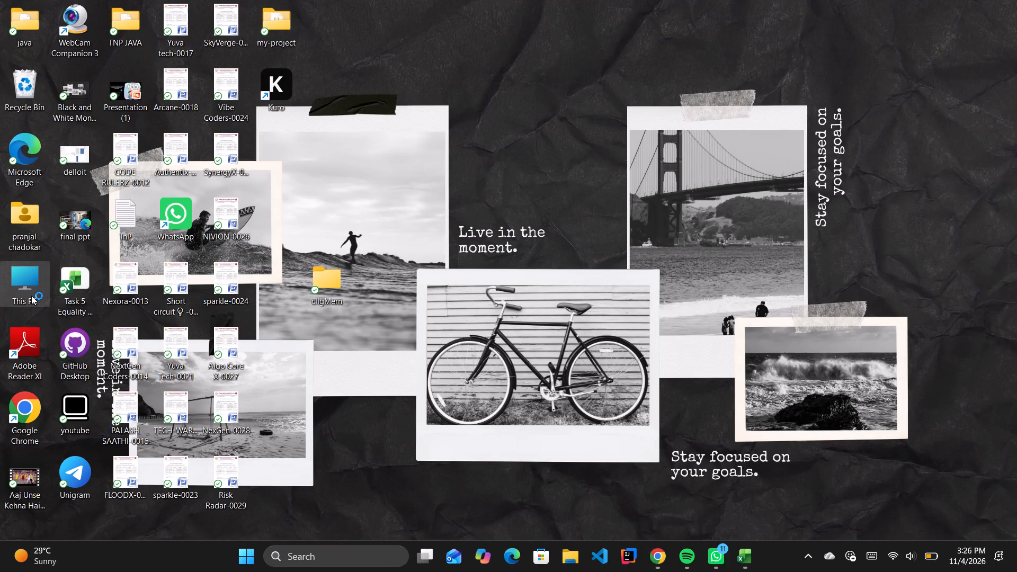
pyautogui.tripleClick(30, 296)
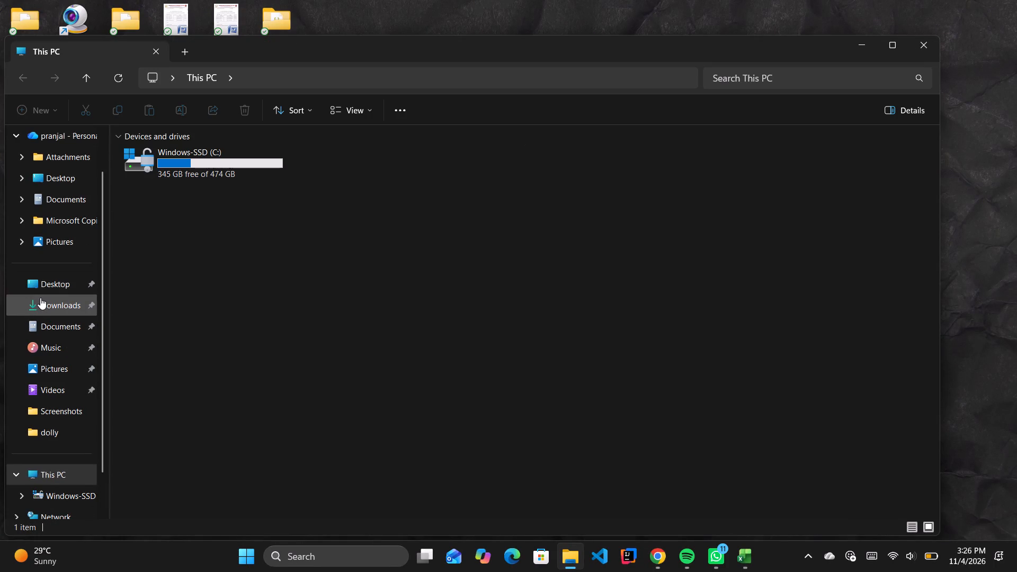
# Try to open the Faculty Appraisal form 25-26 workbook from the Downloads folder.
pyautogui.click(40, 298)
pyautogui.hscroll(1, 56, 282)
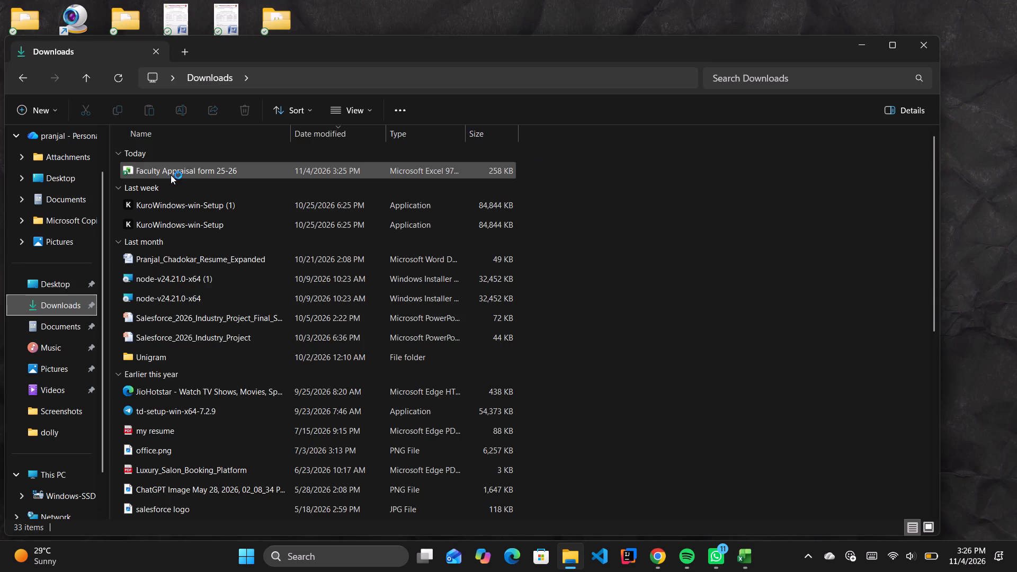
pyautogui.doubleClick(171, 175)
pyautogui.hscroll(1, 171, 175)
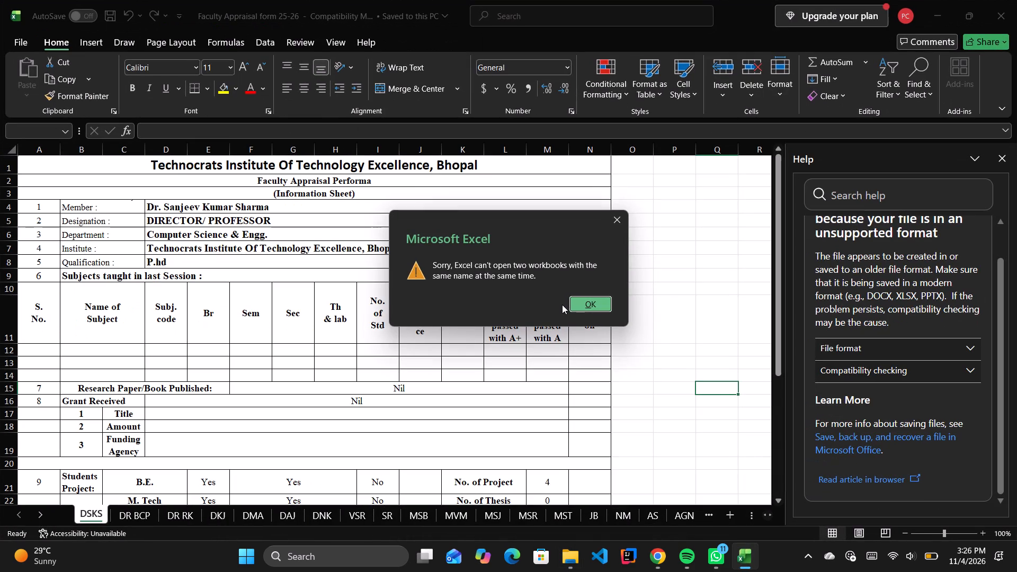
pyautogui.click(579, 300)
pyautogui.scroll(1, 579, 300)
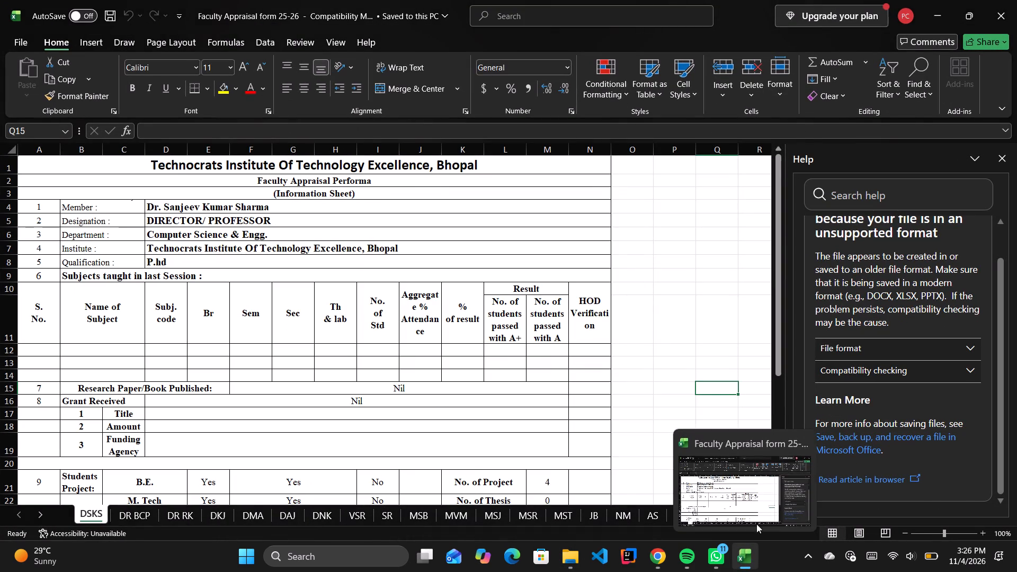
# Close the already open Faculty Appraisal form 25-26 workbook and reopen it from the Downloads folder.
pyautogui.scroll(-1, 754, 534)
pyautogui.click(802, 445)
pyautogui.hscroll(-1, 780, 458)
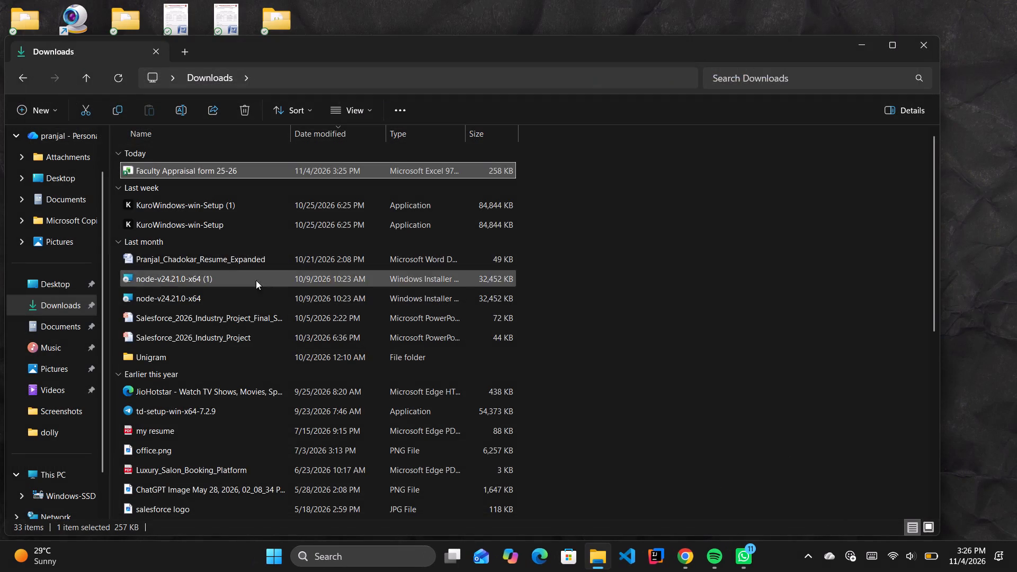
pyautogui.hscroll(-1, 256, 280)
pyautogui.scroll(-1, 219, 255)
pyautogui.doubleClick(206, 171)
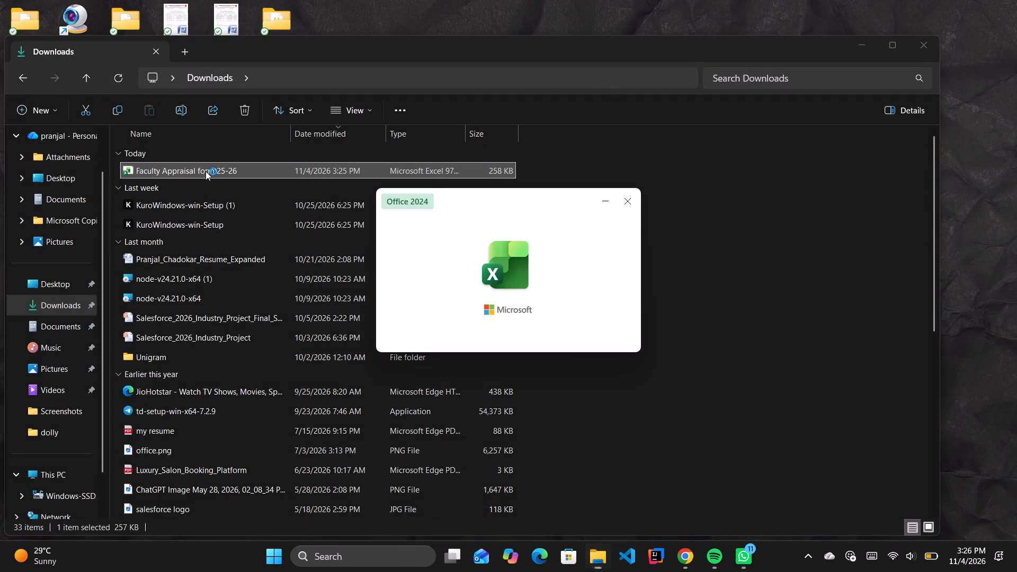
pyautogui.hscroll(1, 218, 175)
pyautogui.hscroll(-1, 467, 347)
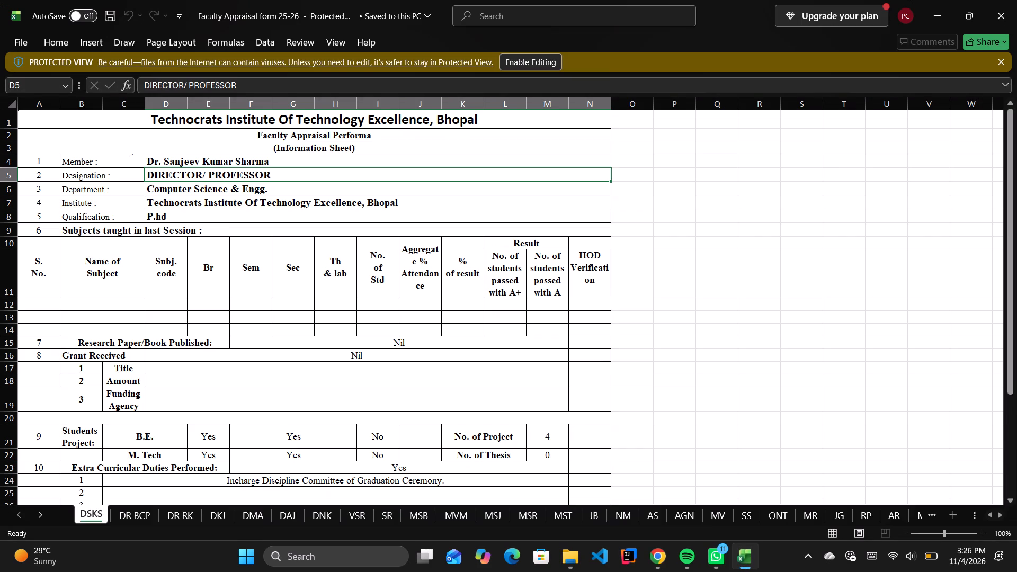
pyautogui.scroll(-1, 145, 131)
# Enable editing in the Faculty Appraisal form 25-26 workbook and try to turn on AutoSave.
pyautogui.click(85, 13)
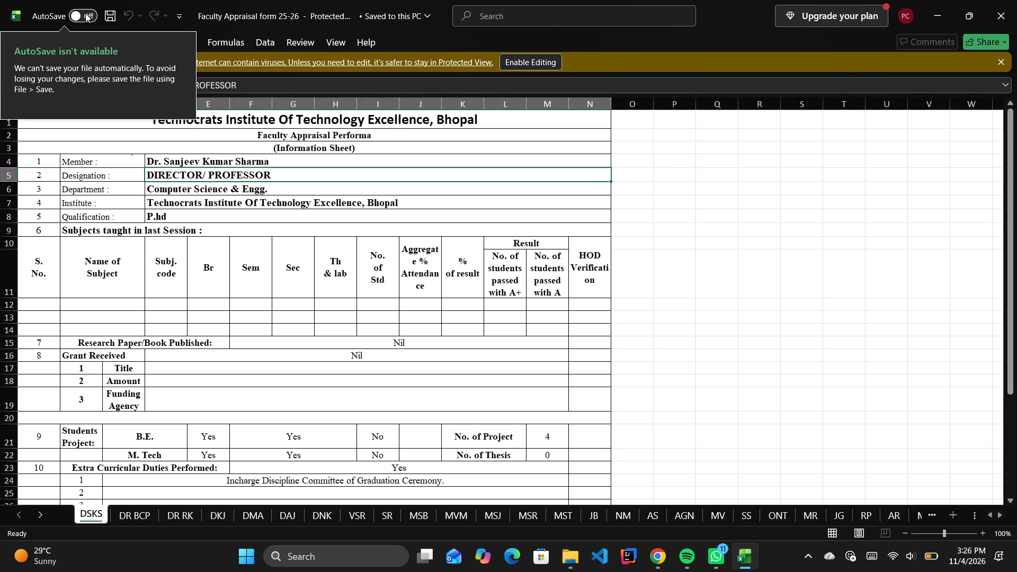
pyautogui.hscroll(2, 85, 13)
pyautogui.click(515, 55)
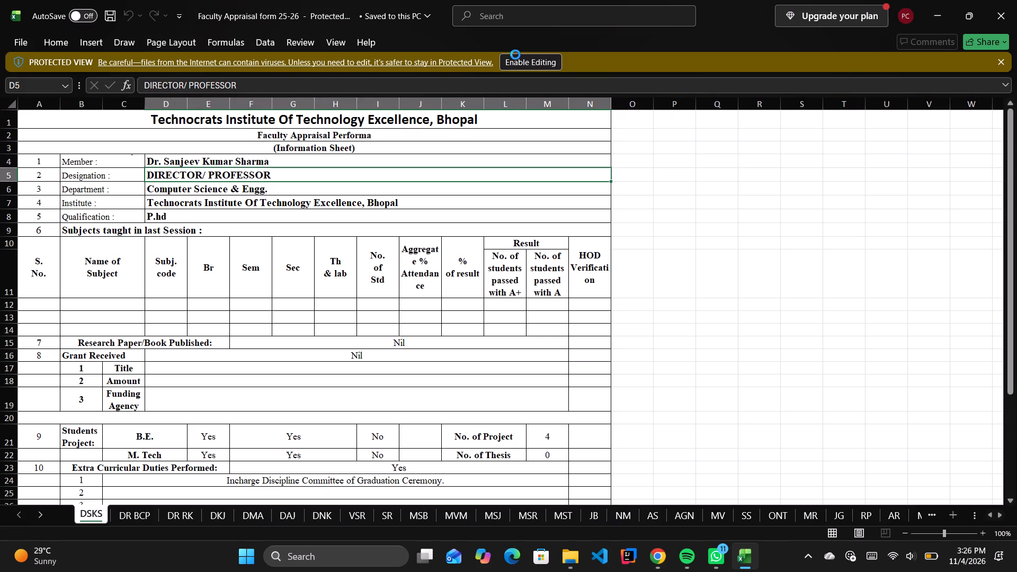
pyautogui.hscroll(-1, 504, 56)
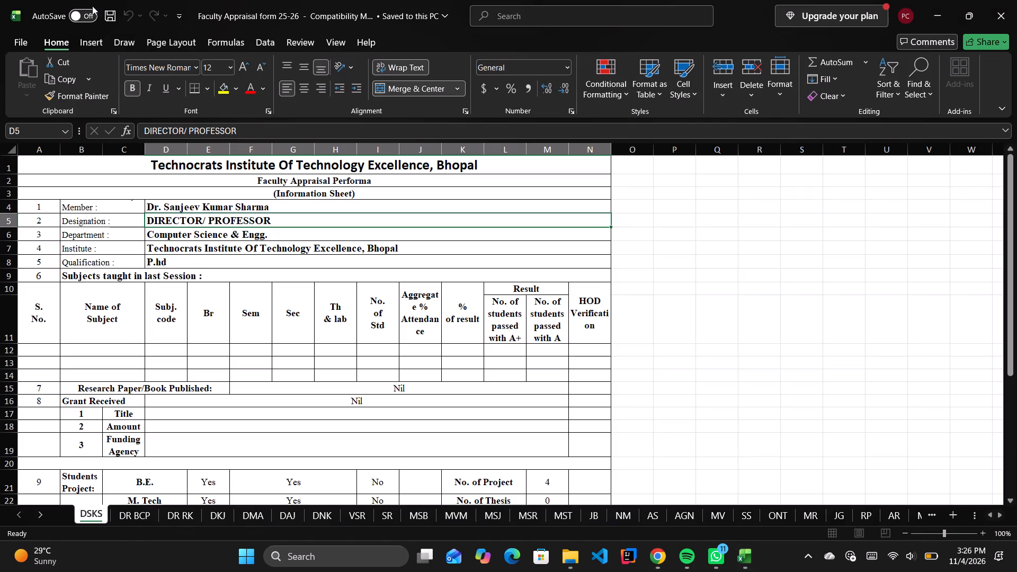
pyautogui.hscroll(-1, 92, 6)
pyautogui.click(90, 11)
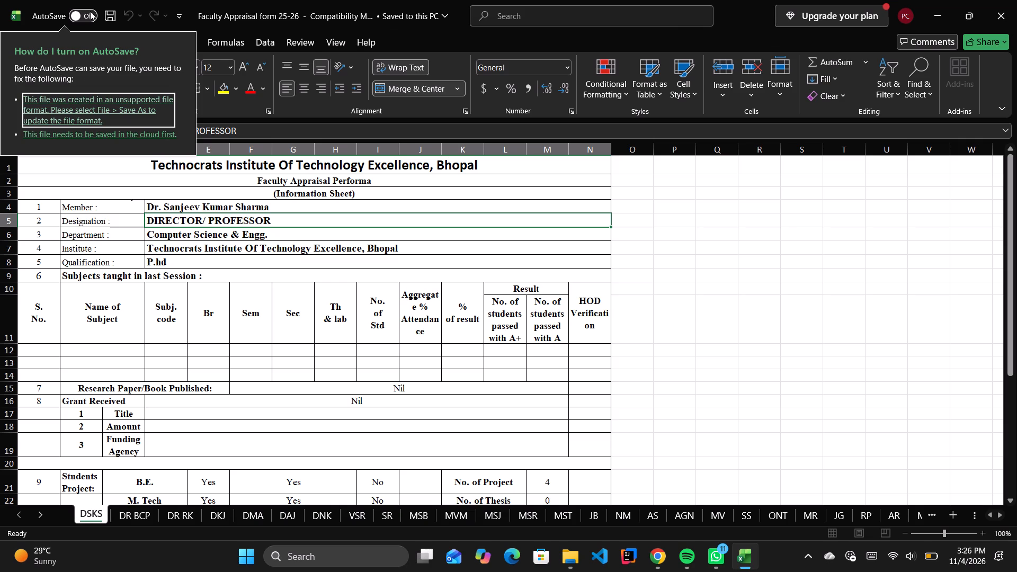
pyautogui.hscroll(-3, 76, 23)
# On the DSKS sheet, enter software architecture in B12 and major project1 in B13 as subject names, saving the workbook after each.
pyautogui.click(140, 355)
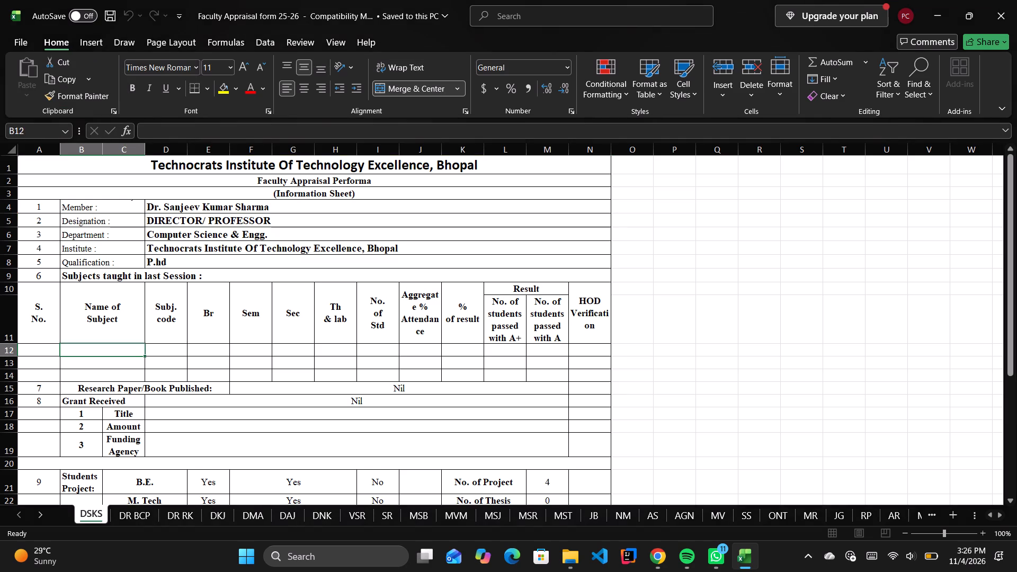
pyautogui.doubleClick(133, 353)
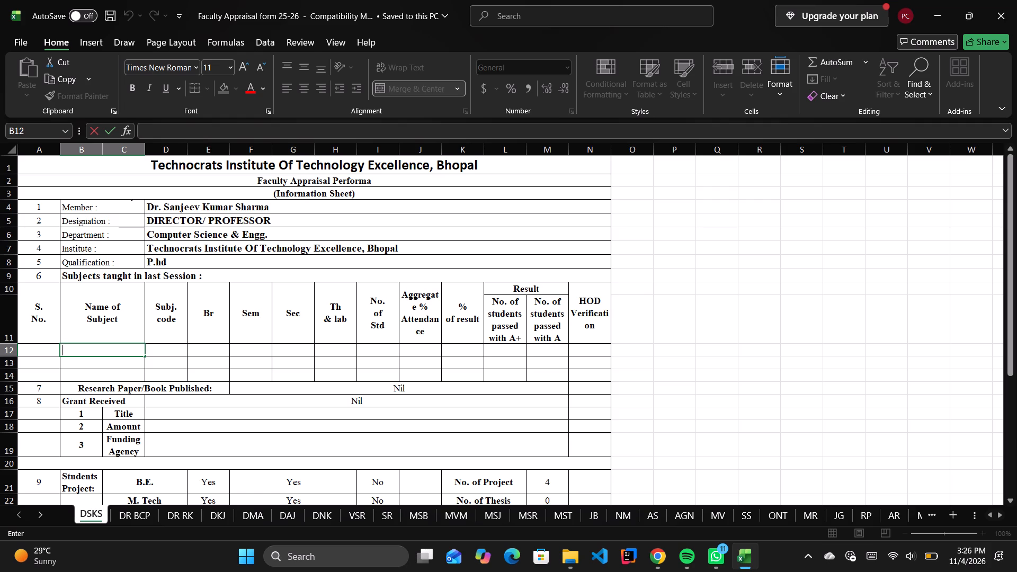
pyautogui.write('software architecture')
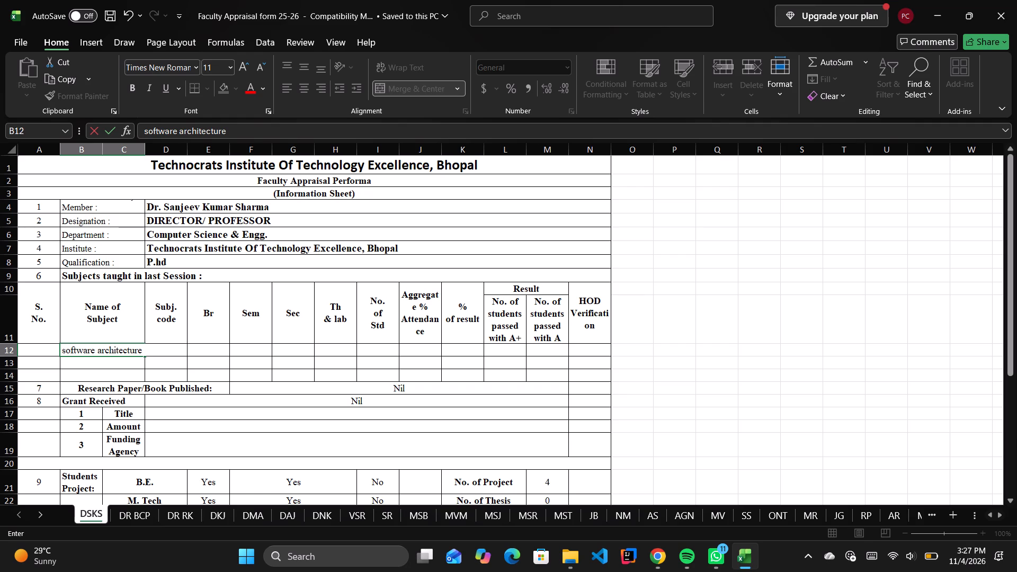
pyautogui.hotkey('ctrl', 's')
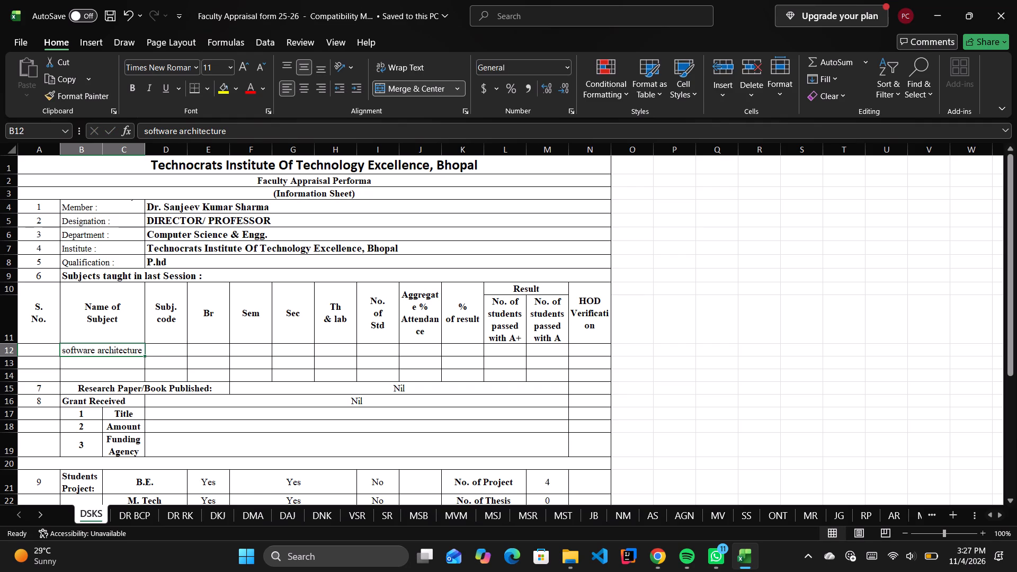
pyautogui.click(164, 352)
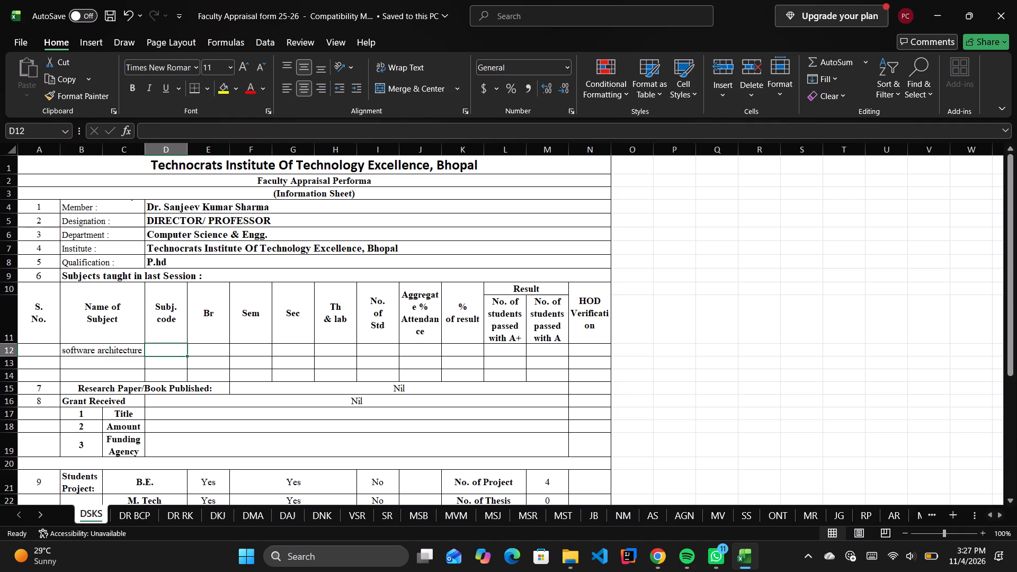
pyautogui.click(173, 344)
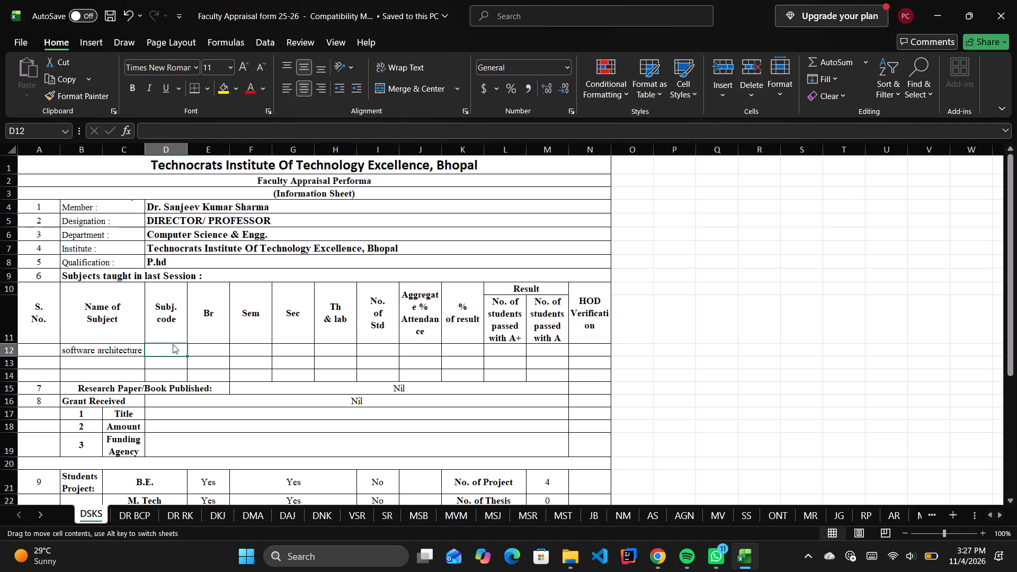
pyautogui.click(120, 368)
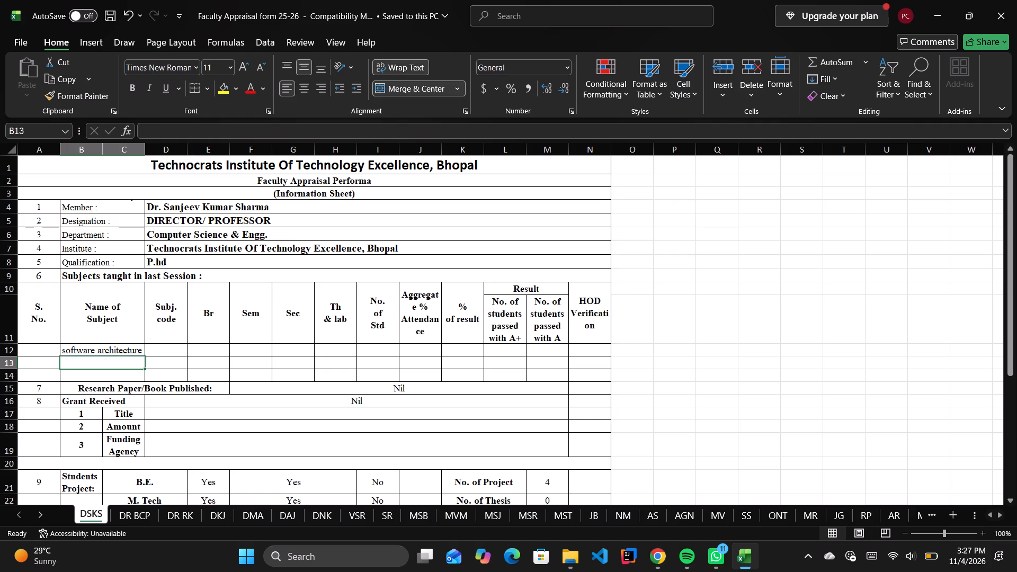
pyautogui.write('majo')
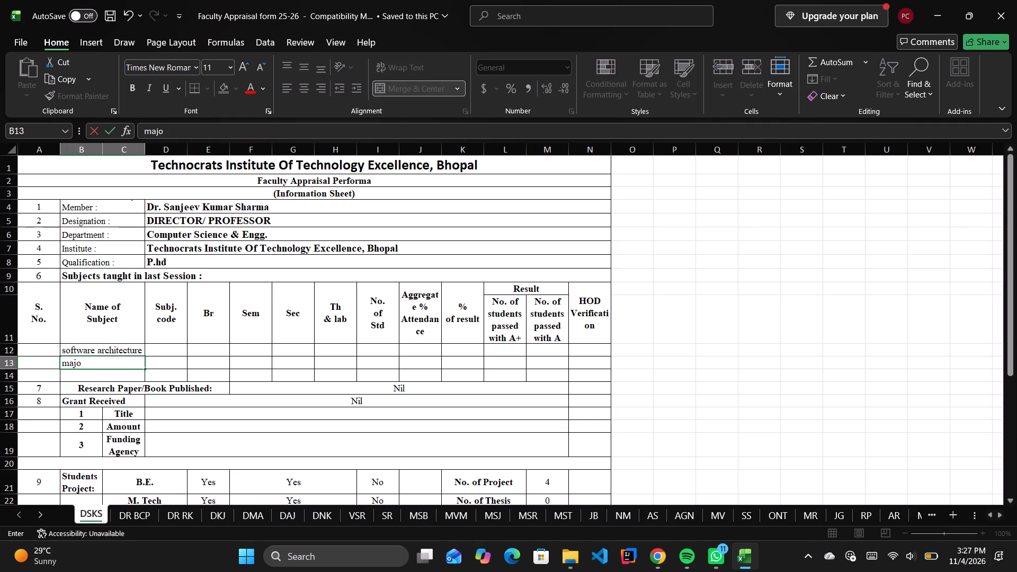
pyautogui.write('r project1')
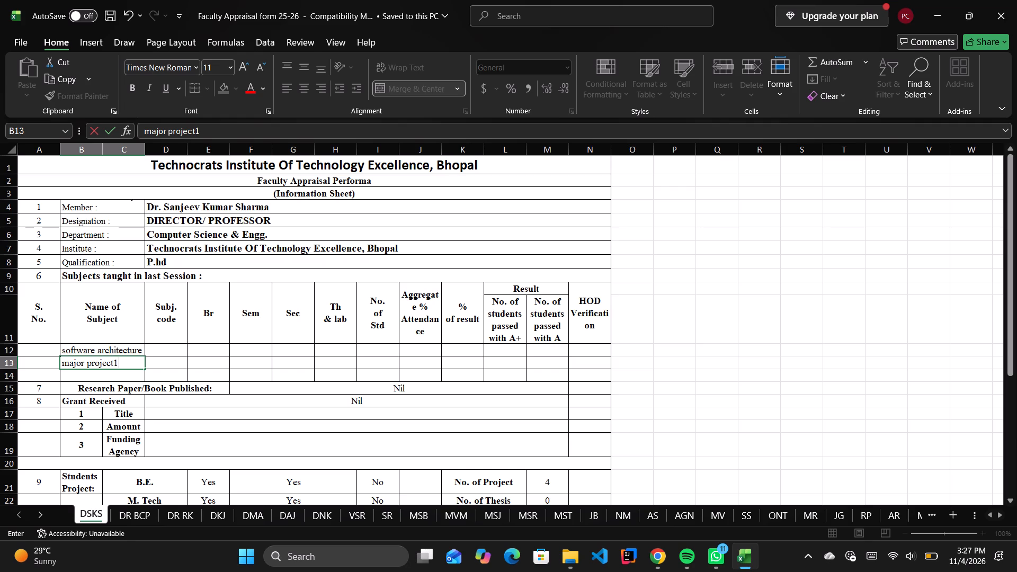
pyautogui.hotkey('ctrl', 's')
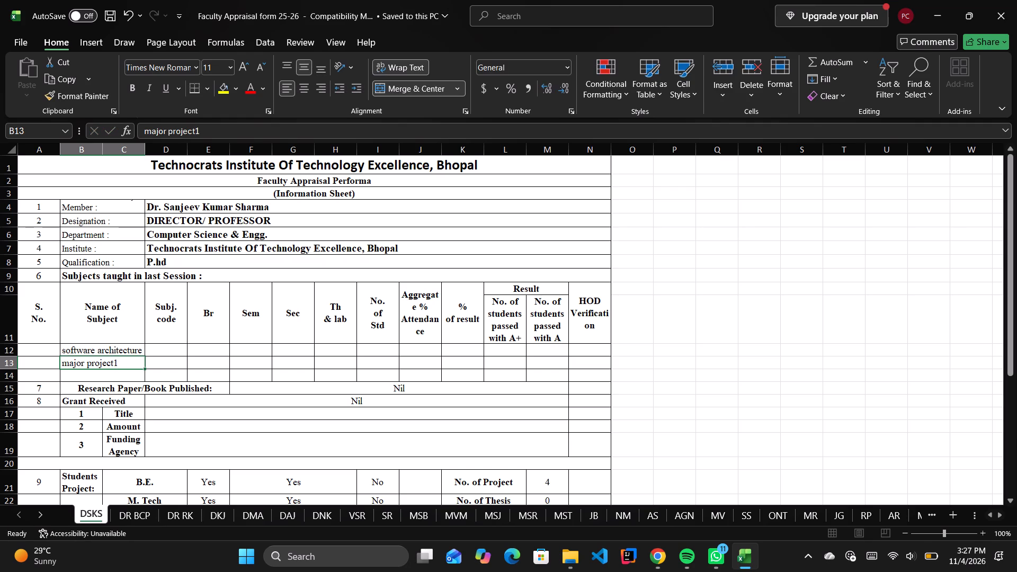
# Enter the subject codes CS701 for software architecture and CS706 for major project1.
pyautogui.click(114, 379)
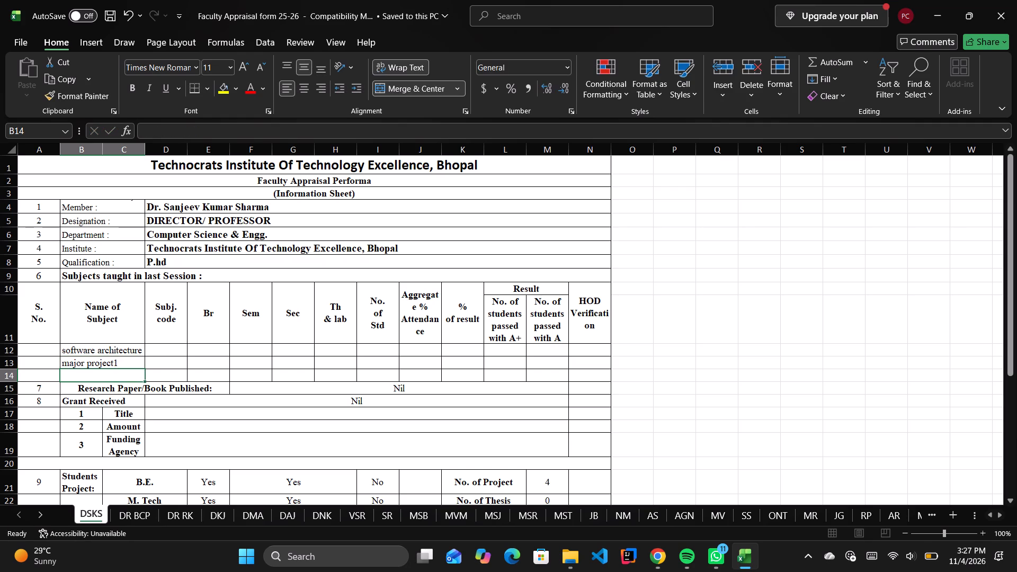
pyautogui.click(171, 350)
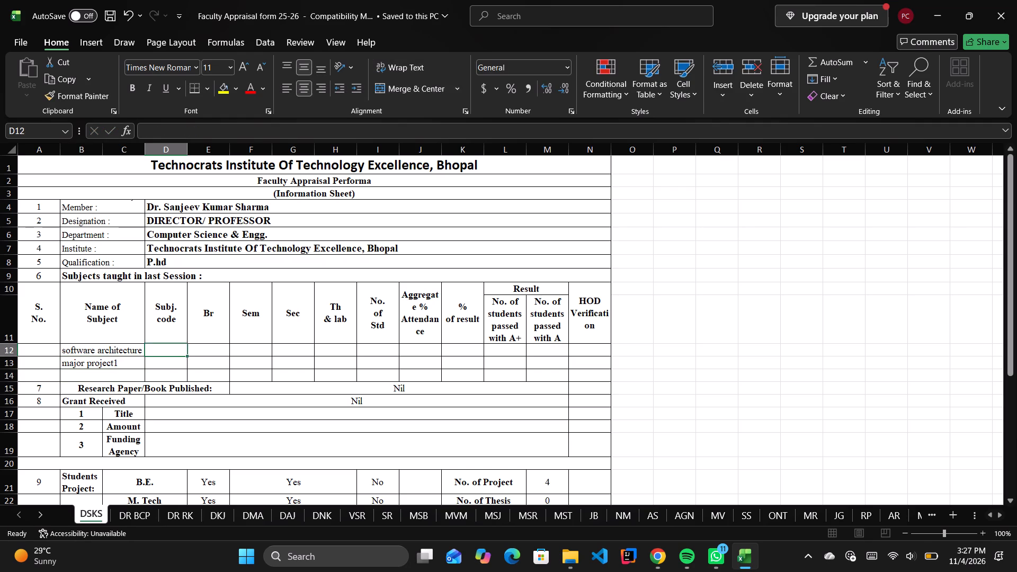
pyautogui.write('cs')
pyautogui.write('702')
pyautogui.press('BackSpace')
pyautogui.press('BackSpace')
pyautogui.press('BackSpace')
pyautogui.press('BackSpace')
pyautogui.press('BackSpace')
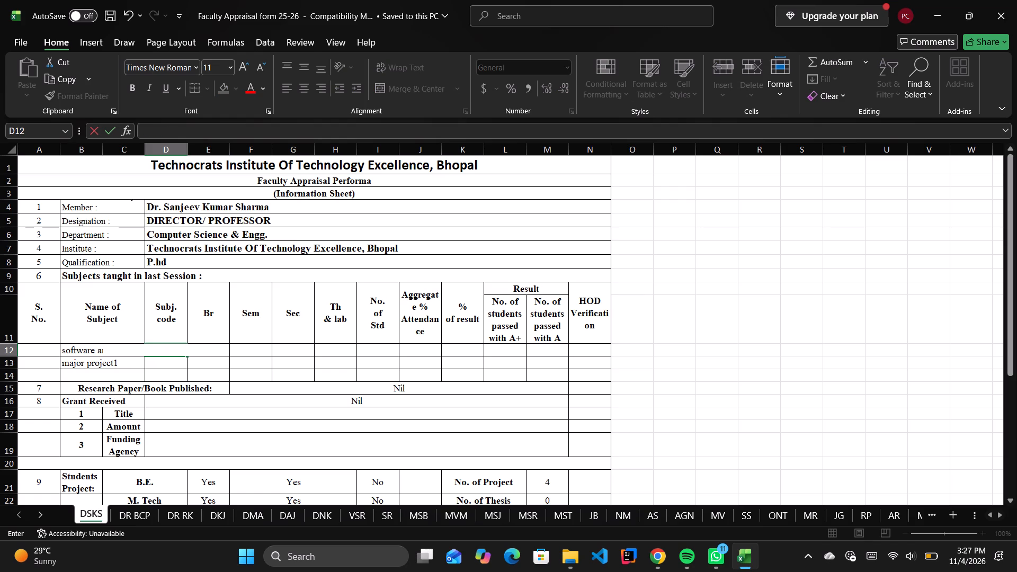
pyautogui.write('CS')
pyautogui.write('702')
pyautogui.press('BackSpace')
pyautogui.press('1')
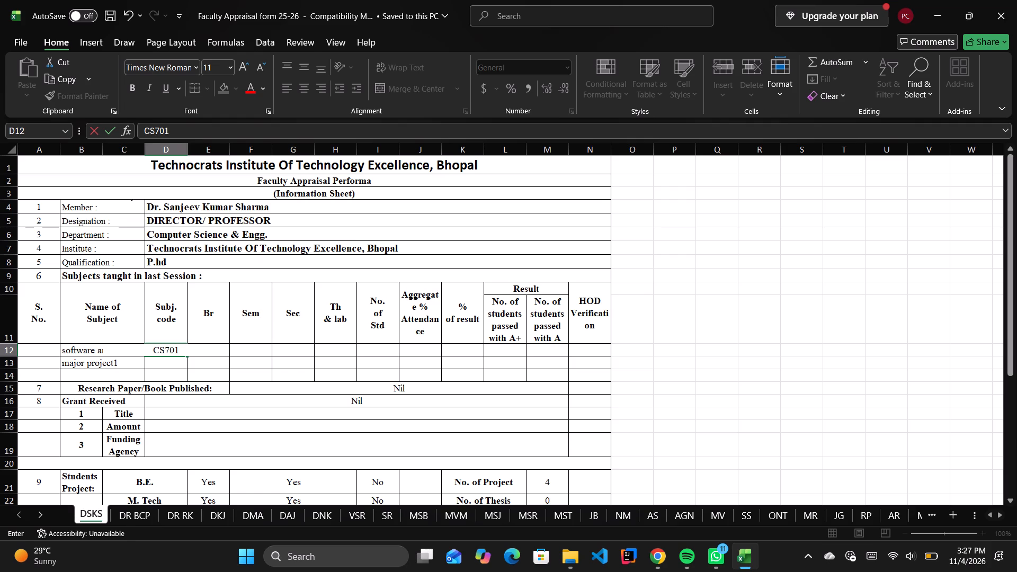
pyautogui.click(165, 359)
pyautogui.write('CS')
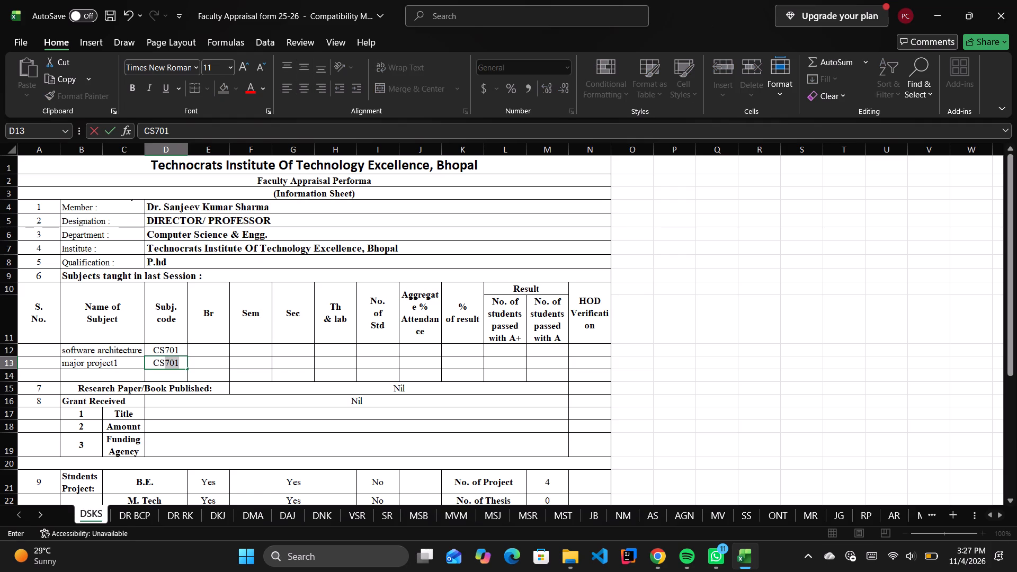
pyautogui.write('70')
pyautogui.press('6')
# Enter CSE as the branch and 7 as the semester for both subject rows.
pyautogui.click(207, 351)
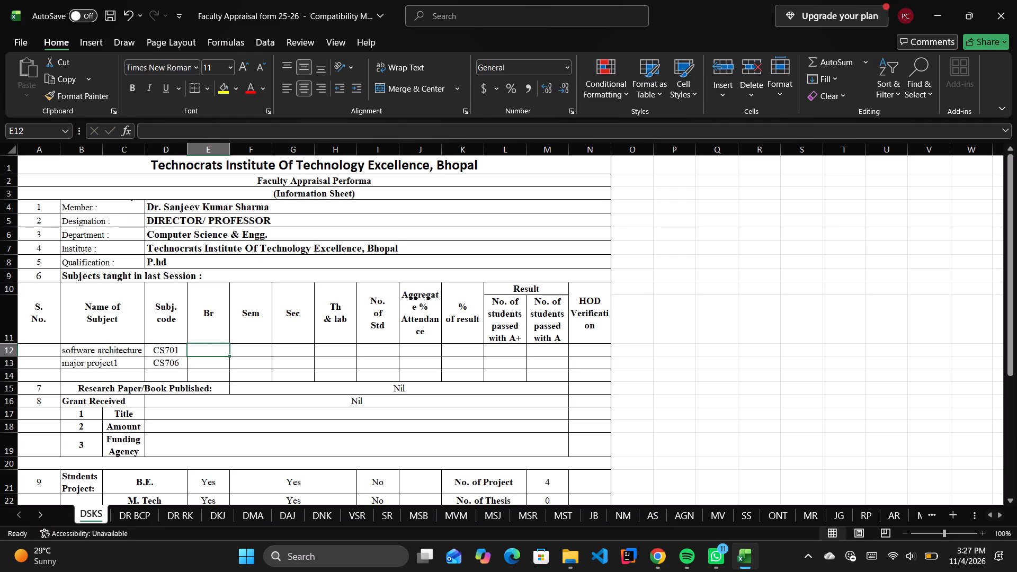
pyautogui.write('CSE')
pyautogui.click(207, 369)
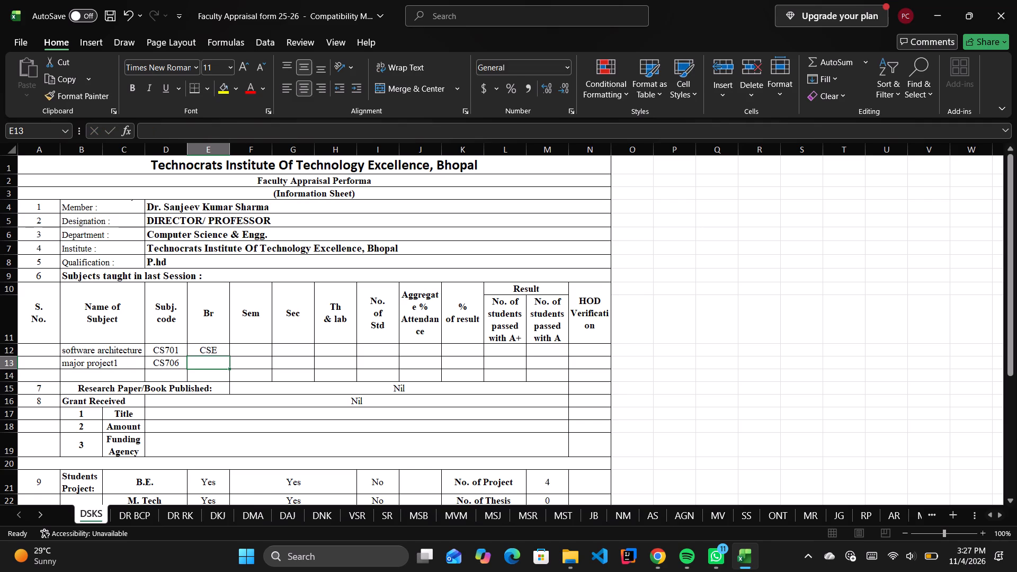
pyautogui.write('CSE')
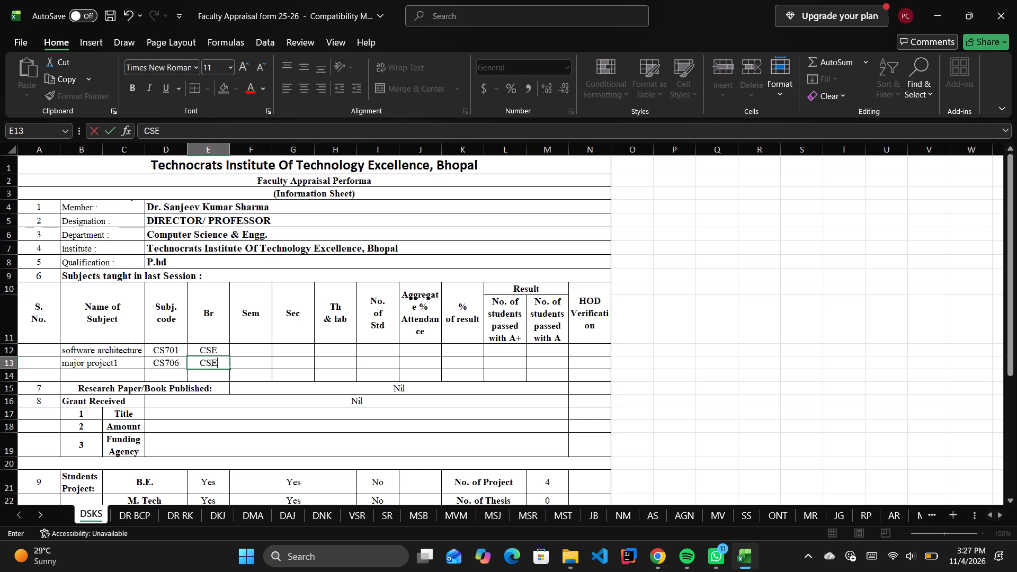
pyautogui.click(257, 351)
pyautogui.press('7')
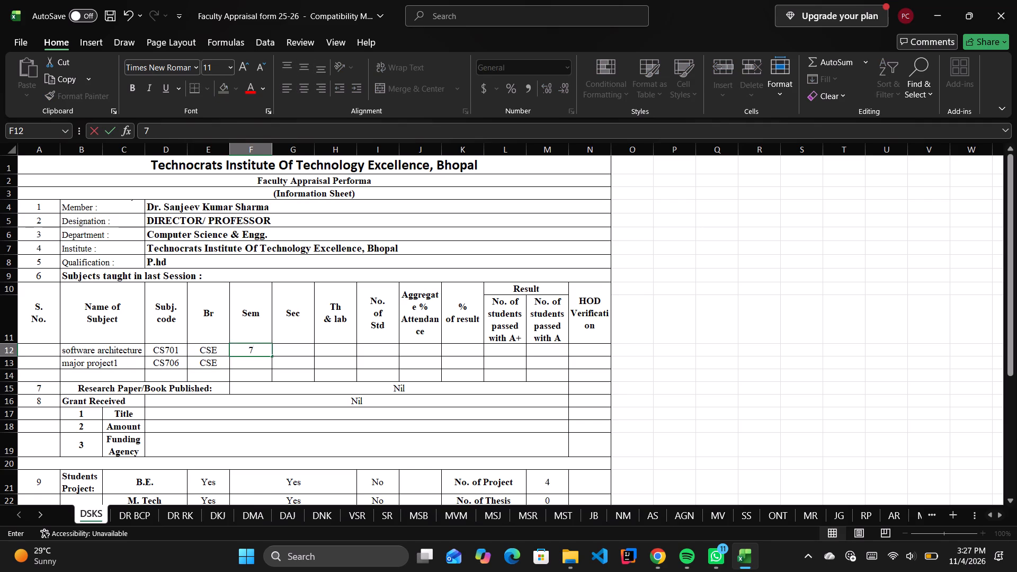
pyautogui.click(257, 360)
pyautogui.press('7')
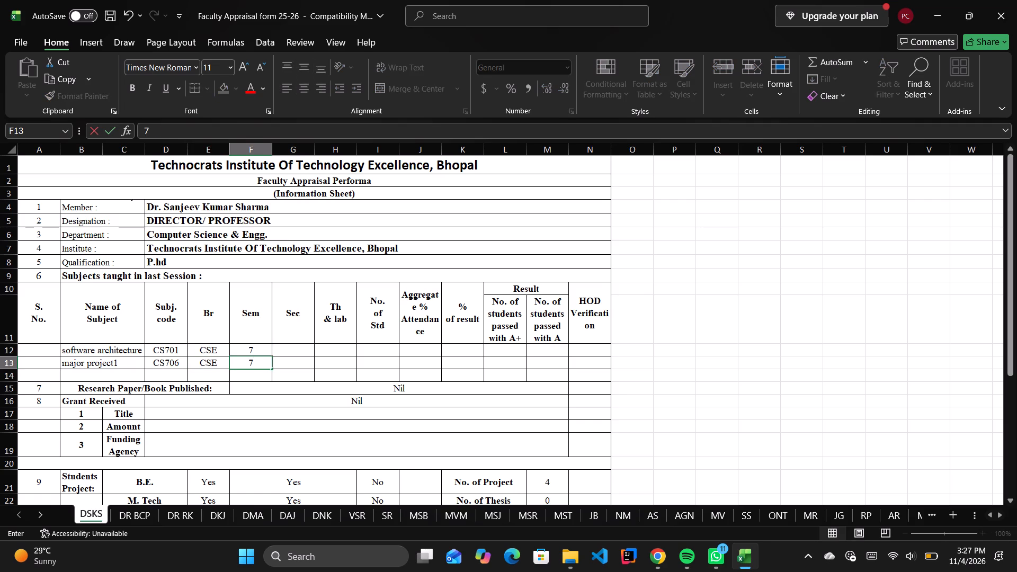
# Enter CS4 as the section for the software architecture subject in row 12.
pyautogui.click(292, 351)
pyautogui.write('CA')
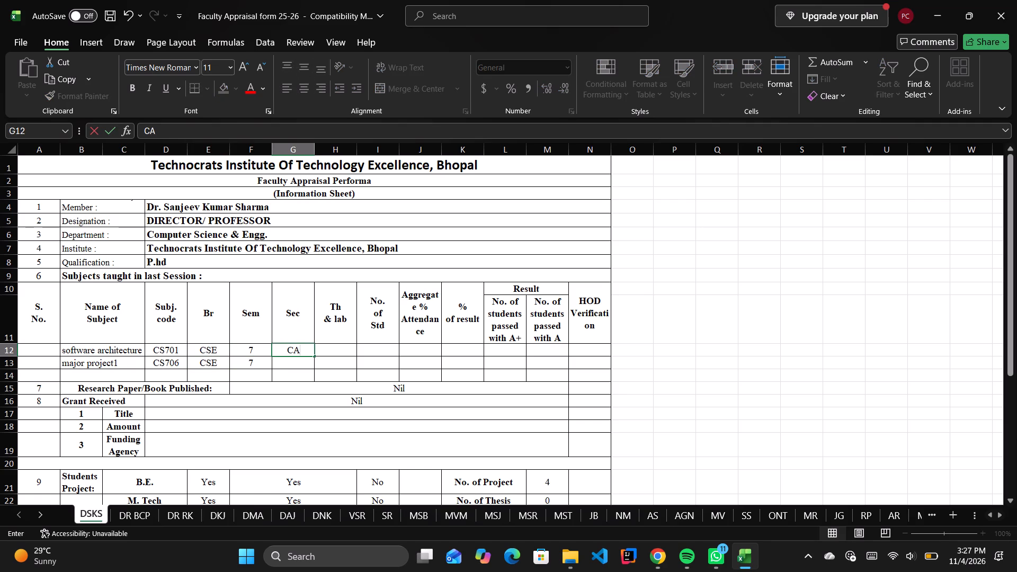
pyautogui.press('BackSpace')
pyautogui.press('s')
pyautogui.press('BackSpace')
pyautogui.write('S4')
pyautogui.click(294, 362)
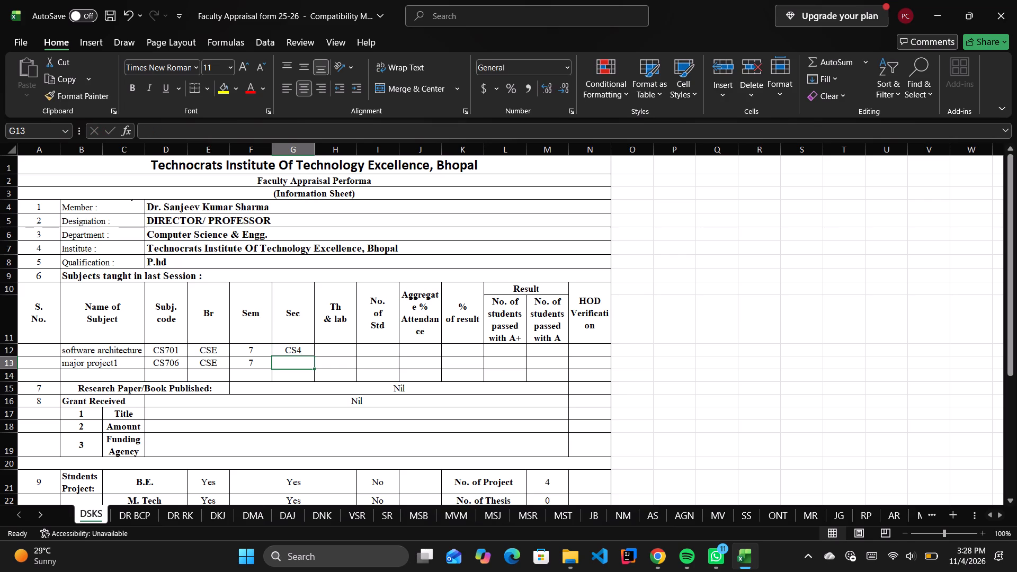
# Enter CS4 as the section for the major project1 subject in row 13.
pyautogui.write('Se4')
pyautogui.press('BackSpace')
pyautogui.press('BackSpace')
pyautogui.press('BackSpace')
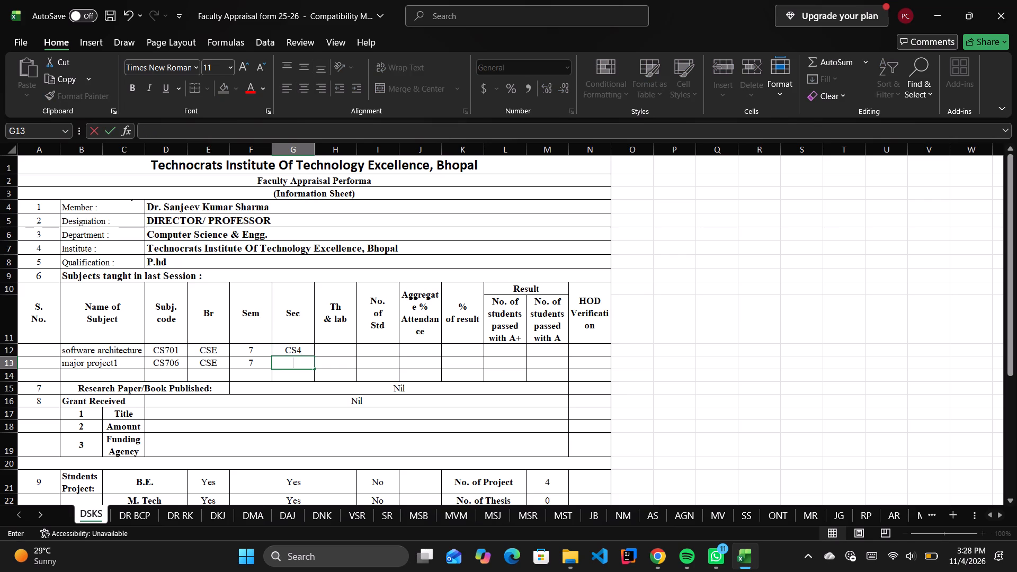
pyautogui.write('CS4')
# Enter only Th in the Th & lab column for the software architecture subject in row 12.
pyautogui.click(343, 344)
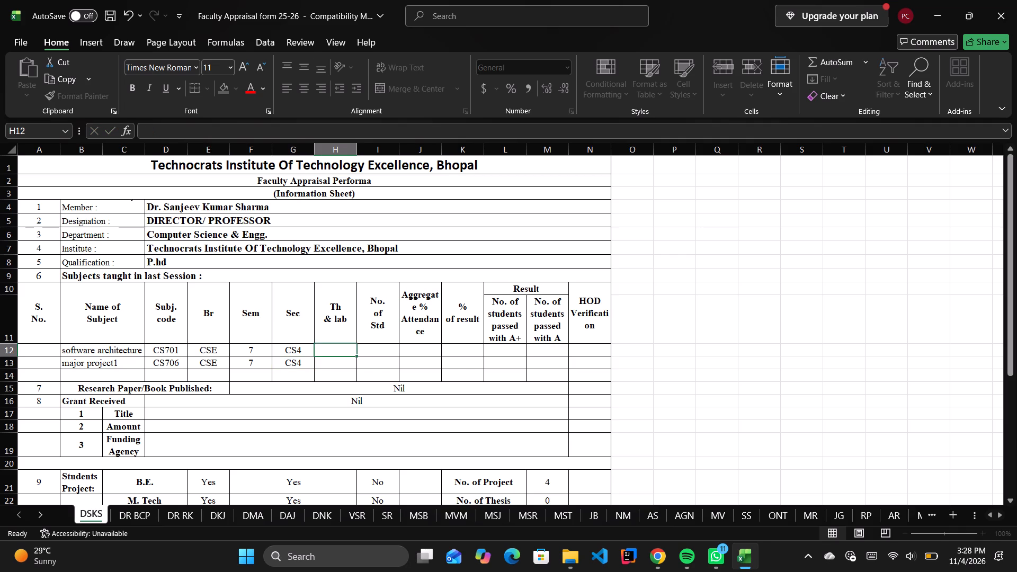
pyautogui.write('th')
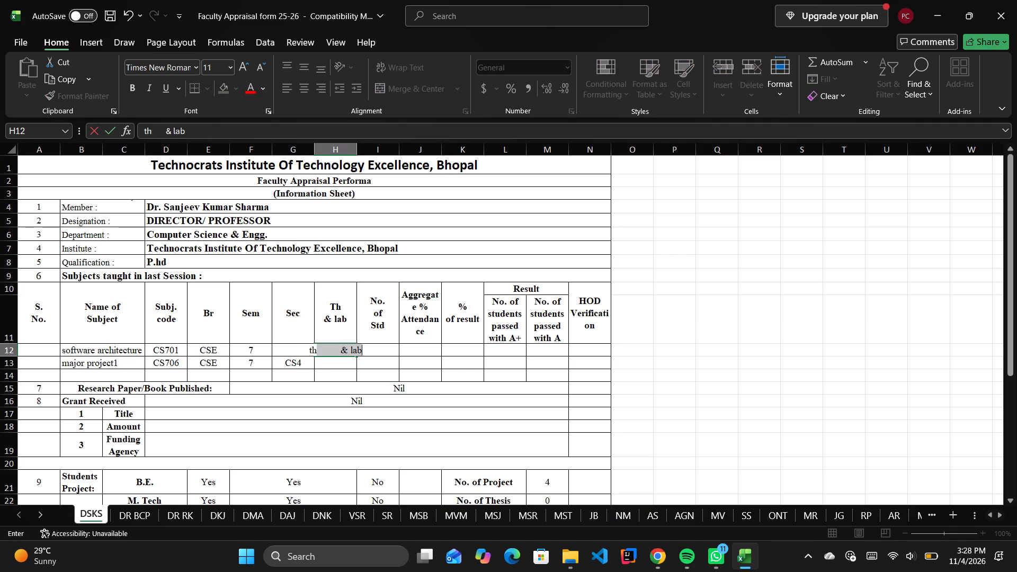
pyautogui.press('Right')
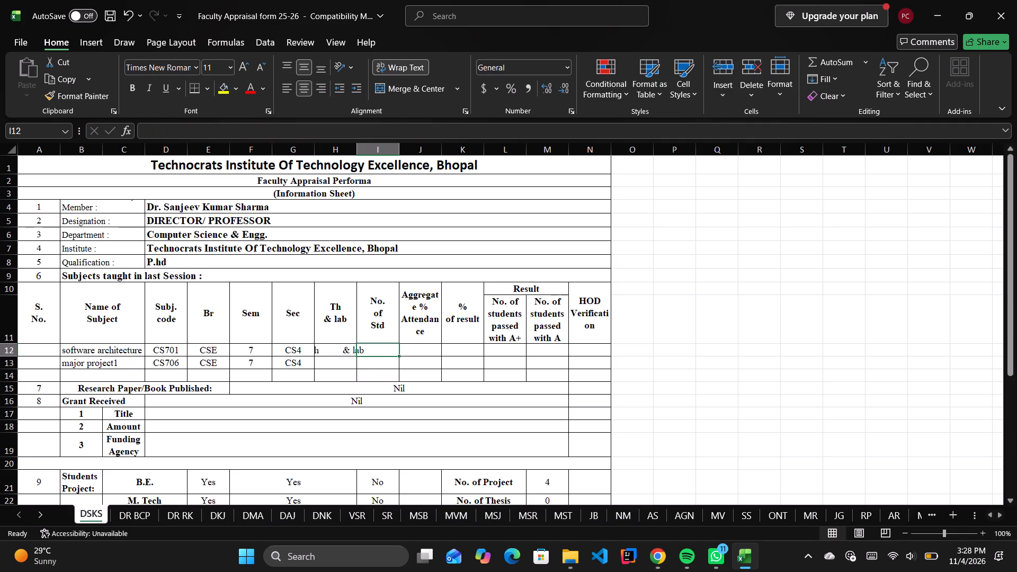
pyautogui.doubleClick(371, 350)
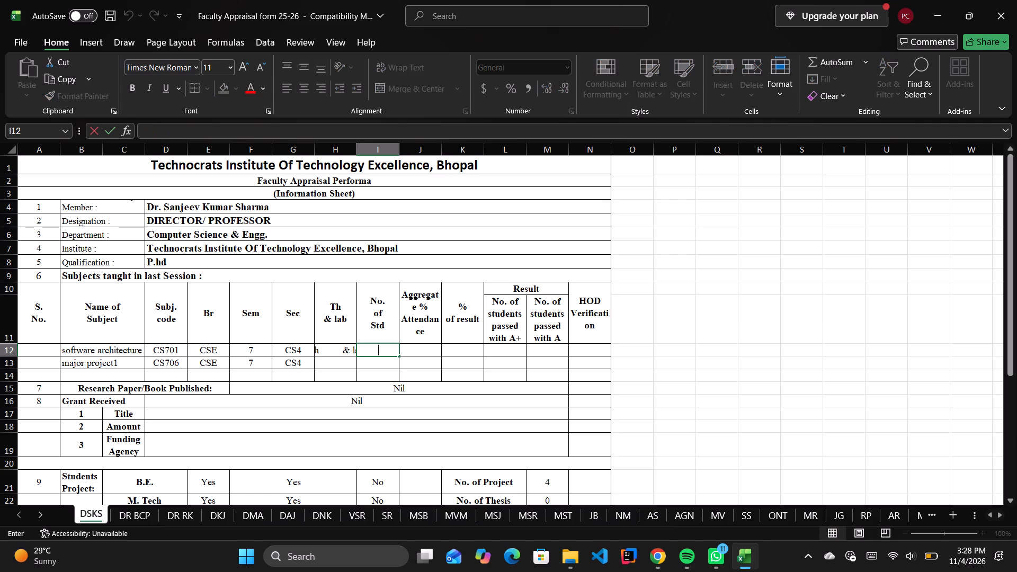
pyautogui.press('BackSpace')
pyautogui.press('BackSpace')
pyautogui.press('BackSpace')
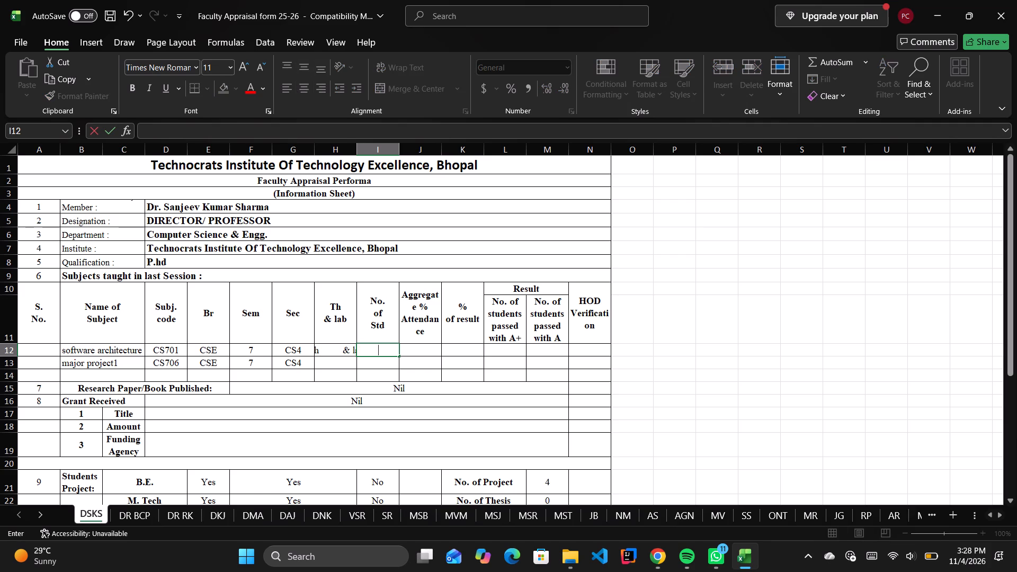
pyautogui.doubleClick(349, 351)
pyautogui.press('Right')
pyautogui.press('Right')
pyautogui.press('Right')
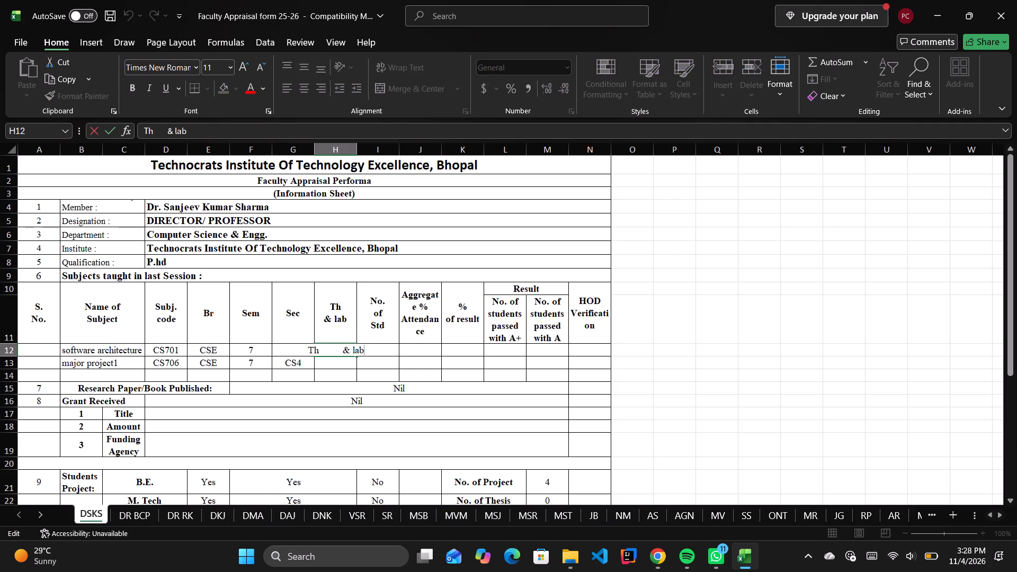
pyautogui.press('Right')
pyautogui.press('Right')
pyautogui.press('BackSpace')
pyautogui.press('BackSpace')
pyautogui.press('BackSpace')
pyautogui.press('BackSpace')
pyautogui.press('BackSpace')
pyautogui.press('BackSpace')
pyautogui.press('BackSpace')
pyautogui.press('BackSpace')
pyautogui.press('BackSpace')
pyautogui.press('BackSpace')
pyautogui.press('BackSpace')
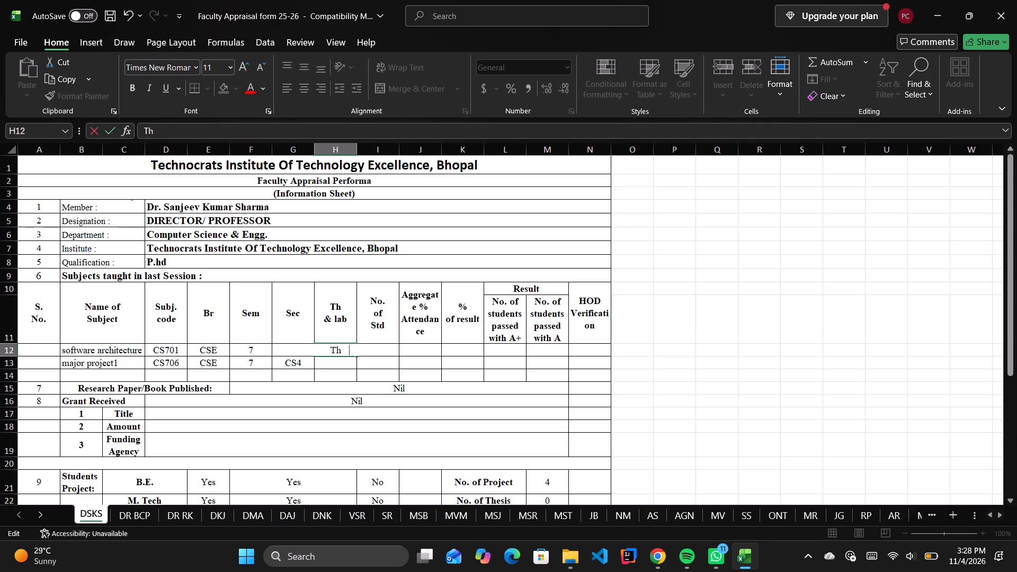
# Enter lab in the Th & lab column for major project1 in row 13 and save the workbook.
pyautogui.click(347, 359)
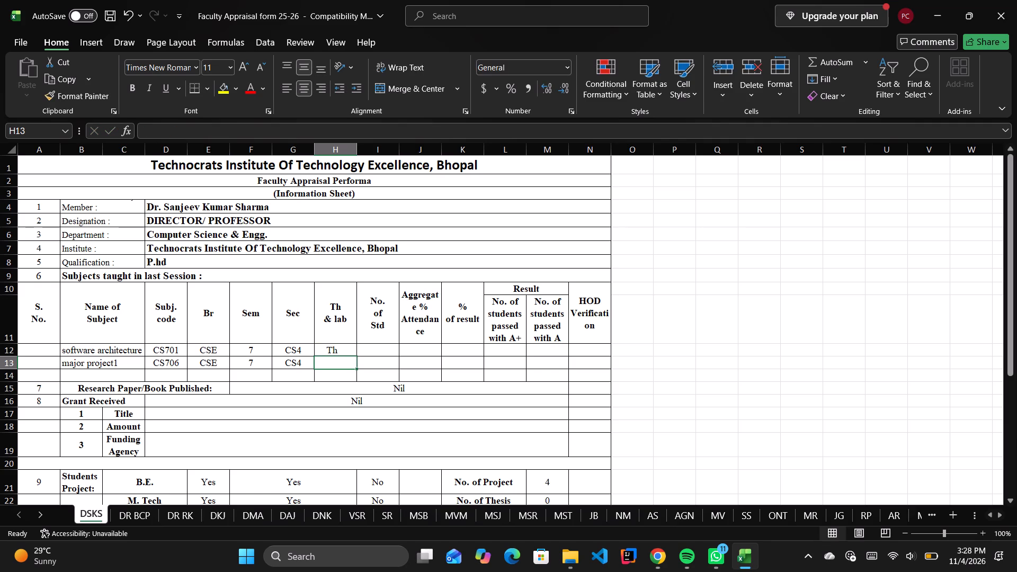
pyautogui.write('lab')
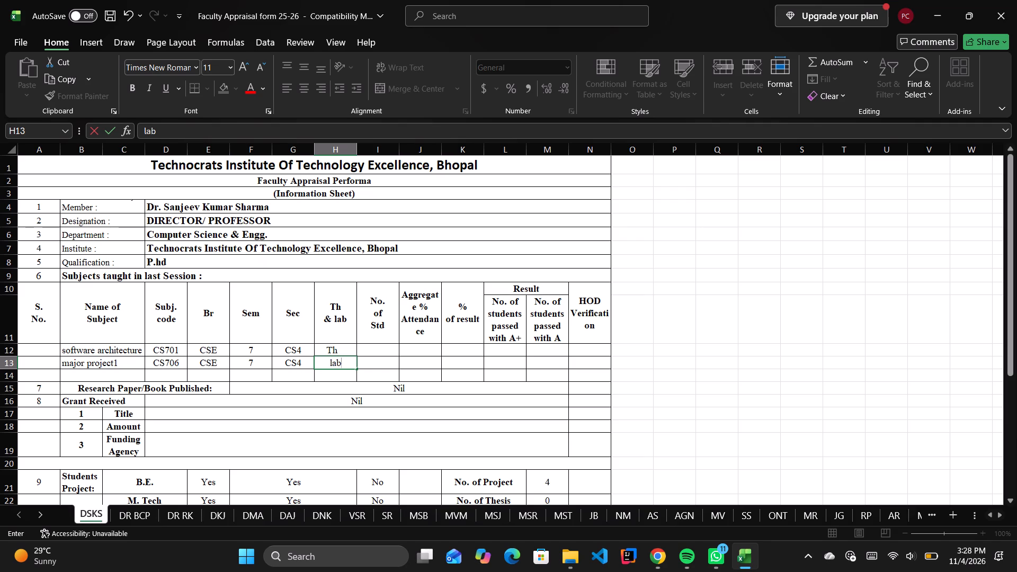
pyautogui.hotkey('ctrl', 's')
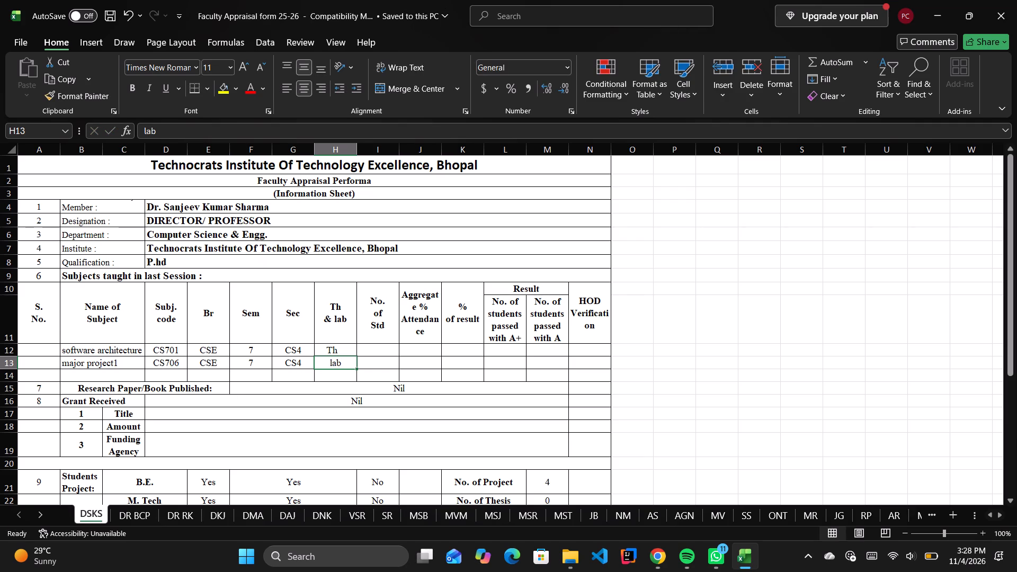
# On the DR BCP sheet, enter software architecture in B12 and major project1 in B13 as subject names.
pyautogui.scroll(-1, 312, 404)
pyautogui.click(140, 522)
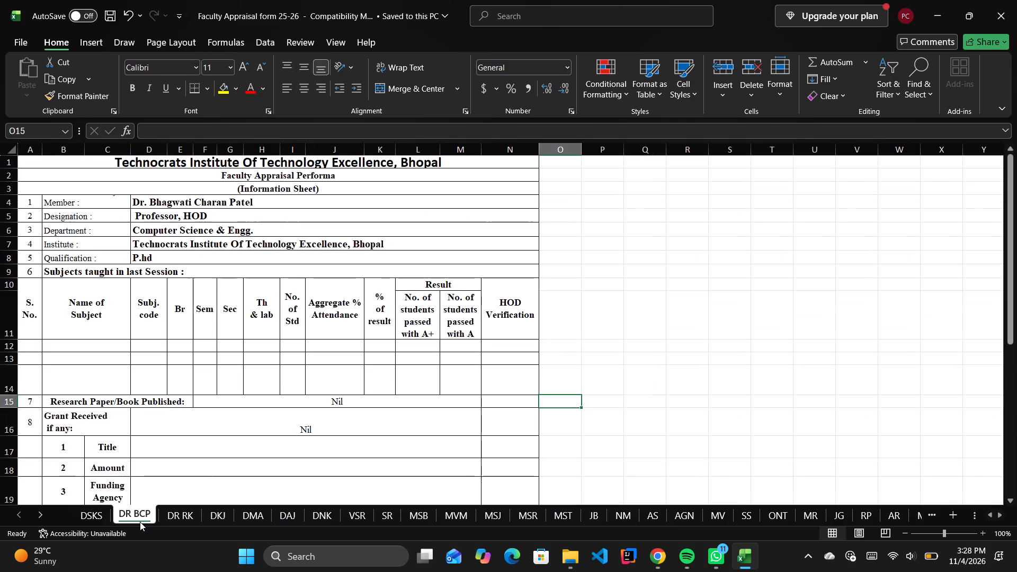
pyautogui.click(90, 348)
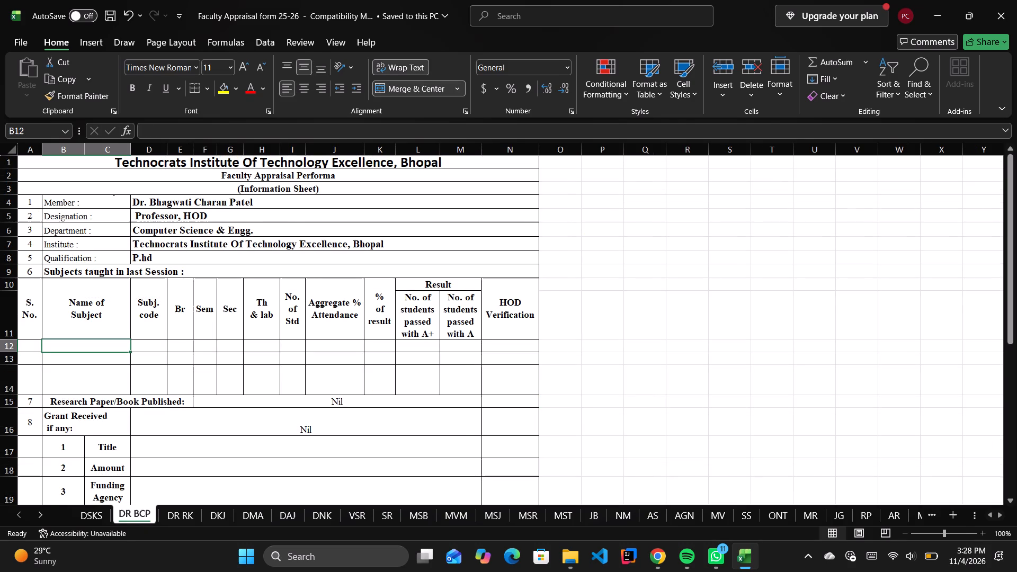
pyautogui.write('software architecture')
pyautogui.click(72, 366)
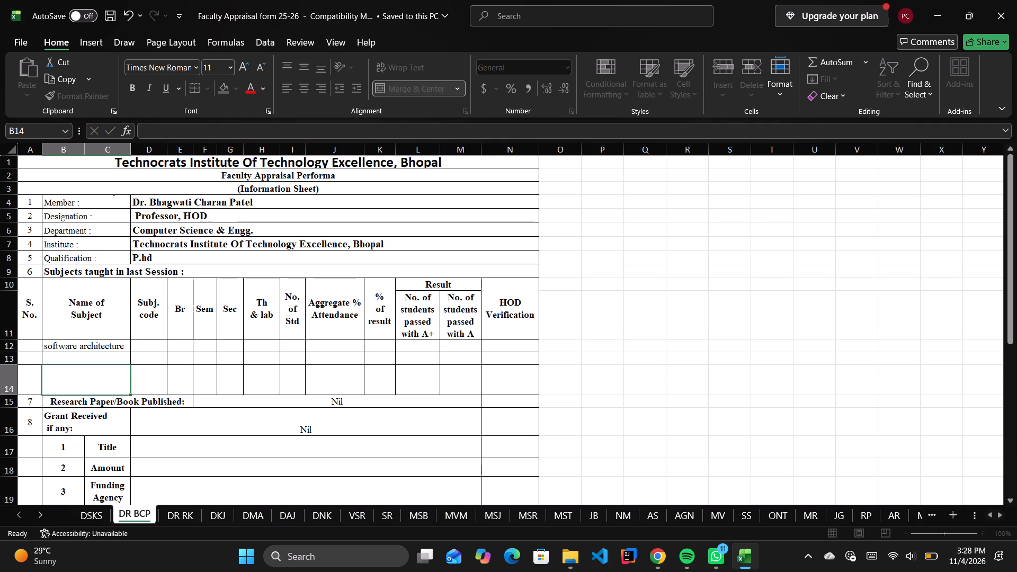
pyautogui.click(75, 357)
pyautogui.write('major po')
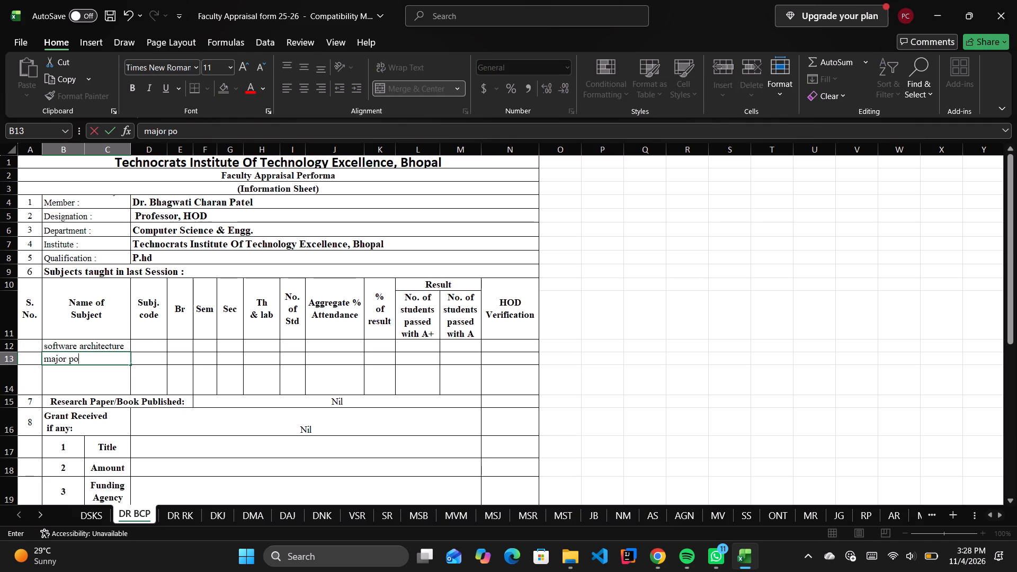
pyautogui.press('BackSpace')
pyautogui.write('roject1')
# Enter the subject codes CS701 for software architecture and CS706 for major project1 on the DR BCP sheet.
pyautogui.click(136, 346)
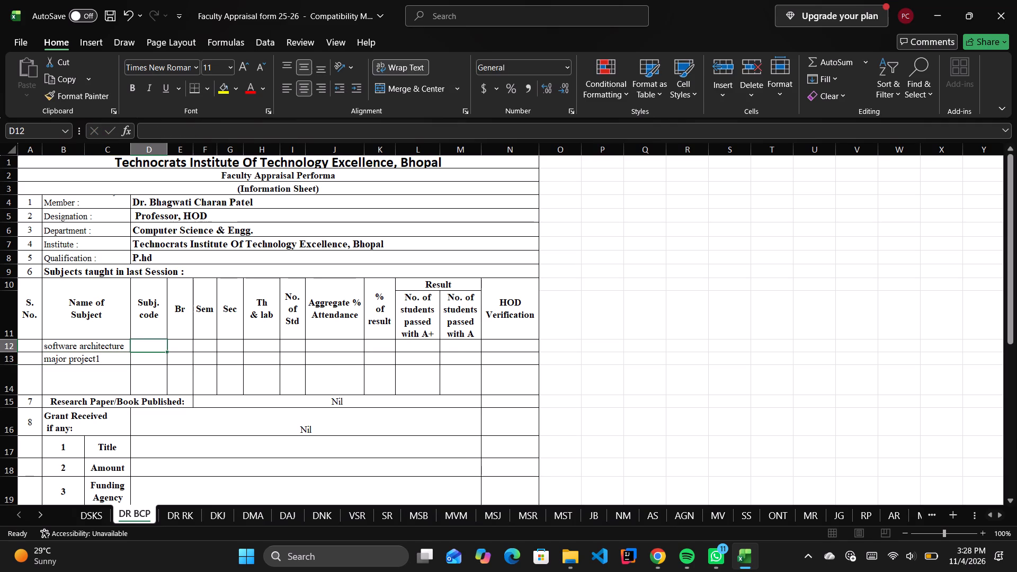
pyautogui.write('CS')
pyautogui.write('701')
pyautogui.click(145, 355)
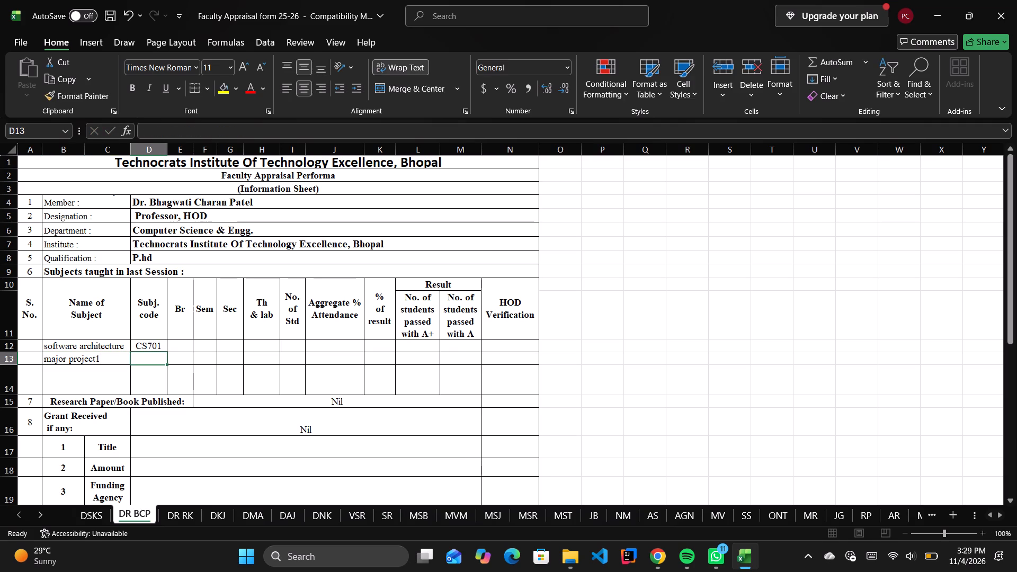
pyautogui.write('CS')
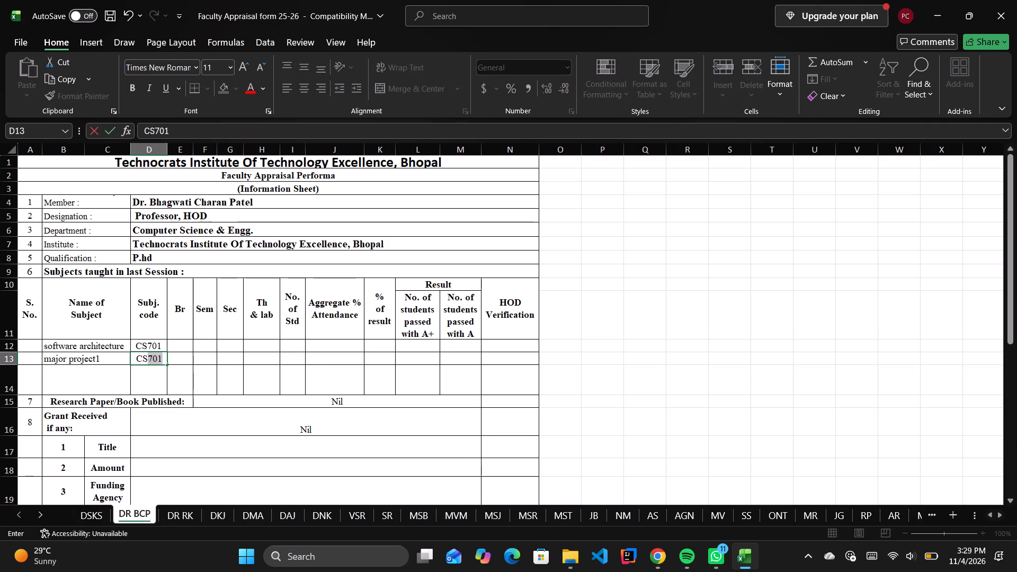
pyautogui.write('706')
# Enter CSE as the branch and 7 as the semester for both subject rows on the DR BCP sheet.
pyautogui.click(186, 347)
pyautogui.write('CSE')
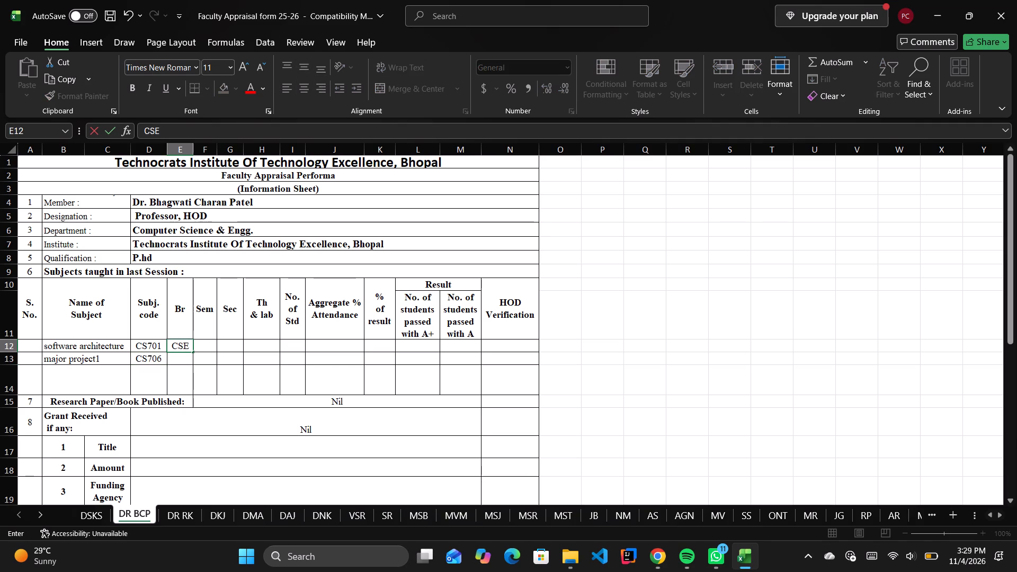
pyautogui.press('Return')
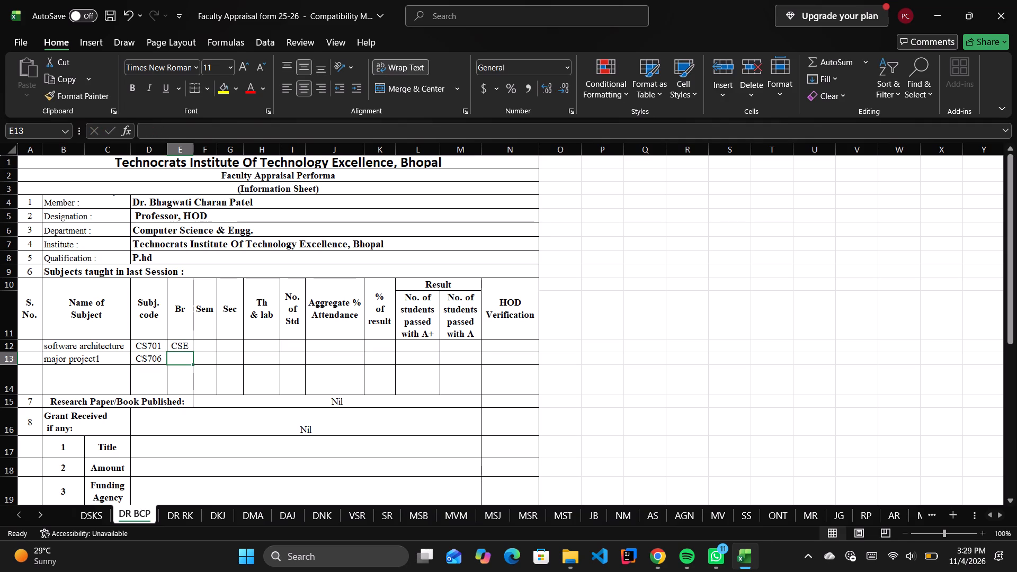
pyautogui.write('CSE')
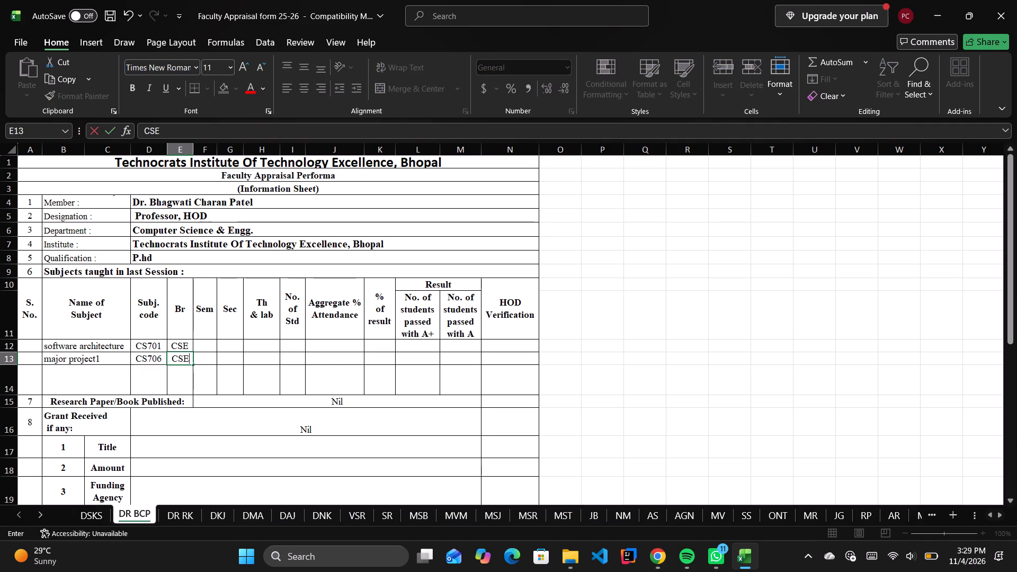
pyautogui.click(206, 345)
pyautogui.press('7')
pyautogui.press('Return')
pyautogui.press('7')
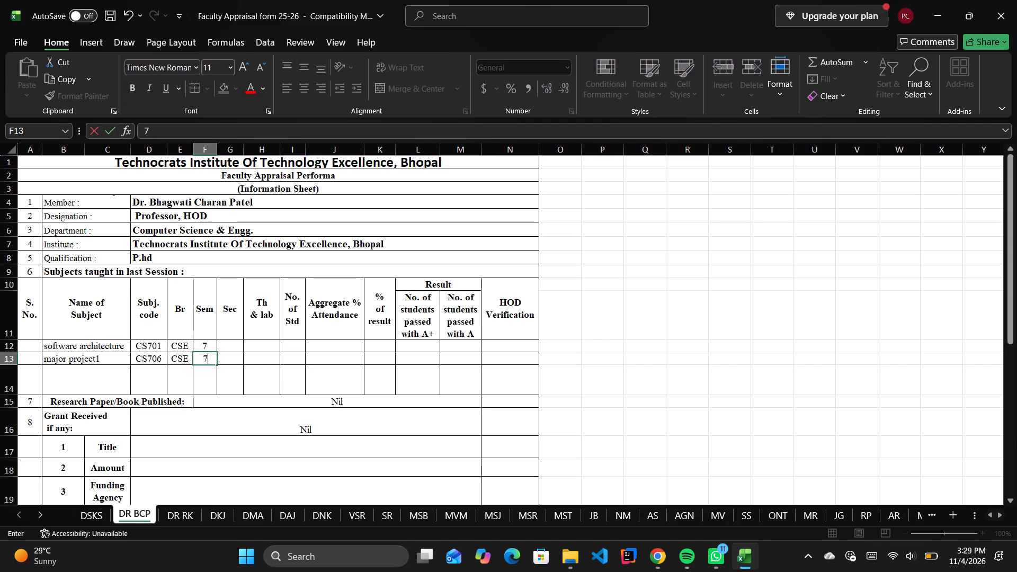
# Enter CS1 as the section for both subject rows on the DR BCP sheet.
pyautogui.click(236, 348)
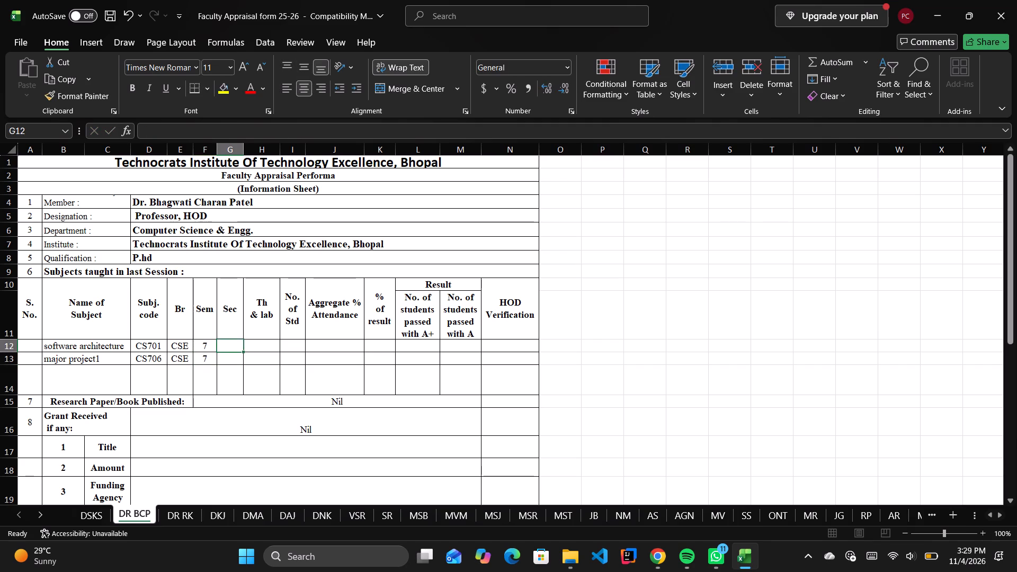
pyautogui.write('CS1')
pyautogui.press('Return')
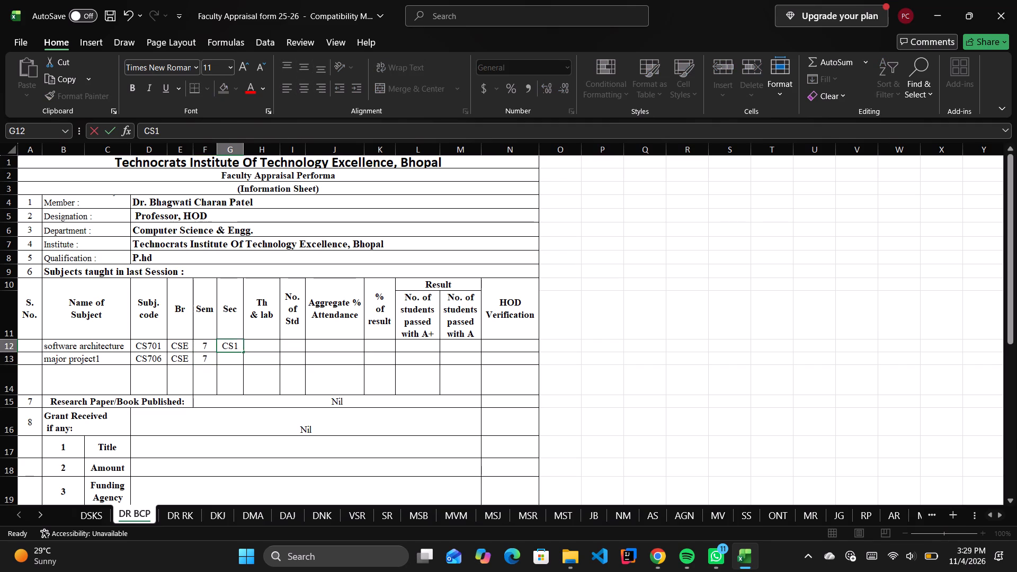
pyautogui.write('CS1')
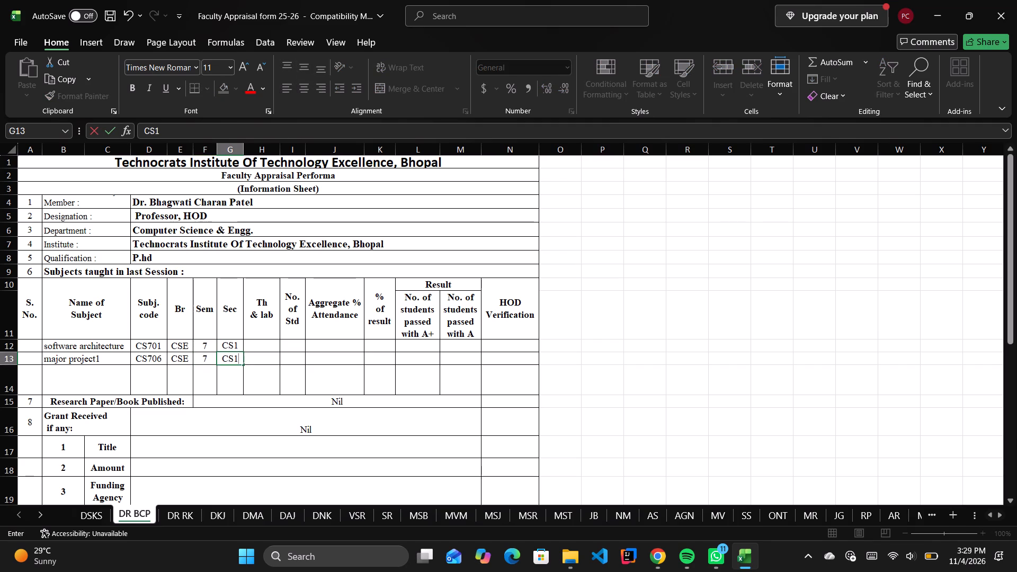
# On the DR BCP sheet, enter th for software architecture and lab for major project1 under Th & lab, and save the workbook.
pyautogui.click(261, 348)
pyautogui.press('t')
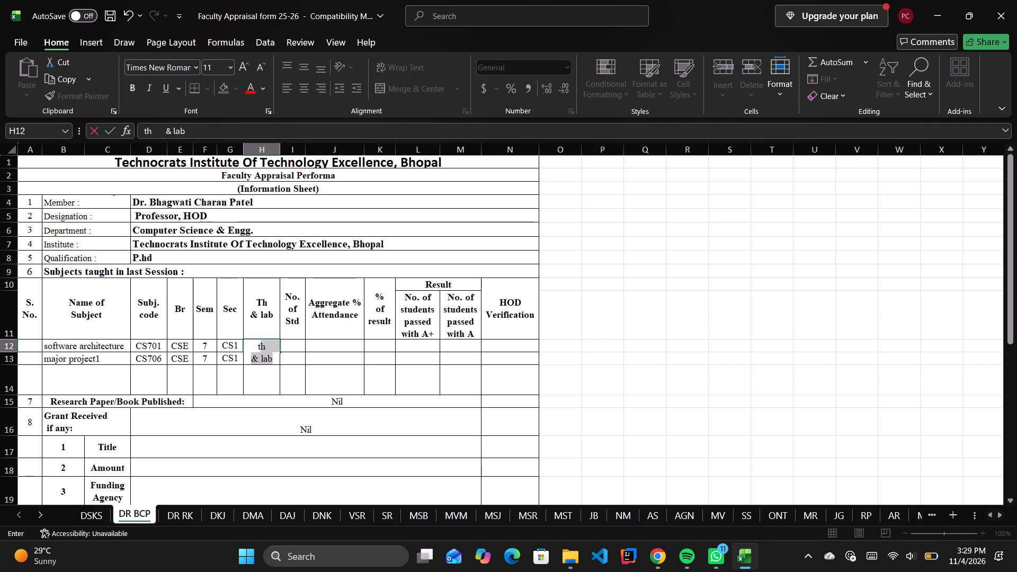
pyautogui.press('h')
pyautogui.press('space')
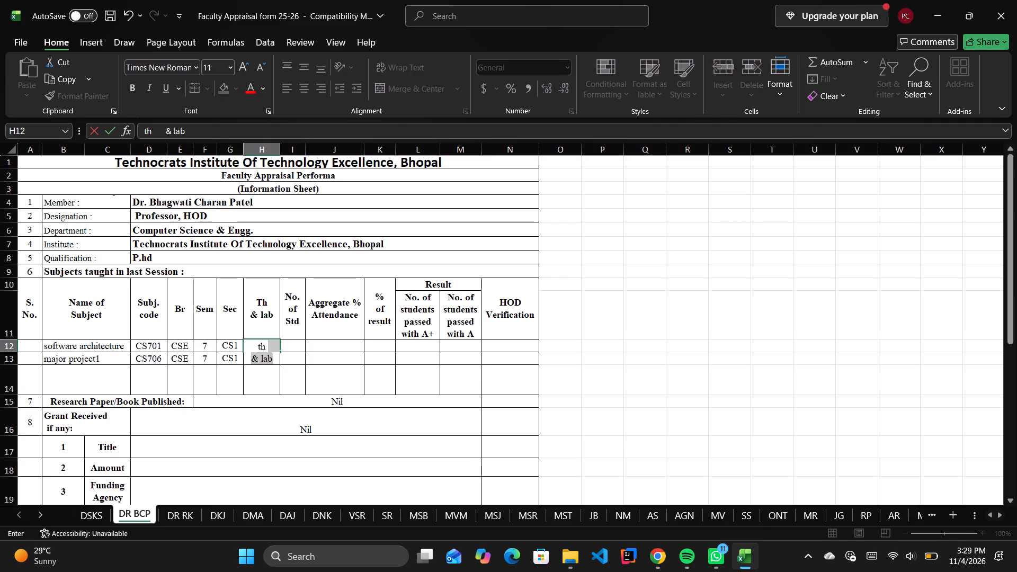
pyautogui.click(275, 361)
pyautogui.press('BackSpace')
pyautogui.press('BackSpace')
pyautogui.press('BackSpace')
pyautogui.press('BackSpace')
pyautogui.press('BackSpace')
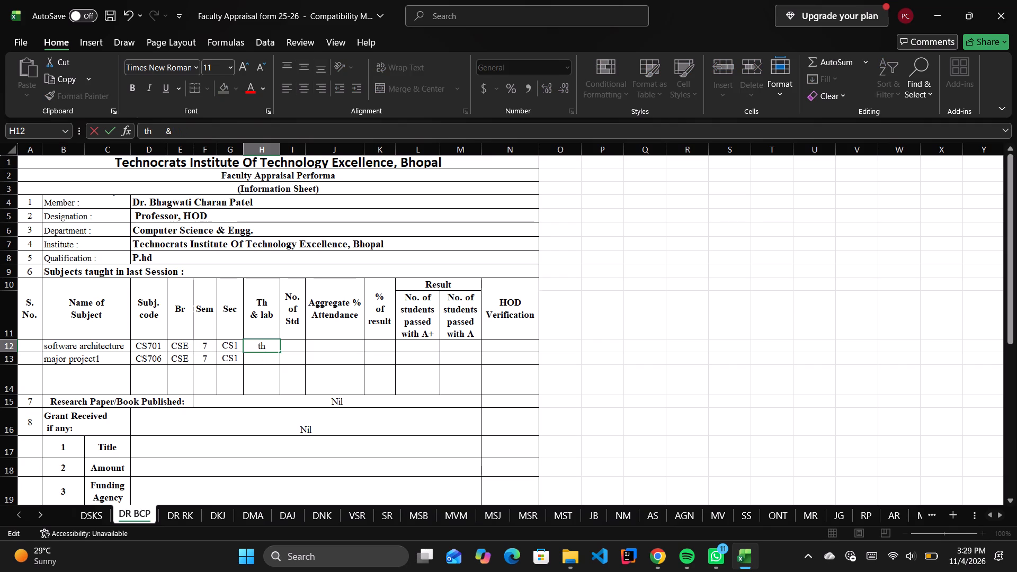
pyautogui.click(274, 360)
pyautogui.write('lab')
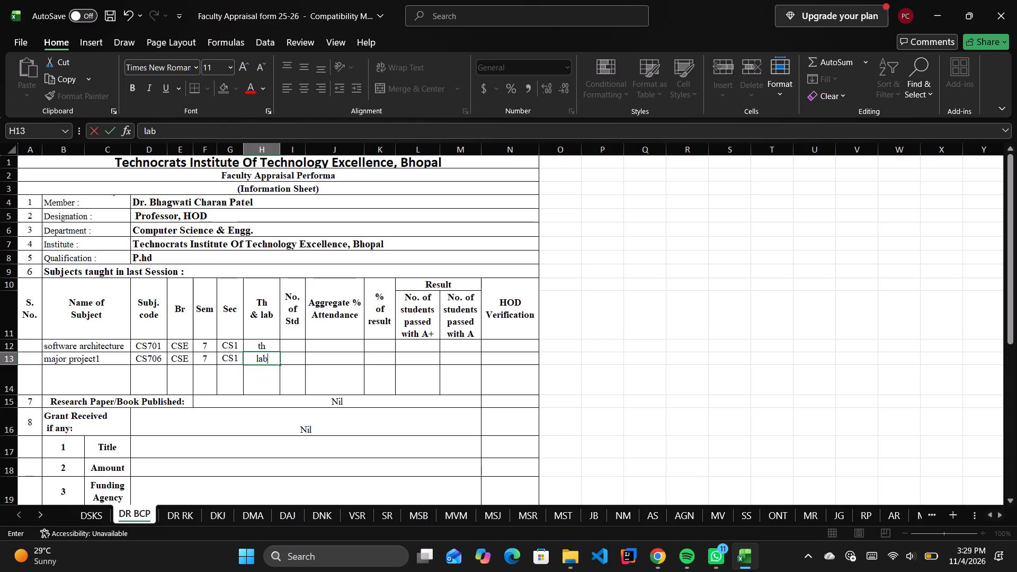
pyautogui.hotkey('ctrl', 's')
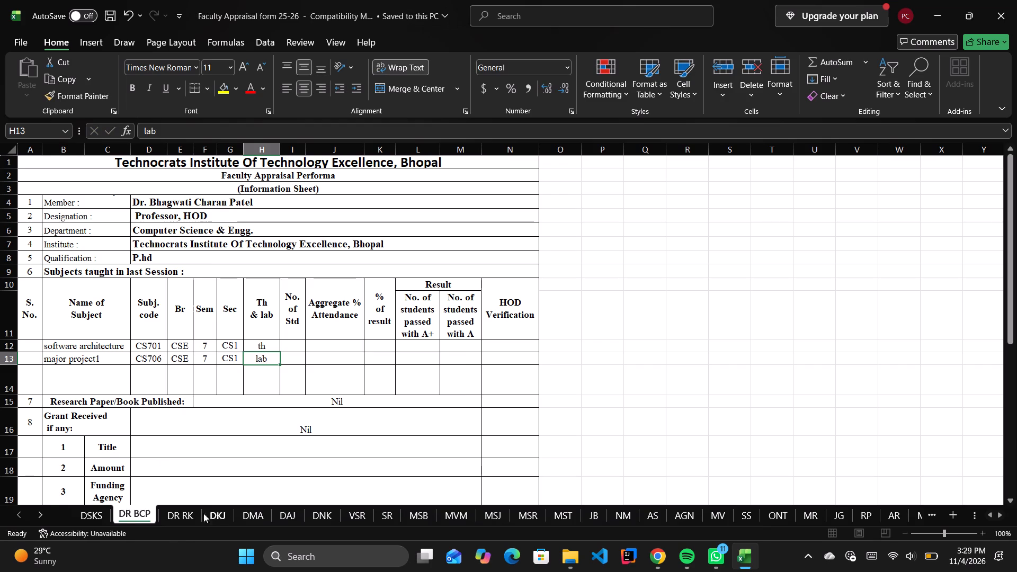
# On the DR RK sheet, enter software architecture in B12 as the first subject name.
pyautogui.click(182, 517)
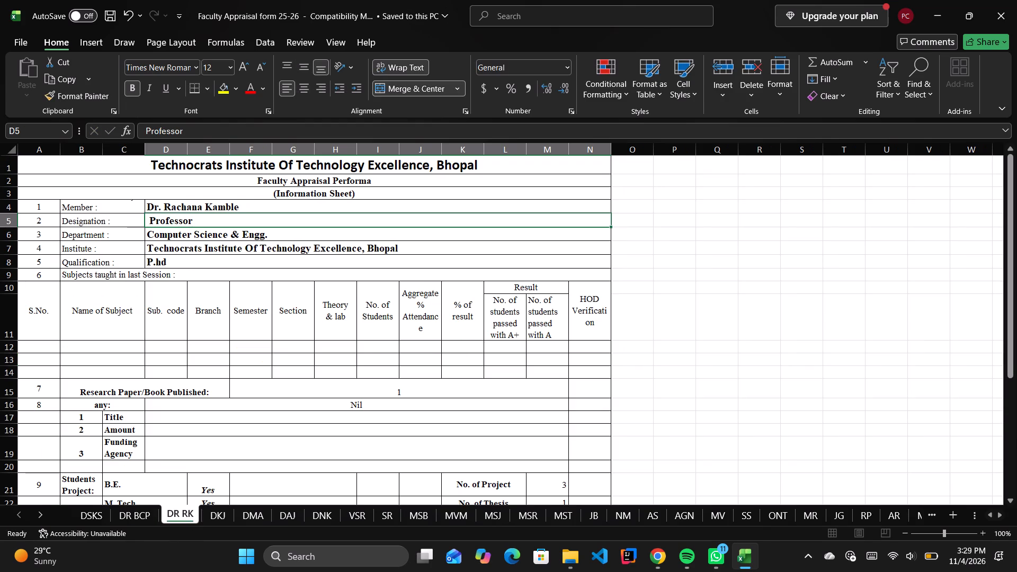
pyautogui.click(106, 345)
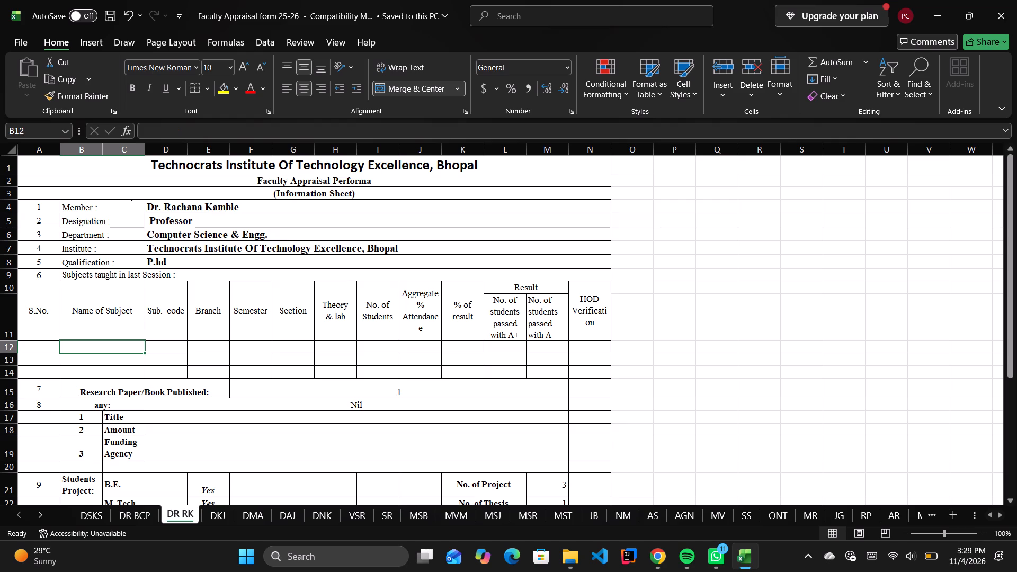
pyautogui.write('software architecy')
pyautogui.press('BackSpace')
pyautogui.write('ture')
pyautogui.click(117, 365)
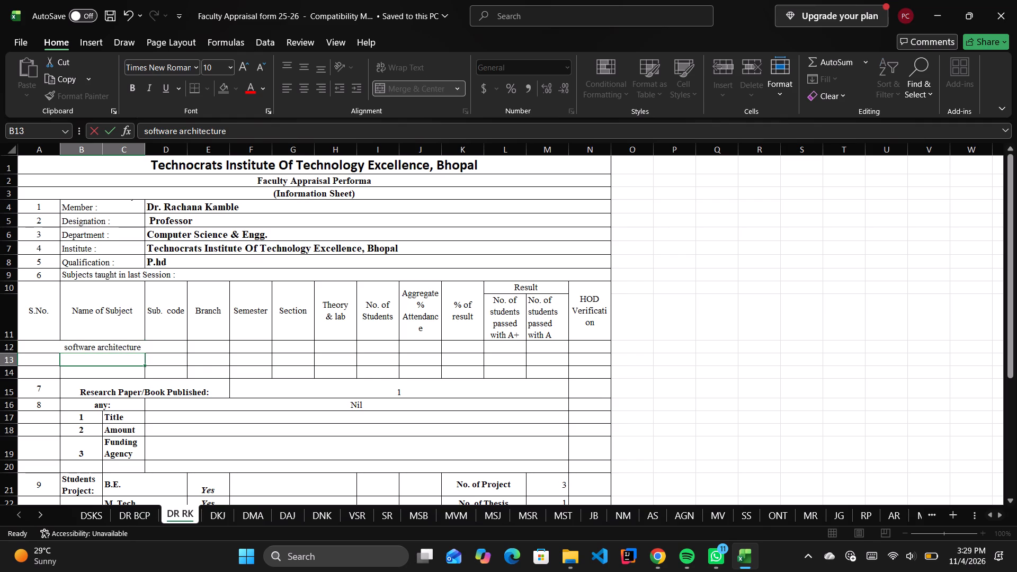
# On the DR RK sheet, enter major project1 in B13 and seminar in B14 as subject names.
pyautogui.write('major project')
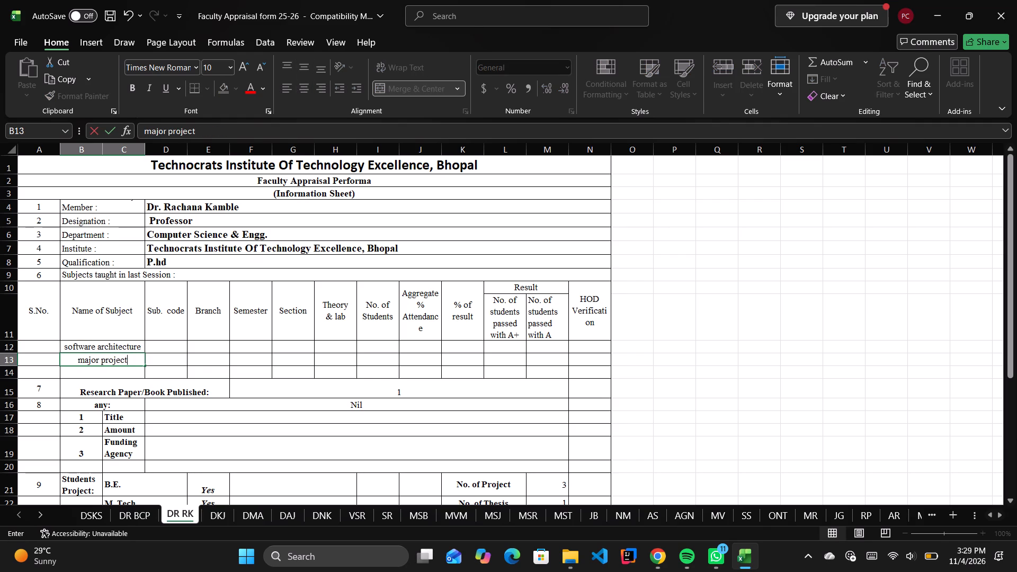
pyautogui.press('1')
pyautogui.click(117, 368)
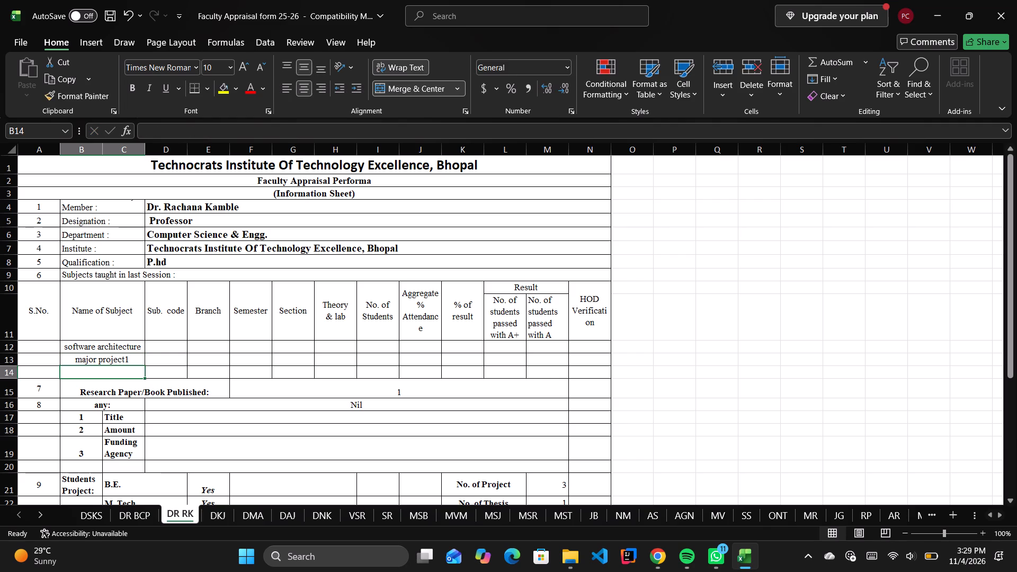
pyautogui.write('semi nar')
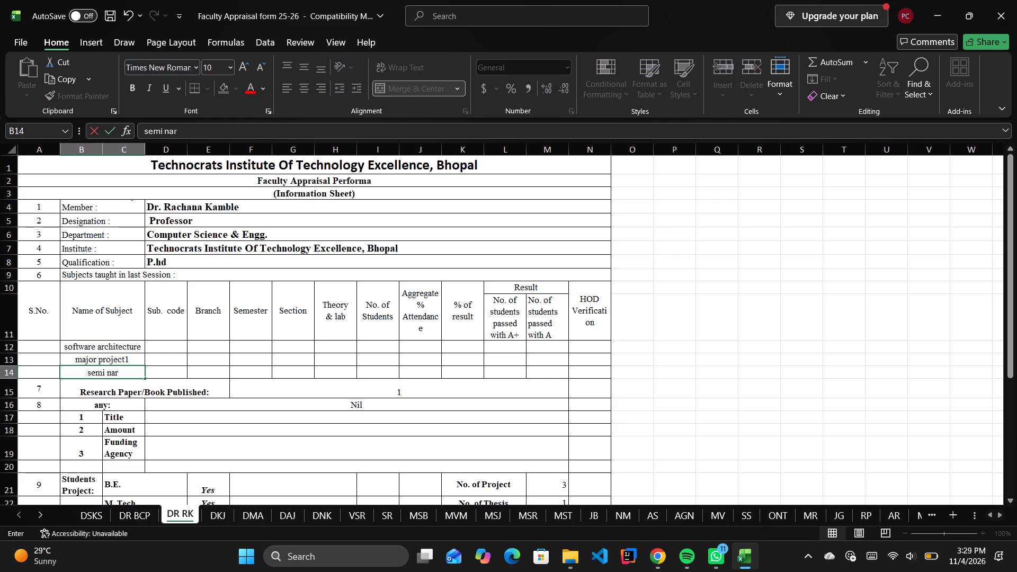
pyautogui.press('BackSpace')
pyautogui.press('BackSpace')
pyautogui.press('BackSpace')
pyautogui.press('BackSpace')
pyautogui.press('m')
pyautogui.press('BackSpace')
pyautogui.write('nar')
# Enter the subject codes CS701 for software architecture and CS706 for major project1 on the DR RK sheet.
pyautogui.click(155, 352)
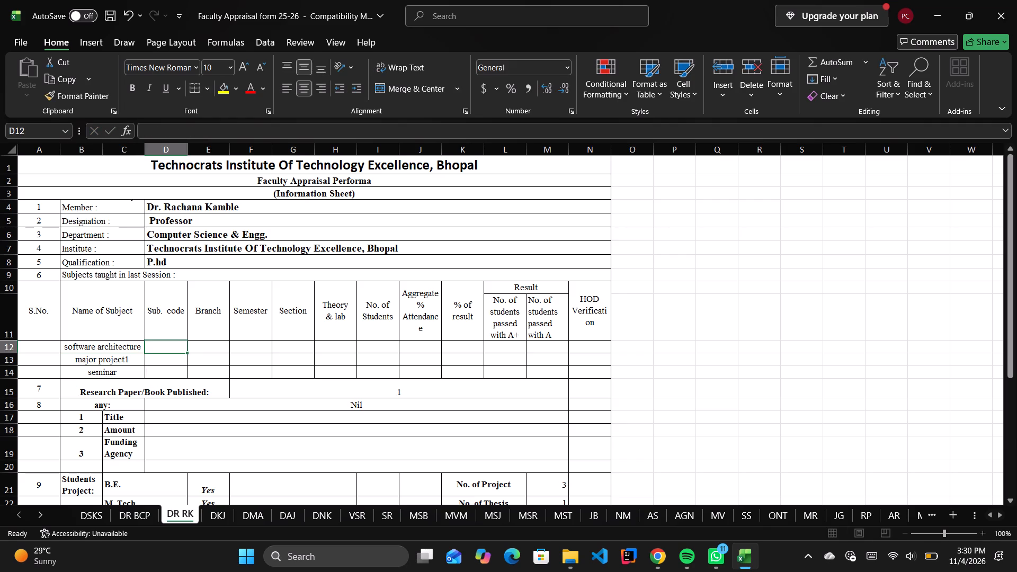
pyautogui.write('CS')
pyautogui.write('701')
pyautogui.press('Return')
pyautogui.write('CS')
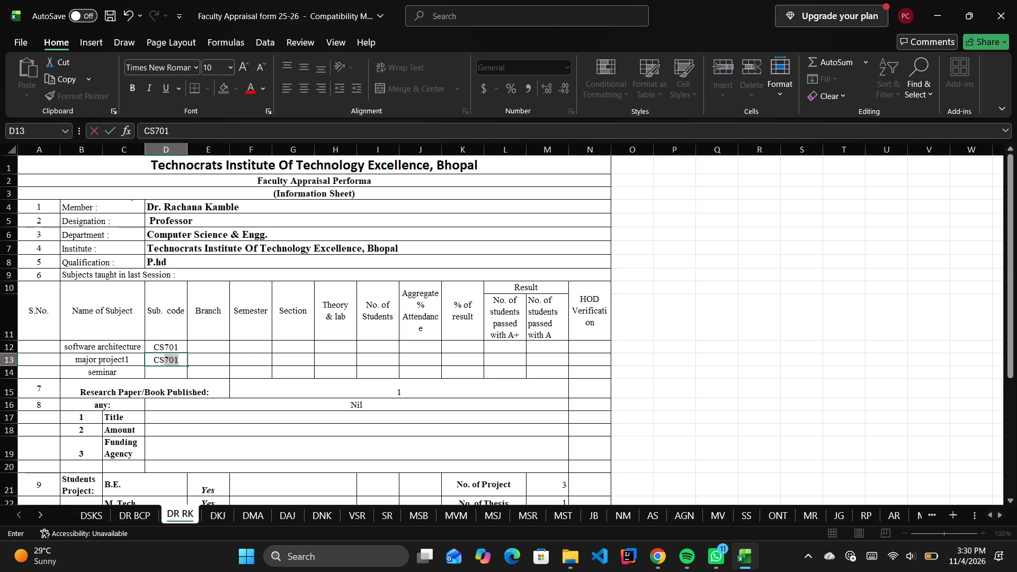
pyautogui.write('70')
pyautogui.press('7')
pyautogui.press('BackSpace')
pyautogui.press('6')
# Enter nil as the subject code for seminar on the DR RK sheet.
pyautogui.press('Return')
pyautogui.write('nill')
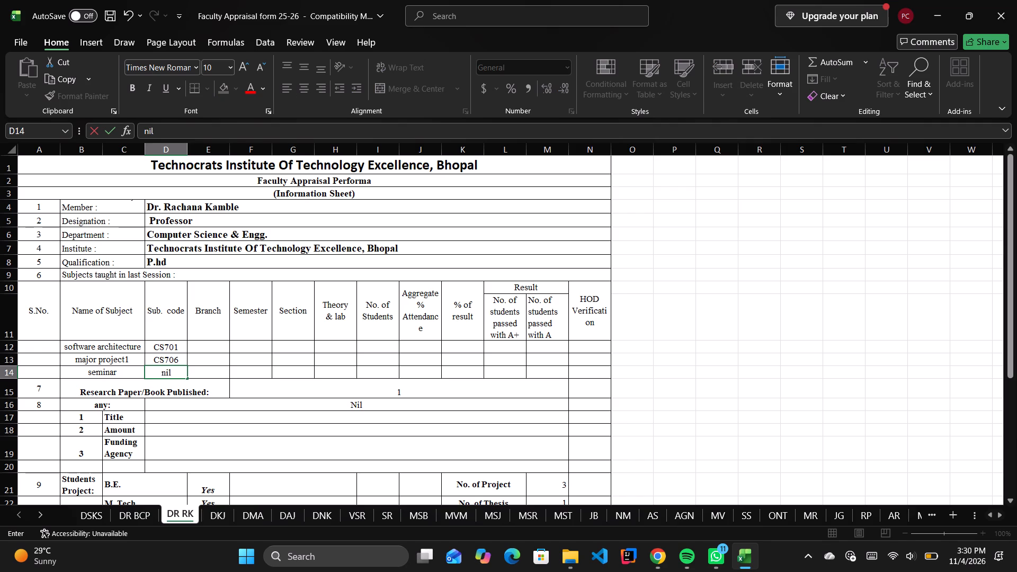
pyautogui.press('BackSpace')
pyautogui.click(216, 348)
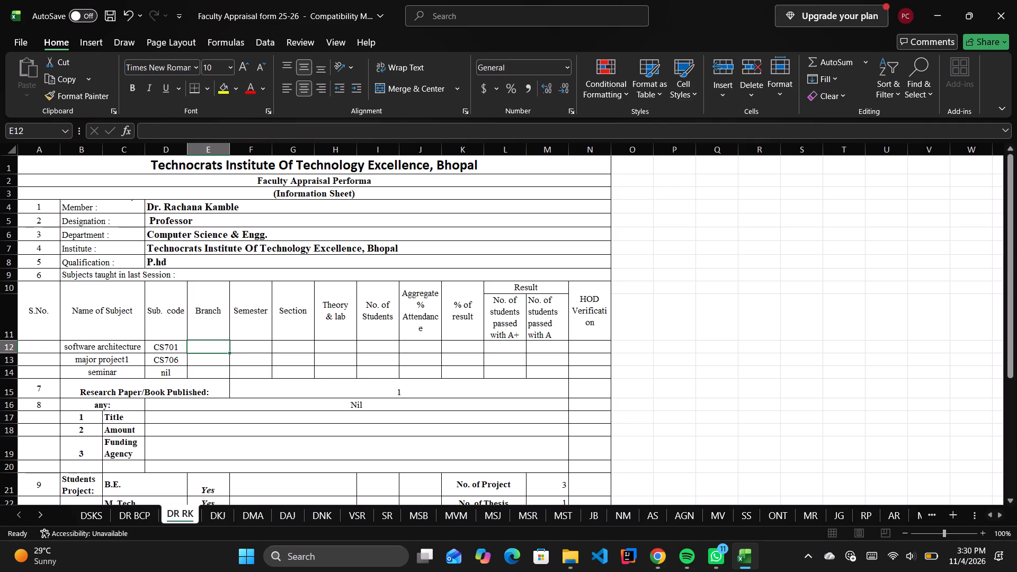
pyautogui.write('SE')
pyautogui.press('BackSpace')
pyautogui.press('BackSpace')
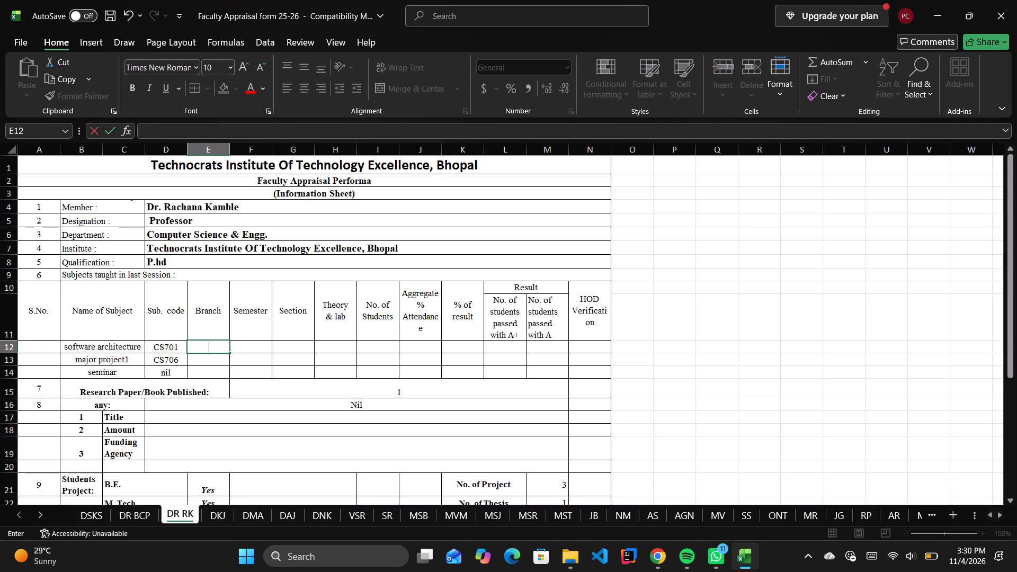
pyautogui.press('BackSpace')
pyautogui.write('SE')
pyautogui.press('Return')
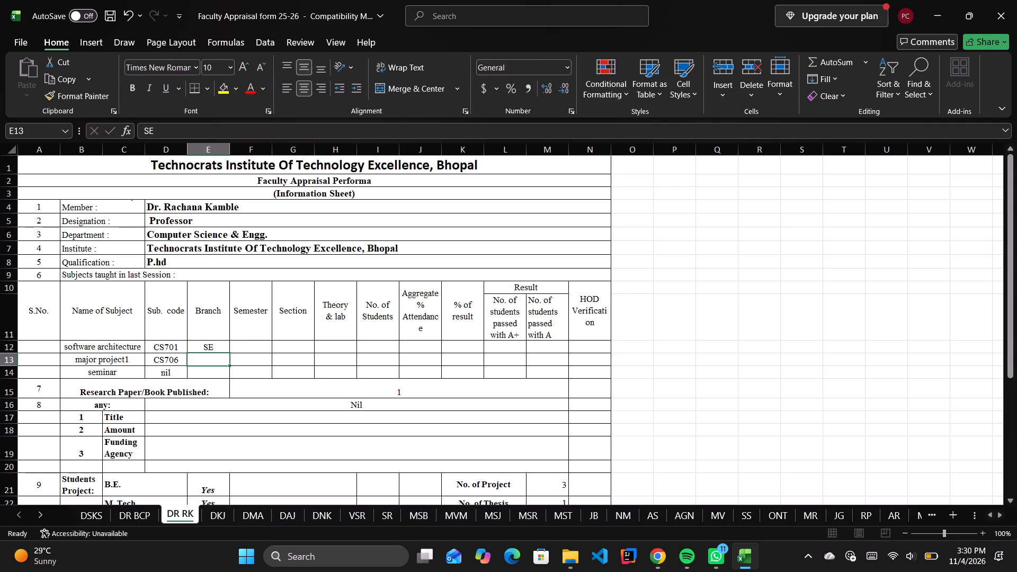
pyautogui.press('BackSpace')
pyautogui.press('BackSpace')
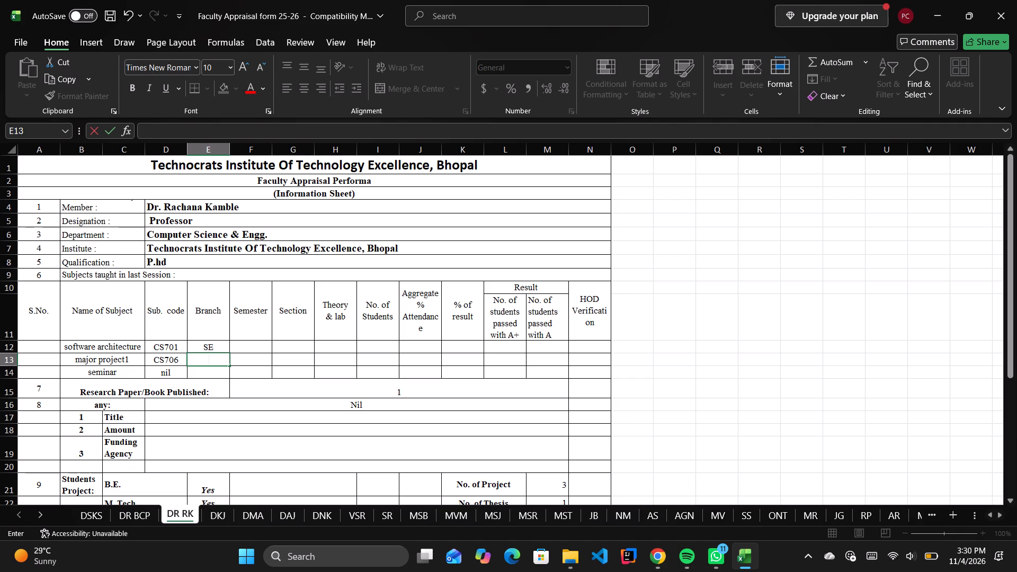
# Enter CSE as the branch for software architecture, major project1 and seminar on the DR RK sheet.
pyautogui.click(222, 348)
pyautogui.click(222, 348)
pyautogui.press('BackSpace')
pyautogui.press('BackSpace')
pyautogui.press('BackSpace')
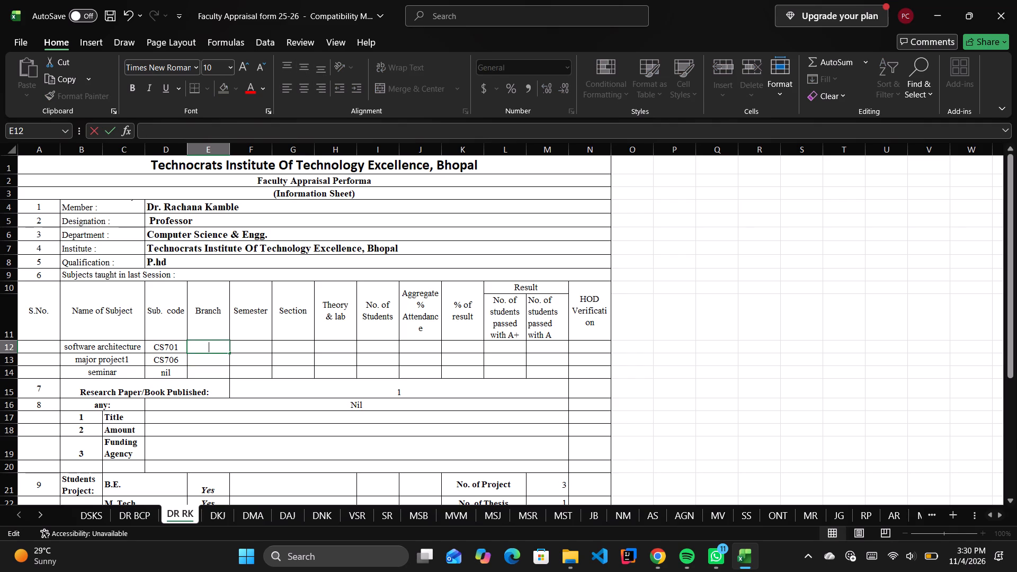
pyautogui.write('SC')
pyautogui.press('BackSpace')
pyautogui.press('BackSpace')
pyautogui.write('CSE')
pyautogui.press('Return')
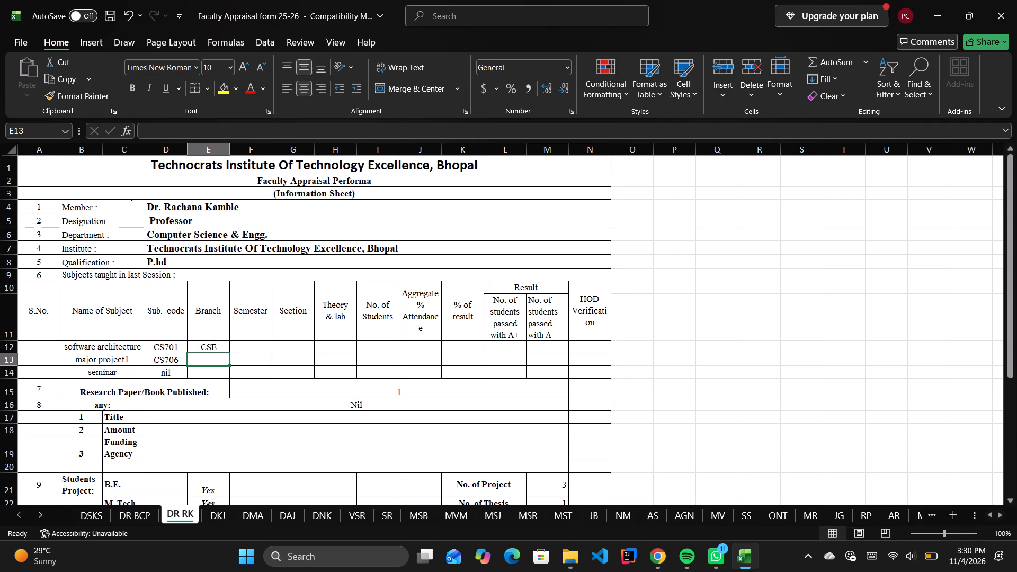
pyautogui.write('CSe')
pyautogui.hotkey('shift', 'BackSpace')
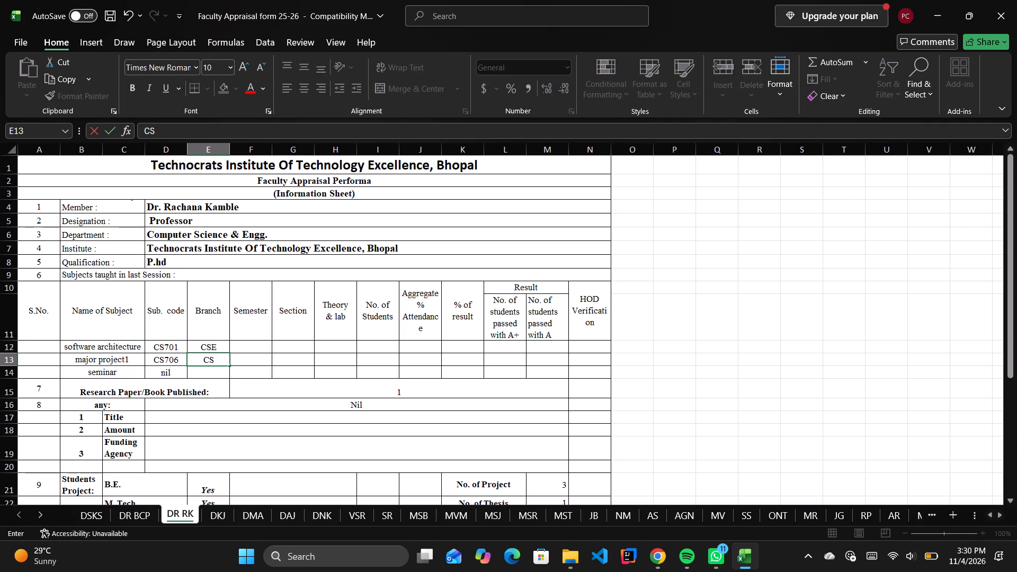
pyautogui.hotkey('shift', 'e')
pyautogui.click(217, 372)
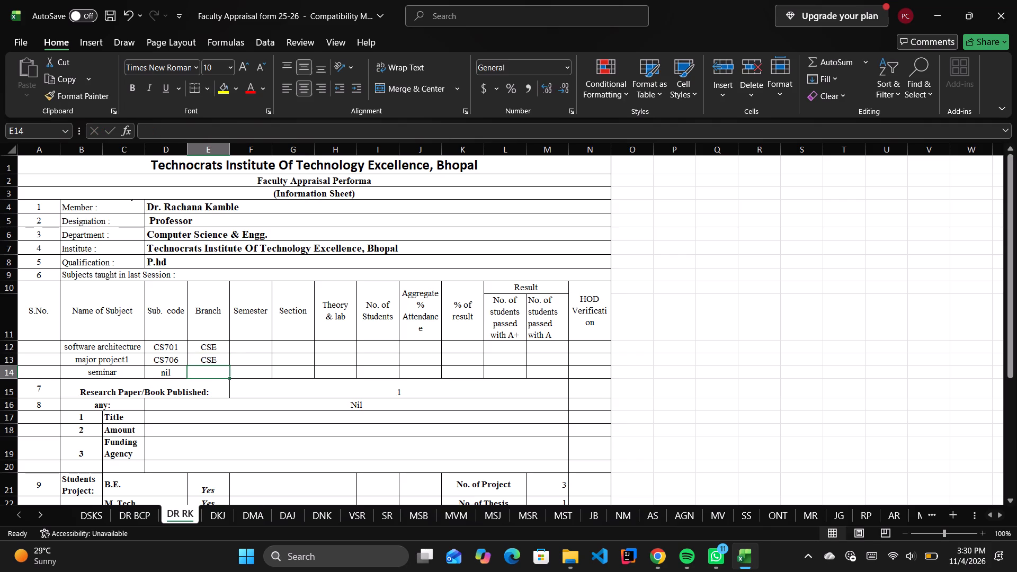
pyautogui.write('CSE')
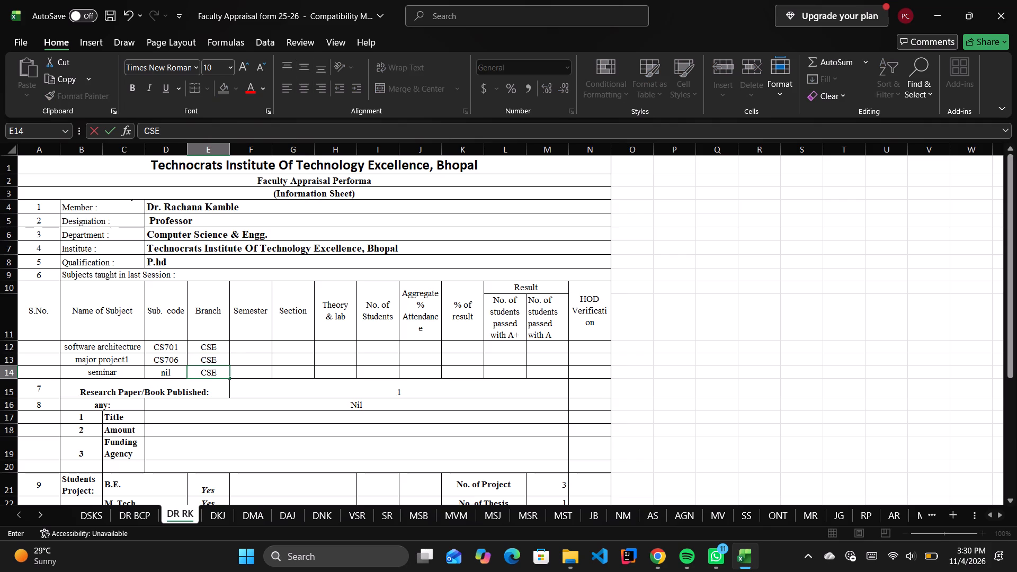
# Enter 7 as the semester for all three subject rows on the DR RK sheet.
pyautogui.click(263, 344)
pyautogui.press('7')
pyautogui.press('Return')
pyautogui.press('7')
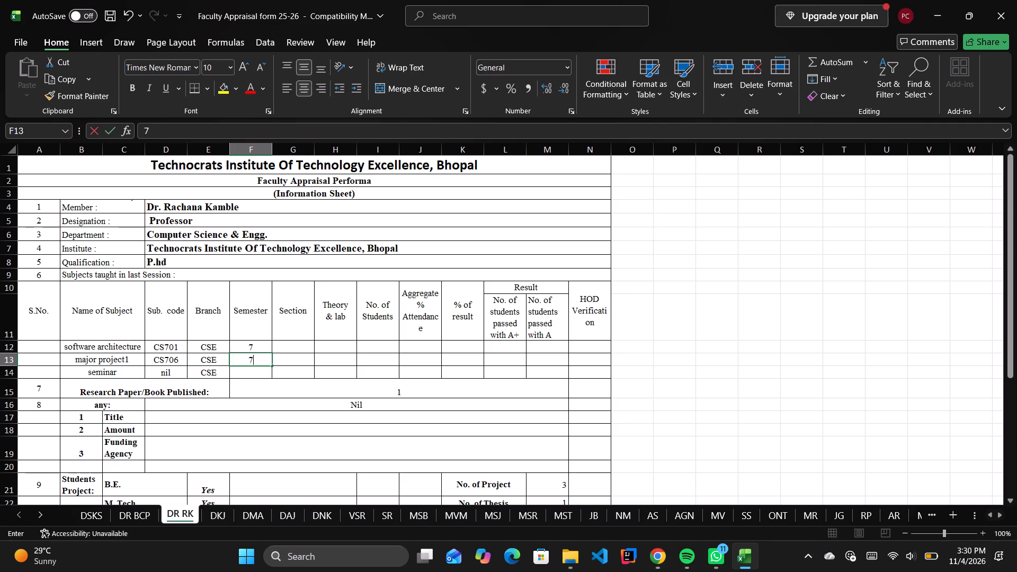
pyautogui.press('Return')
pyautogui.press('7')
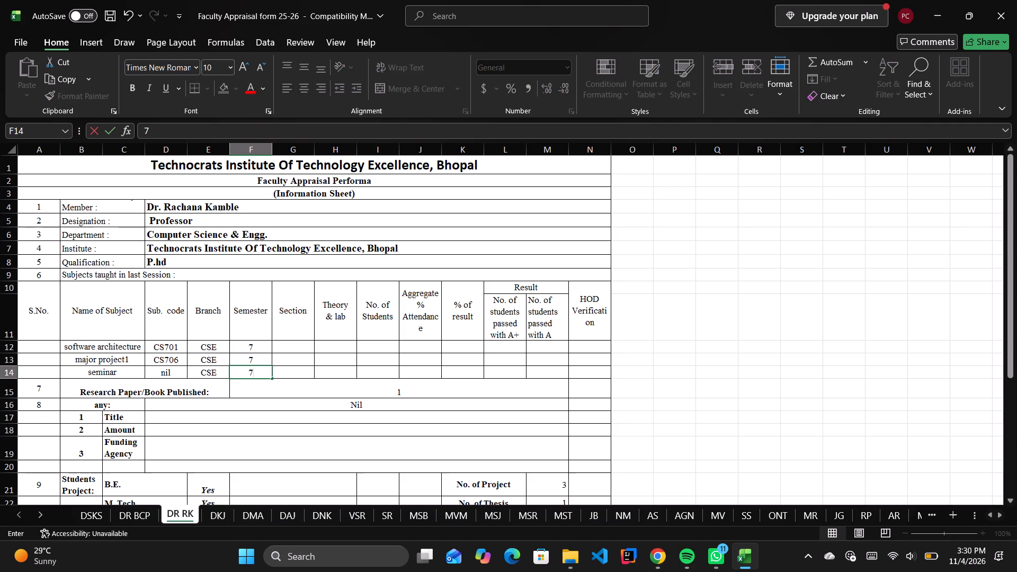
# Enter CSE3 as the section for all three subject rows on the DR RK sheet.
pyautogui.click(296, 343)
pyautogui.write('CSE3')
pyautogui.press('Return')
pyautogui.write('CS')
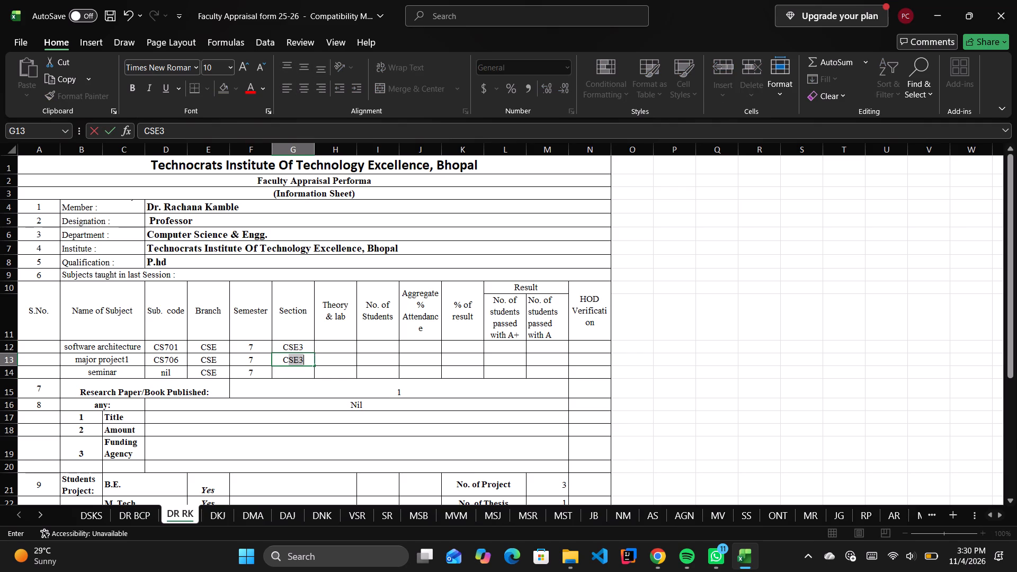
pyautogui.press('3')
pyautogui.press('BackSpace')
pyautogui.hotkey('shift', '#')
pyautogui.press('BackSpace')
pyautogui.write('E3')
pyautogui.press('Return')
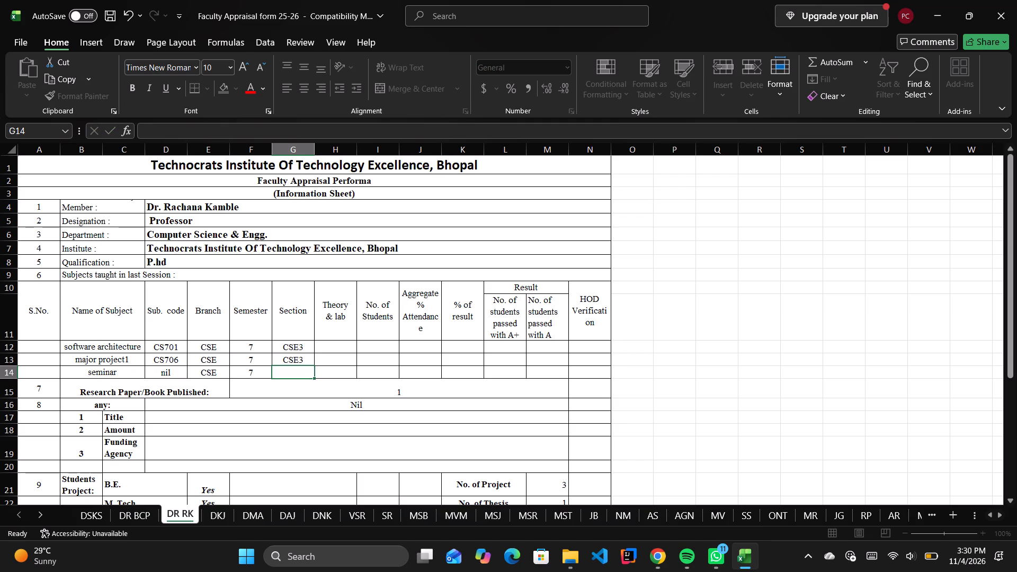
pyautogui.hotkey('shift', 'c')
pyautogui.press('Return')
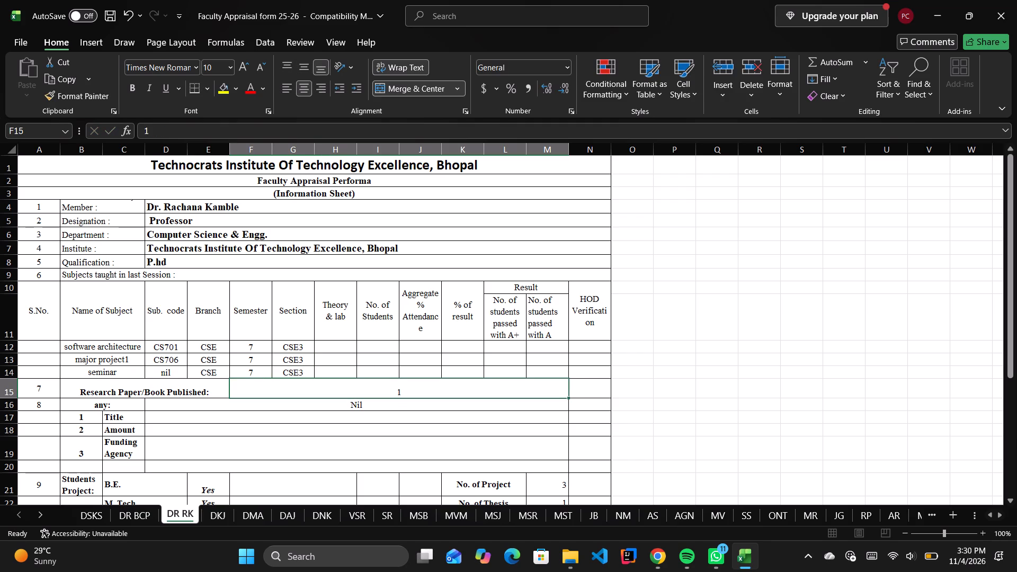
# Change the section of the seminar row on the DR RK sheet to CSE4.
pyautogui.click(334, 341)
pyautogui.doubleClick(302, 377)
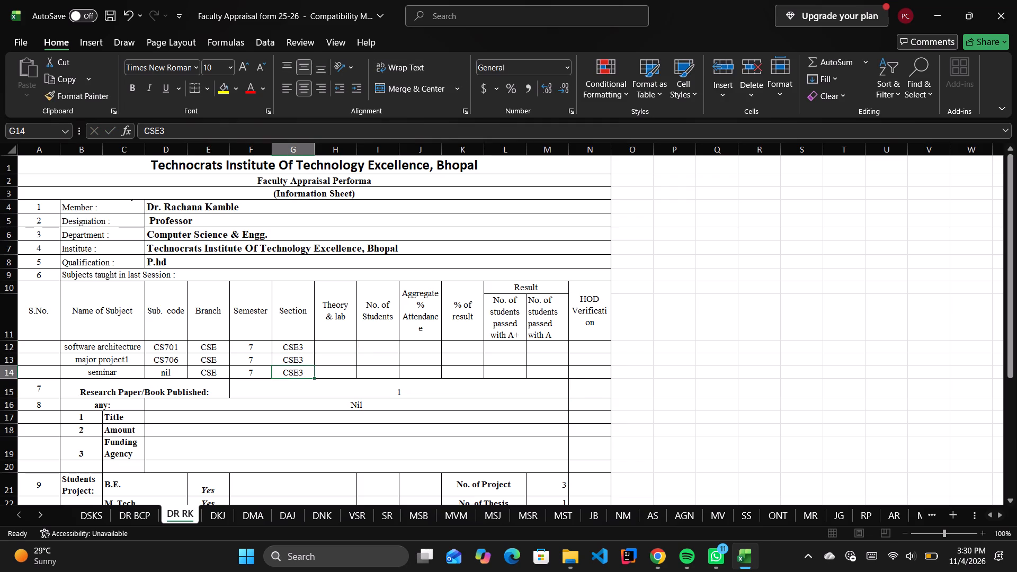
pyautogui.doubleClick(302, 377)
pyautogui.doubleClick(305, 373)
pyautogui.write('=4')
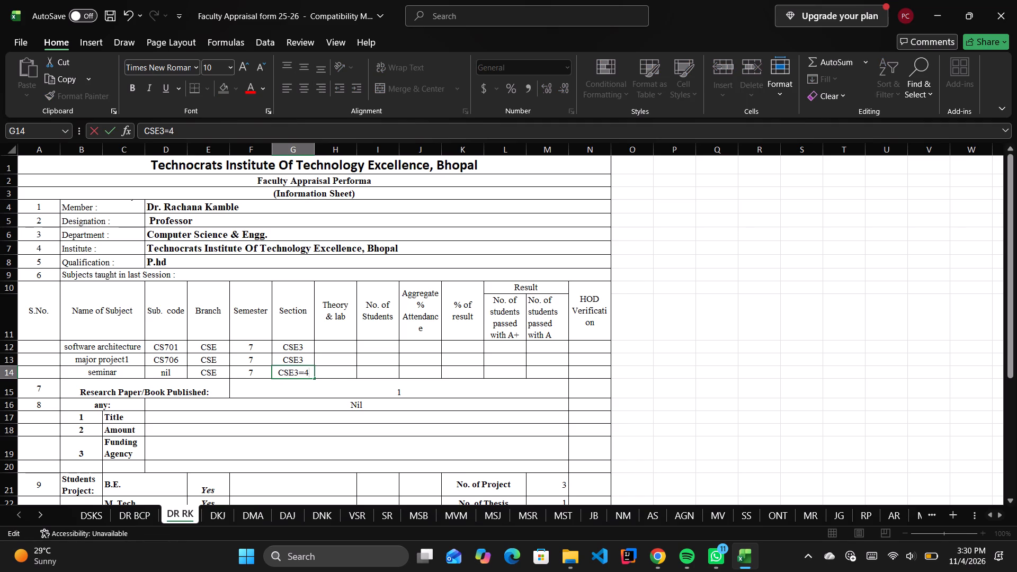
pyautogui.press('BackSpace')
pyautogui.press('BackSpace')
pyautogui.press('BackSpace')
pyautogui.press('4')
# Enter the Theory & lab value for software architecture on the DR RK sheet, beginning with "th".
pyautogui.click(338, 353)
pyautogui.write('th')
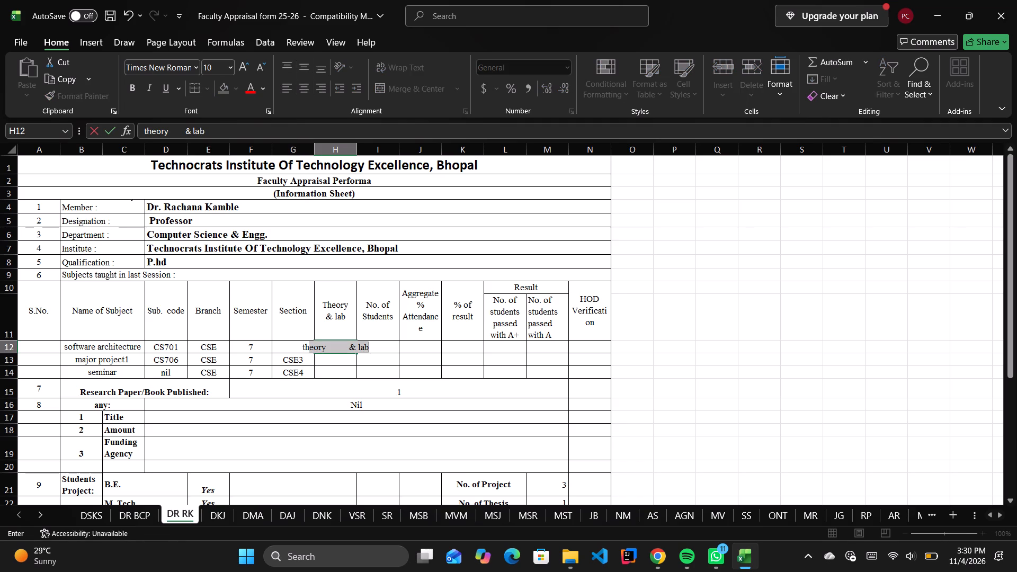
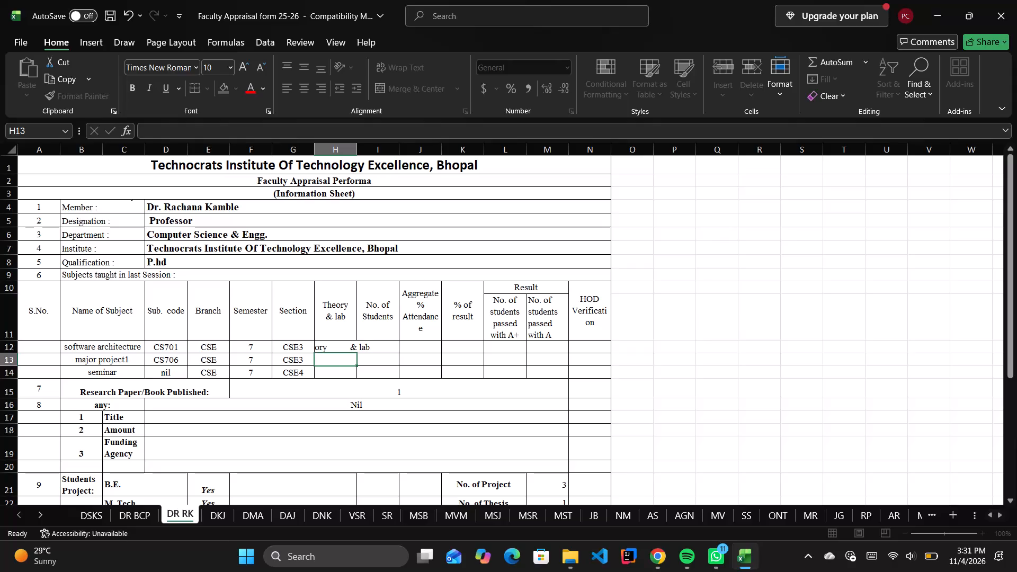
# Shorten the Theory & lab entry for software architecture on the DR RK sheet to "Th & lab".
pyautogui.doubleClick(343, 348)
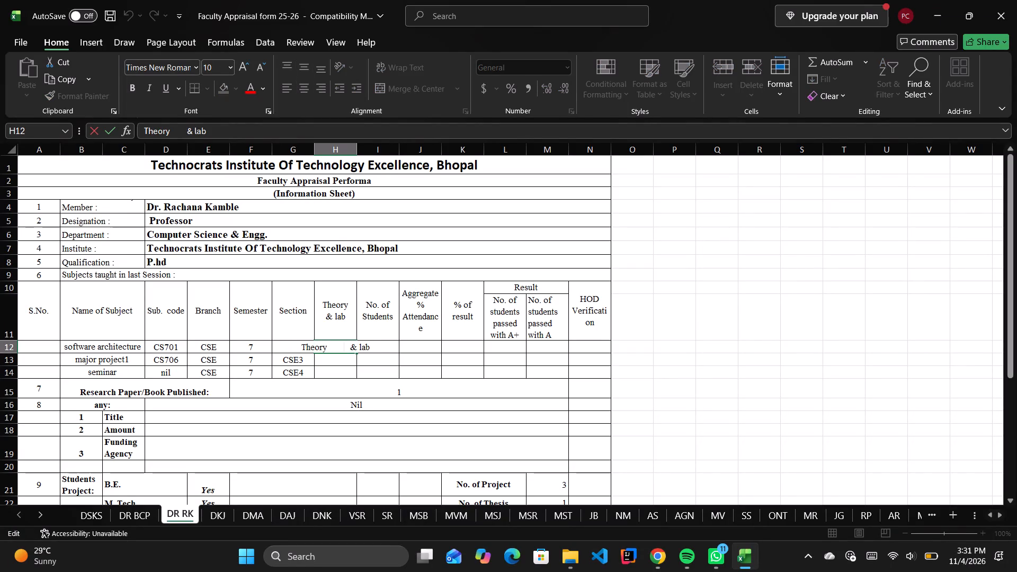
pyautogui.press('BackSpace')
pyautogui.press('BackSpace')
pyautogui.press('BackSpace')
pyautogui.press('BackSpace')
pyautogui.press('BackSpace')
pyautogui.press('BackSpace')
pyautogui.press('BackSpace')
pyautogui.press('BackSpace')
pyautogui.press('BackSpace')
pyautogui.press('BackSpace')
pyautogui.press('BackSpace')
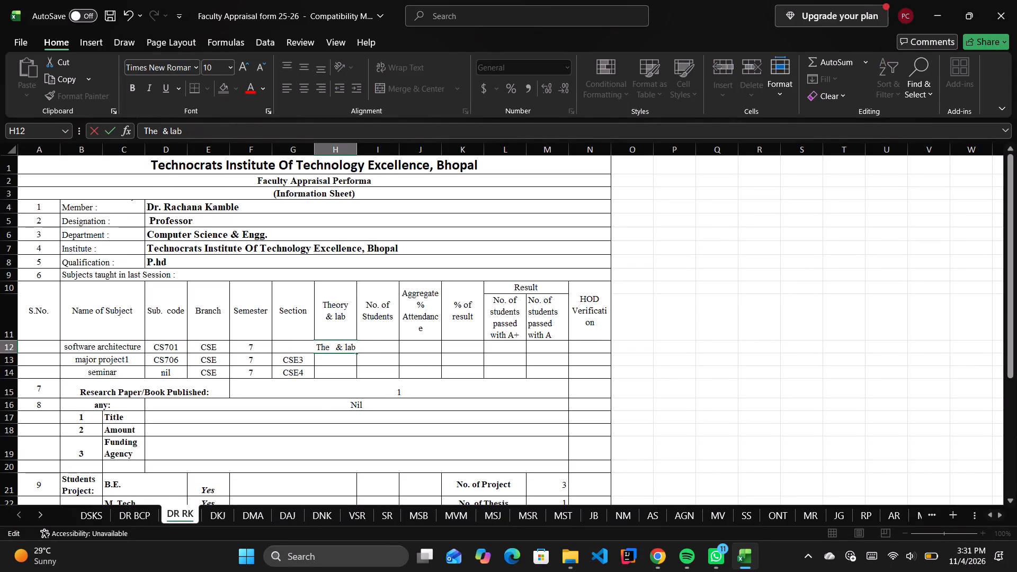
pyautogui.press('BackSpace')
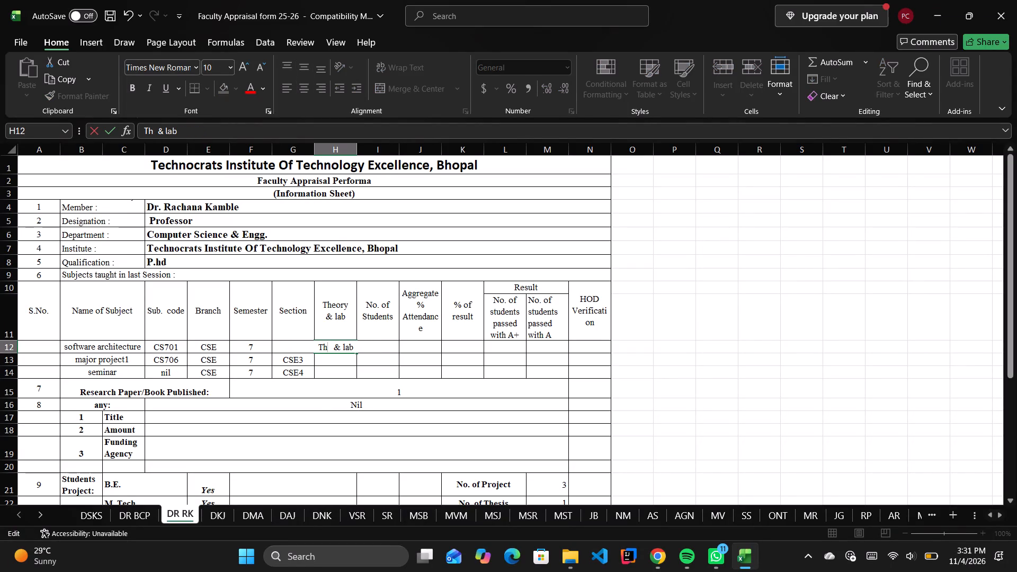
pyautogui.click(333, 348)
pyautogui.click(333, 348)
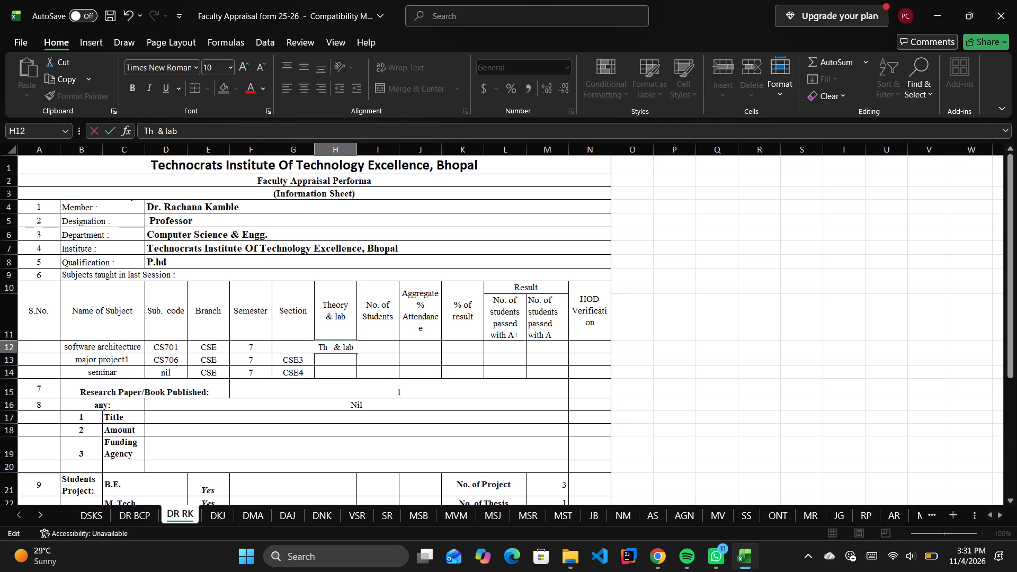
pyautogui.press('BackSpace')
pyautogui.press('BackSpace')
# Enter "lab" as the Theory & lab value for the major project1 and seminar rows on the DR RK sheet.
pyautogui.click(338, 364)
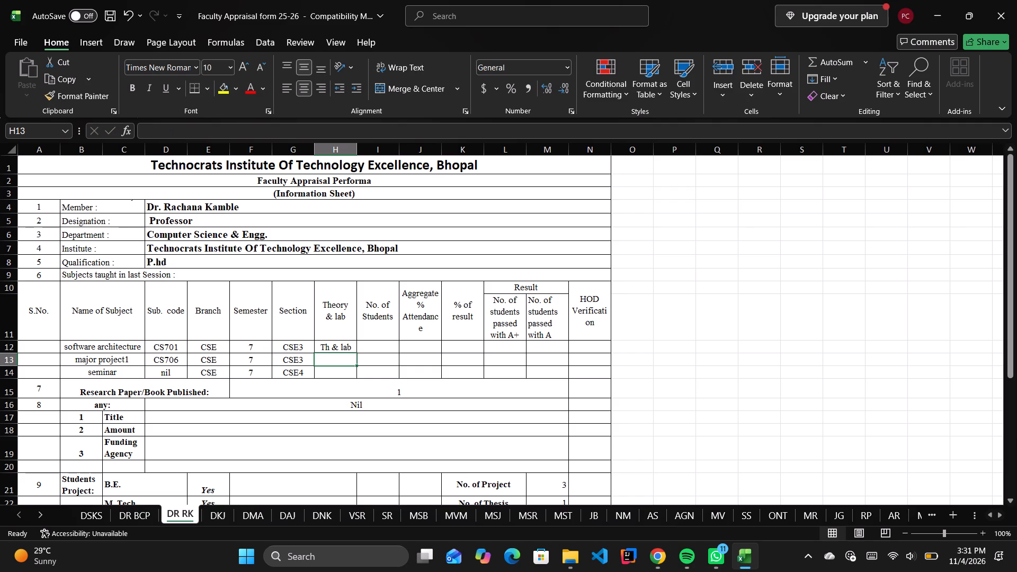
pyautogui.write('lab')
pyautogui.click(337, 369)
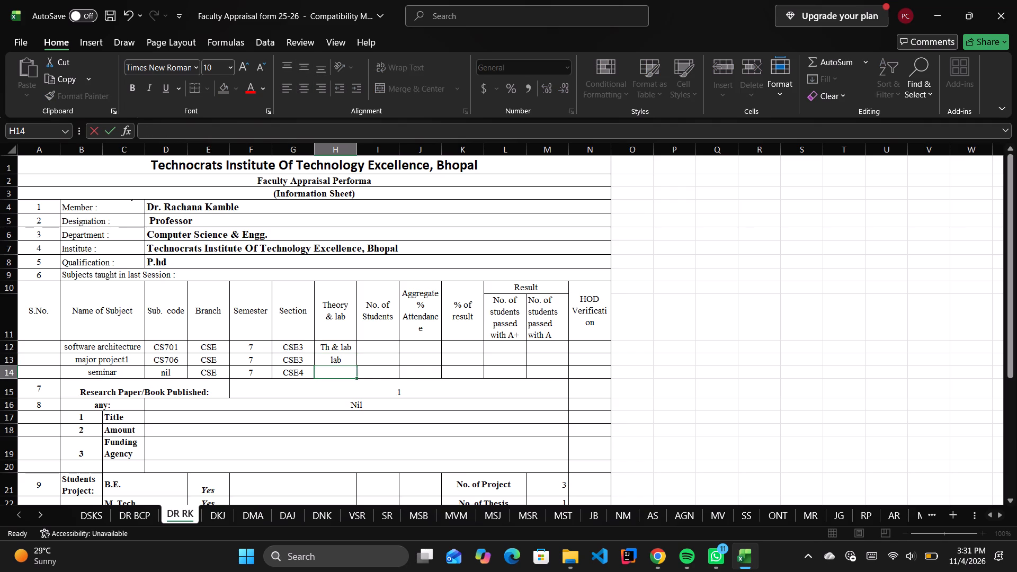
pyautogui.press(';')
pyautogui.press('BackSpace')
pyautogui.write('lan')
pyautogui.press('BackSpace')
pyautogui.press('b')
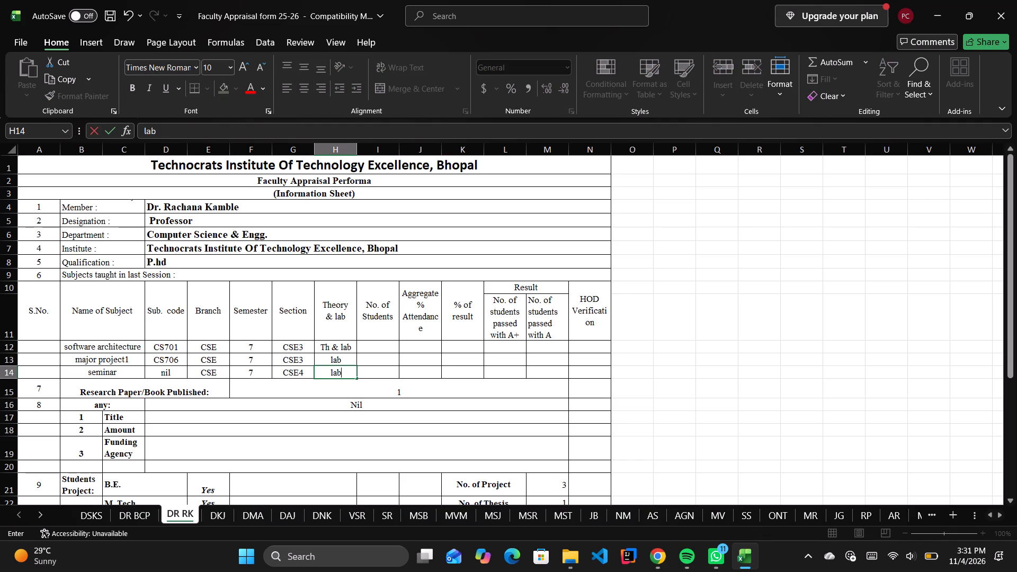
pyautogui.click(372, 346)
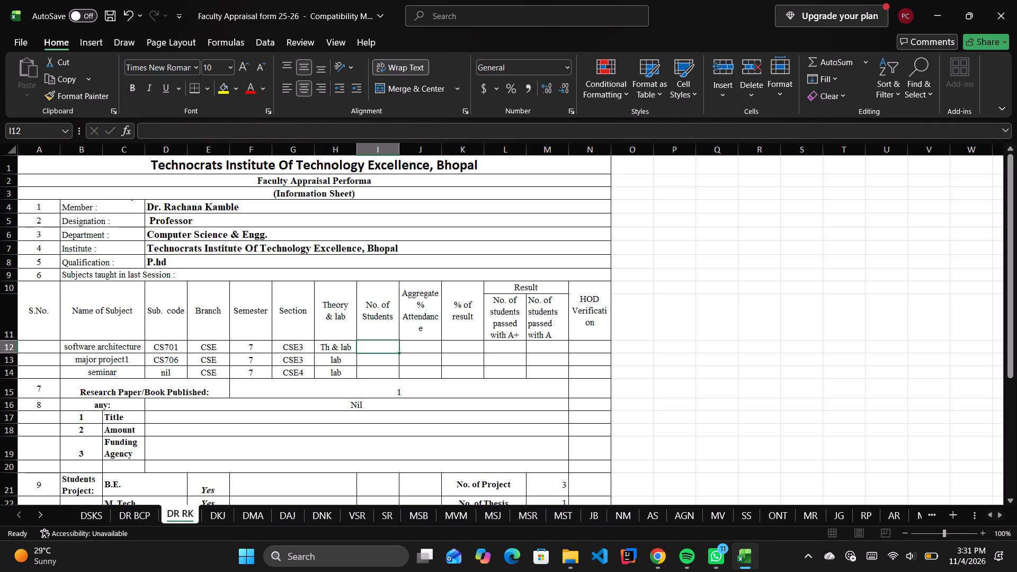
# Save the workbook.
pyautogui.scroll(-1, 274, 414)
pyautogui.hotkey('ctrl', 's')
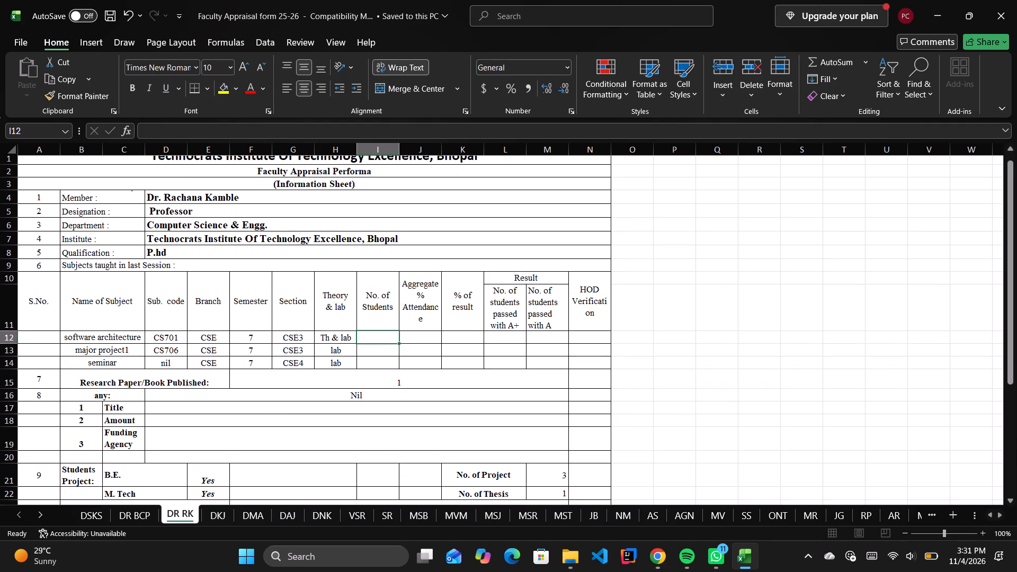
# On the DKJ sheet, enter "major project1" and "database management system" as the first two subject names.
pyautogui.click(216, 516)
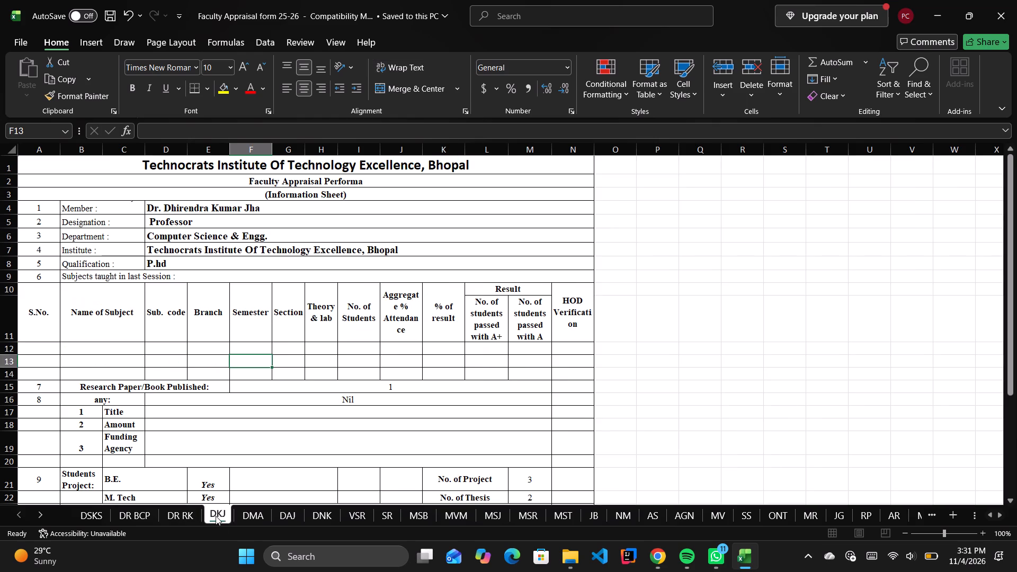
pyautogui.click(122, 350)
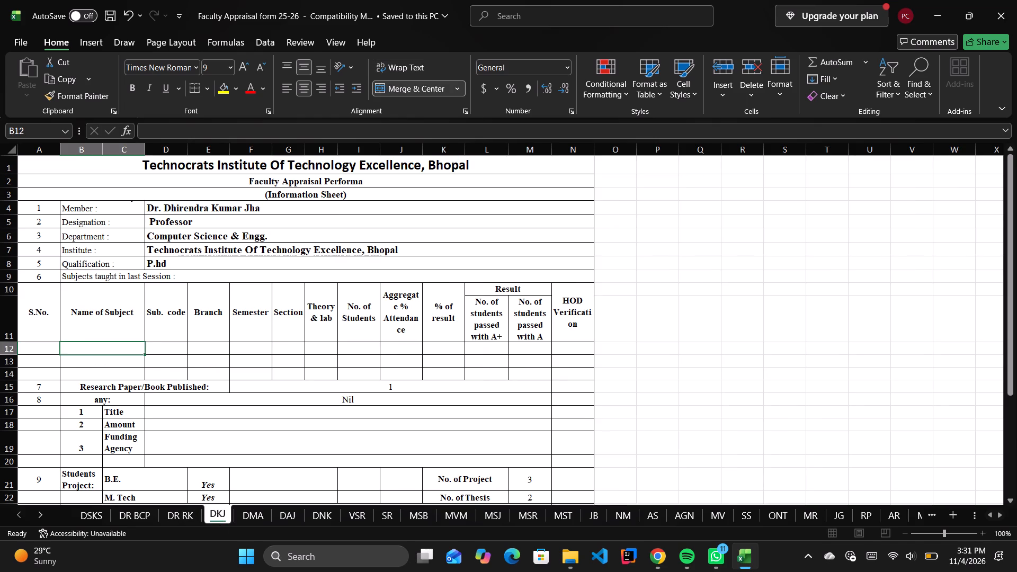
pyautogui.write('major project1')
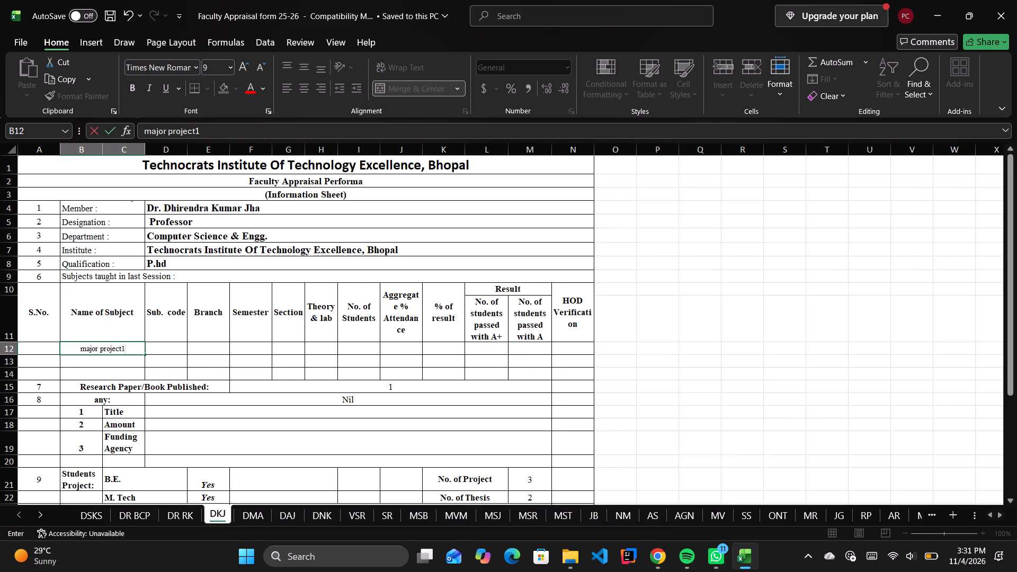
pyautogui.press('Return')
pyautogui.write('database management')
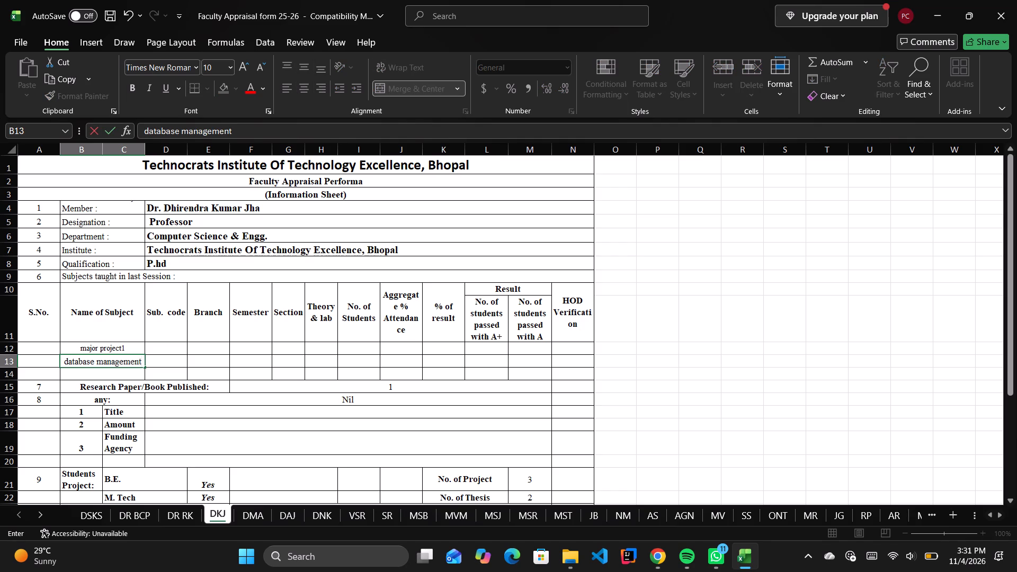
pyautogui.press('space')
pyautogui.write('system')
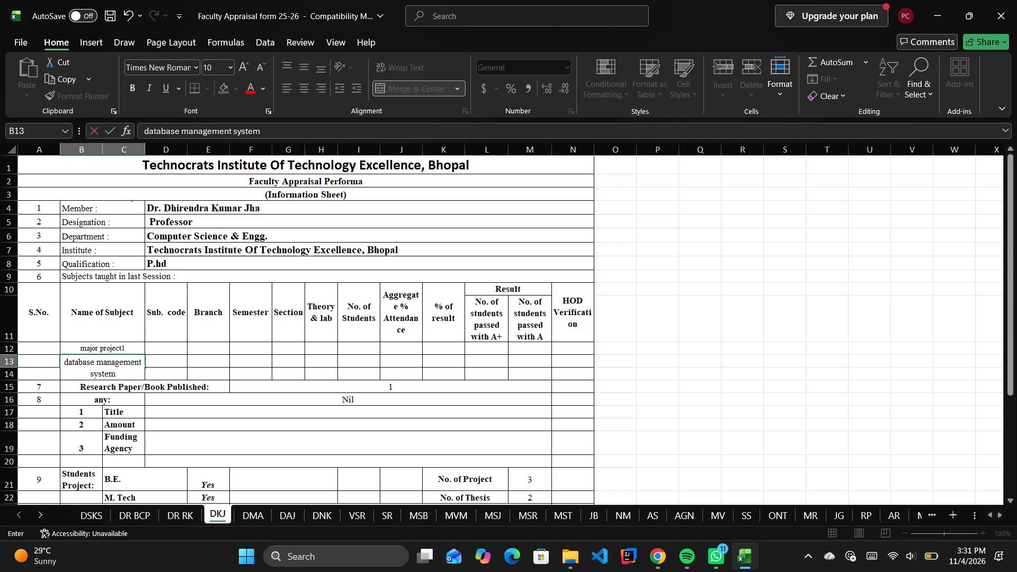
pyautogui.press('Return')
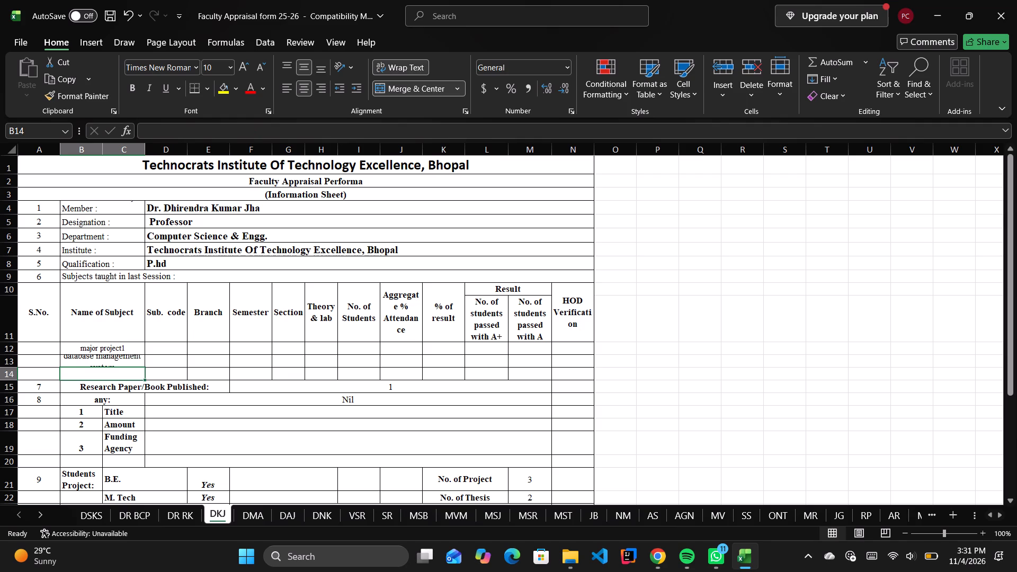
# Enter the subject codes CS706 for major project1 and CS502 for database management system on the DKJ sheet.
pyautogui.click(163, 348)
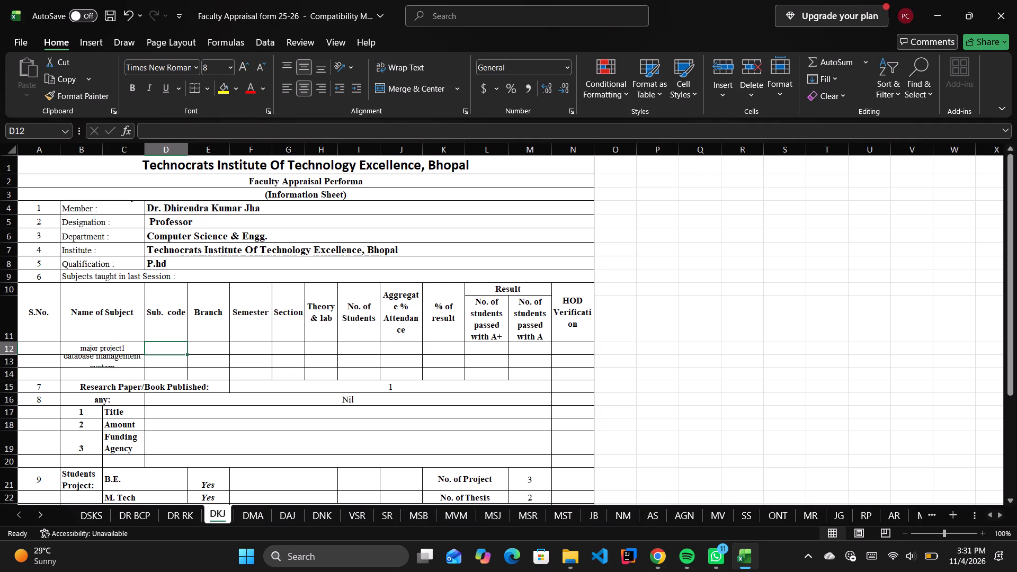
pyautogui.write('CS')
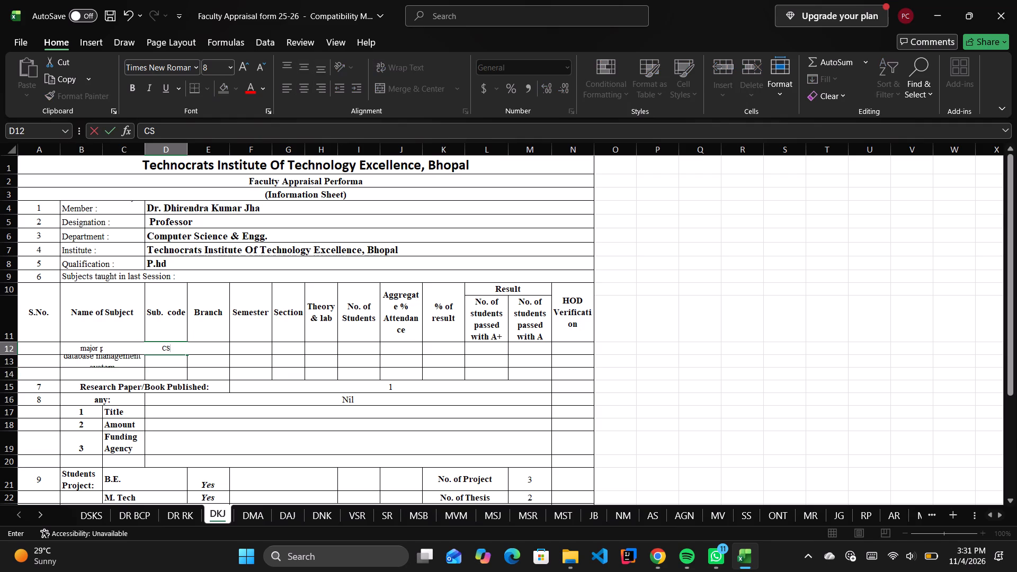
pyautogui.press('7')
pyautogui.write('06')
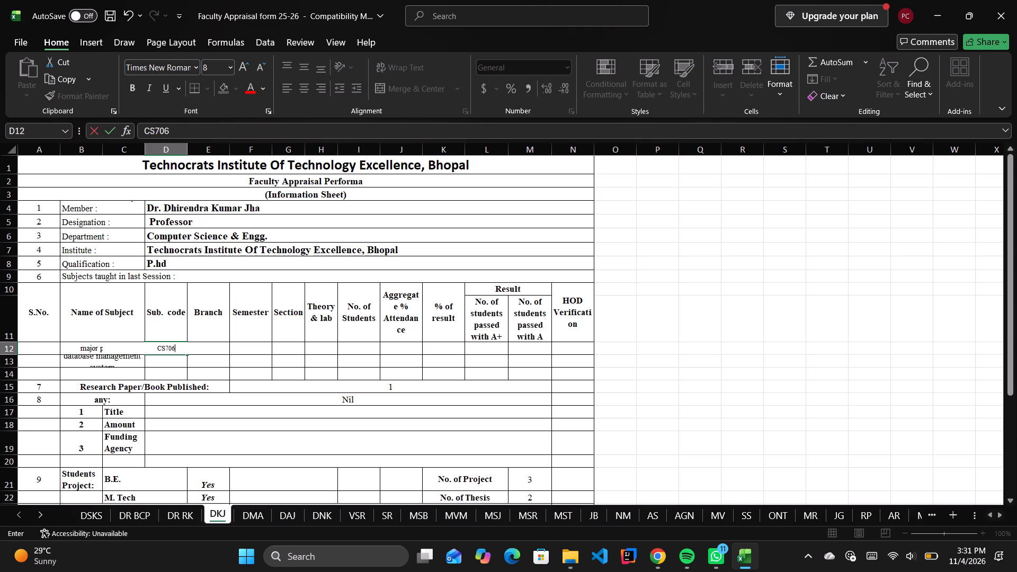
pyautogui.click(164, 359)
pyautogui.write('CS')
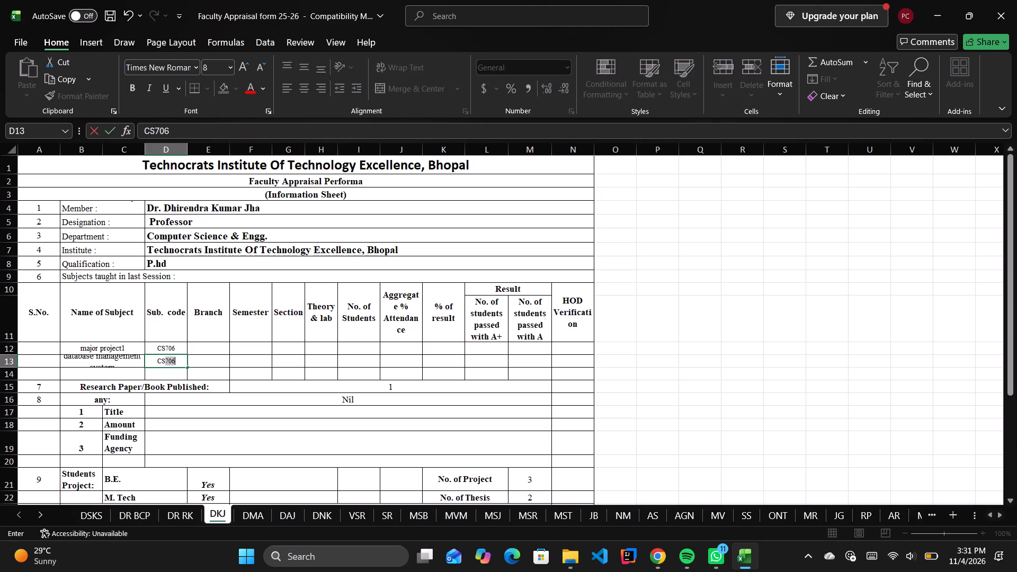
pyautogui.write('502')
pyautogui.press('Return')
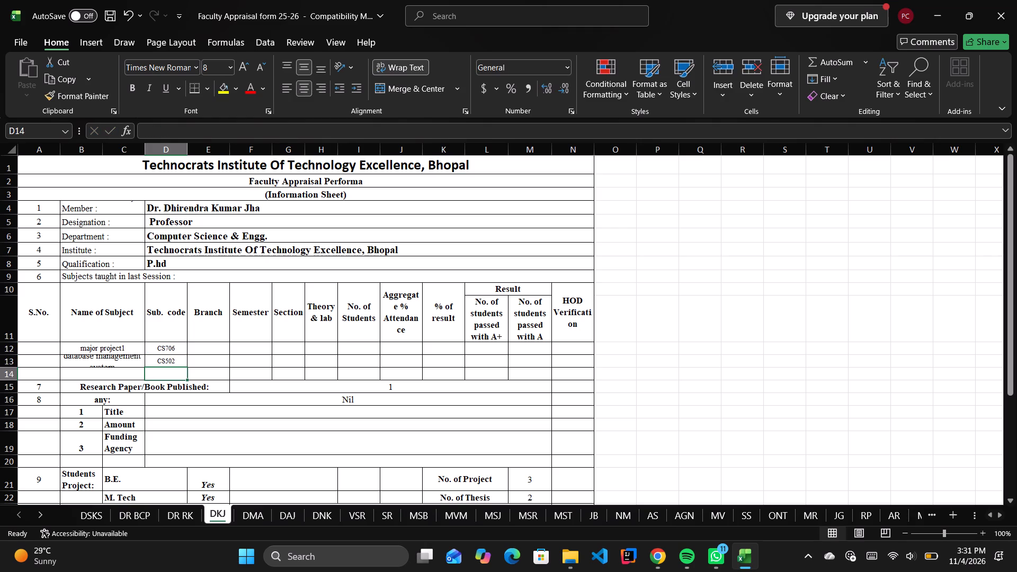
# Enter CSE as the branch for both subject rows on the DKJ sheet.
pyautogui.doubleClick(200, 350)
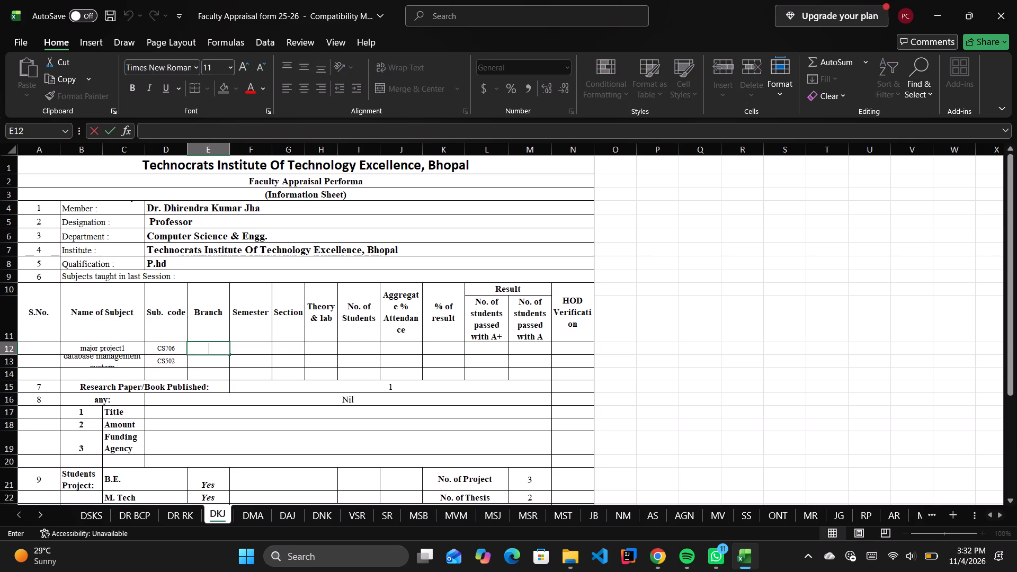
pyautogui.write('CS')
pyautogui.hotkey('shift', 'e')
pyautogui.press('Return')
pyautogui.write('CSE')
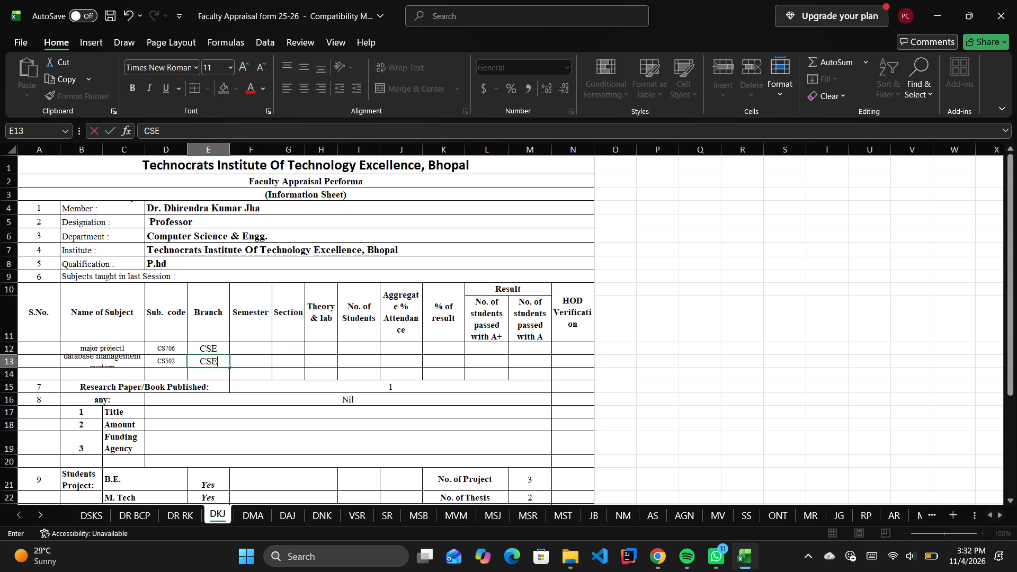
# Enter semester 7 for major project1 and semester 5 for database management system on the DKJ sheet.
pyautogui.doubleClick(243, 352)
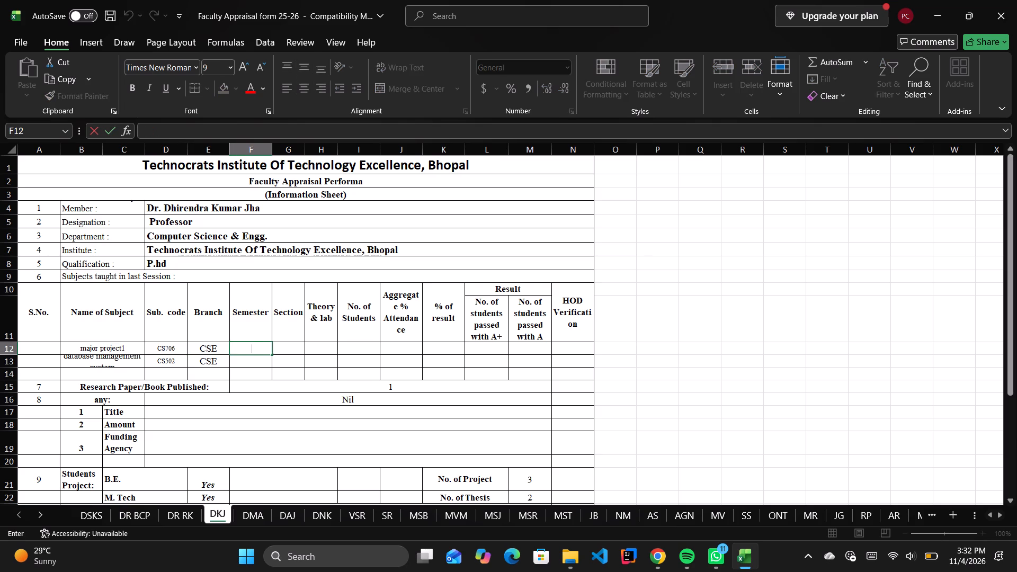
pyautogui.write('CS')
pyautogui.press('BackSpace')
pyautogui.press('BackSpace')
pyautogui.press('7')
pyautogui.press('Return')
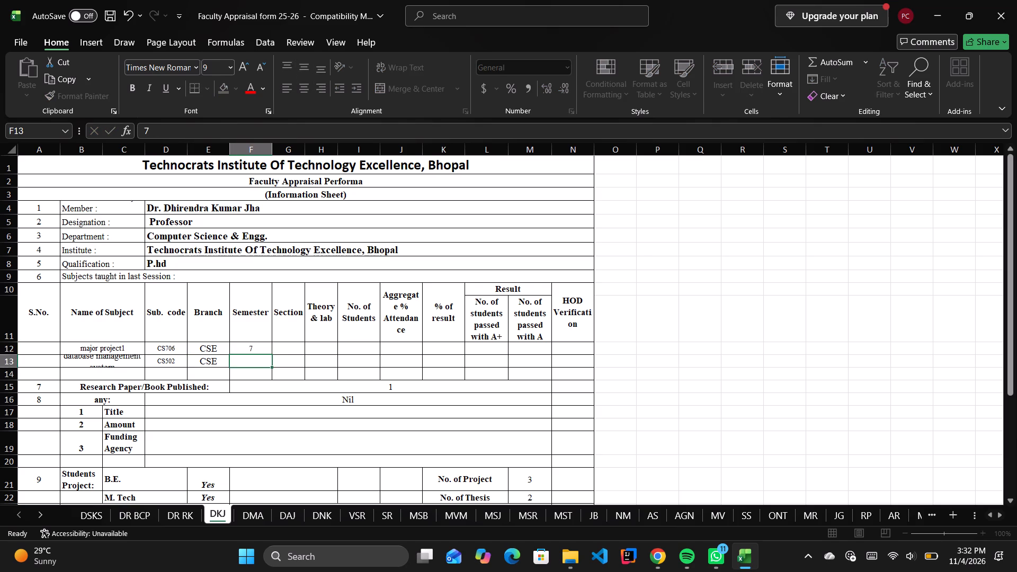
pyautogui.press('5')
# Widen column C on the DKJ sheet to about double its width so the database management system name fits on one line.
pyautogui.click(137, 155)
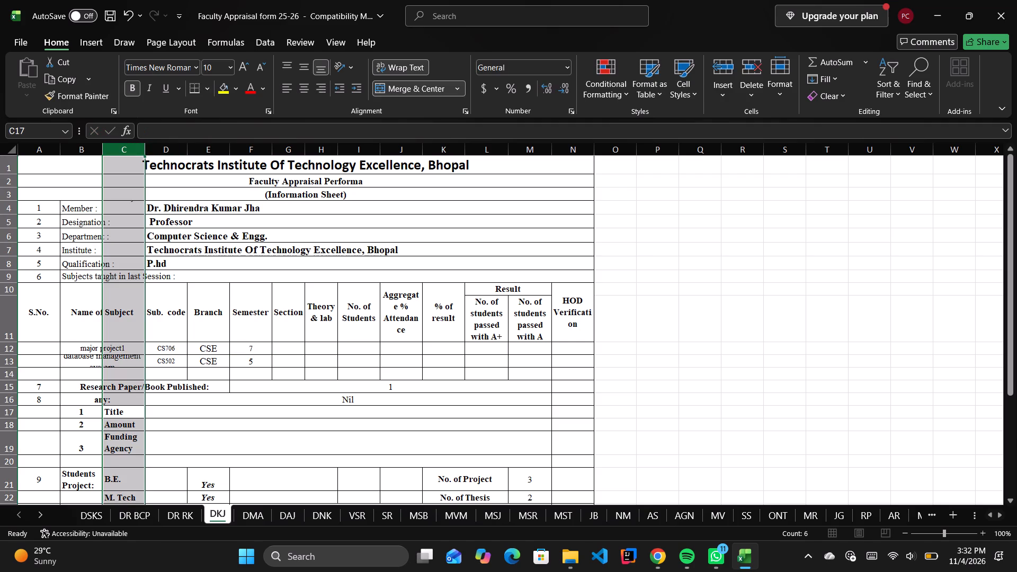
pyautogui.moveTo(145, 151); pyautogui.dragTo(149, 151)
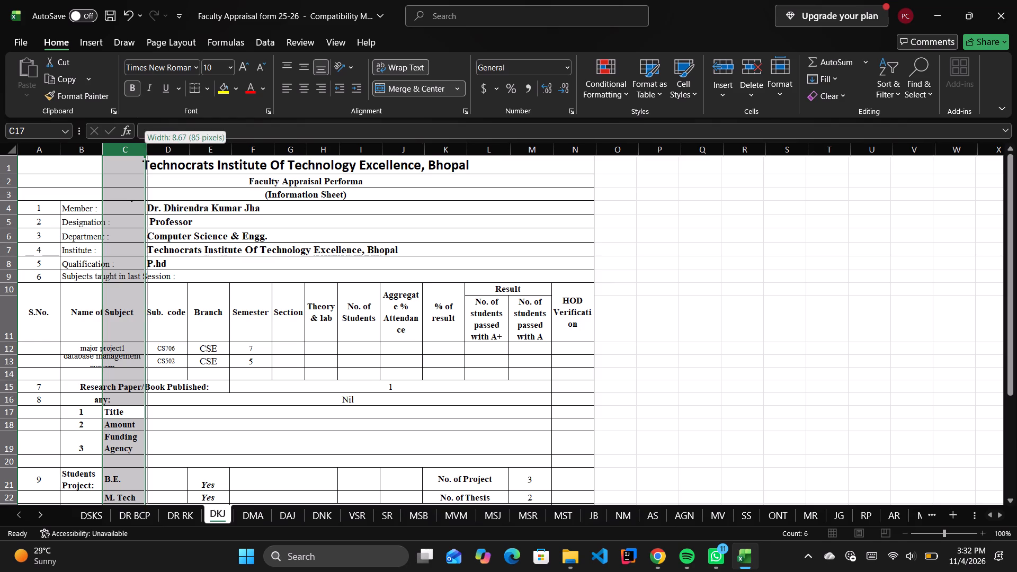
pyautogui.moveTo(149, 151); pyautogui.dragTo(185, 156)
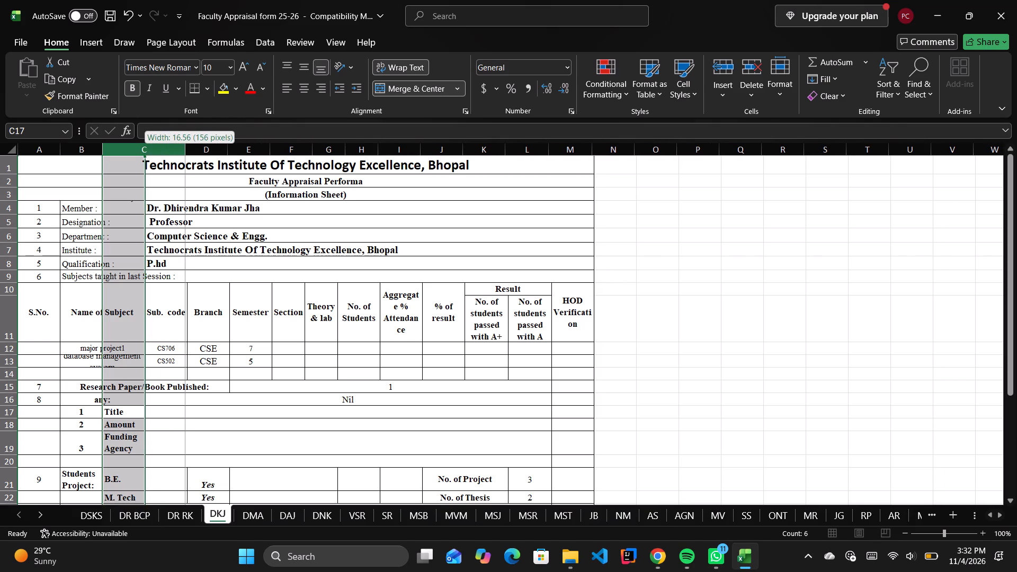
pyautogui.moveTo(185, 156); pyautogui.dragTo(186, 158)
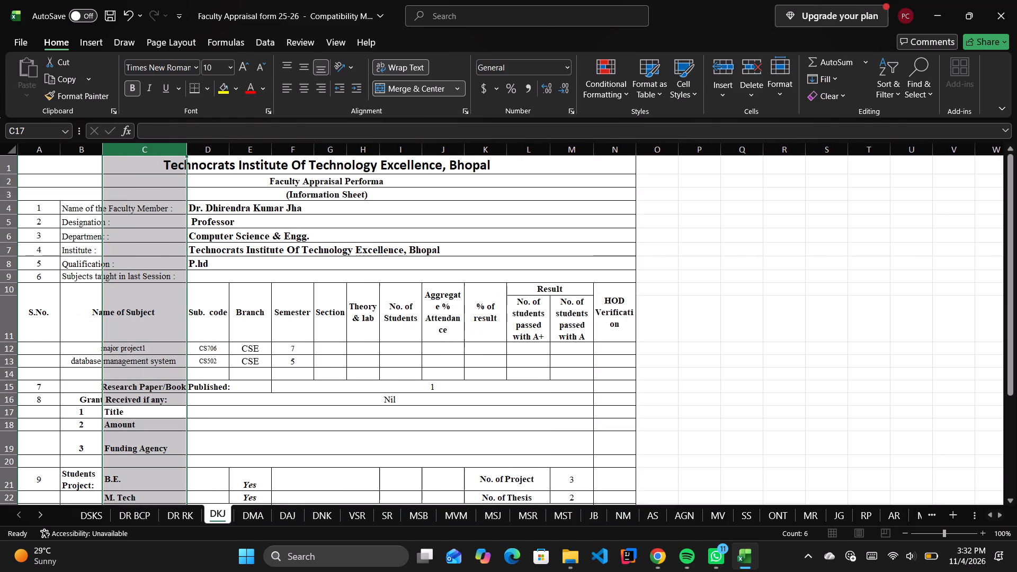
pyautogui.click(682, 263)
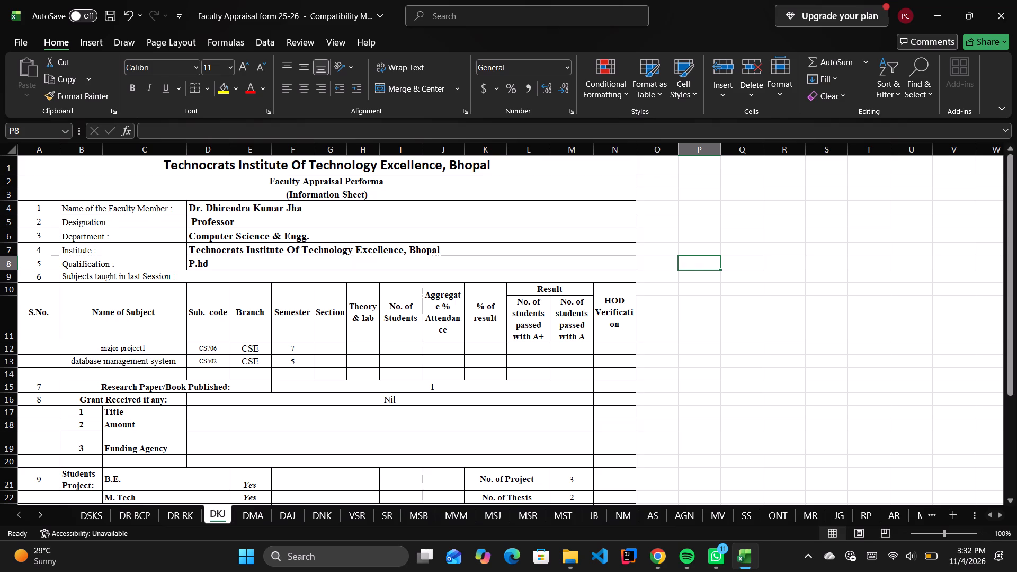
# Enter section CS3 for major project1 and CS1 for database management system on the DKJ sheet.
pyautogui.click(332, 354)
pyautogui.write('CS')
pyautogui.press('3')
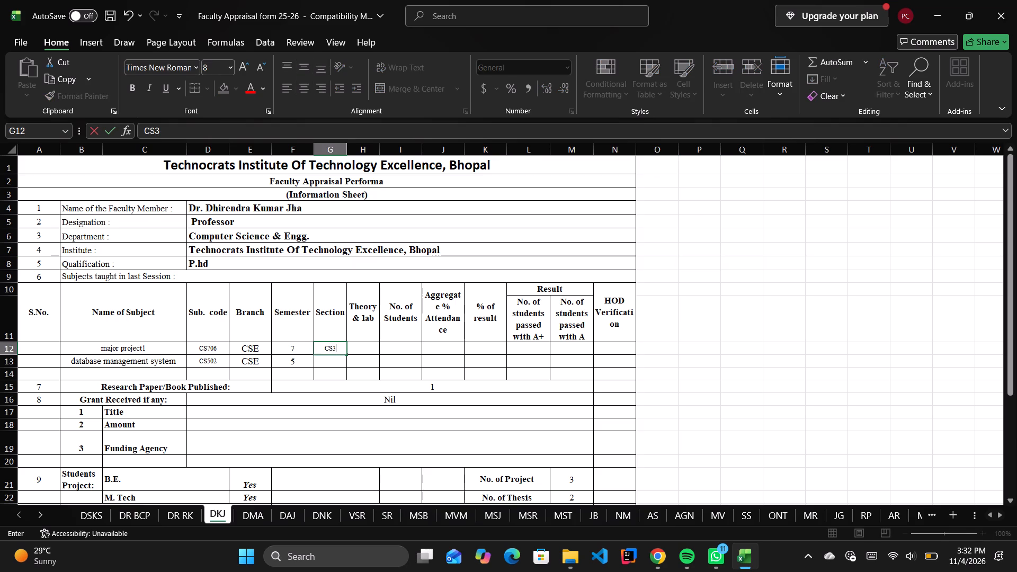
pyautogui.press('Return')
pyautogui.write('CS1')
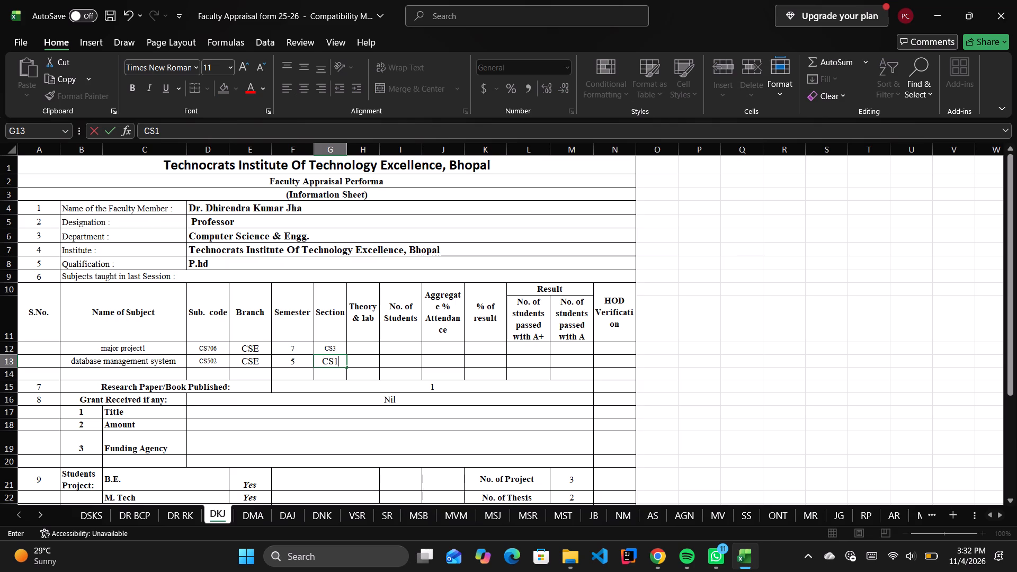
# Fill the Theory & lab column on the DKJ sheet with lab for major project1 and th for database management system.
pyautogui.click(358, 351)
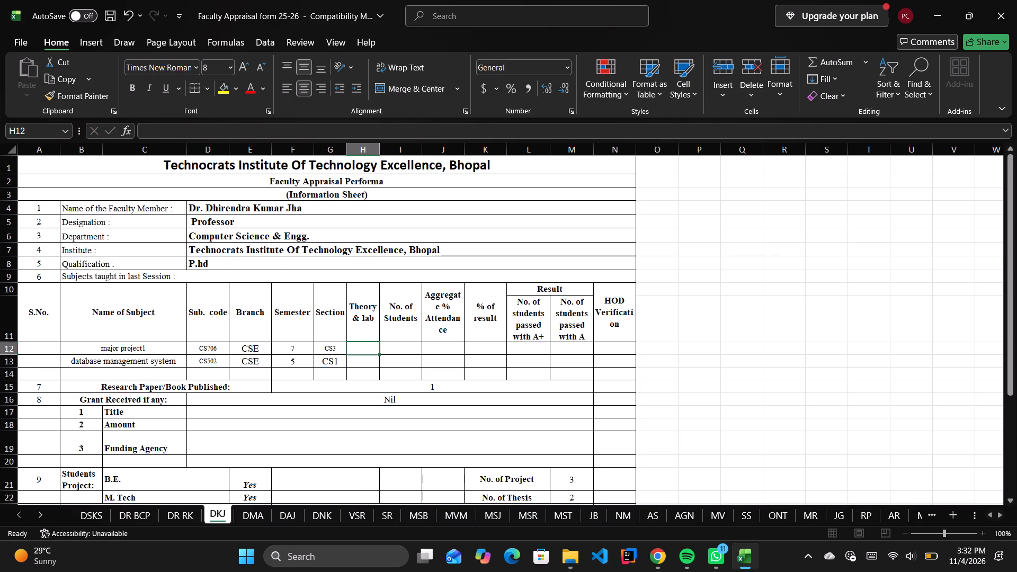
pyautogui.write('lab')
pyautogui.press('Return')
pyautogui.write('th')
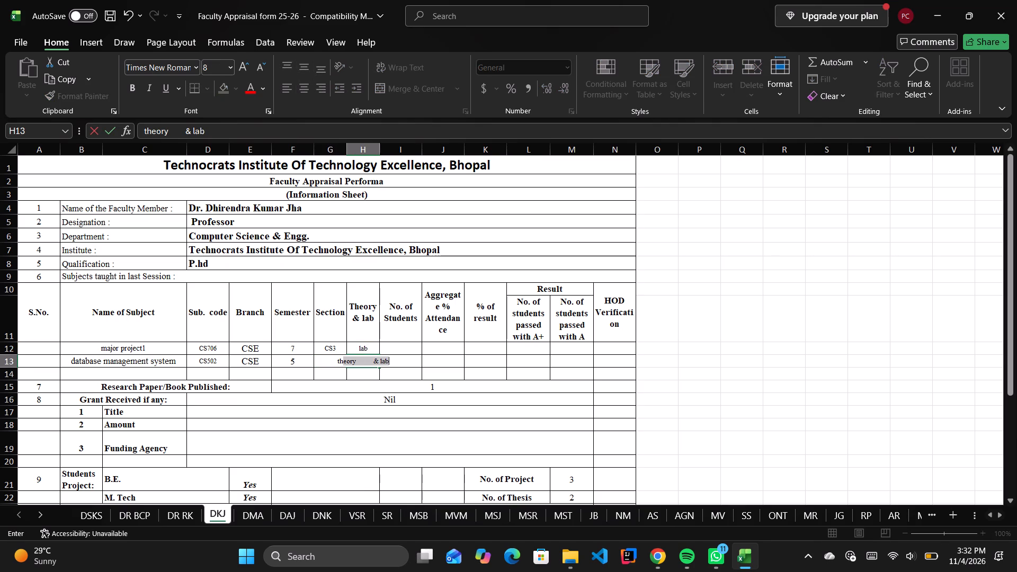
pyautogui.click(379, 362)
pyautogui.press('Right')
pyautogui.press('Right')
pyautogui.press('Right')
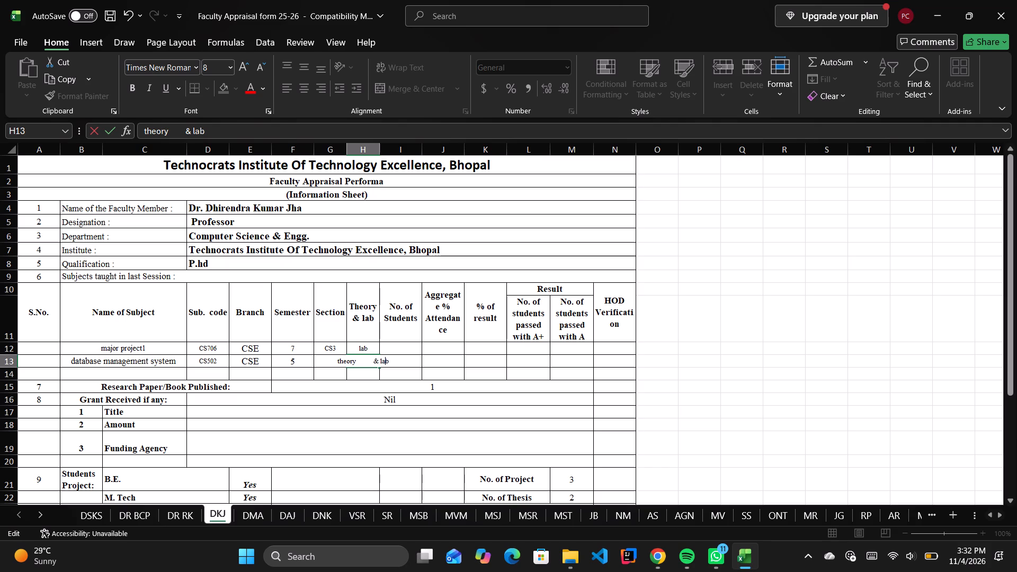
pyautogui.press('Right')
pyautogui.press('Right')
pyautogui.press('BackSpace')
pyautogui.press('BackSpace')
pyautogui.press('BackSpace')
pyautogui.press('BackSpace')
pyautogui.press('BackSpace')
pyautogui.press('BackSpace')
pyautogui.press('BackSpace')
pyautogui.press('BackSpace')
pyautogui.press('BackSpace')
pyautogui.press('BackSpace')
pyautogui.press('BackSpace')
pyautogui.press('BackSpace')
pyautogui.press('BackSpace')
pyautogui.press('BackSpace')
pyautogui.press('BackSpace')
pyautogui.press('BackSpace')
pyautogui.press('BackSpace')
pyautogui.press('BackSpace')
pyautogui.press('BackSpace')
pyautogui.press('BackSpace')
pyautogui.click(413, 346)
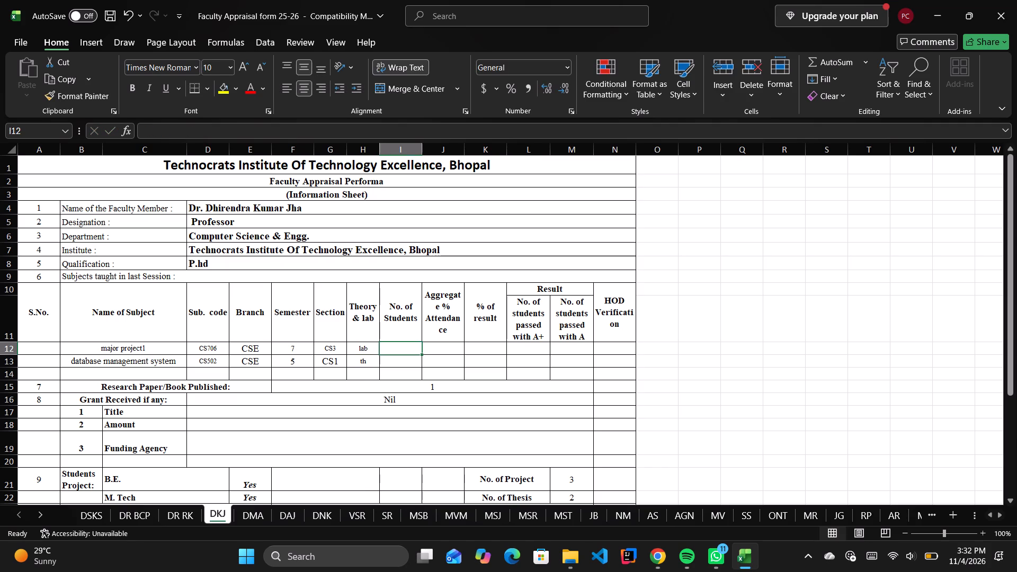
# Save the workbook.
pyautogui.hotkey('ctrl', 's')
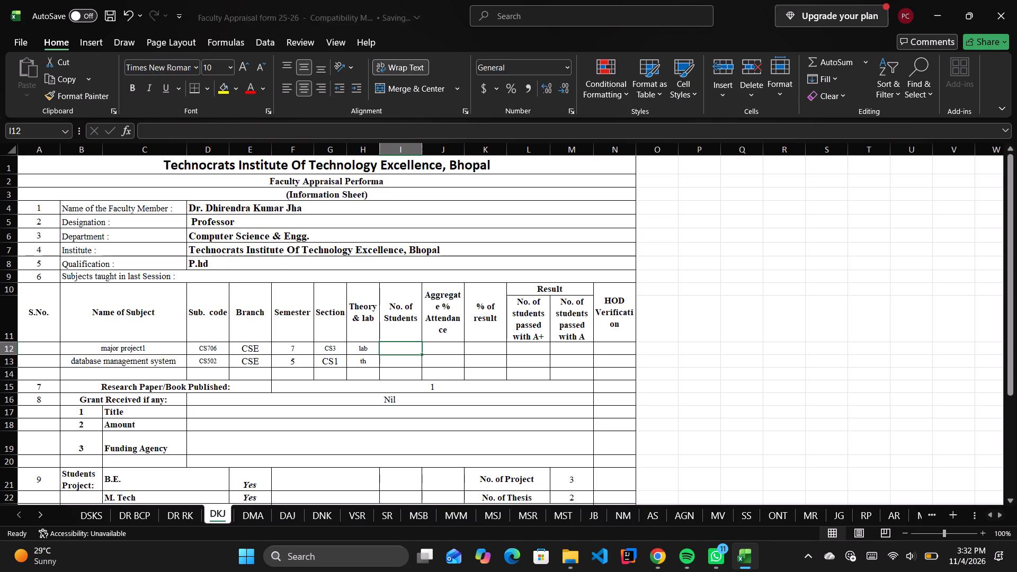
# On the DMA sheet, enter the subject names evaluation of internship, minor project1 and data structure in the three table rows.
pyautogui.click(260, 520)
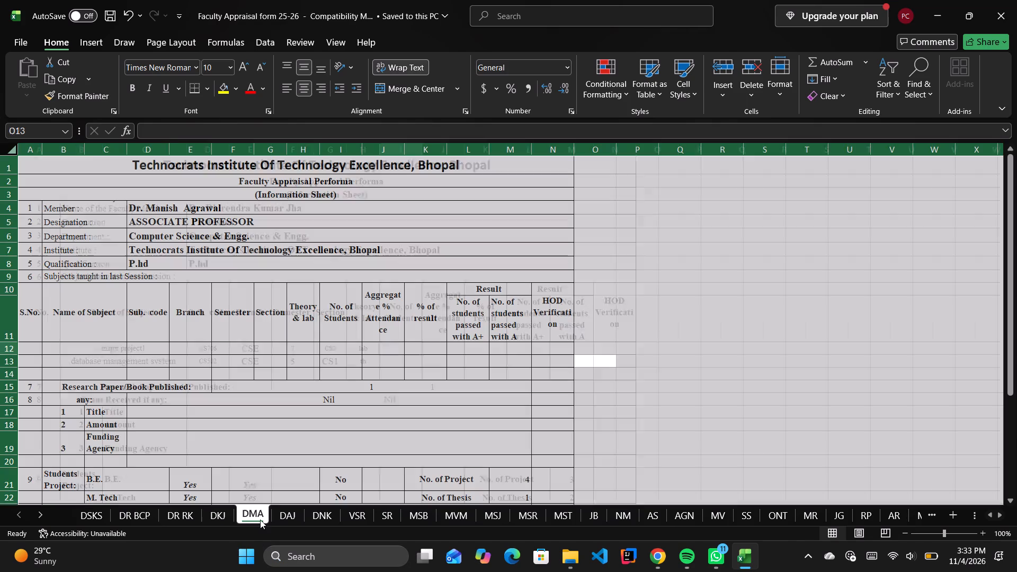
pyautogui.click(611, 341)
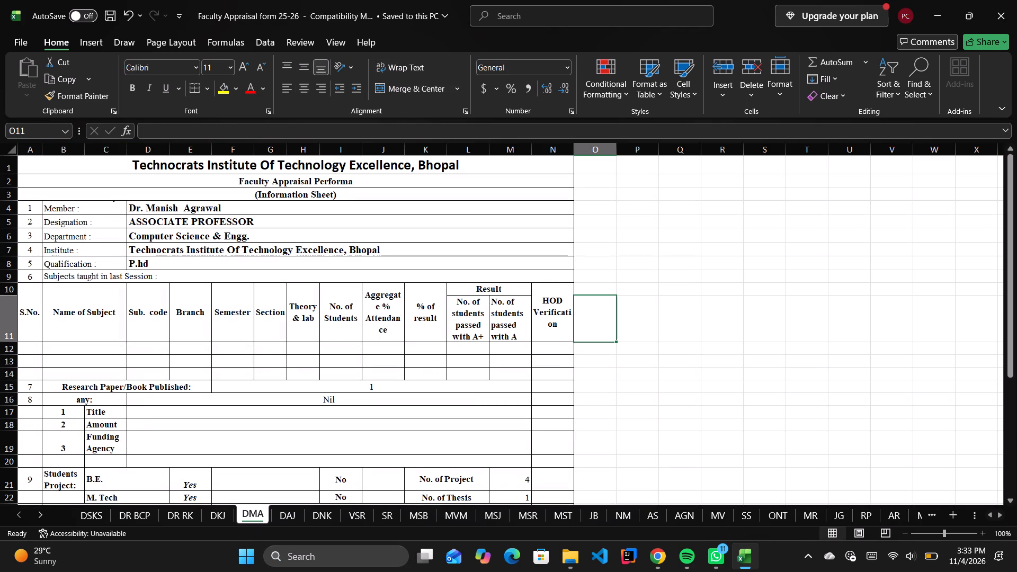
pyautogui.click(83, 326)
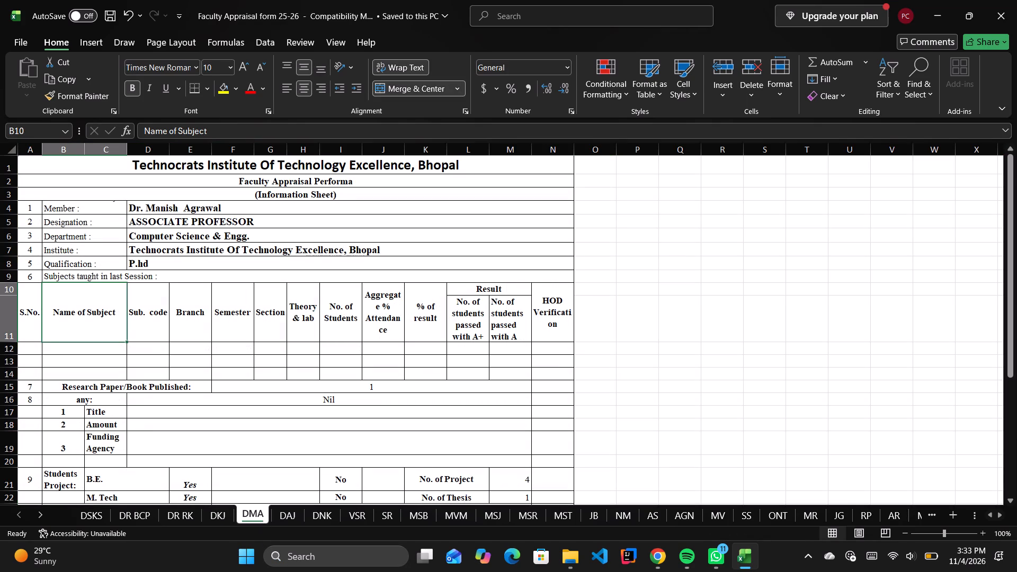
pyautogui.click(85, 351)
pyautogui.click(85, 351)
pyautogui.write('evaluatio o')
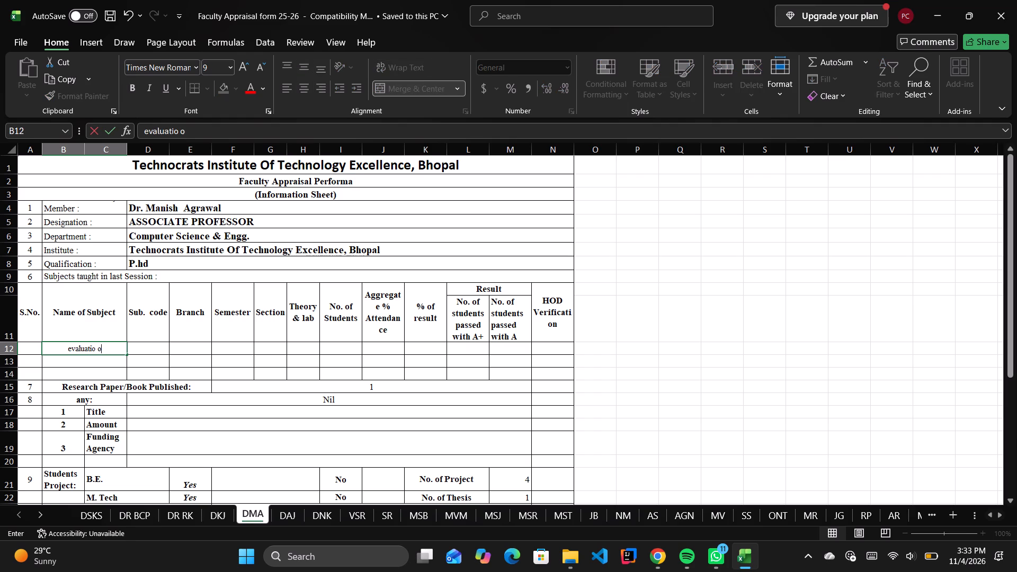
pyautogui.press('BackSpace')
pyautogui.press('BackSpace')
pyautogui.write('n of internship')
pyautogui.click(158, 343)
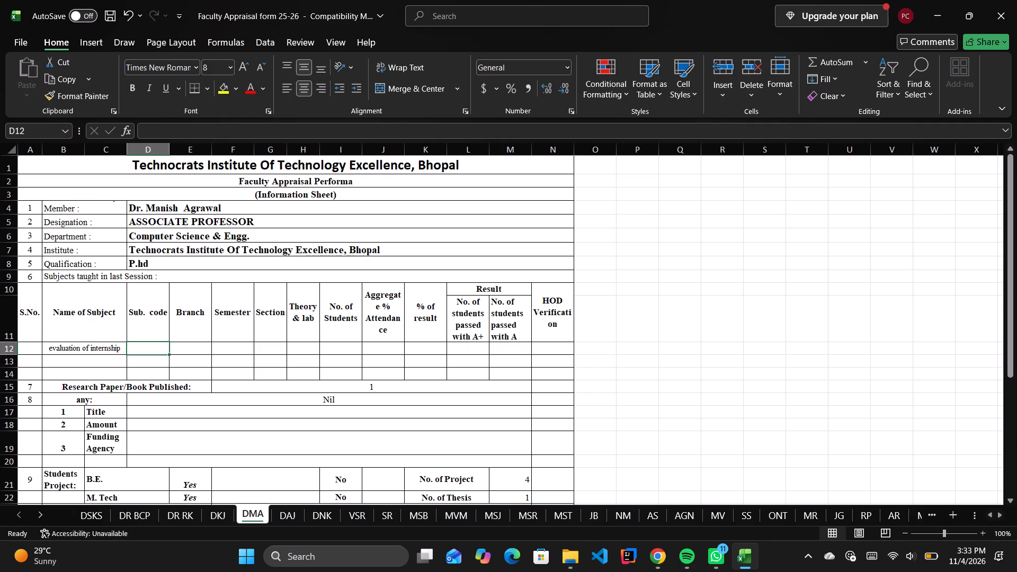
pyautogui.click(109, 358)
pyautogui.write('minor projet')
pyautogui.press('BackSpace')
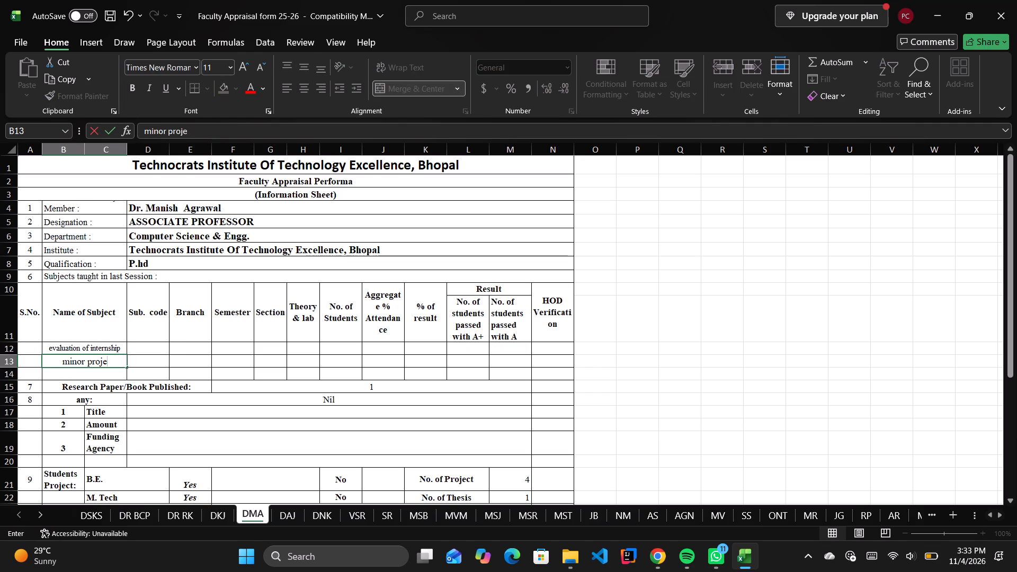
pyautogui.press('c')
pyautogui.write('t1')
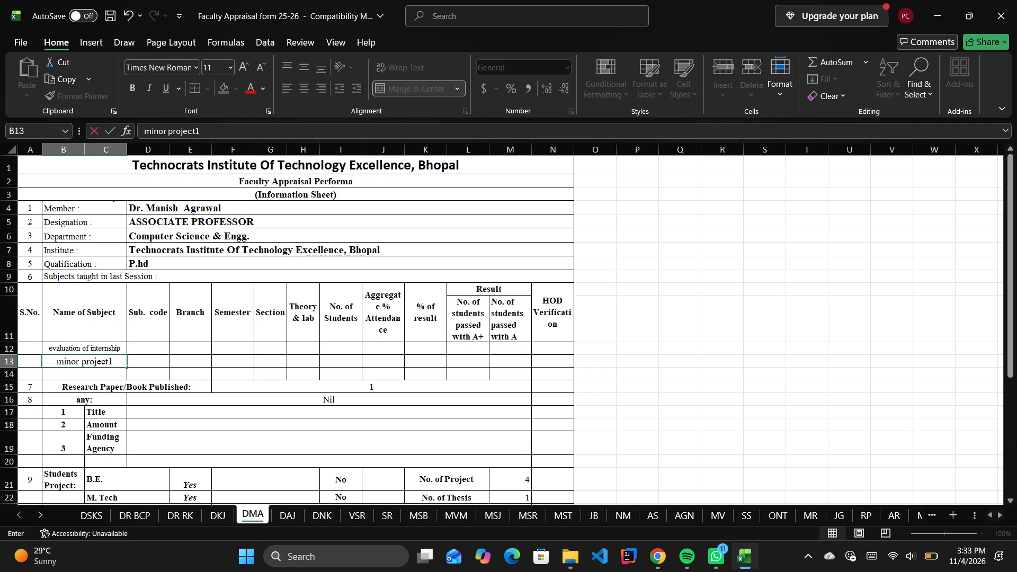
pyautogui.press('Return')
pyautogui.write('data struv')
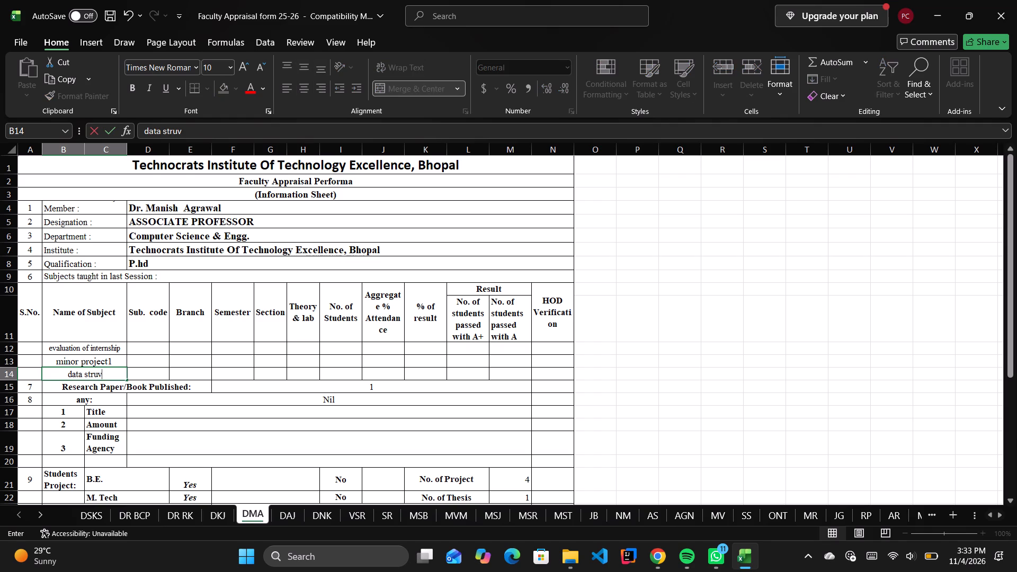
pyautogui.press('BackSpace')
pyautogui.write('cture')
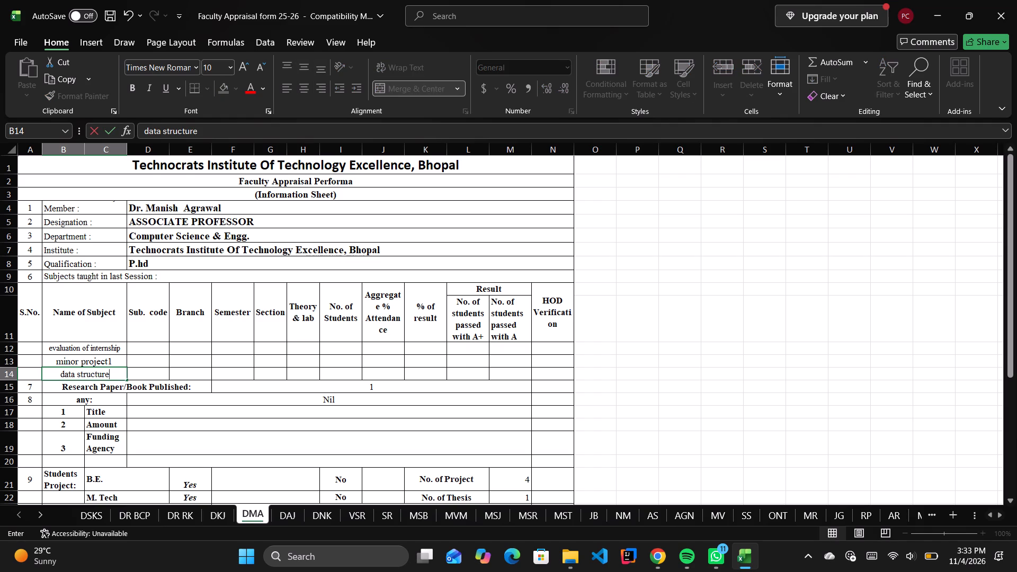
# Enter the subject codes CS607 for evaluation of internship, CS508 for minor project1 and CS303 for data structure on the DMA sheet.
pyautogui.click(151, 350)
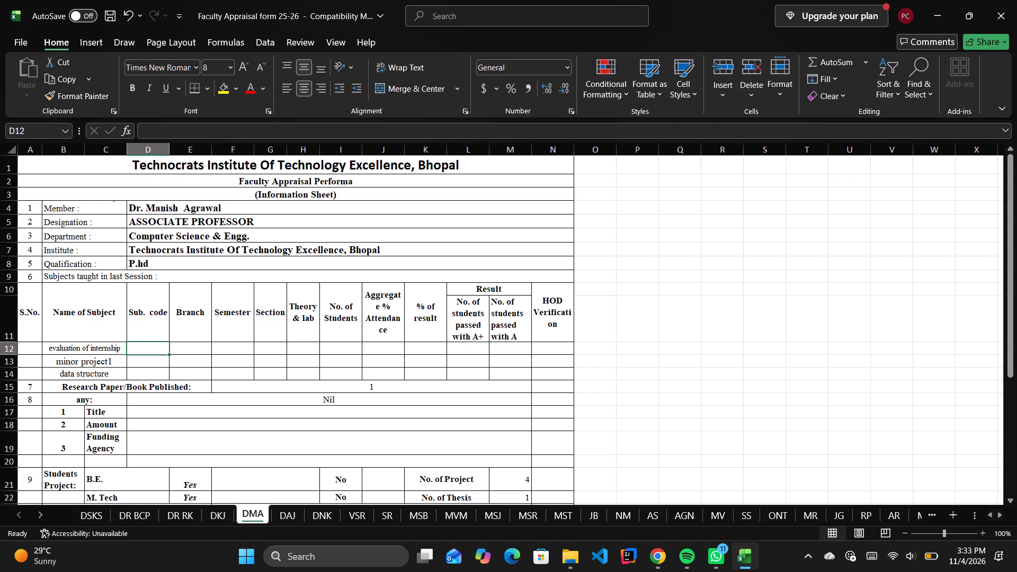
pyautogui.write('CW')
pyautogui.hotkey('shift', 'BackSpace')
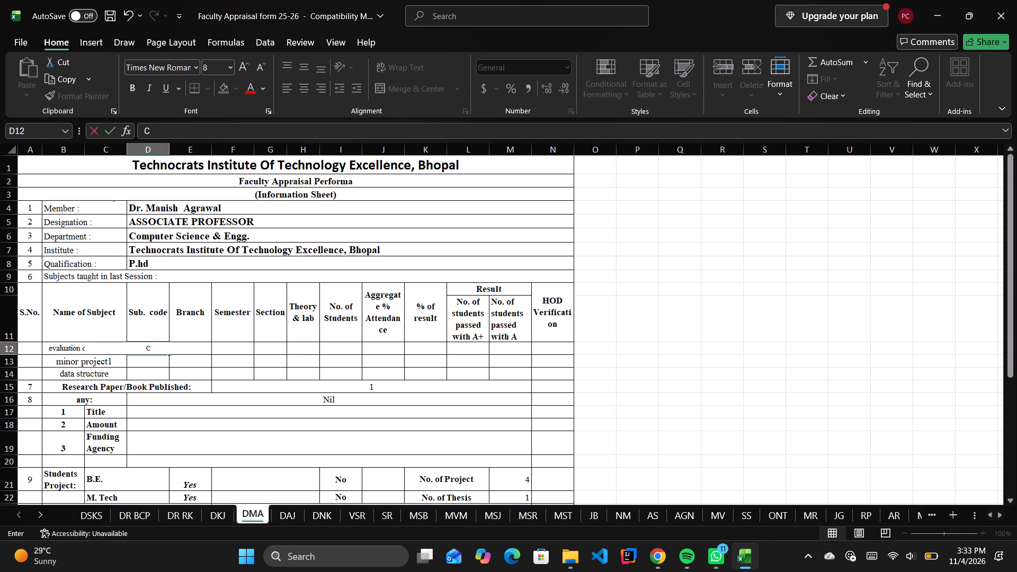
pyautogui.hotkey('shift', 's')
pyautogui.write('607')
pyautogui.press('Return')
pyautogui.write('CS')
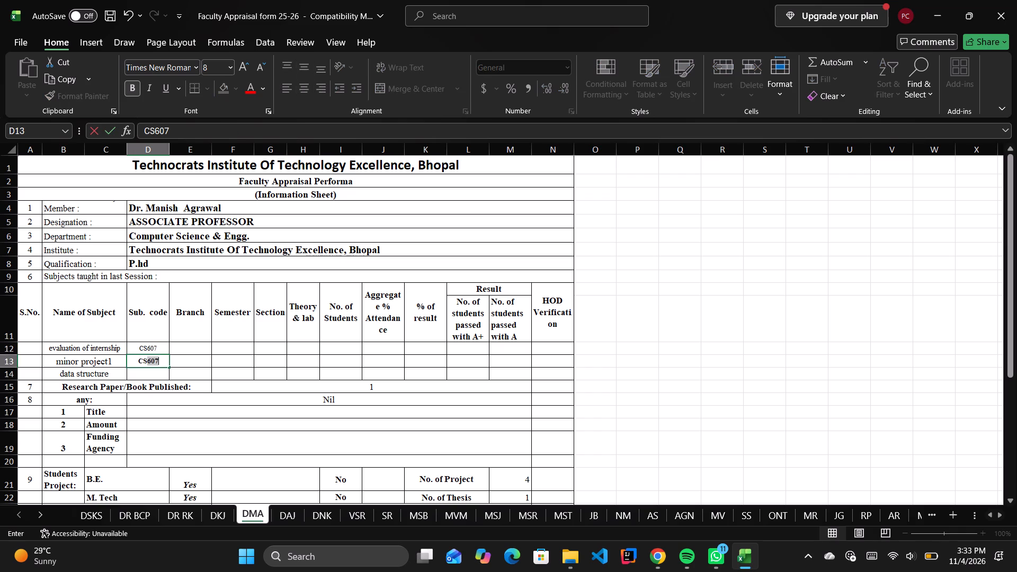
pyautogui.write('508')
pyautogui.press('Return')
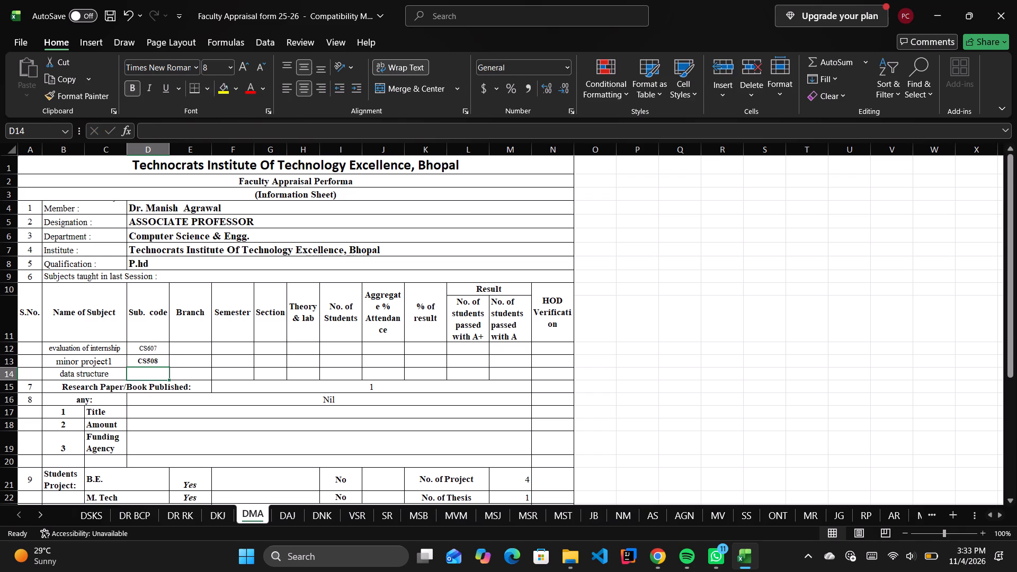
pyautogui.write('CS')
pyautogui.write('303')
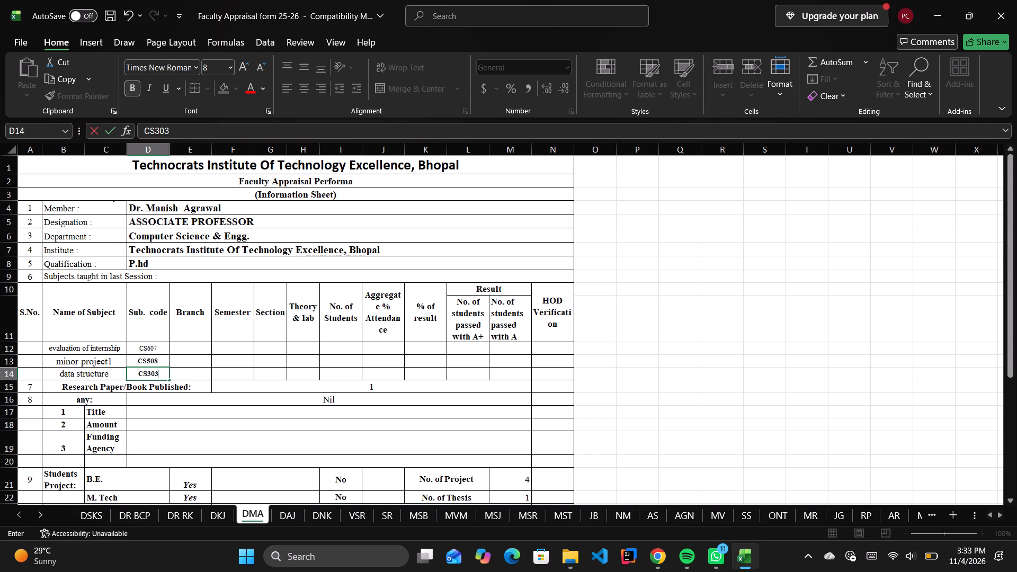
# Enter CSE as the branch for all three subject rows on the DMA sheet.
pyautogui.click(191, 346)
pyautogui.write('CSE')
pyautogui.press('Return')
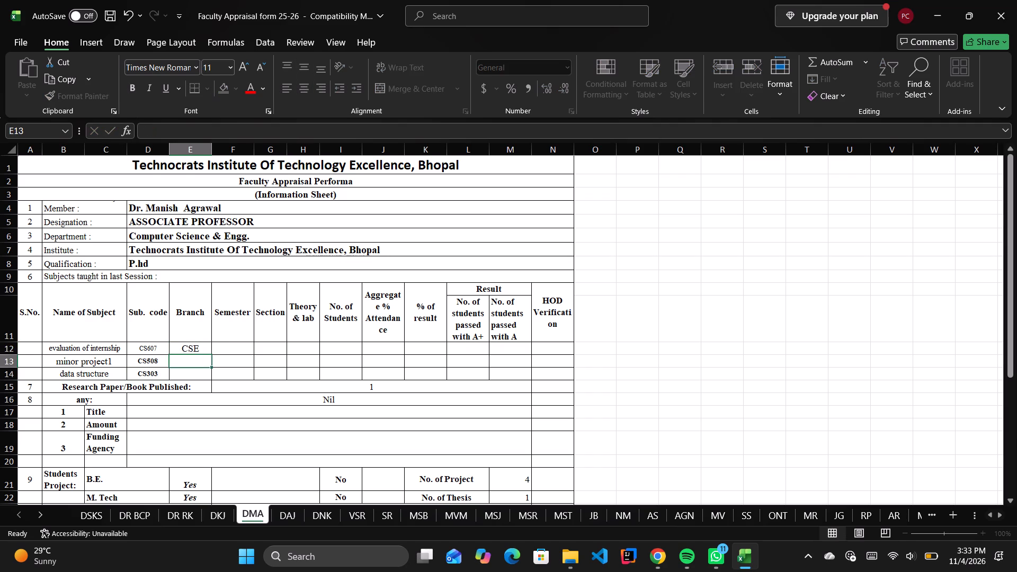
pyautogui.write('CSE')
pyautogui.press('Return')
pyautogui.write('Cse')
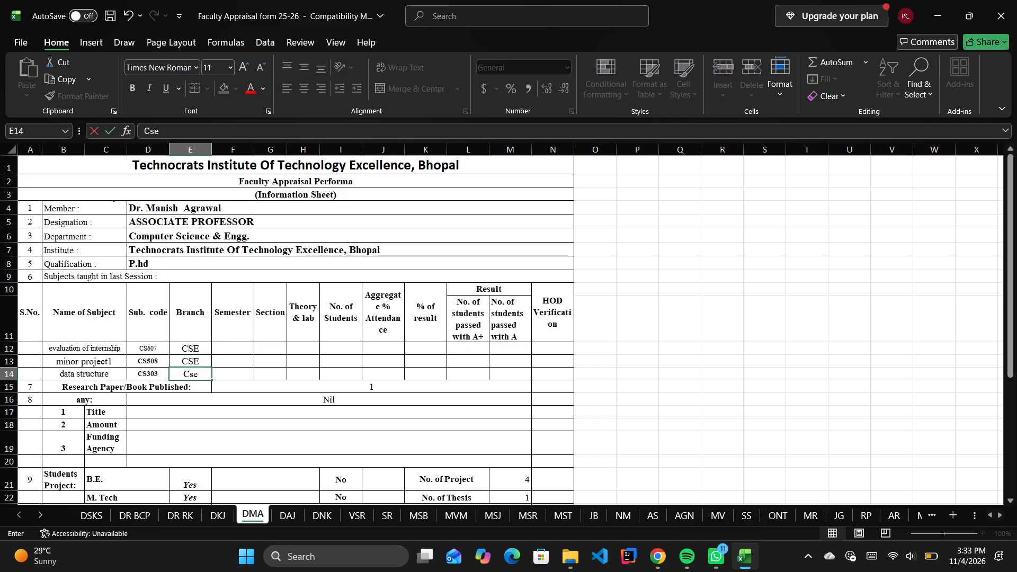
pyautogui.press('BackSpace')
pyautogui.press('BackSpace')
pyautogui.write('SE')
# Enter semester 7 for evaluation of internship, 5 for minor project1 and 3 for data structure on the DMA sheet.
pyautogui.click(229, 352)
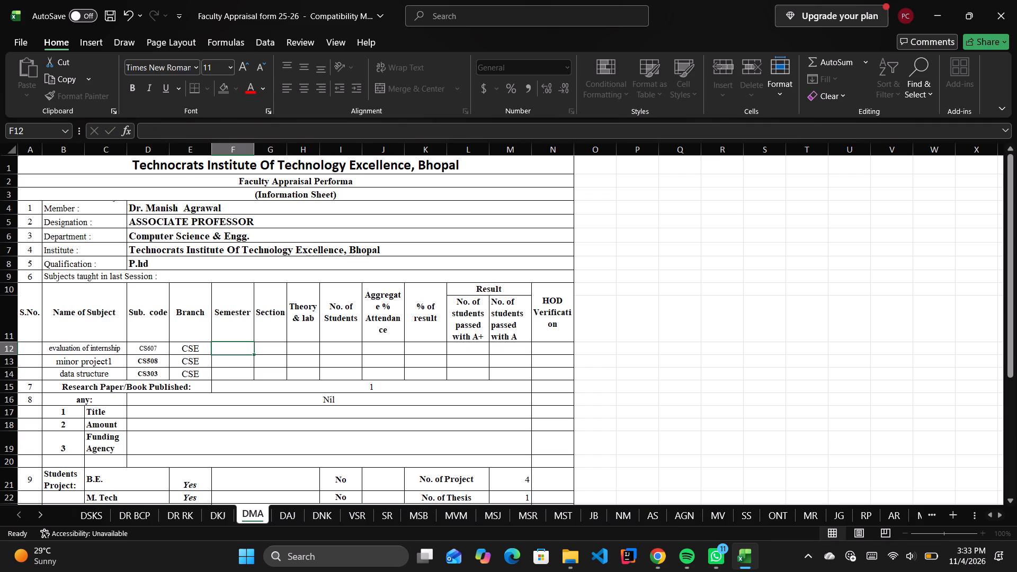
pyautogui.press('7')
pyautogui.press('Return')
pyautogui.press('5')
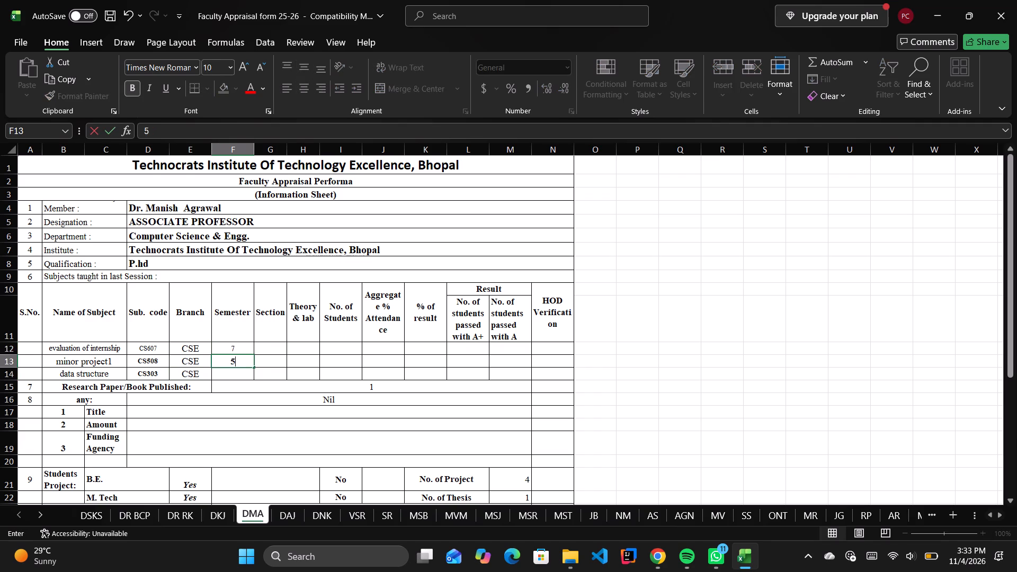
pyautogui.press('Return')
pyautogui.press('3')
# Enter section CSE4 for evaluation of internship, CSE3 for minor project1 and CSE1 for data structure on the DMA sheet.
pyautogui.click(280, 346)
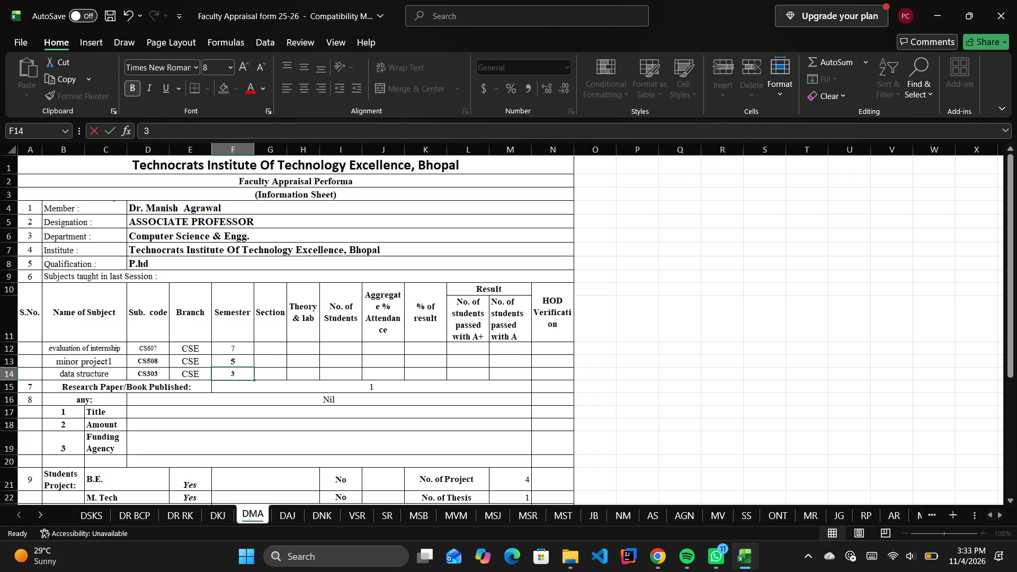
pyautogui.write('CSE4')
pyautogui.press('Return')
pyautogui.write('CSE3')
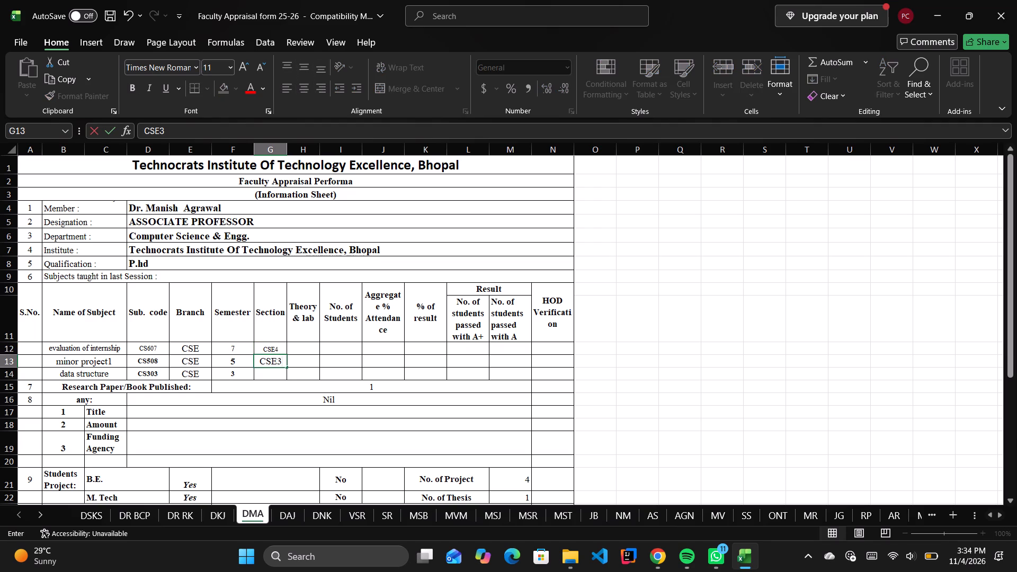
pyautogui.press('Return')
pyautogui.write('CSE1')
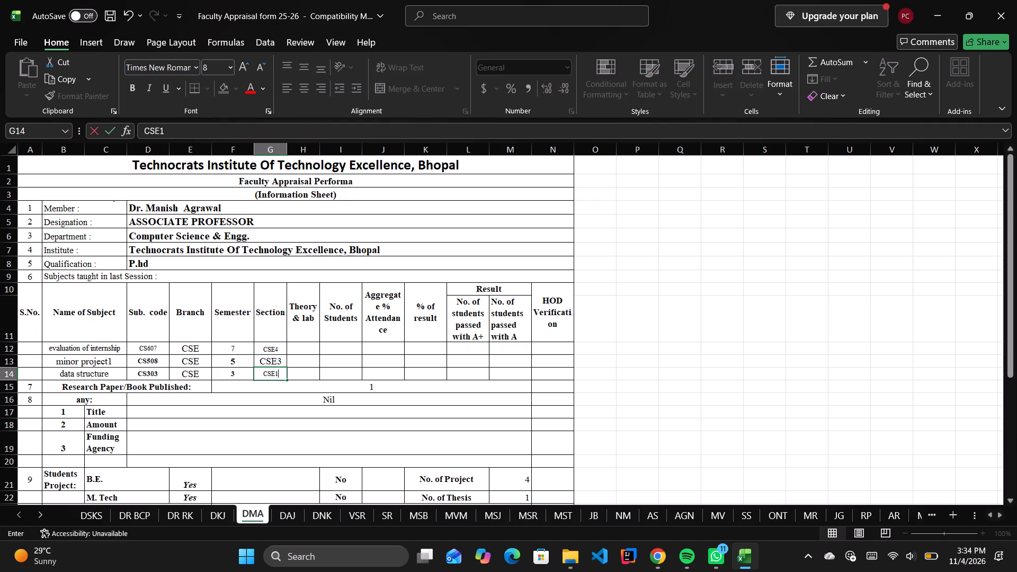
# Enter lab for evaluation of internship and minor project1 and th+lab for data structure on the DMA sheet, and save the workbook.
pyautogui.click(302, 353)
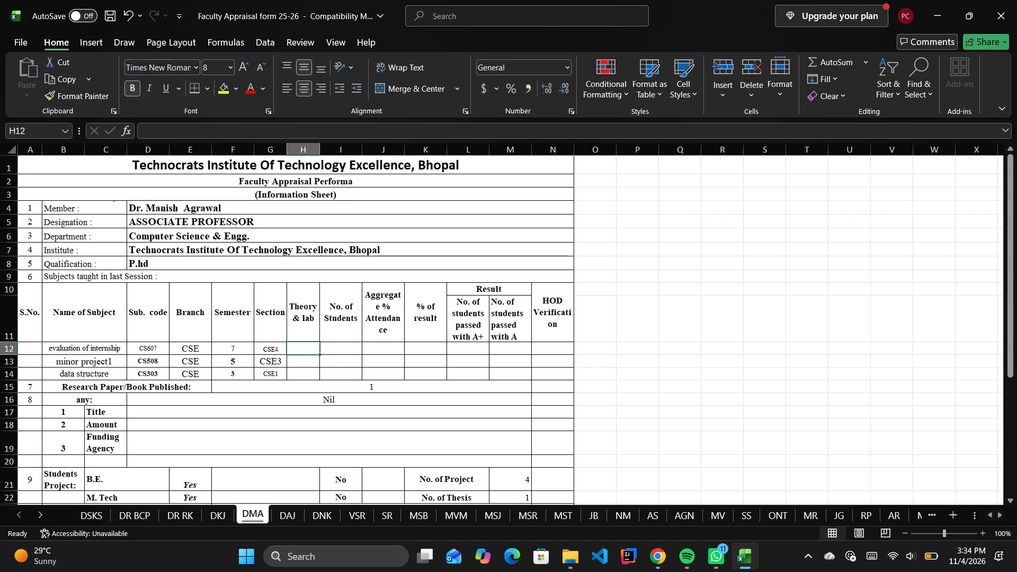
pyautogui.write('lab')
pyautogui.press('Return')
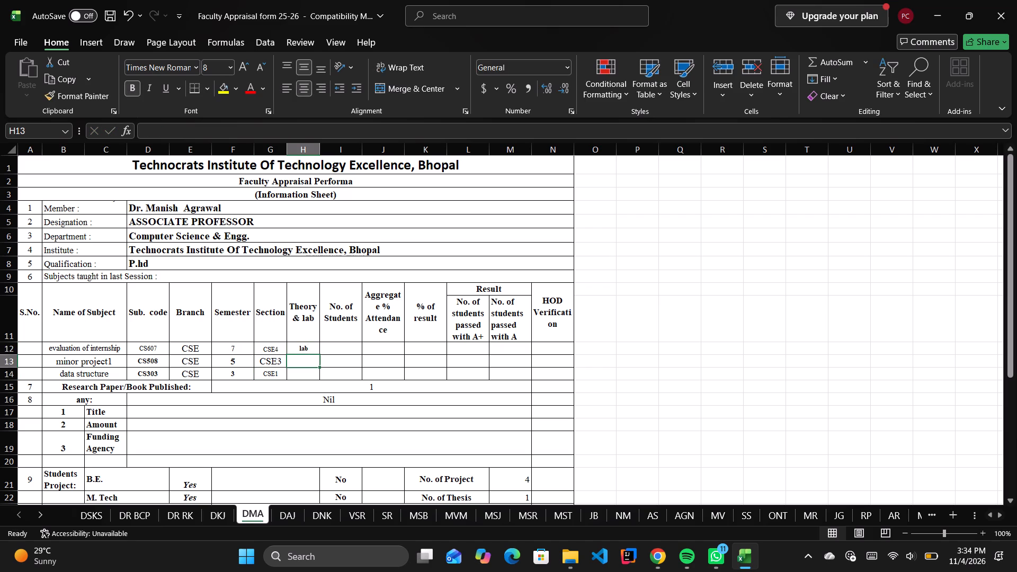
pyautogui.write('lab')
pyautogui.press('Return')
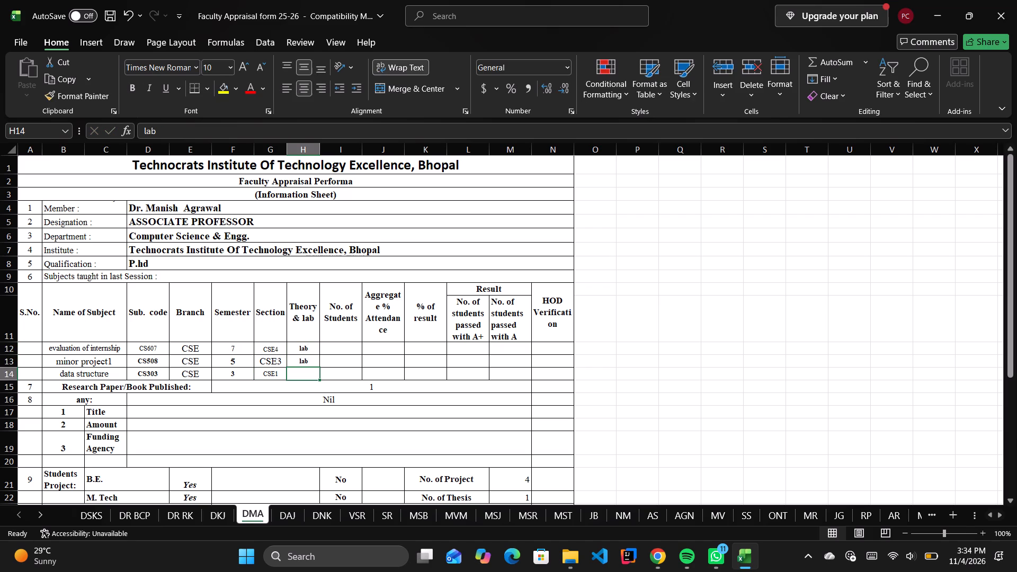
pyautogui.write('th')
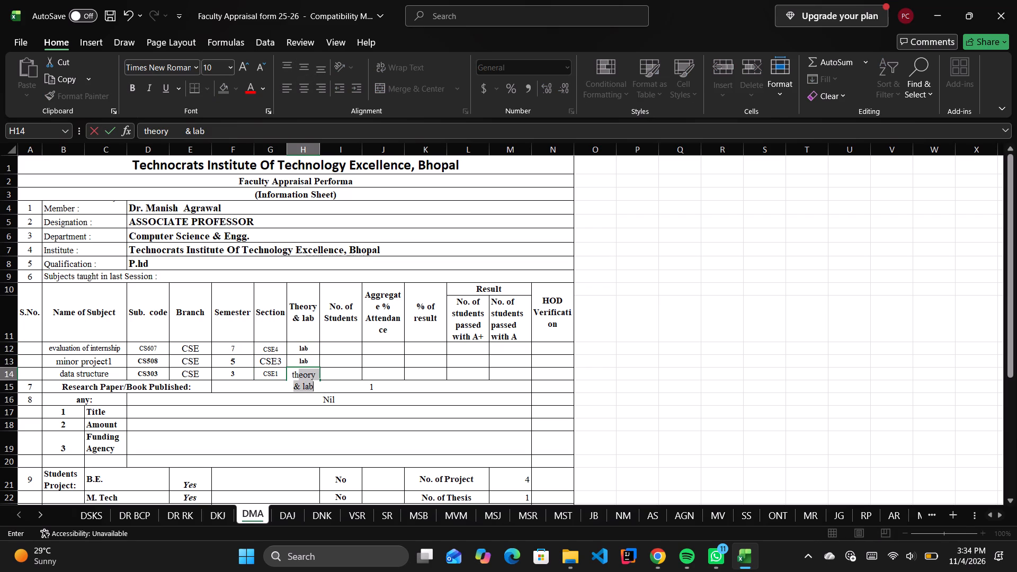
pyautogui.hotkey('shift', '+')
pyautogui.write('lab')
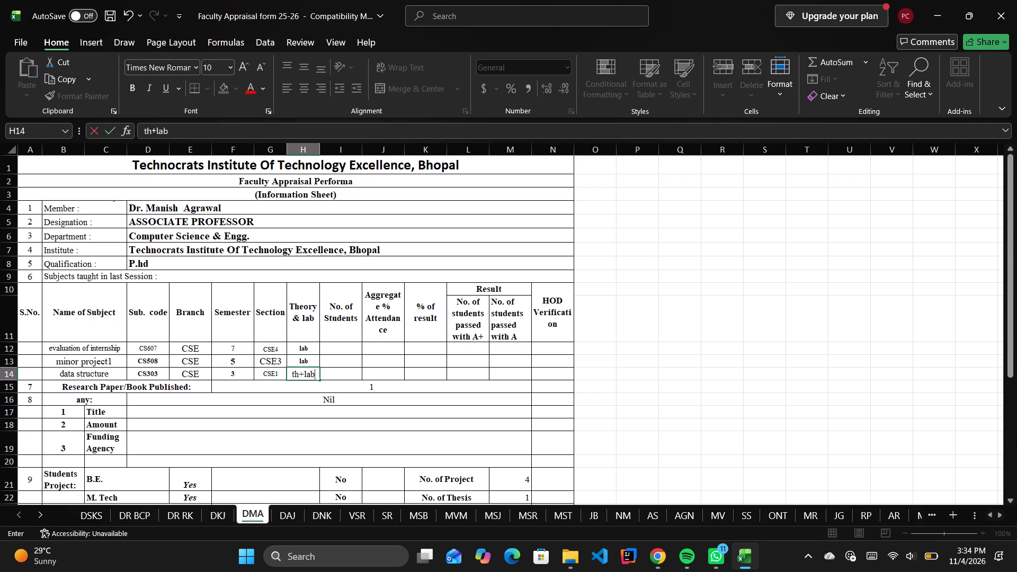
pyautogui.hotkey('ctrl', 's')
# Enter the subject names departmental elective-big data, major project1 and evaluation of internship in the DAJ sheet's subject rows.
pyautogui.scroll(1, 283, 517)
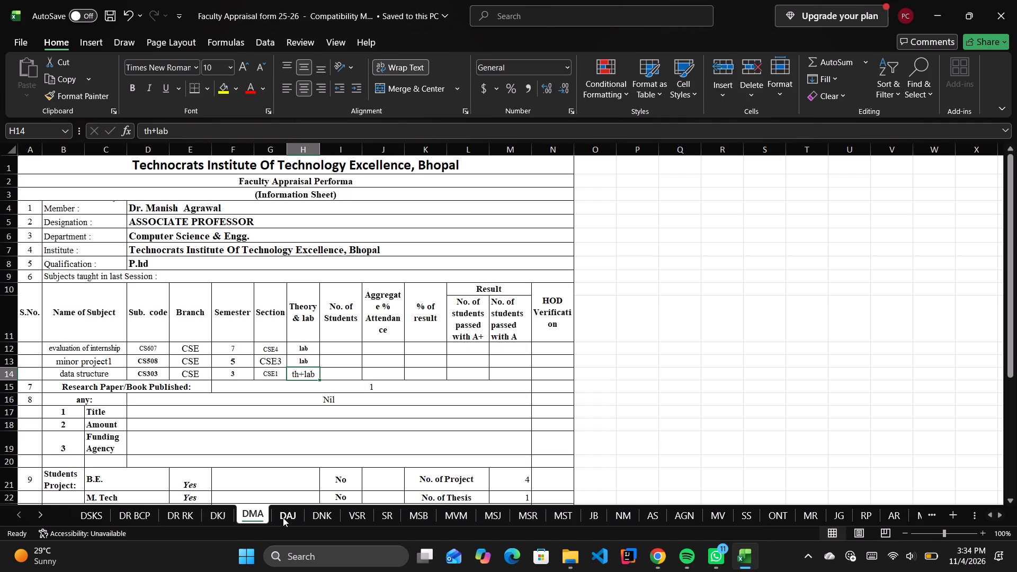
pyautogui.scroll(1, 283, 517)
pyautogui.click(283, 517)
pyautogui.click(350, 488)
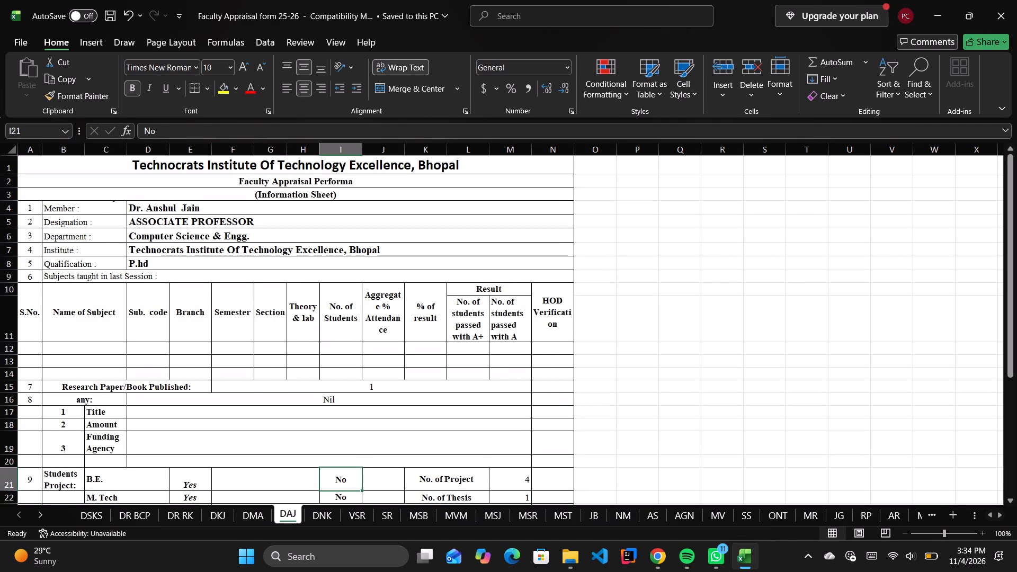
pyautogui.click(79, 345)
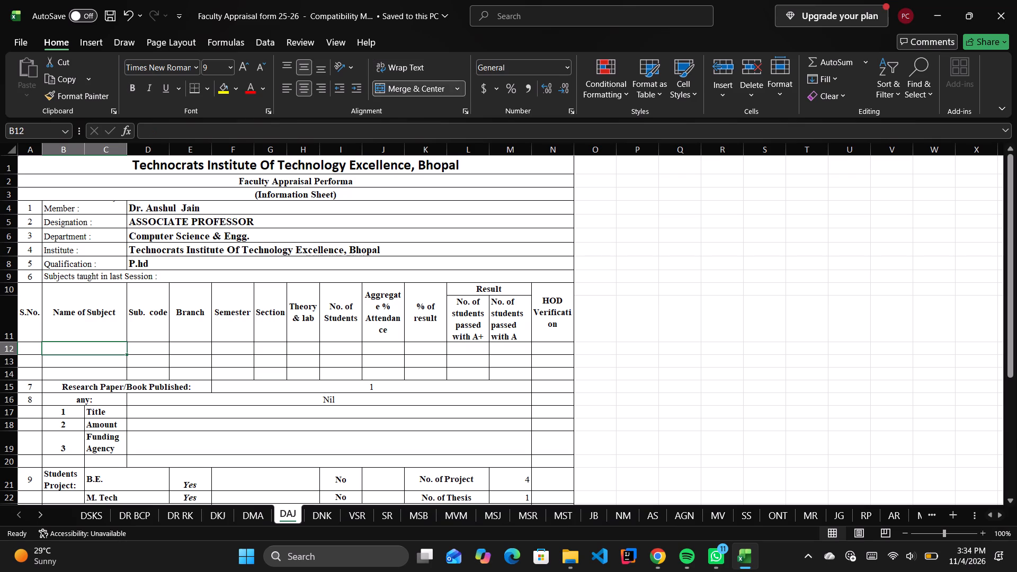
pyautogui.write('departmental')
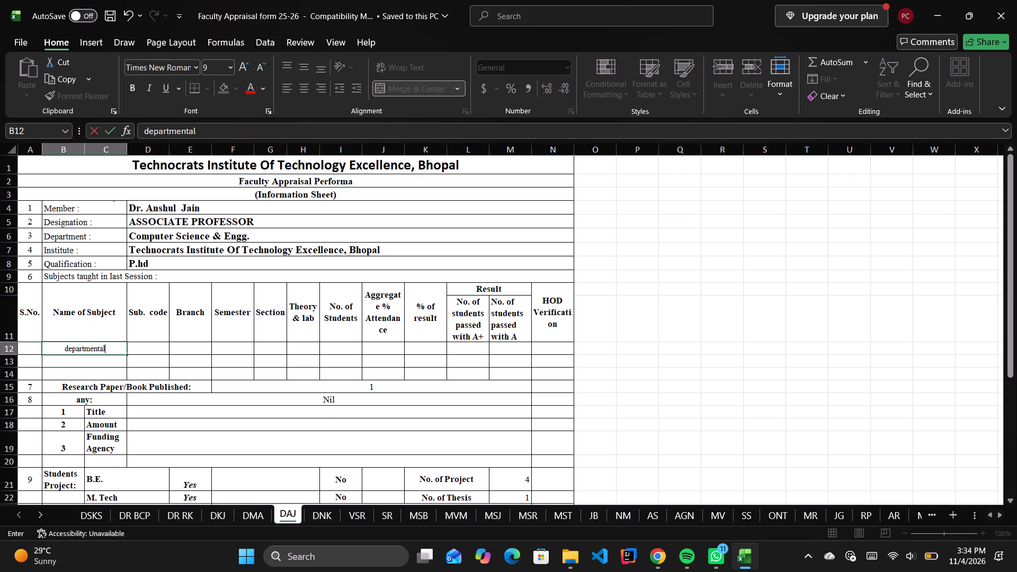
pyautogui.press('space')
pyautogui.write('elective')
pyautogui.write('-big data')
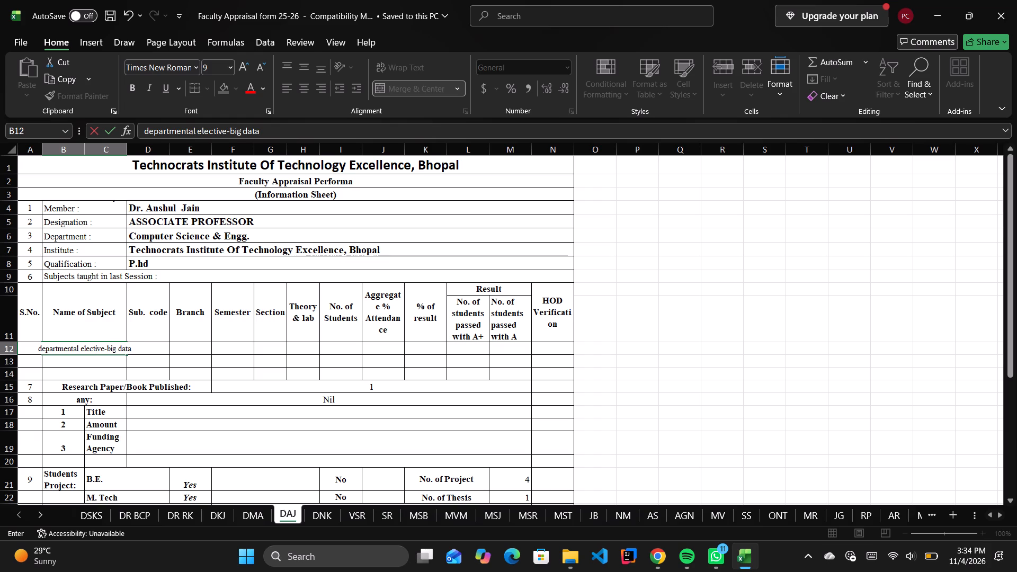
pyautogui.press('Return')
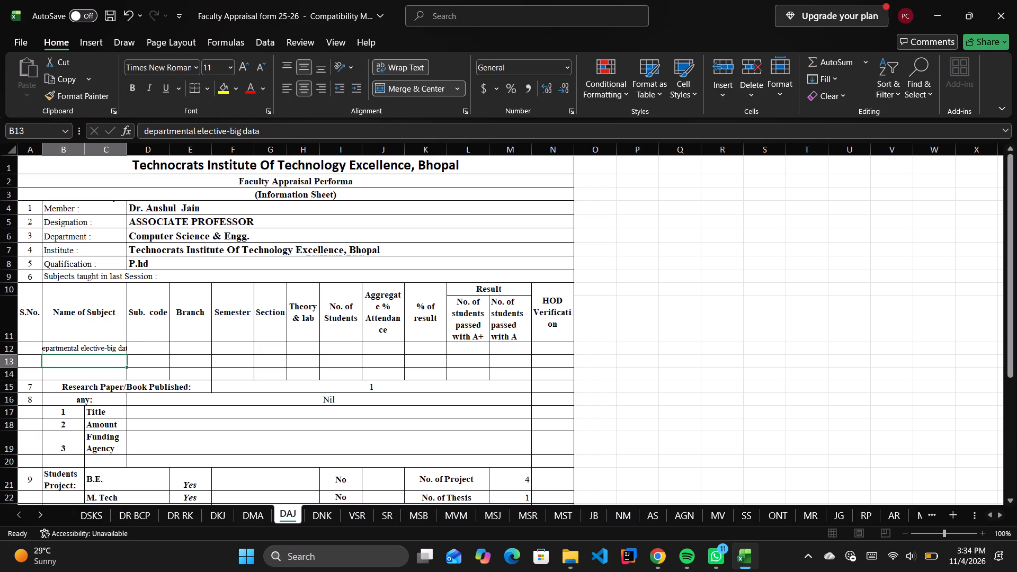
pyautogui.write('major')
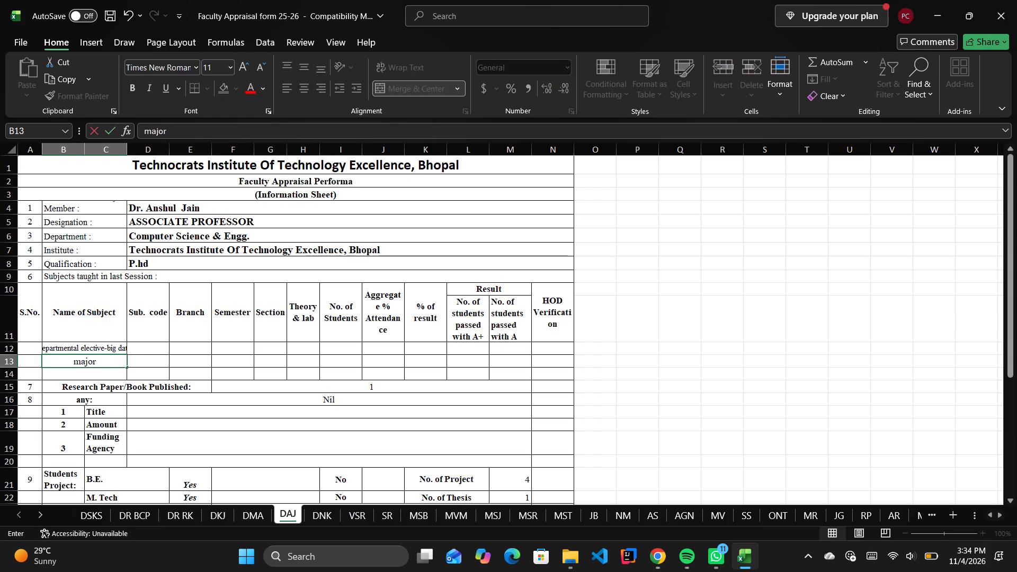
pyautogui.press('space')
pyautogui.write('project1')
pyautogui.press('Return')
pyautogui.write('evaluation of')
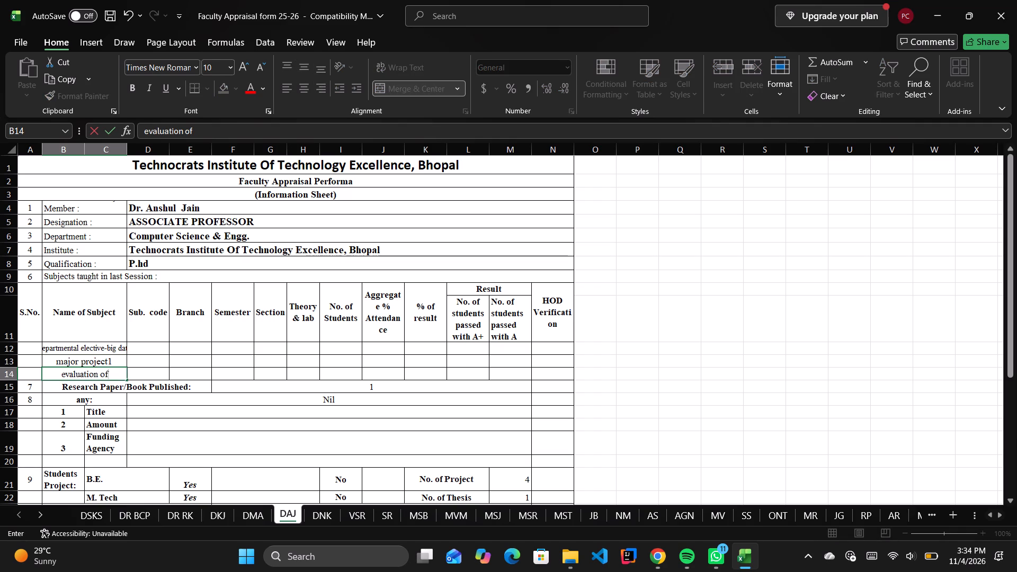
pyautogui.press('space')
pyautogui.write('in')
pyautogui.write('ternship')
pyautogui.press('Return')
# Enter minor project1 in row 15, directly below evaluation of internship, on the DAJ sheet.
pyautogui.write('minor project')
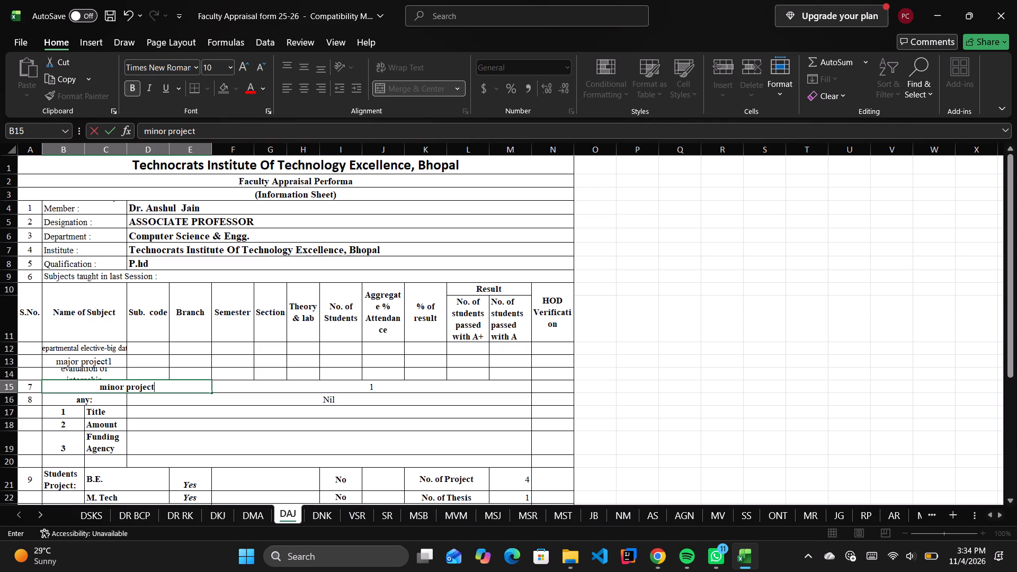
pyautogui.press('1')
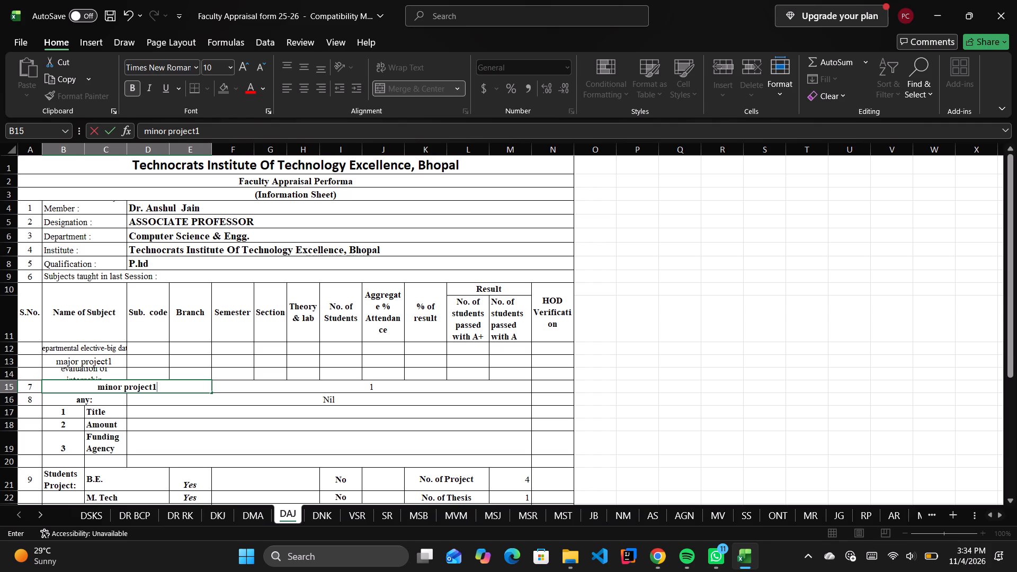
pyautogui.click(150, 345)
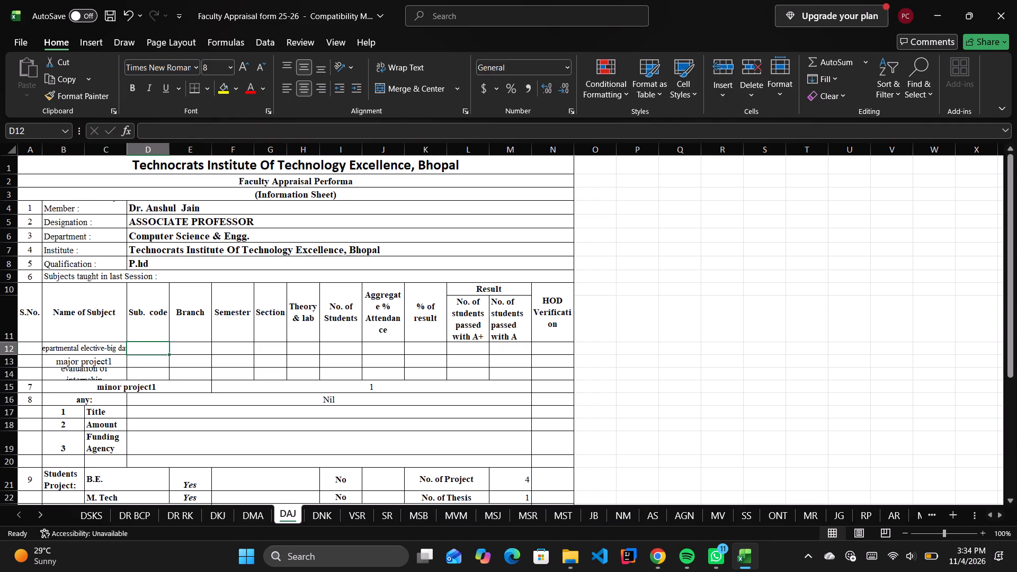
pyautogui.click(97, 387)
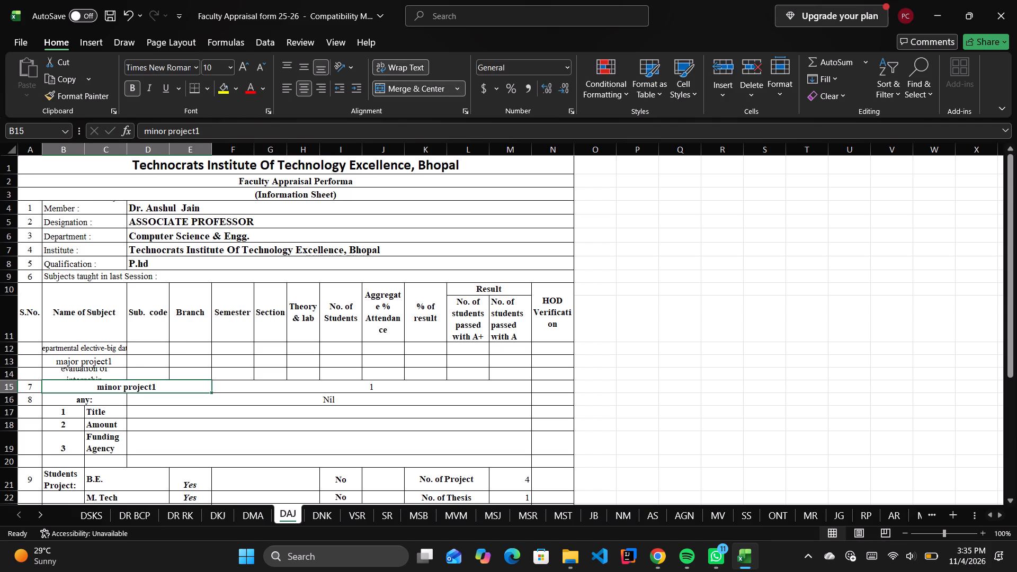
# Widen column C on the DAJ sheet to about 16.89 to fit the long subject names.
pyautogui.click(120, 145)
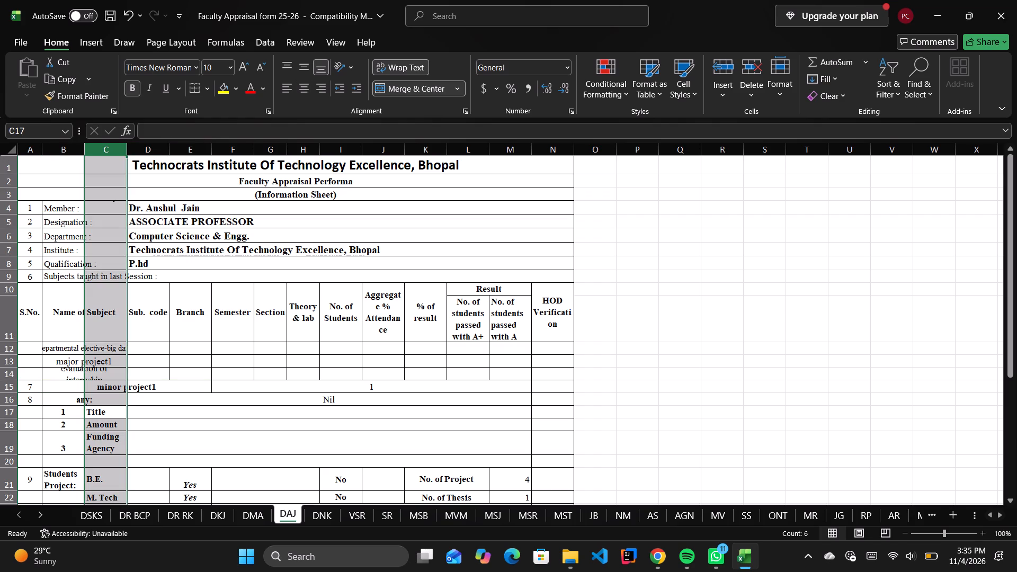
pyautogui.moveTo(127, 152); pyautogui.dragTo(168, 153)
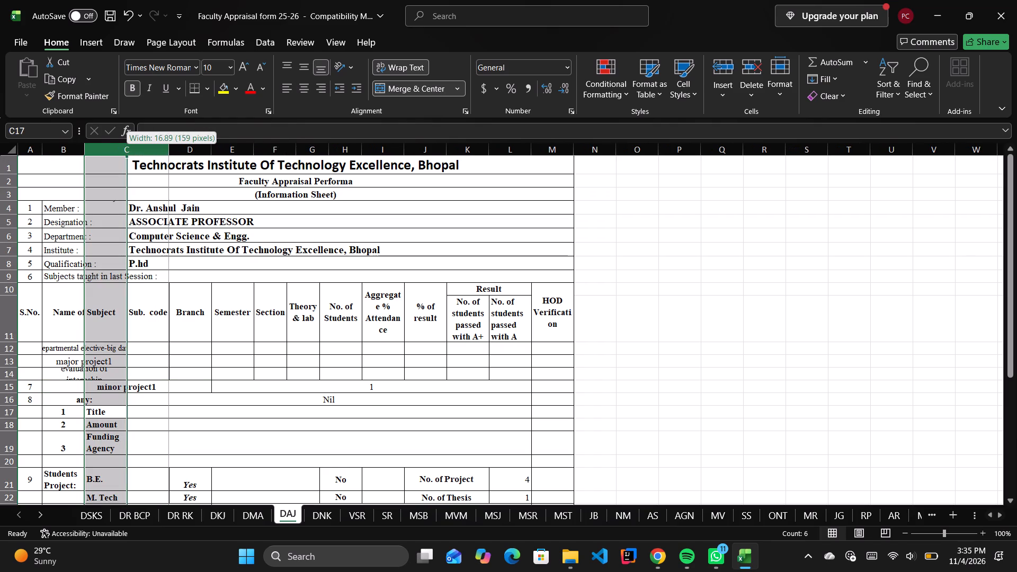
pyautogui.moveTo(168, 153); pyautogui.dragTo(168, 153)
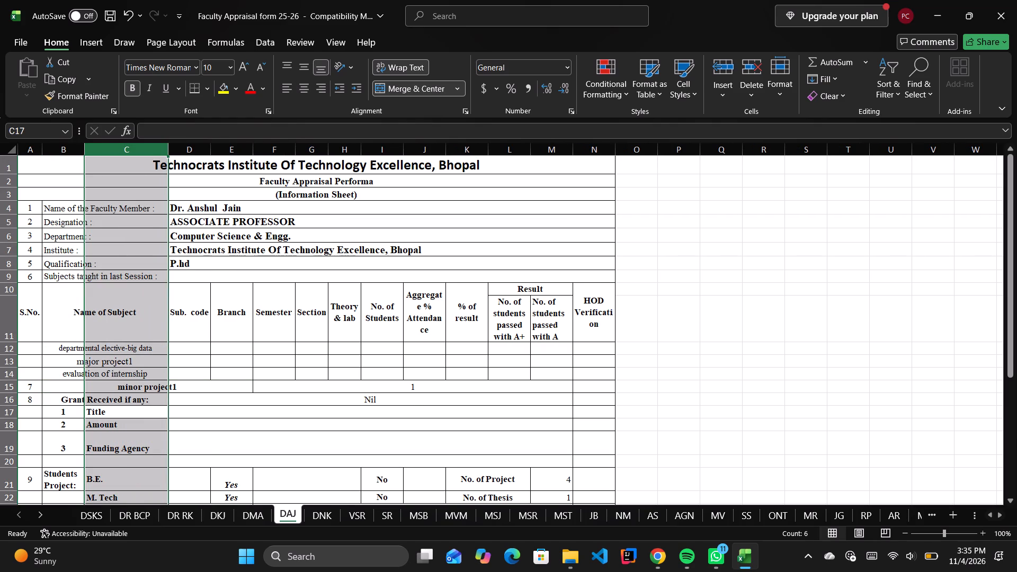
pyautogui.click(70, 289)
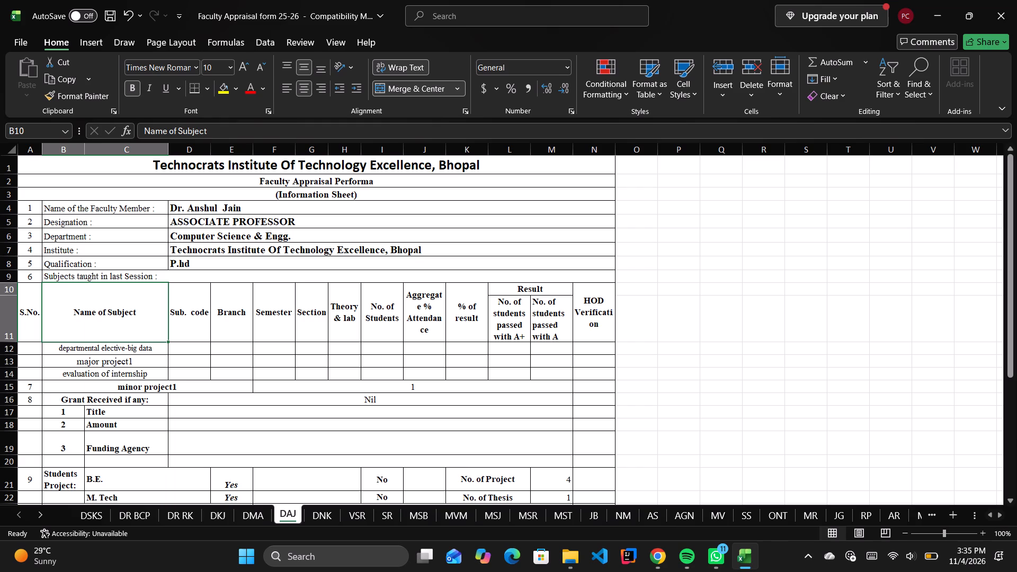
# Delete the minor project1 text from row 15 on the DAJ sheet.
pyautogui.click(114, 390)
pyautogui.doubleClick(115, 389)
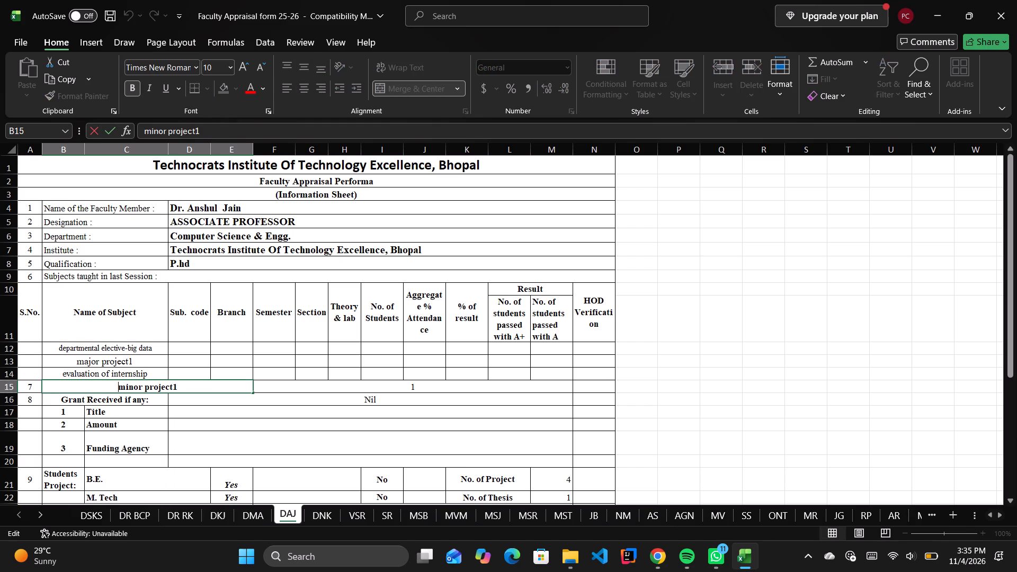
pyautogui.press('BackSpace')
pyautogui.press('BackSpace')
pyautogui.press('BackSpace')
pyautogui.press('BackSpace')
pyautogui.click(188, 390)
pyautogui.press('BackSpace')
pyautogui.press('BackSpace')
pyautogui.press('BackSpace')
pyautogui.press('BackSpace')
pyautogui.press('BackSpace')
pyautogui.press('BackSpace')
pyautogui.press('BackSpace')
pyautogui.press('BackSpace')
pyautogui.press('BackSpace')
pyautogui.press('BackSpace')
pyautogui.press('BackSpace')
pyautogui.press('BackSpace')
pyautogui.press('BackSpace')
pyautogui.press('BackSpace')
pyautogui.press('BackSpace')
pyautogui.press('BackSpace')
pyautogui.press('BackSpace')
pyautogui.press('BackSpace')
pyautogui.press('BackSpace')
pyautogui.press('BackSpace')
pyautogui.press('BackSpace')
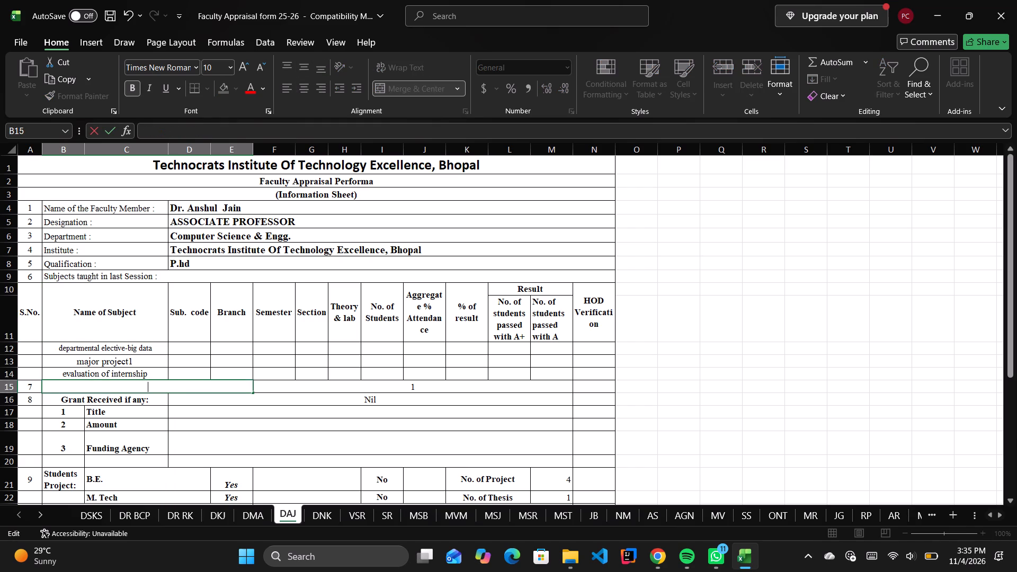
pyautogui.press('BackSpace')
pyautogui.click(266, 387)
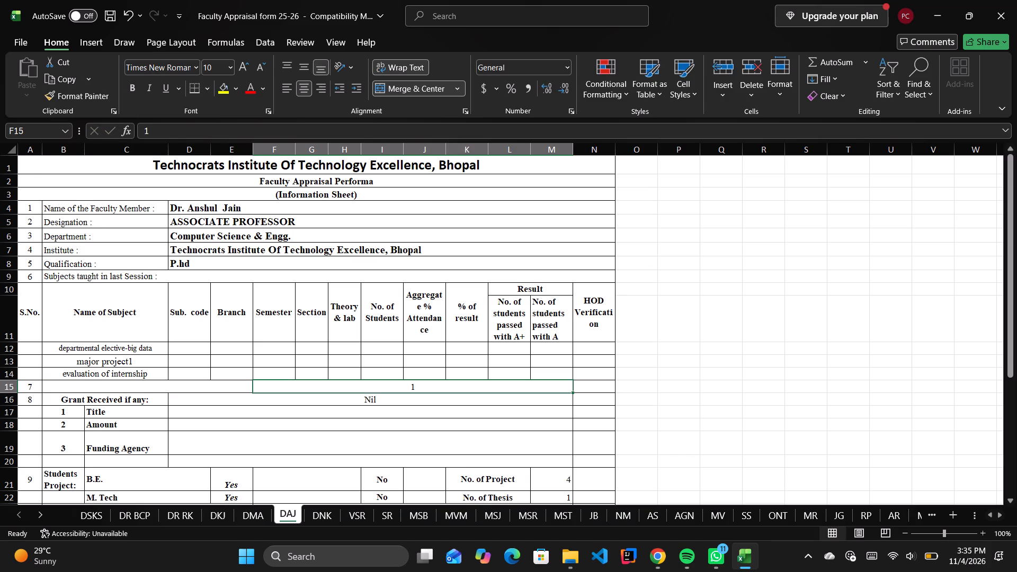
# Check the DMA sheet for the label in row 15, below the subject rows, and return to the DAJ sheet.
pyautogui.click(254, 514)
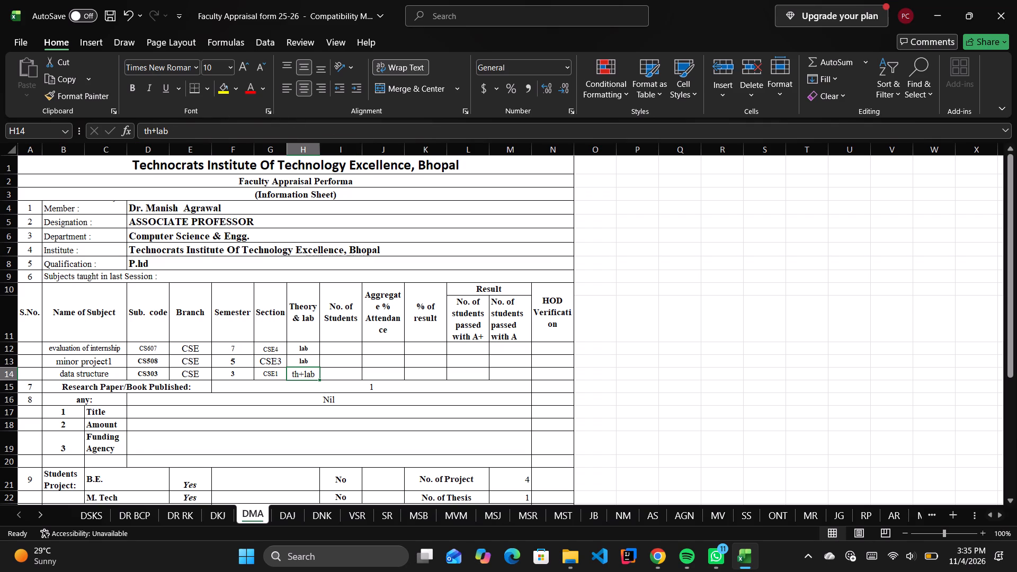
pyautogui.click(287, 515)
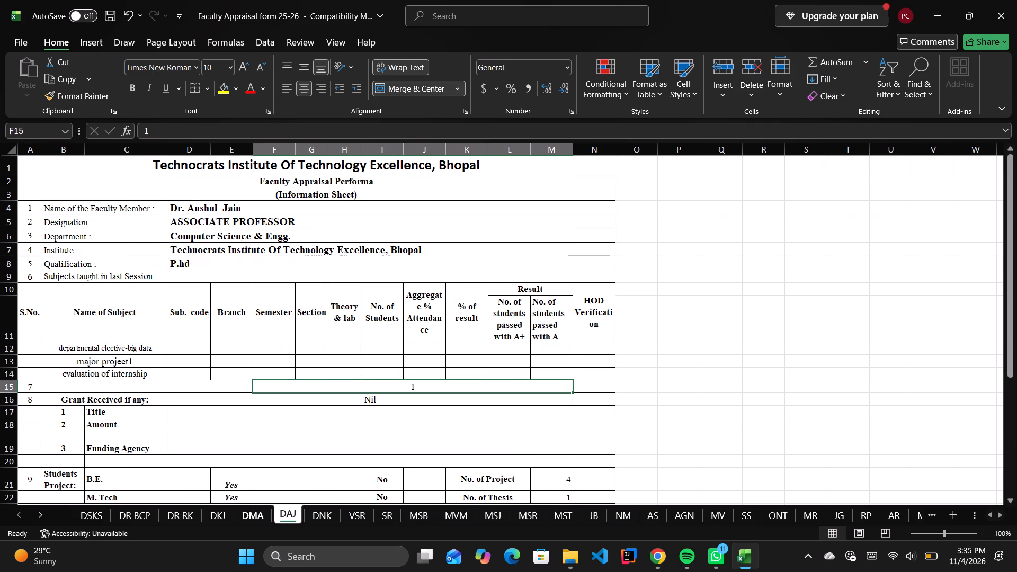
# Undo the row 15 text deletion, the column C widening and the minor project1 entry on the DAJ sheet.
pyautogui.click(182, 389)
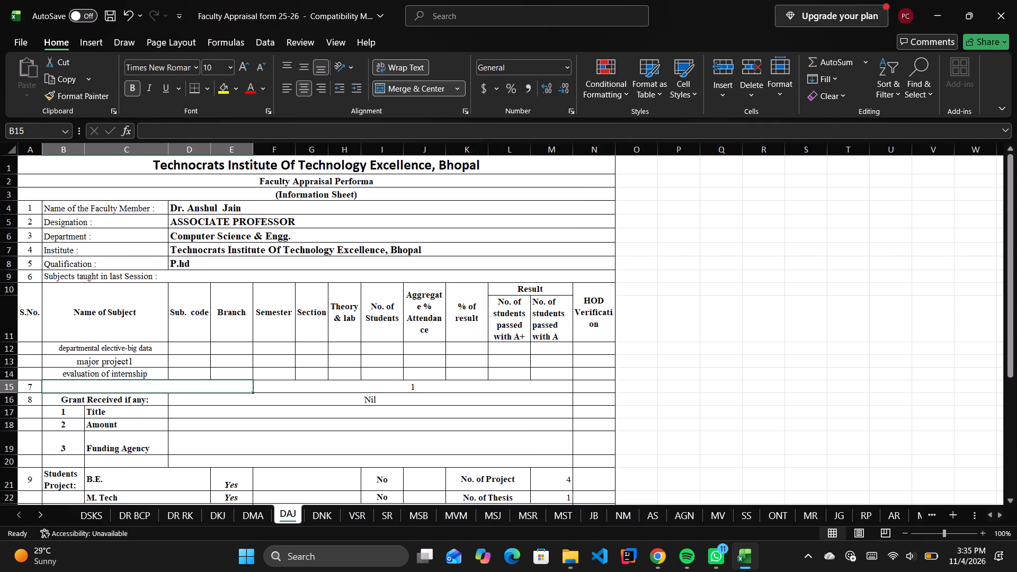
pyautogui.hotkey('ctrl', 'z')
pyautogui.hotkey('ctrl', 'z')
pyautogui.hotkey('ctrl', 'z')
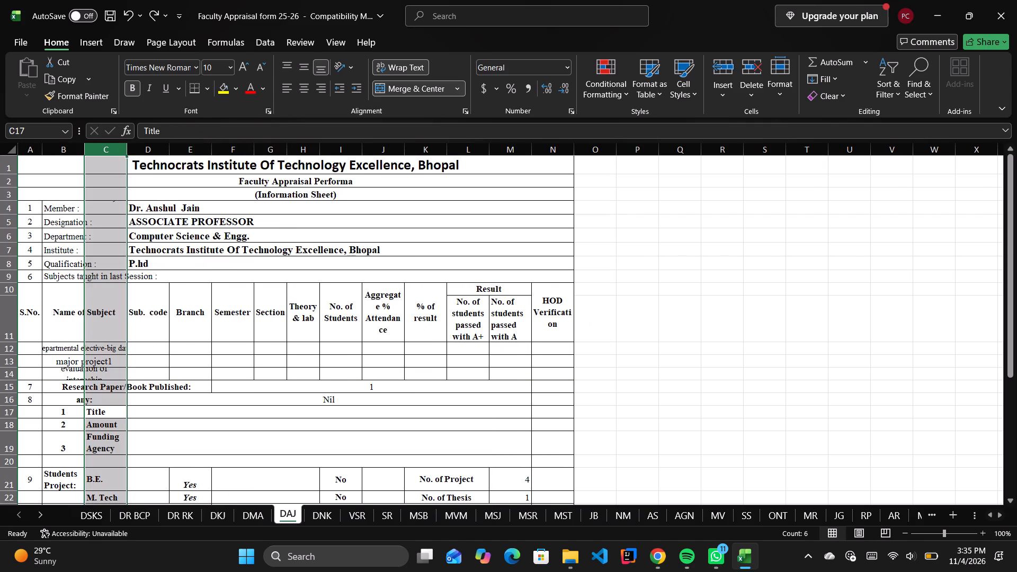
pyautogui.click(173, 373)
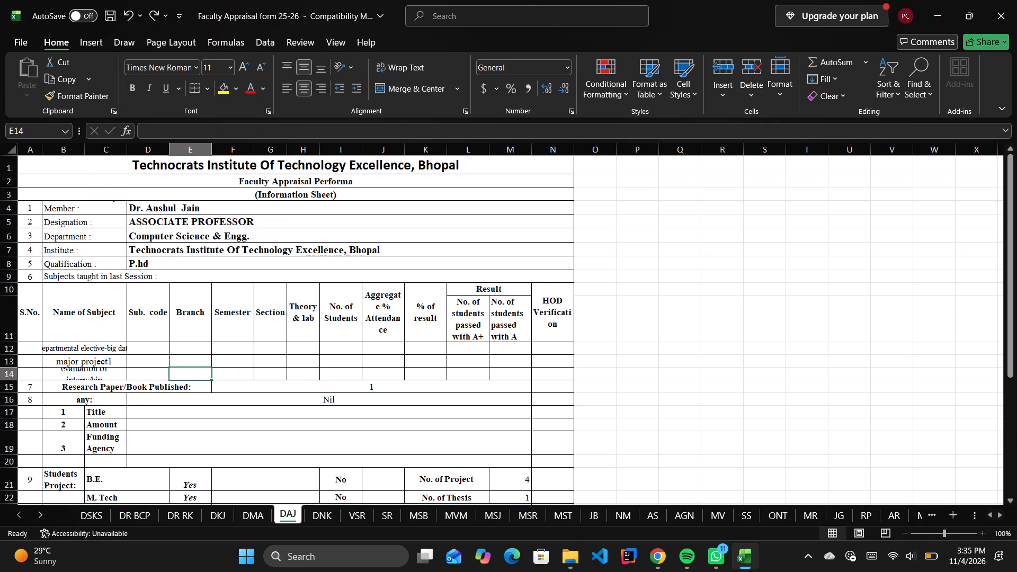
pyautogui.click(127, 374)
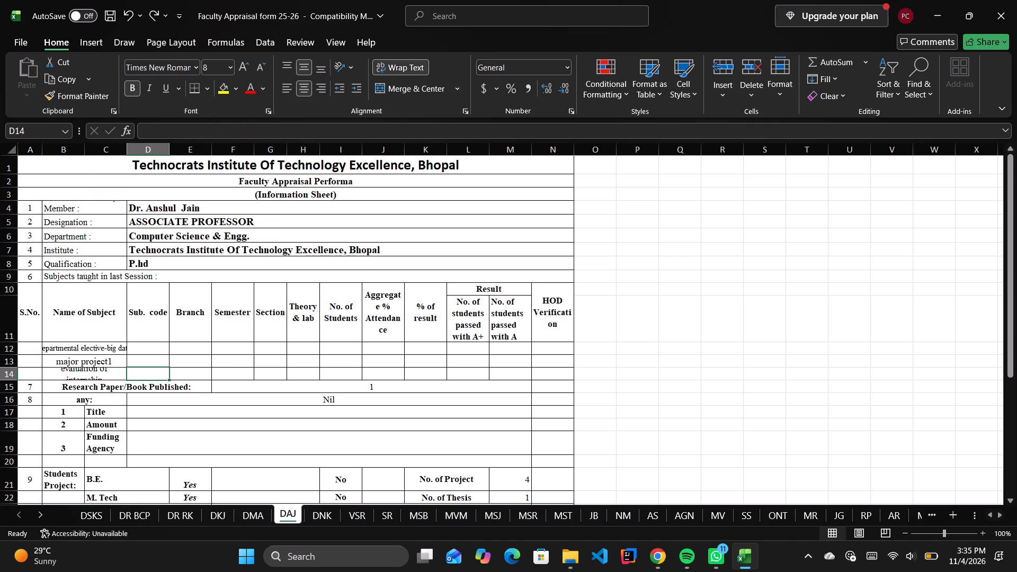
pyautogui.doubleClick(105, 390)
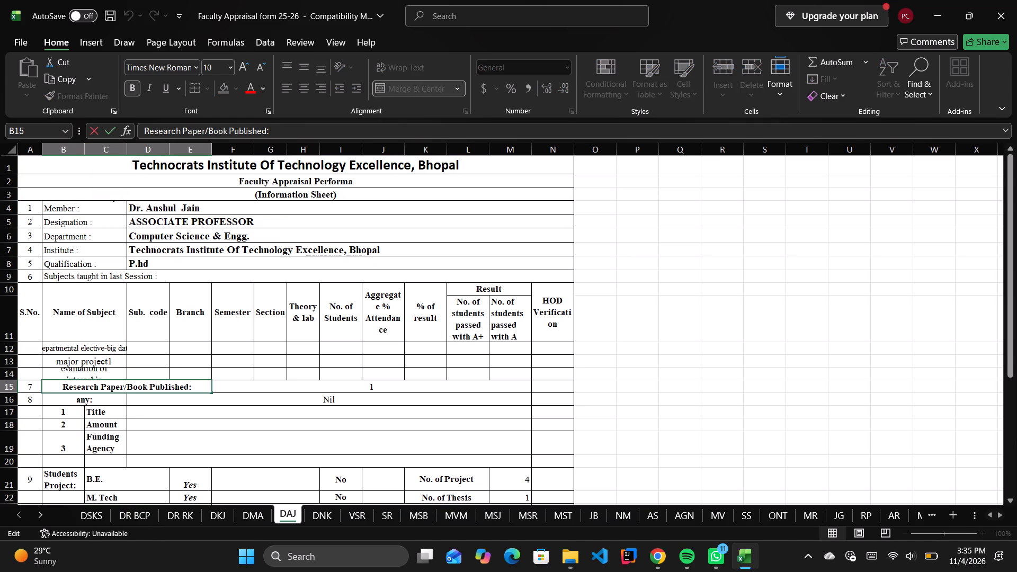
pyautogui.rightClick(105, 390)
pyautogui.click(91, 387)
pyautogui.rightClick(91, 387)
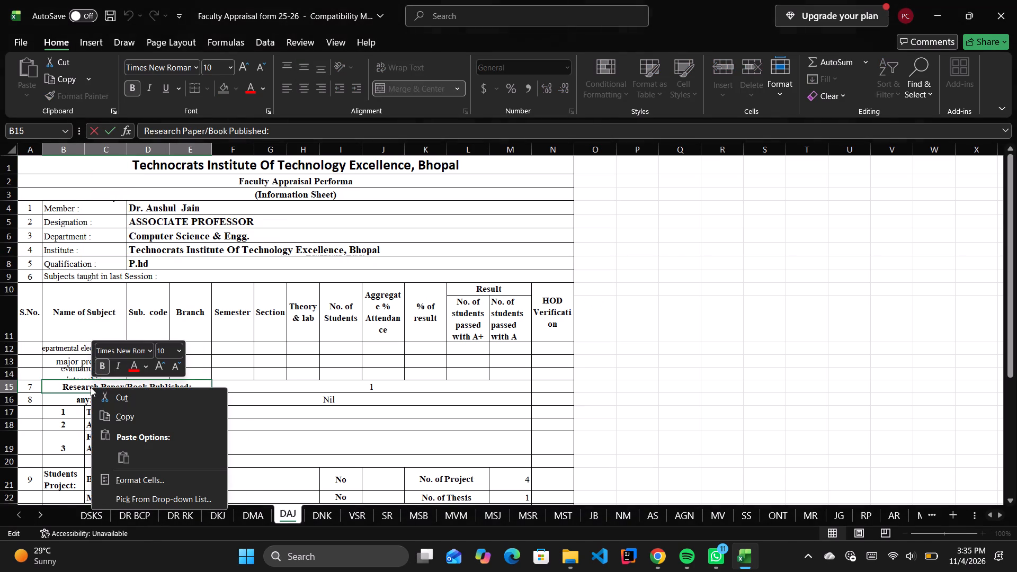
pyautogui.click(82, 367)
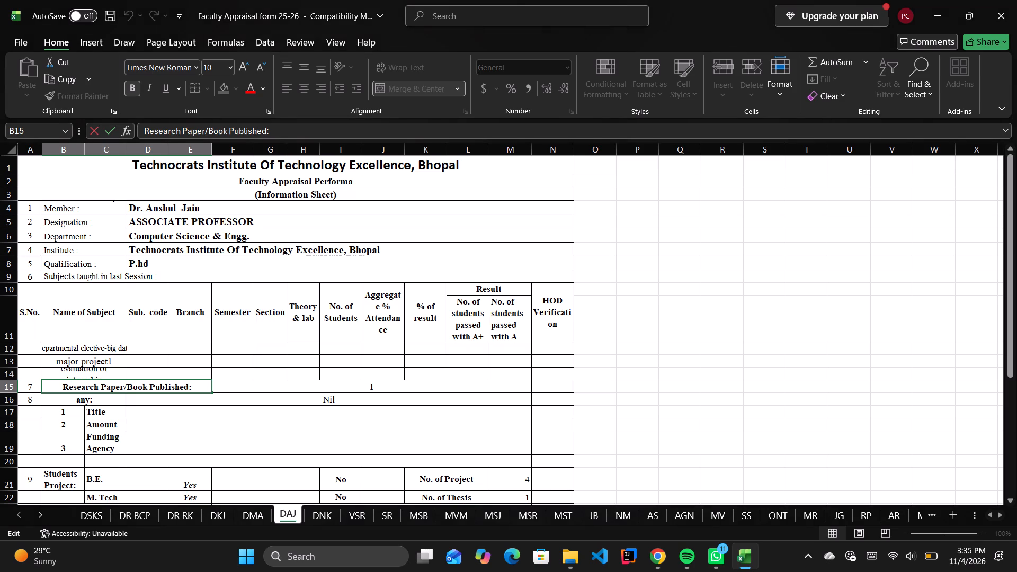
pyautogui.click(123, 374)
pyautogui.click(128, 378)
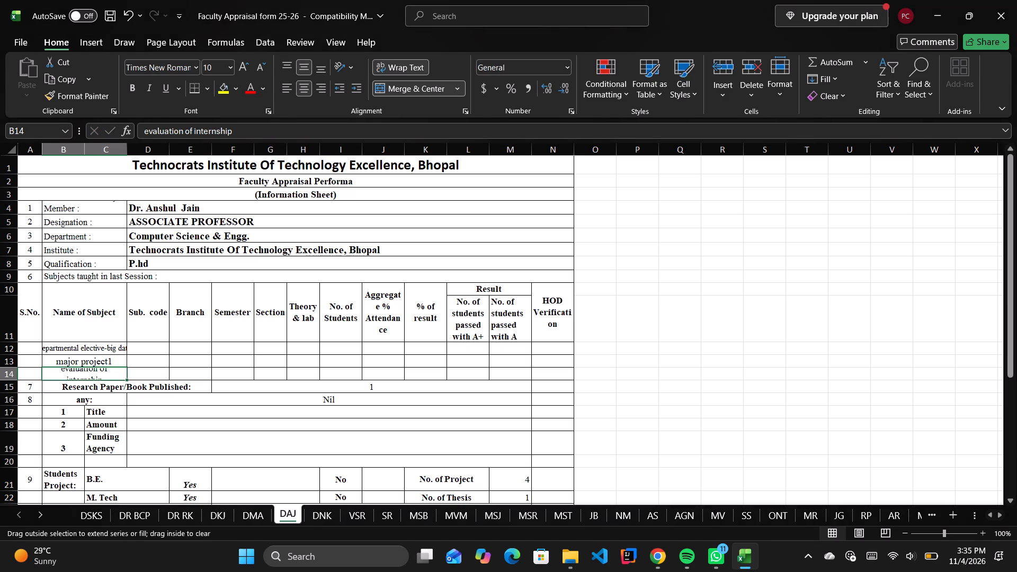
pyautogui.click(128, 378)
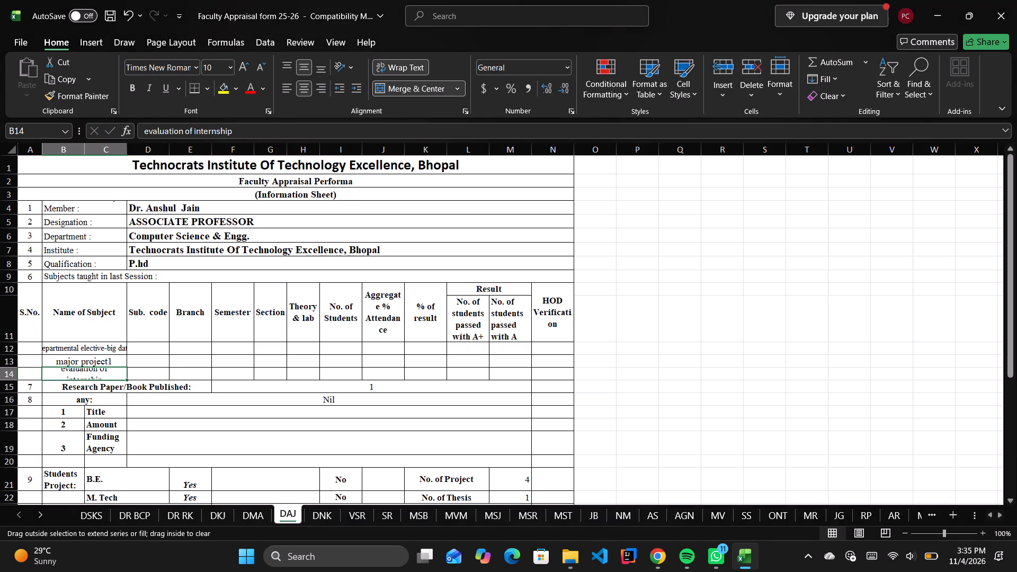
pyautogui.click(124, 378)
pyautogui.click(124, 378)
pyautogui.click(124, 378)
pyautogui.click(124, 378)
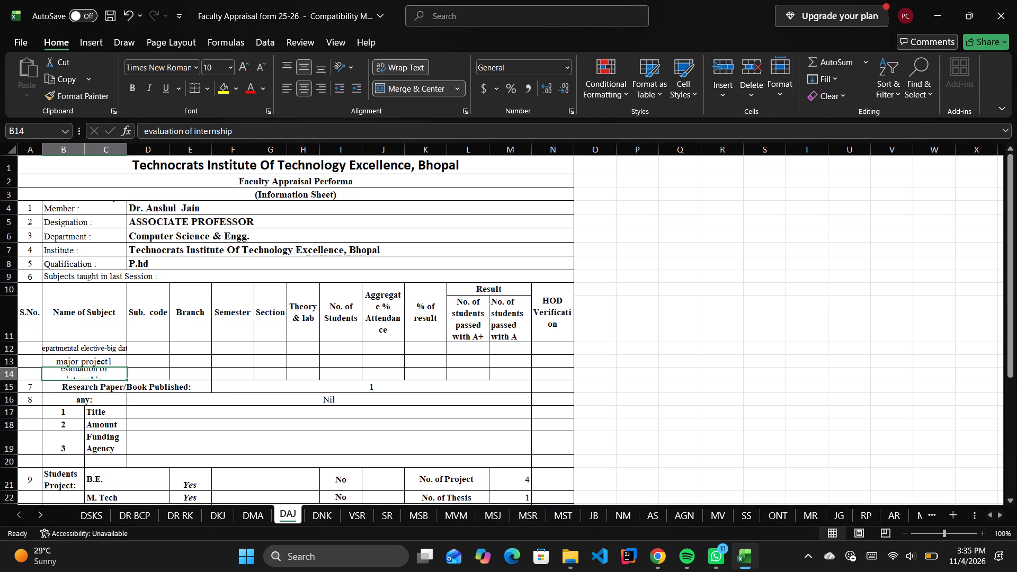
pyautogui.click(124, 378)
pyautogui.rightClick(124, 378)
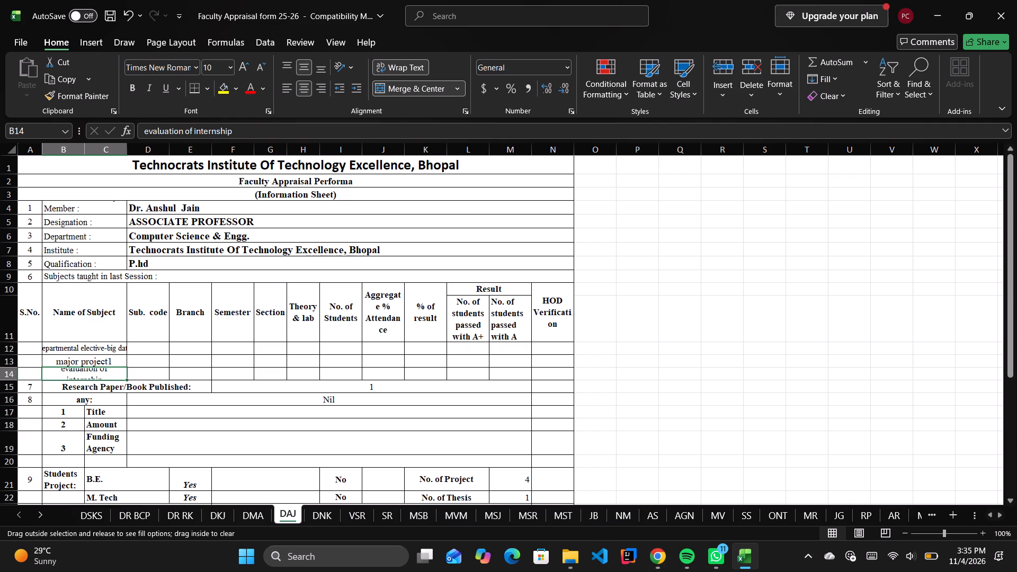
# Insert an entire row above the Research Paper/Book Published row on the DAJ sheet.
pyautogui.click(120, 386)
pyautogui.rightClick(120, 386)
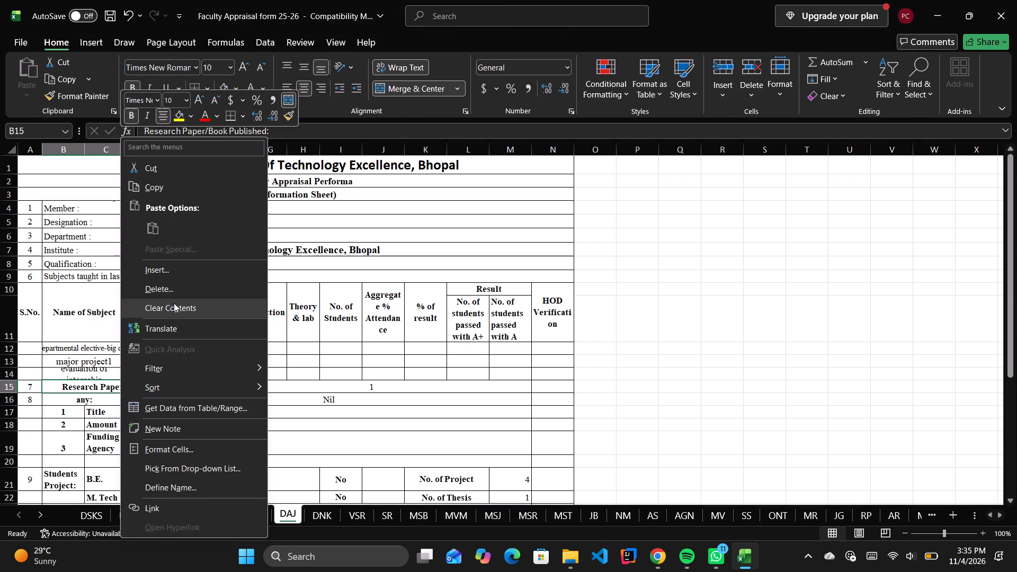
pyautogui.click(174, 273)
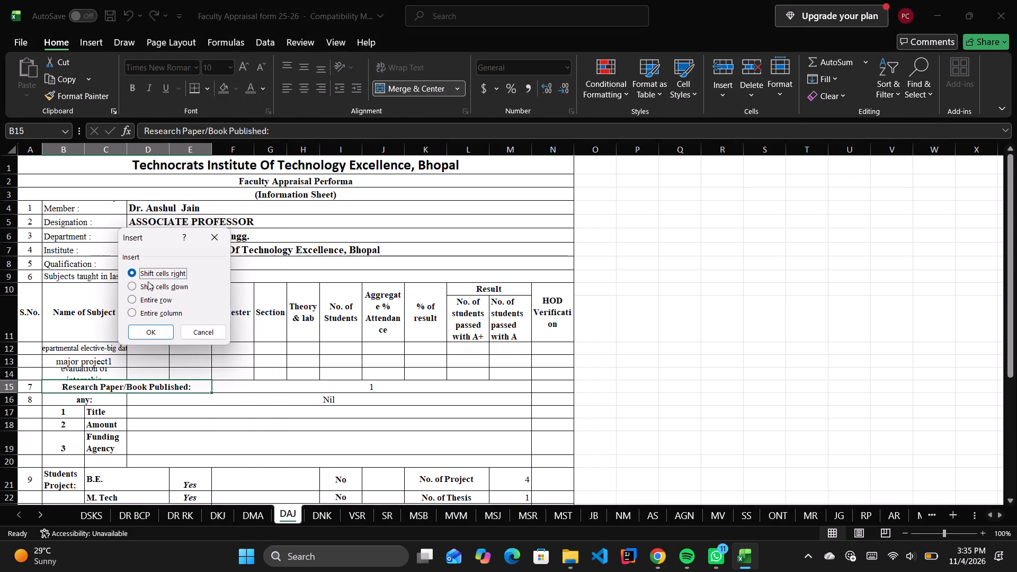
pyautogui.click(131, 295)
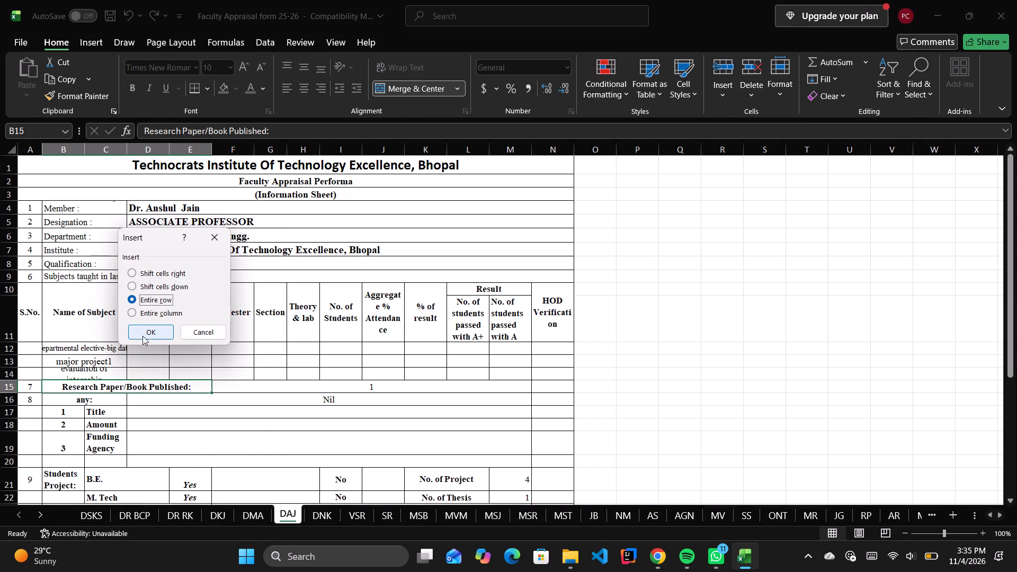
pyautogui.click(142, 336)
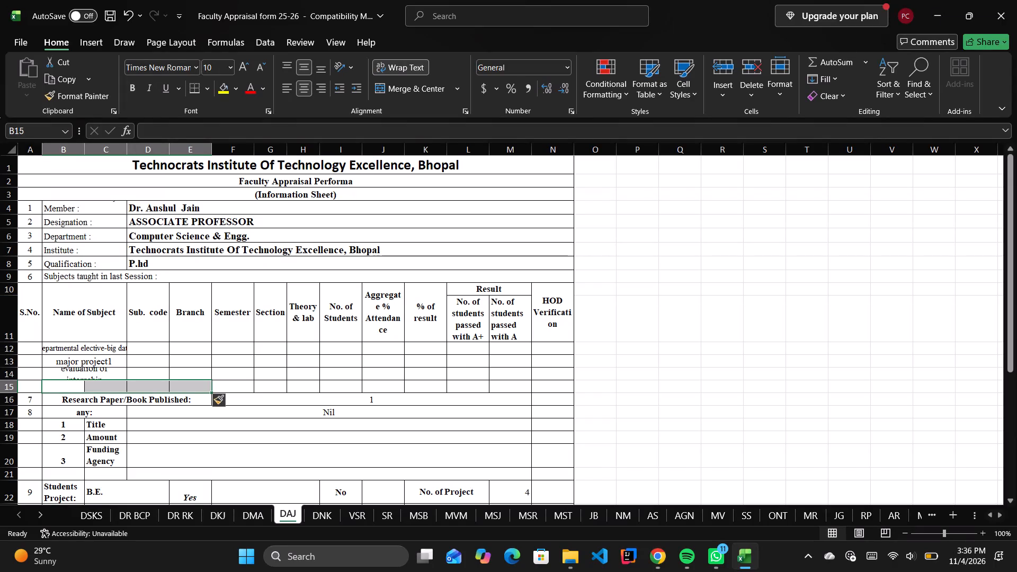
pyautogui.click(79, 391)
pyautogui.click(79, 391)
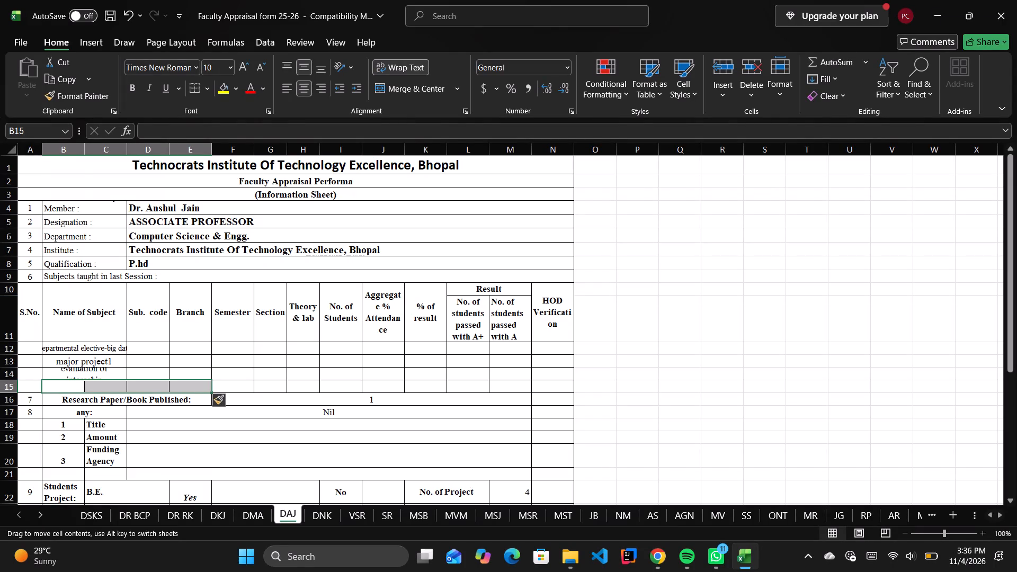
# Shrink column B on the DAJ sheet to almost zero width.
pyautogui.moveTo(85, 150); pyautogui.dragTo(44, 148)
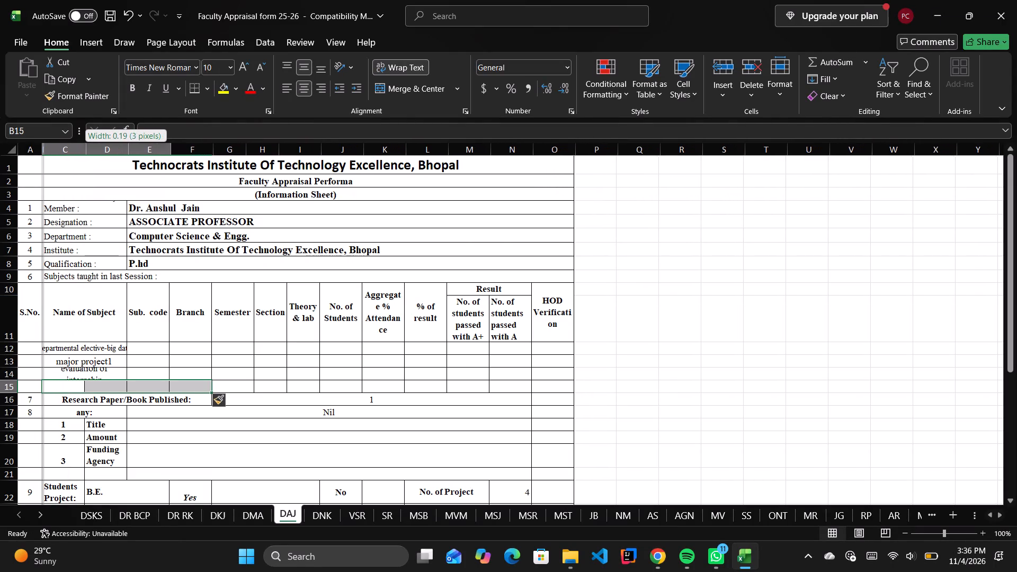
pyautogui.moveTo(44, 148); pyautogui.dragTo(42, 148)
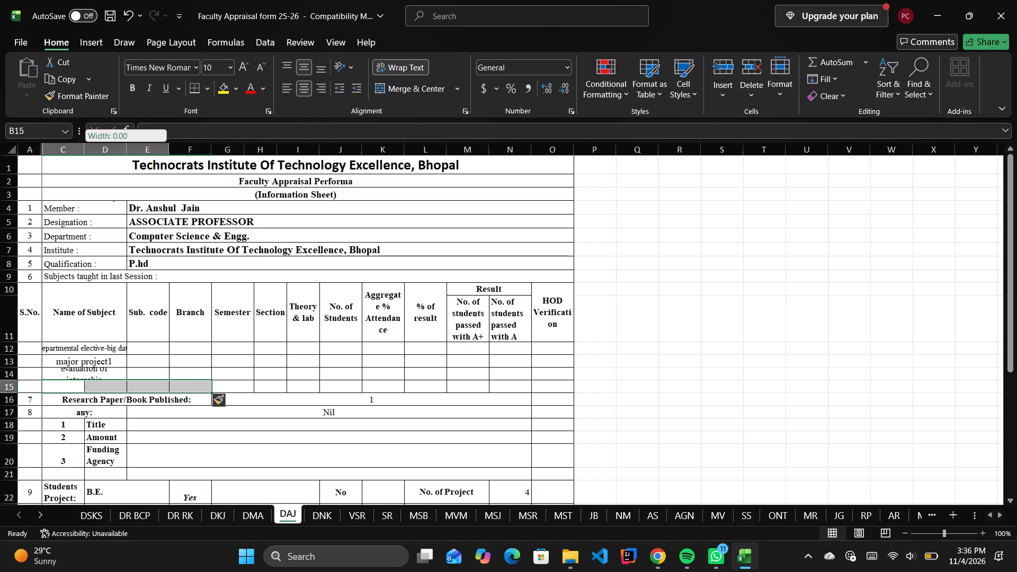
pyautogui.moveTo(42, 148); pyautogui.dragTo(43, 148)
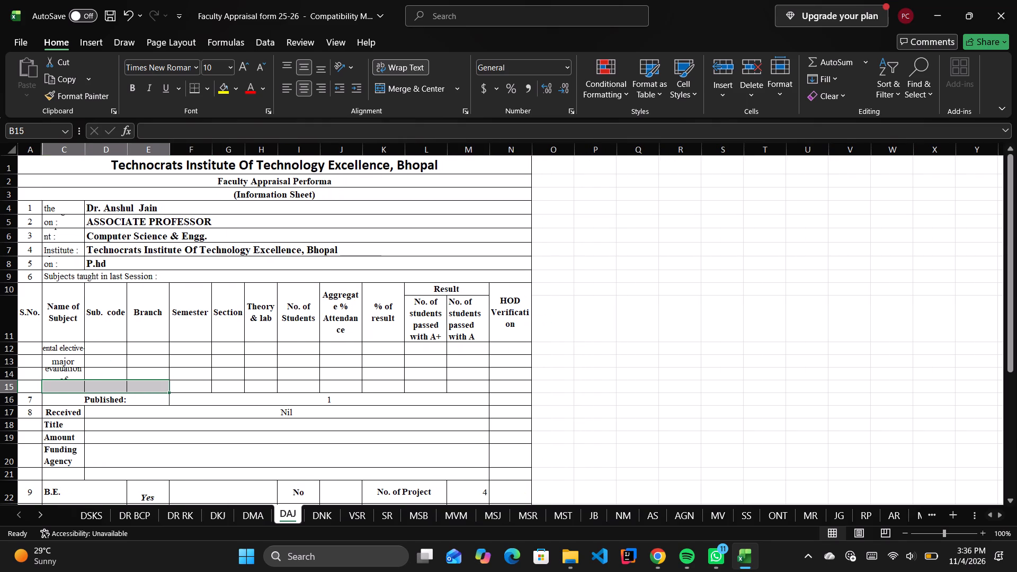
# Widen column C on the DAJ sheet to about 26.22 so the subject names fit.
pyautogui.moveTo(87, 152); pyautogui.dragTo(112, 149)
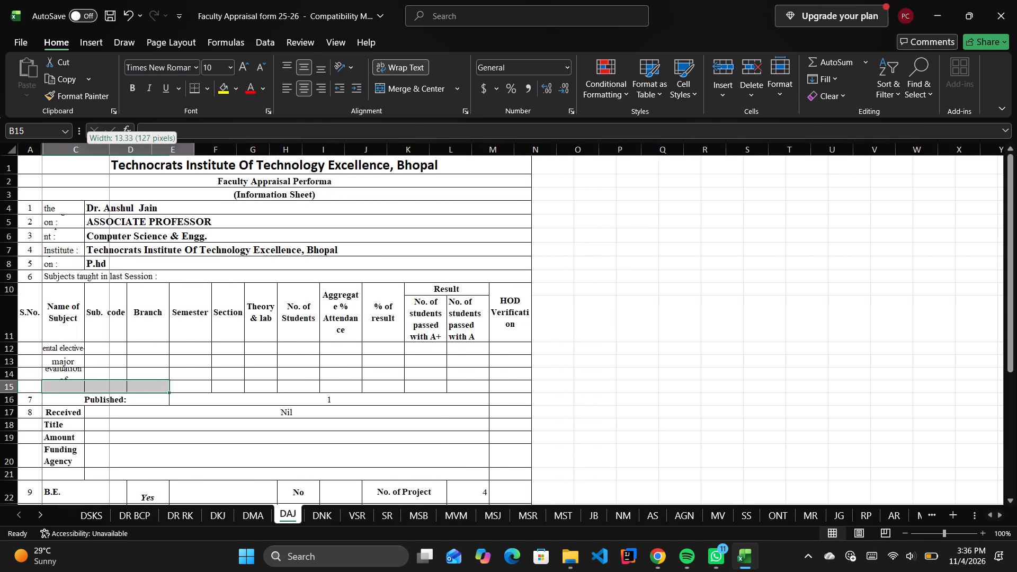
pyautogui.moveTo(112, 149); pyautogui.dragTo(129, 148)
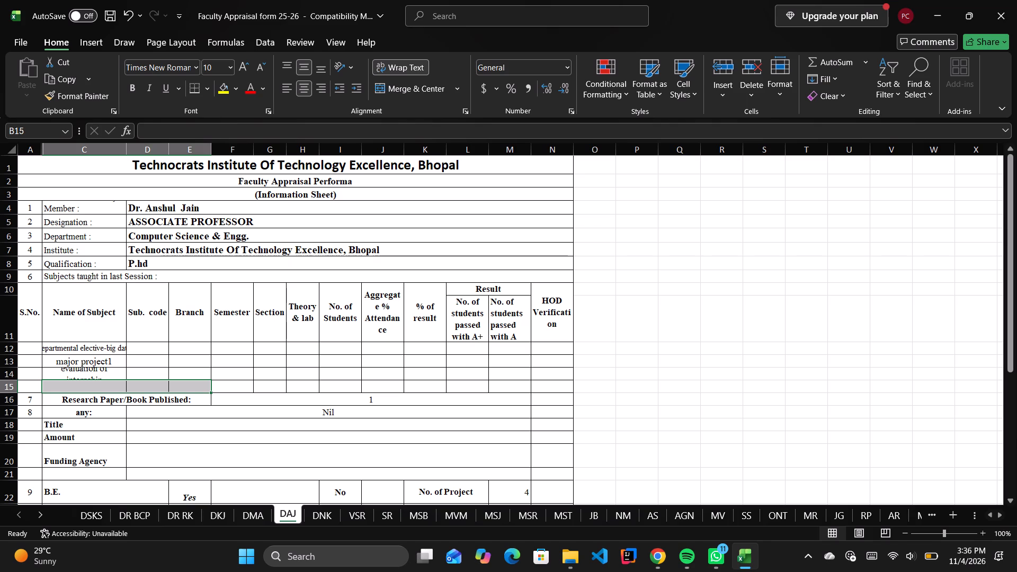
pyautogui.moveTo(128, 148); pyautogui.dragTo(199, 144)
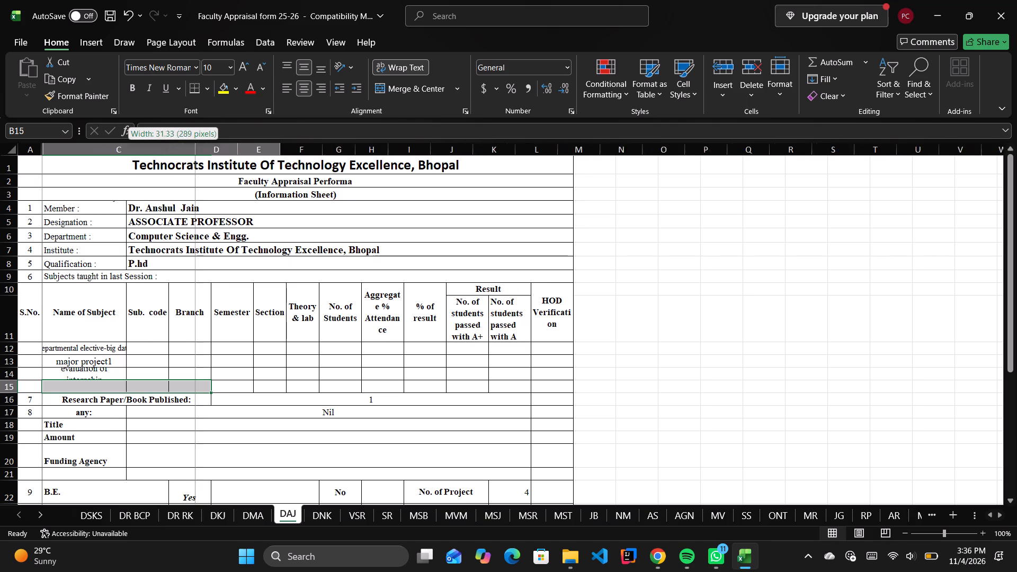
pyautogui.moveTo(199, 144); pyautogui.dragTo(173, 138)
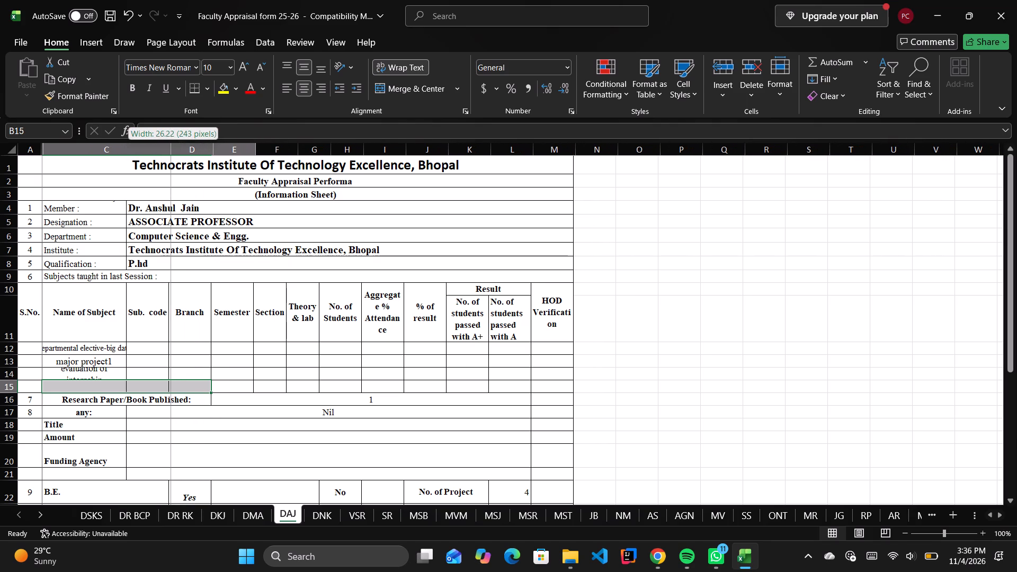
pyautogui.moveTo(173, 138); pyautogui.dragTo(172, 138)
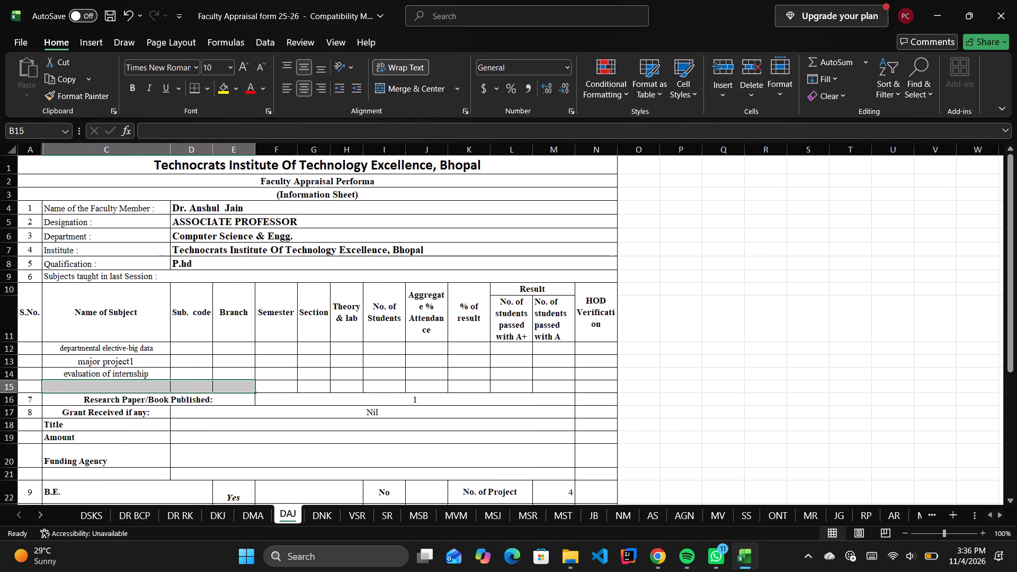
# Enter minor project1 as the subject name in the empty row 15 of the DAJ sheet.
pyautogui.click(89, 388)
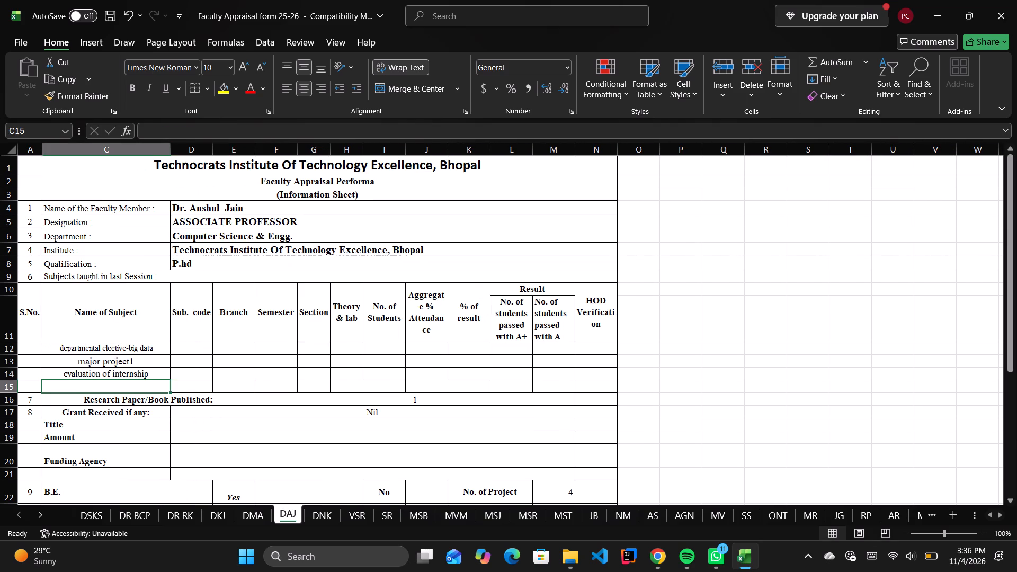
pyautogui.write('minor project12')
pyautogui.press('BackSpace')
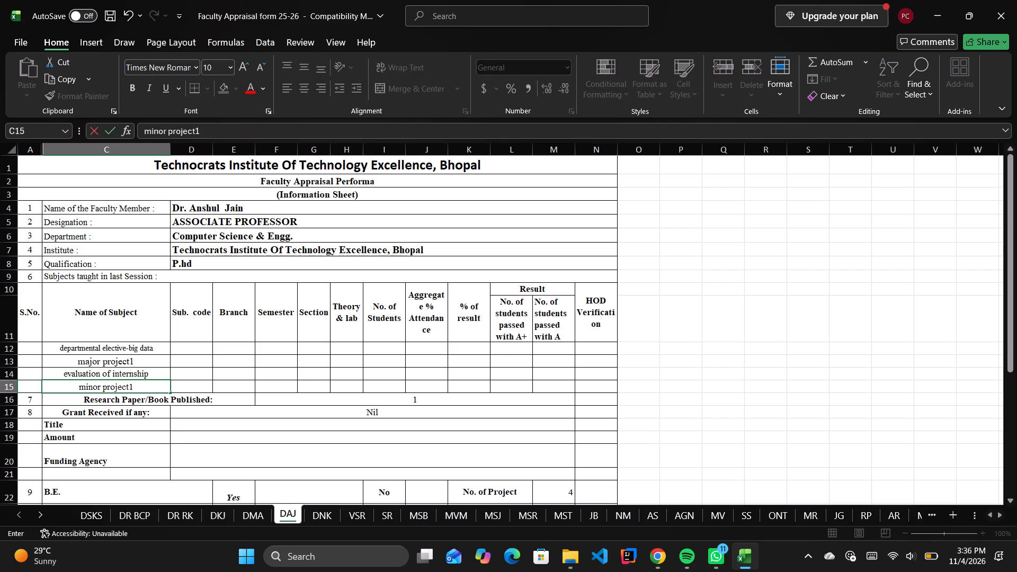
# Enter subject codes CS702(D) for departmental elective-big data, CS706 for major project1 and CS607 for evaluation of internship.
pyautogui.click(200, 346)
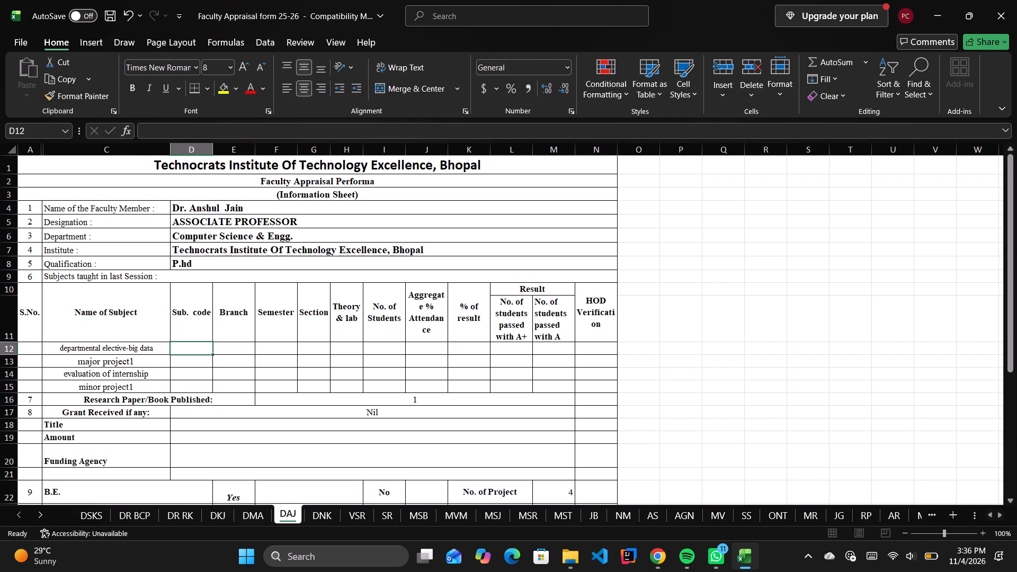
pyautogui.write('CS')
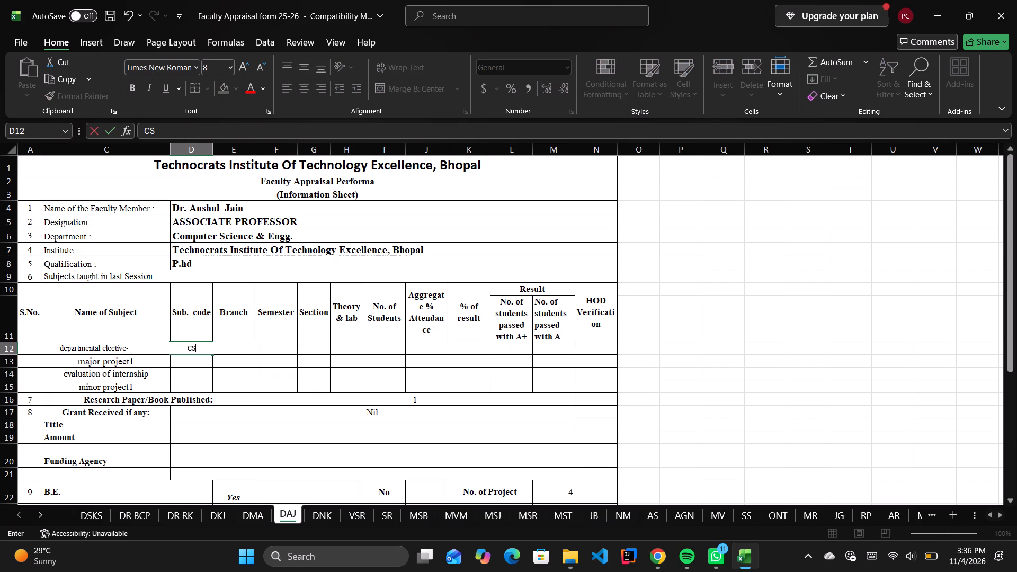
pyautogui.write('70')
pyautogui.press('2')
pyautogui.hotkey('shift', '(')
pyautogui.write('D)')
pyautogui.click(196, 363)
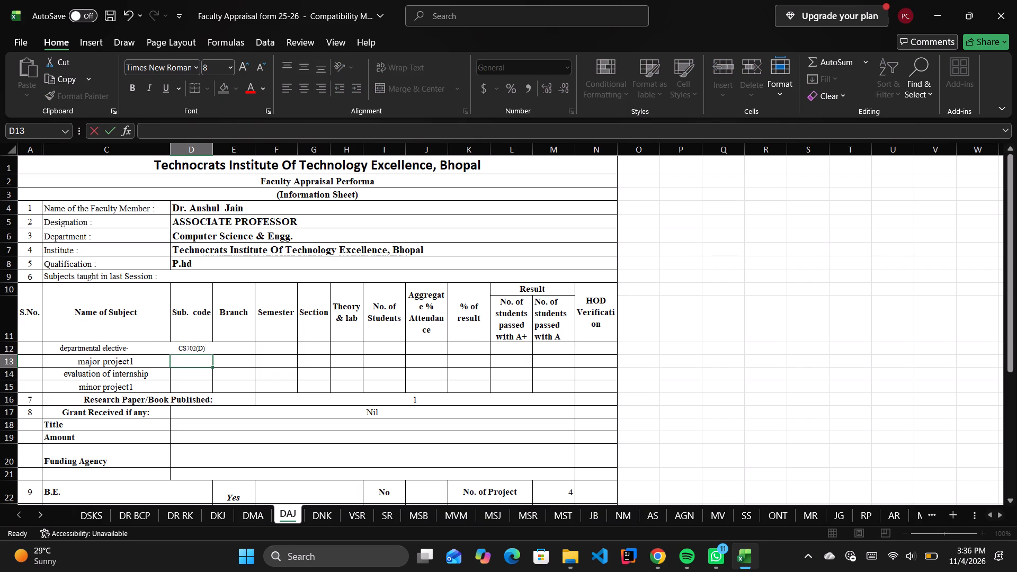
pyautogui.write('CS706')
pyautogui.press('Return')
pyautogui.write('CS')
pyautogui.write('607')
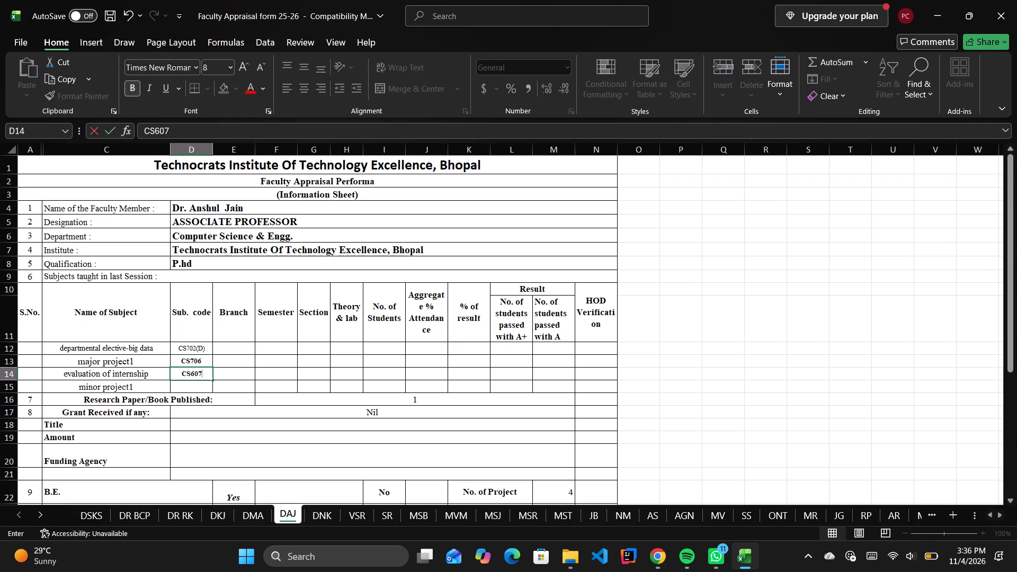
pyautogui.press('Return')
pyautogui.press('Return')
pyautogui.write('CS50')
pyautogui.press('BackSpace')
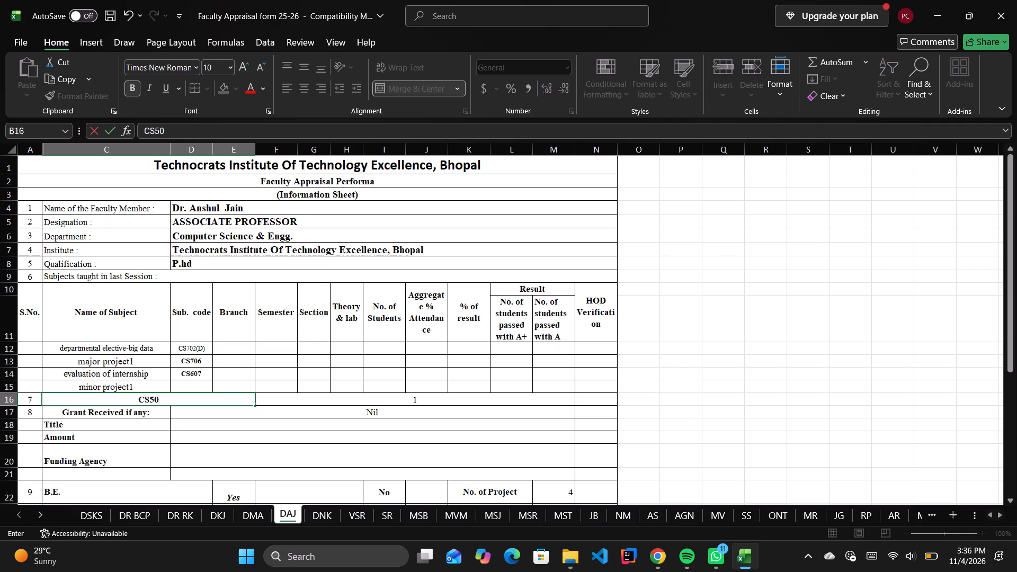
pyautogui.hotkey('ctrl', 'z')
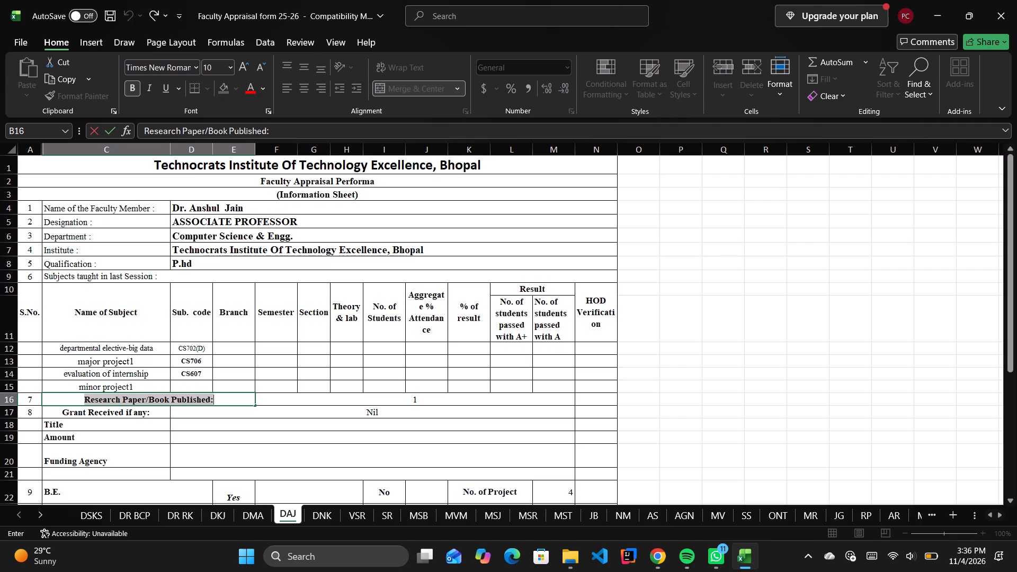
# Enter CS508 as the subject code for minor project1.
pyautogui.click(201, 388)
pyautogui.write('CS')
pyautogui.write('50')
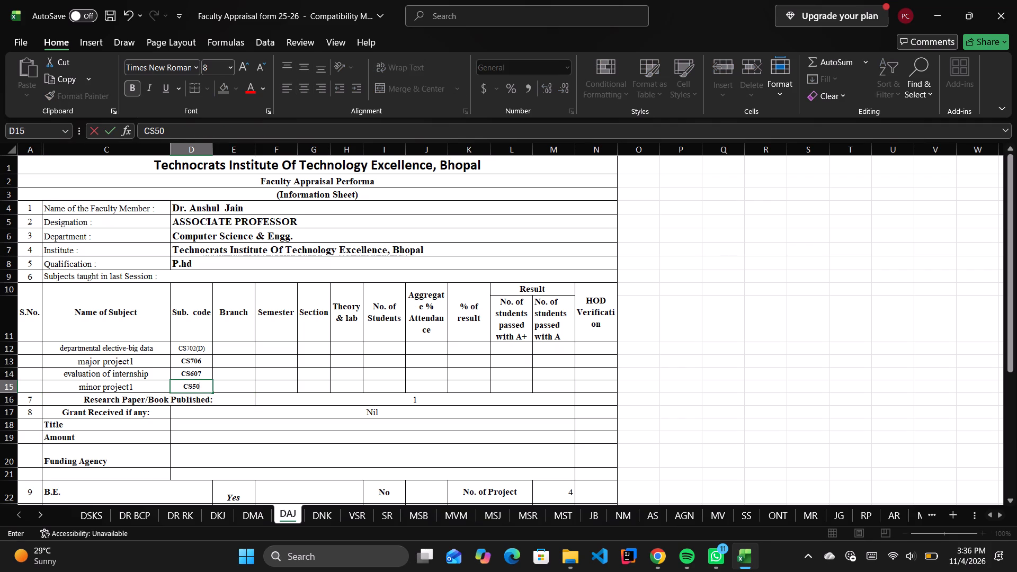
pyautogui.press('8')
# Enter CSE as the branch for the departmental elective-big data subject.
pyautogui.click(239, 348)
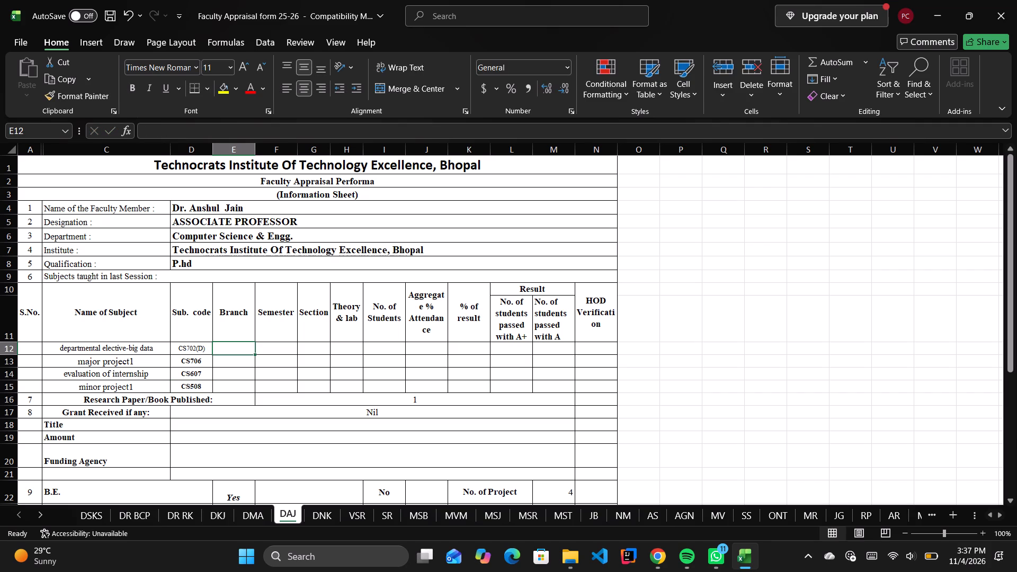
pyautogui.write('CSE')
pyautogui.press('Return')
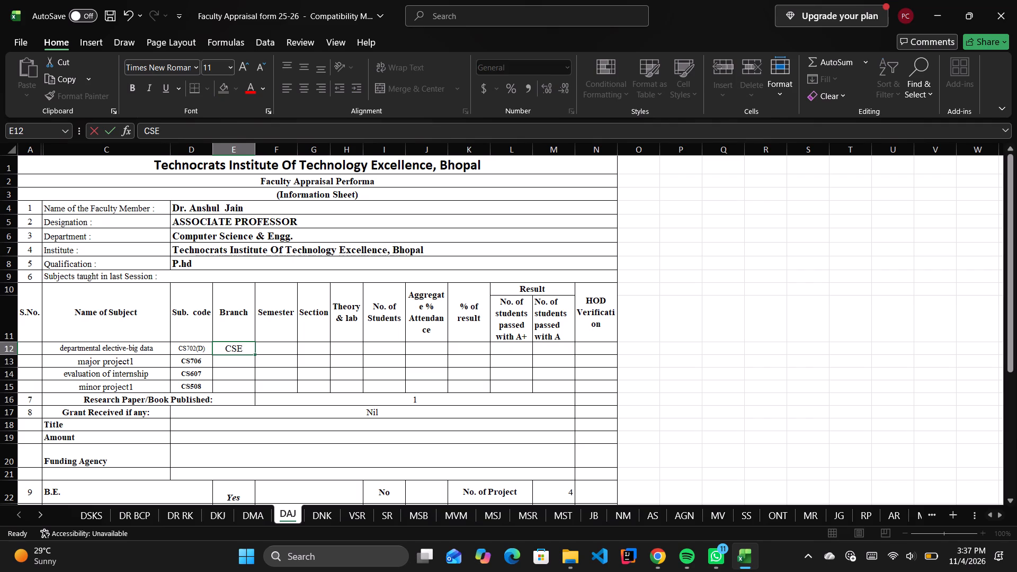
# Enter CSE as the branch for major project1, evaluation of internship and minor project1 on the DAJ sheet.
pyautogui.write('CSE')
pyautogui.press('Return')
pyautogui.write('CSE')
pyautogui.press('Return')
pyautogui.write('CSE')
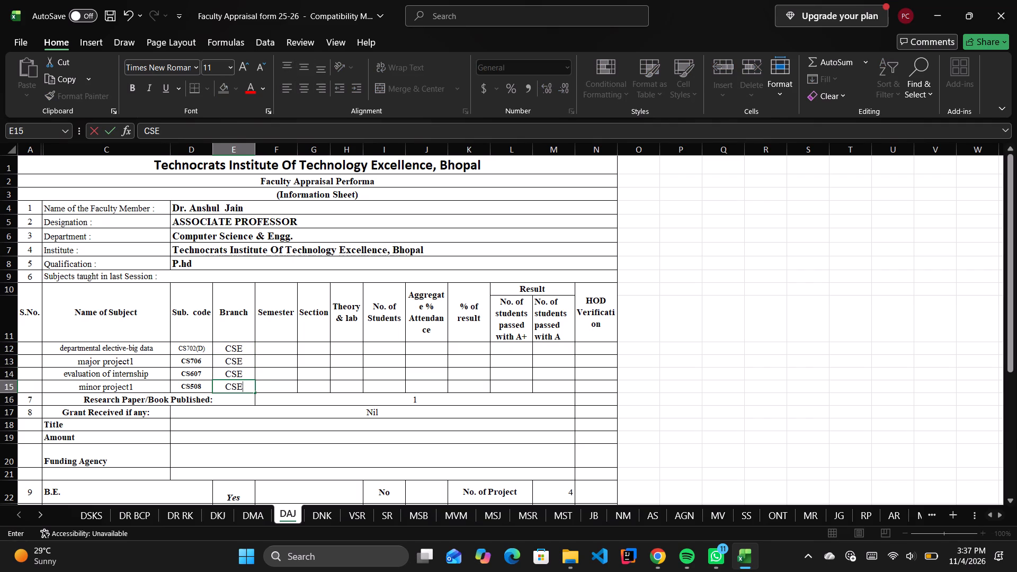
# Enter semester 7 for departmental elective-big data, major project1 and evaluation of internship, and semester 5 for minor project1.
pyautogui.click(284, 345)
pyautogui.press('7')
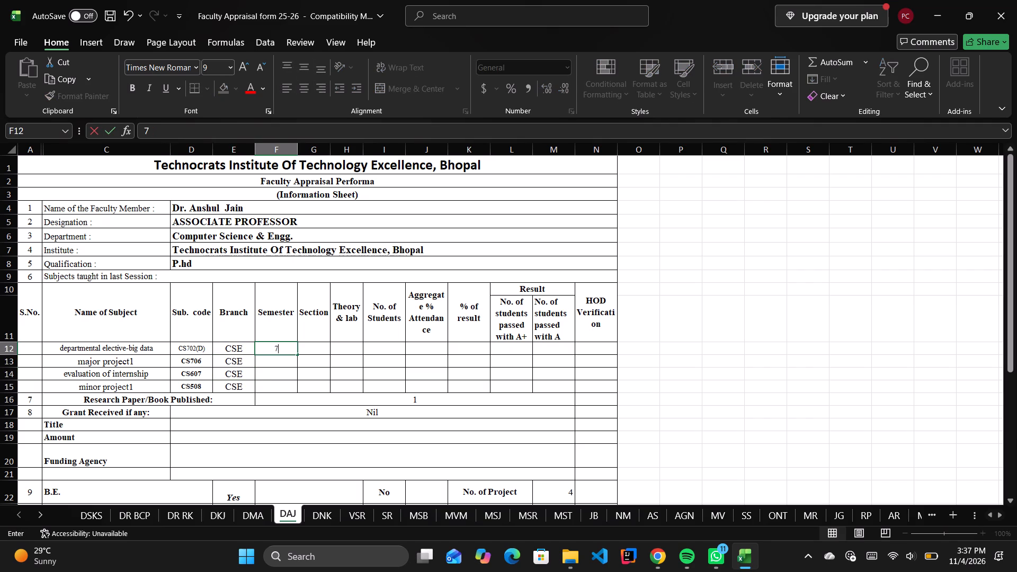
pyautogui.press('Return')
pyautogui.press('7')
pyautogui.press('Return')
pyautogui.press('7')
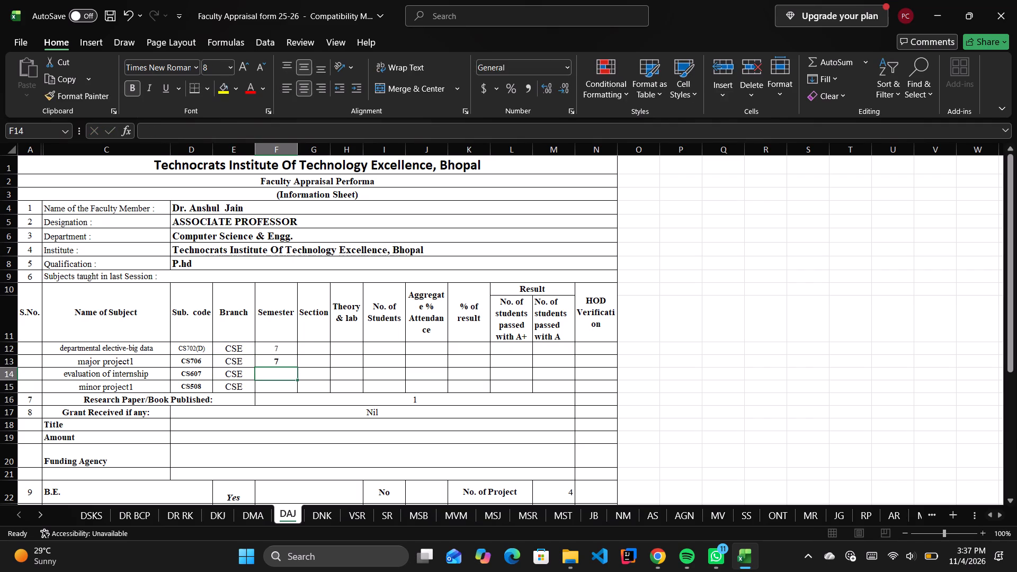
pyautogui.press('Return')
pyautogui.press('5')
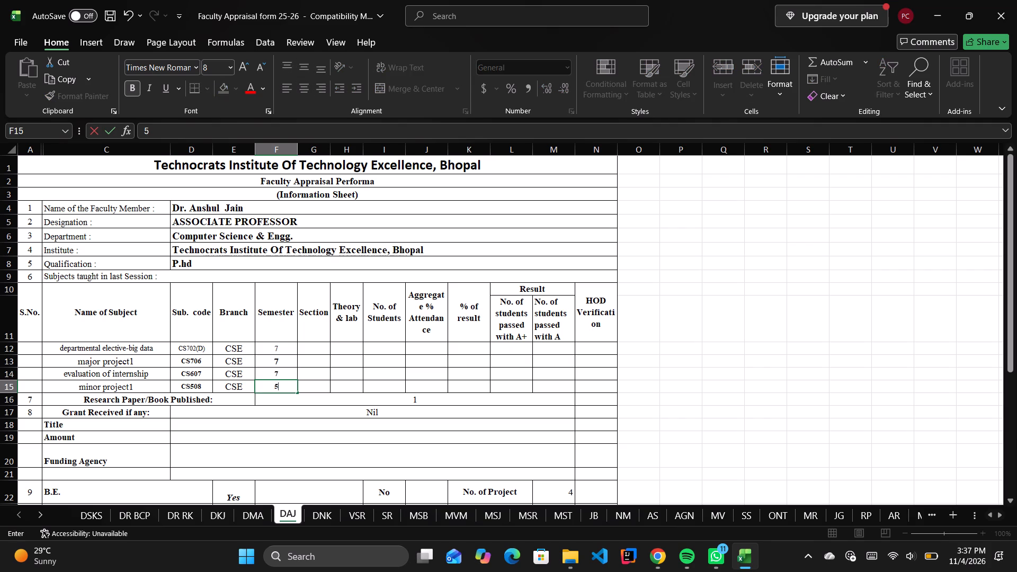
# Enter sections CS2 for departmental elective-big data and major project1, CS1 for evaluation of internship and CS5 for minor project1.
pyautogui.click(319, 345)
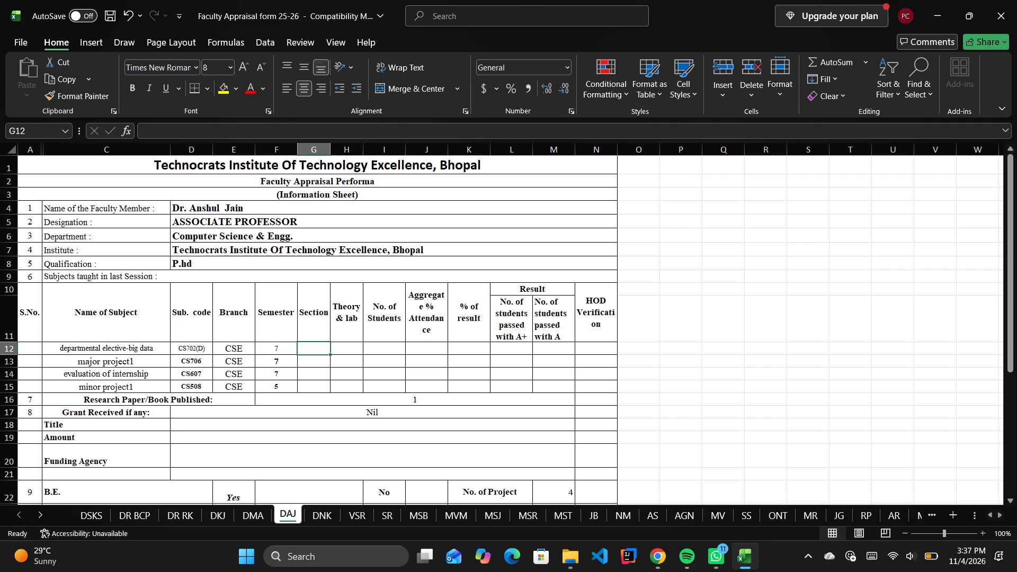
pyautogui.write('CS2')
pyautogui.press('Return')
pyautogui.write('CS')
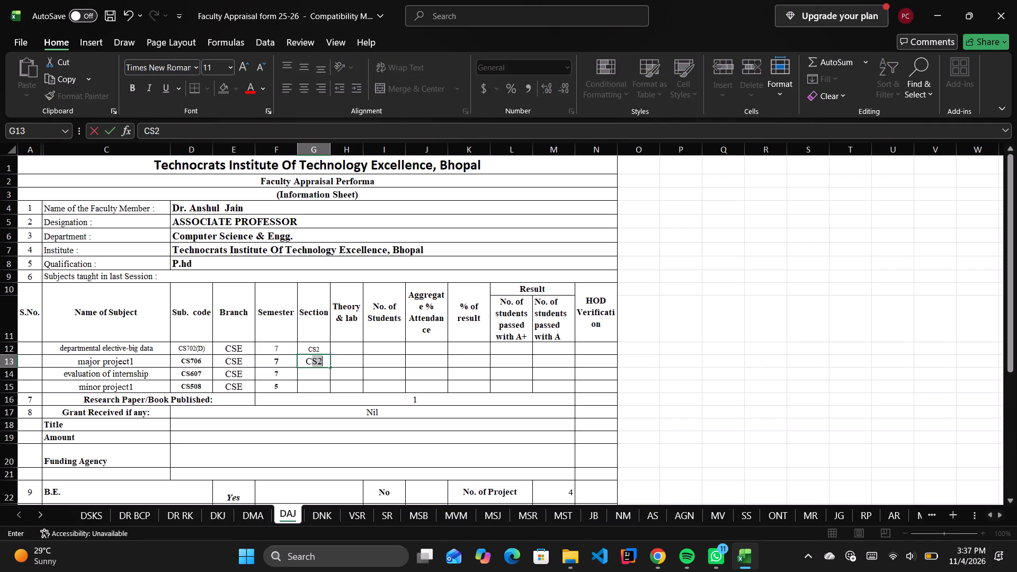
pyautogui.press('2')
pyautogui.press('Return')
pyautogui.write('CS1')
pyautogui.press('Return')
pyautogui.write('CS5')
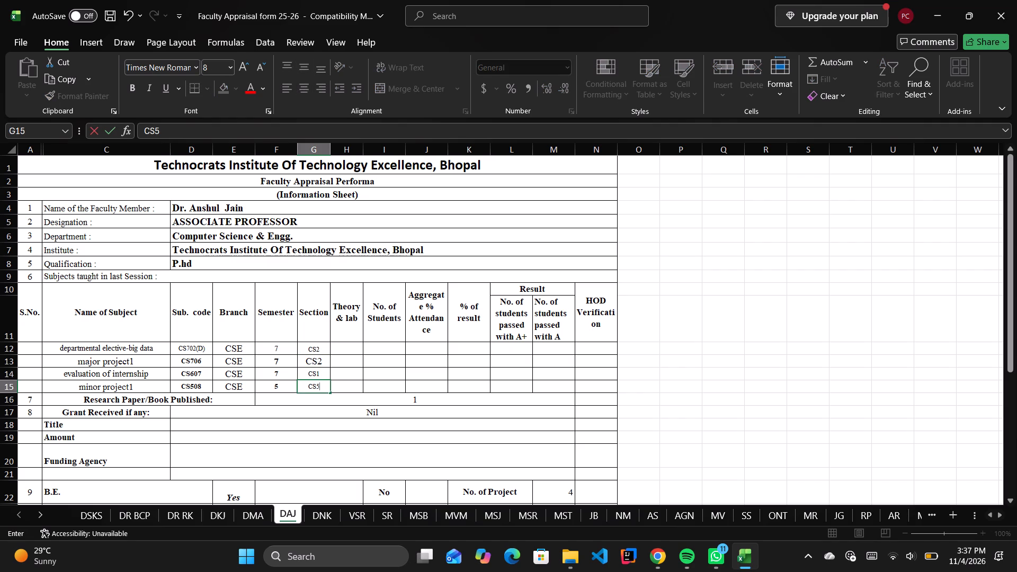
pyautogui.click(360, 346)
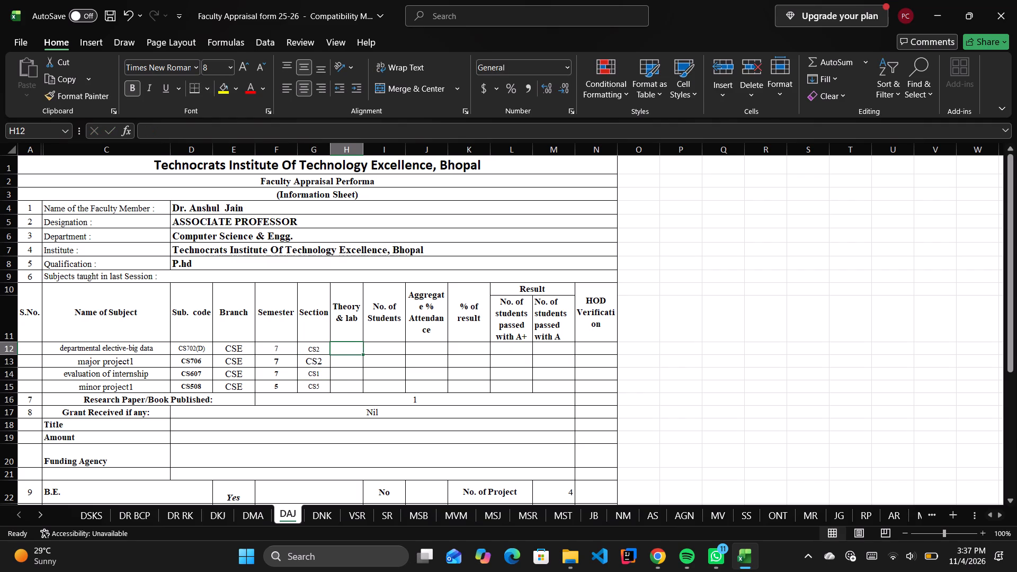
# Enter th under Theory & lab for departmental elective-big data, and lab for major project1, evaluation of internship and minor project1.
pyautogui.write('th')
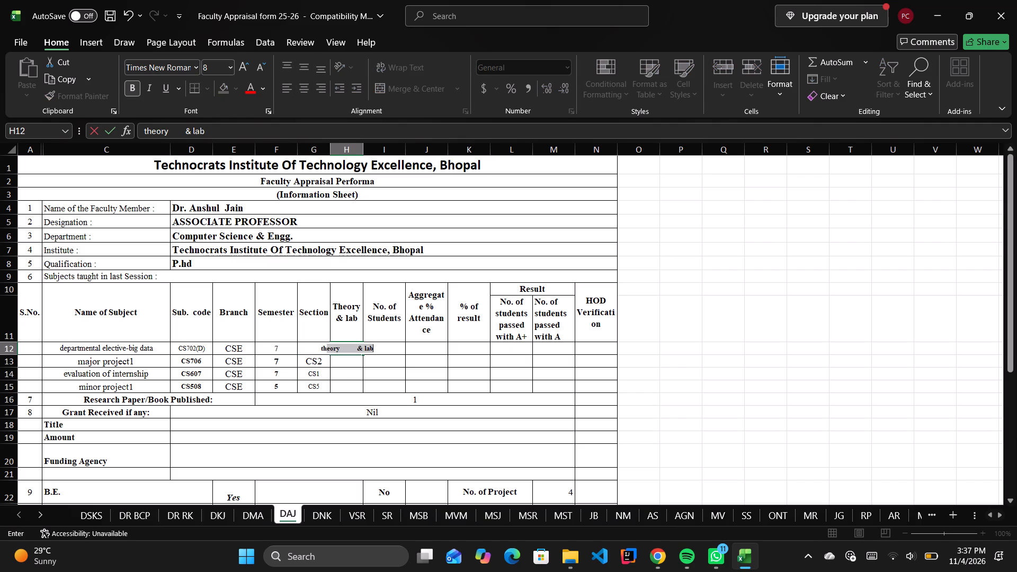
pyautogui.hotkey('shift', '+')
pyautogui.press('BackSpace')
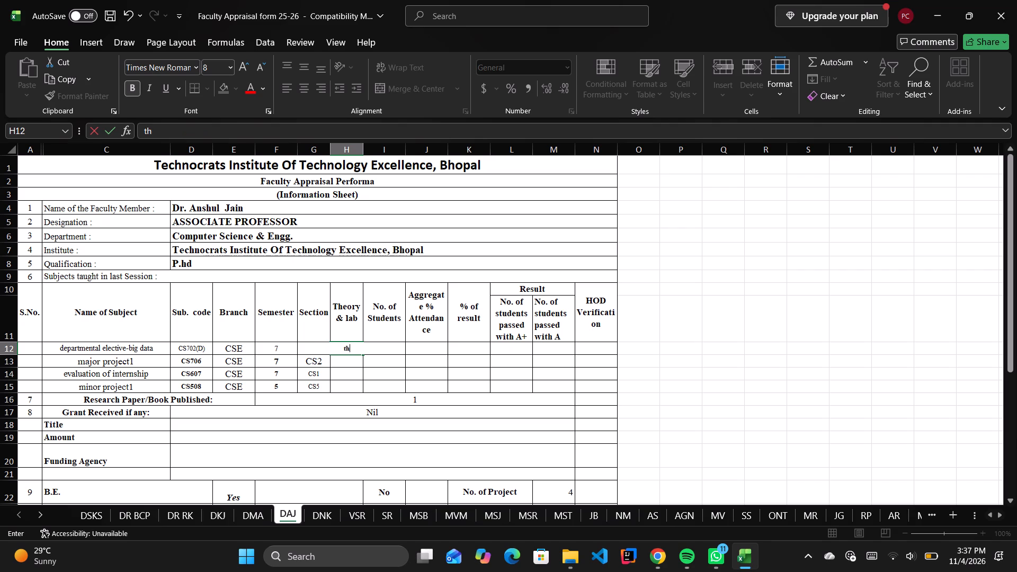
pyautogui.click(350, 368)
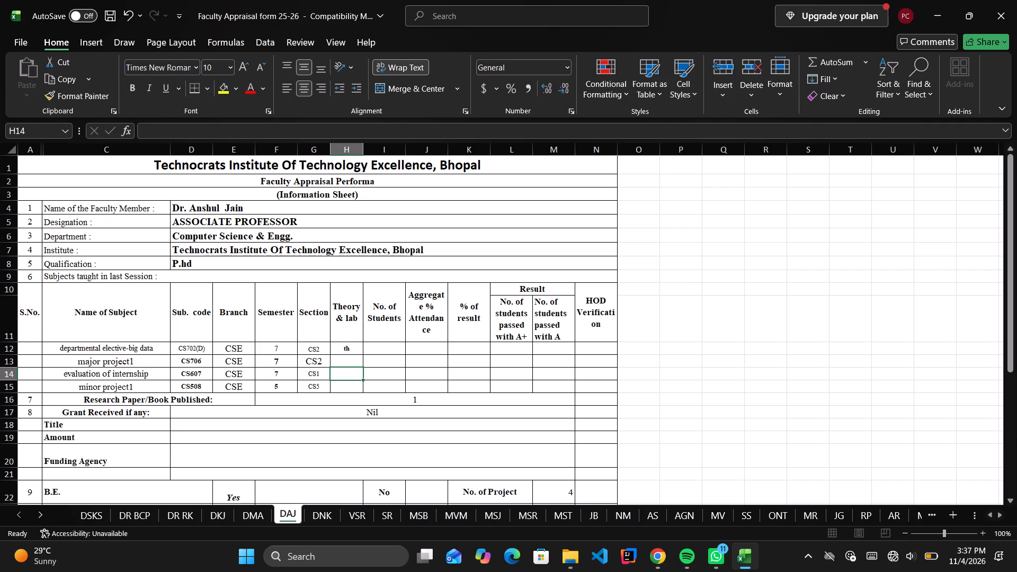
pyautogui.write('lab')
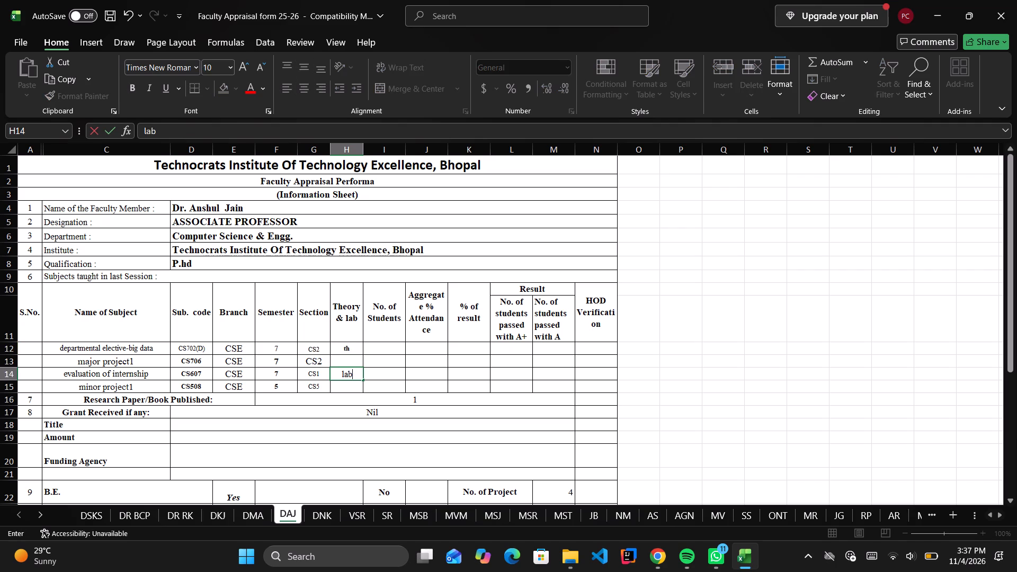
pyautogui.click(351, 360)
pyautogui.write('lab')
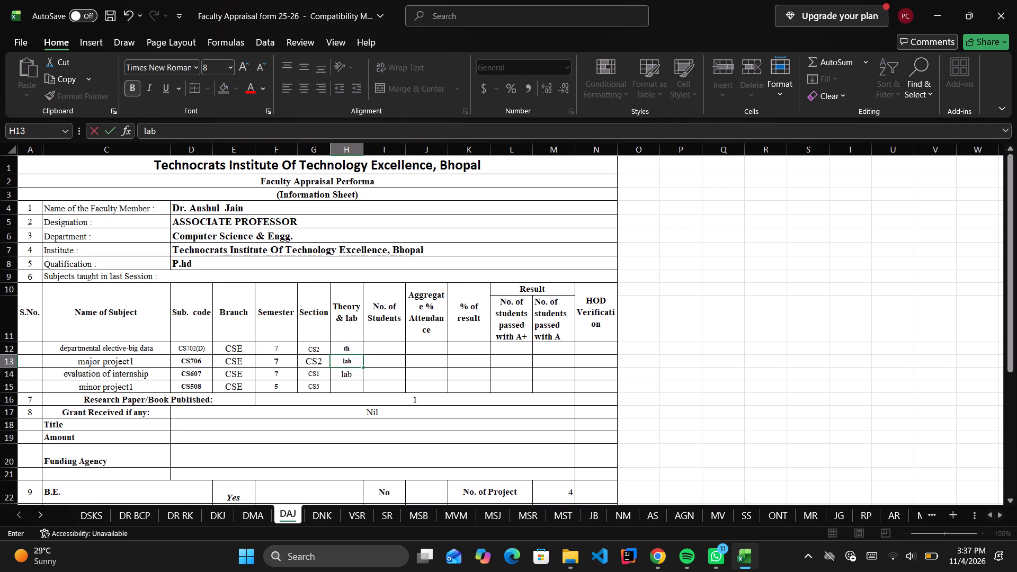
pyautogui.click(352, 387)
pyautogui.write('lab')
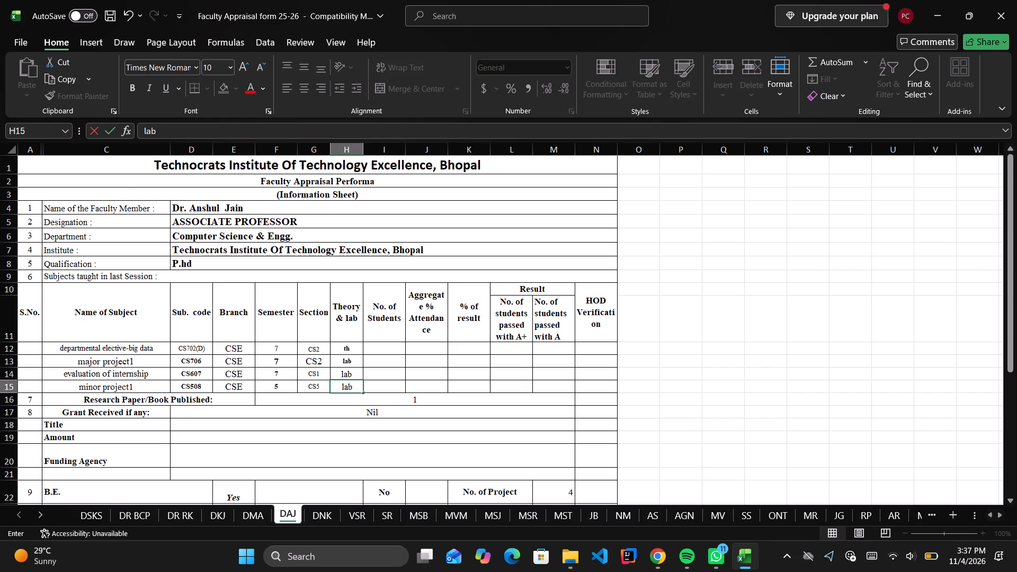
# Save the workbook.
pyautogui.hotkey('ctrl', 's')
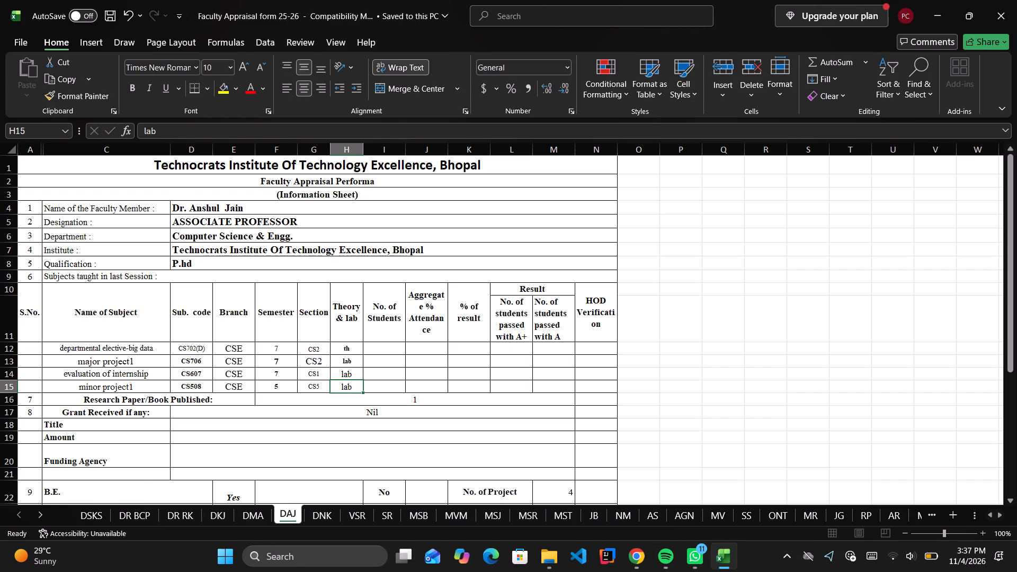
# On the DNK sheet, enter "open elective data mining and warehousing" as the first subject name.
pyautogui.click(320, 516)
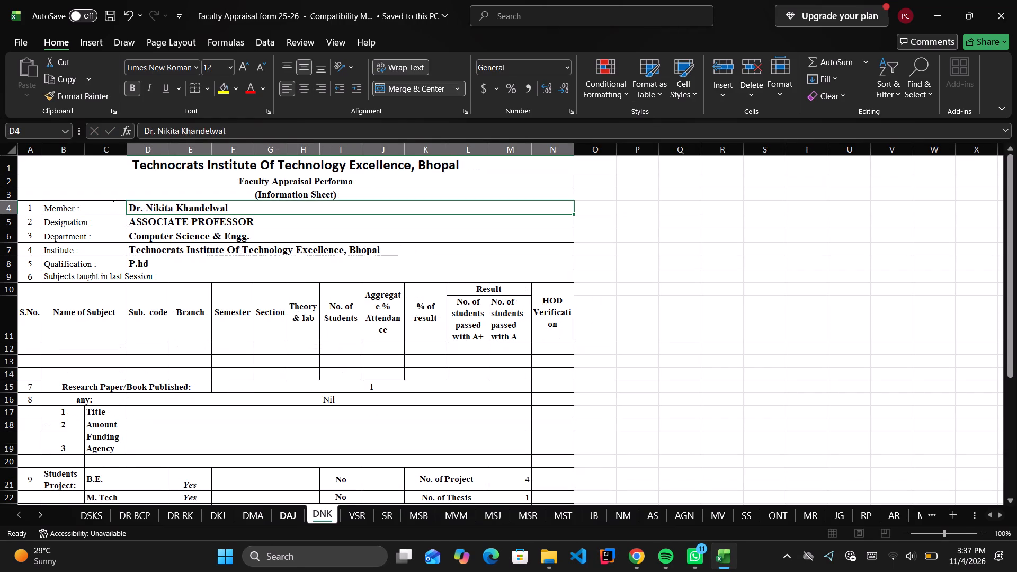
pyautogui.click(91, 351)
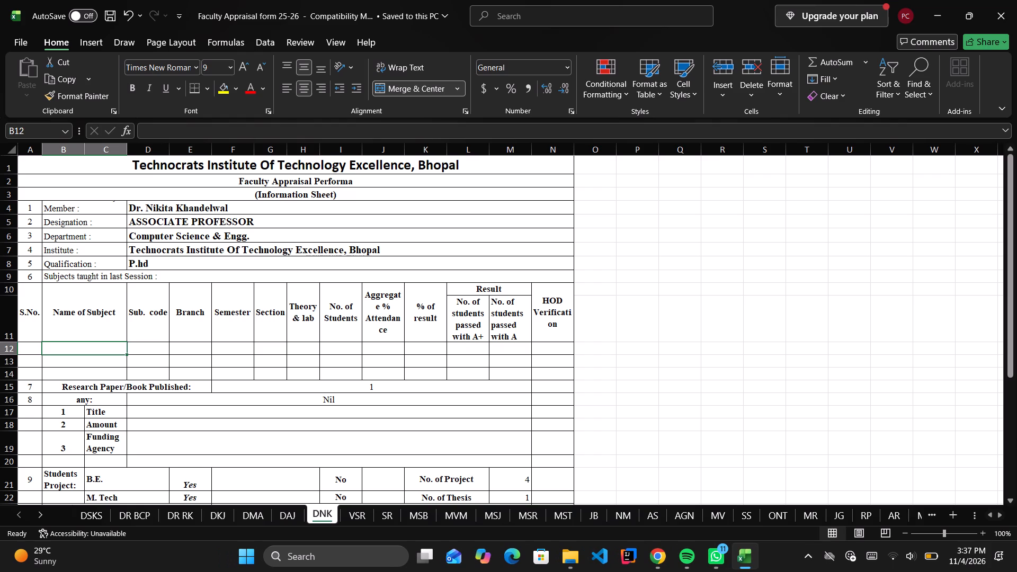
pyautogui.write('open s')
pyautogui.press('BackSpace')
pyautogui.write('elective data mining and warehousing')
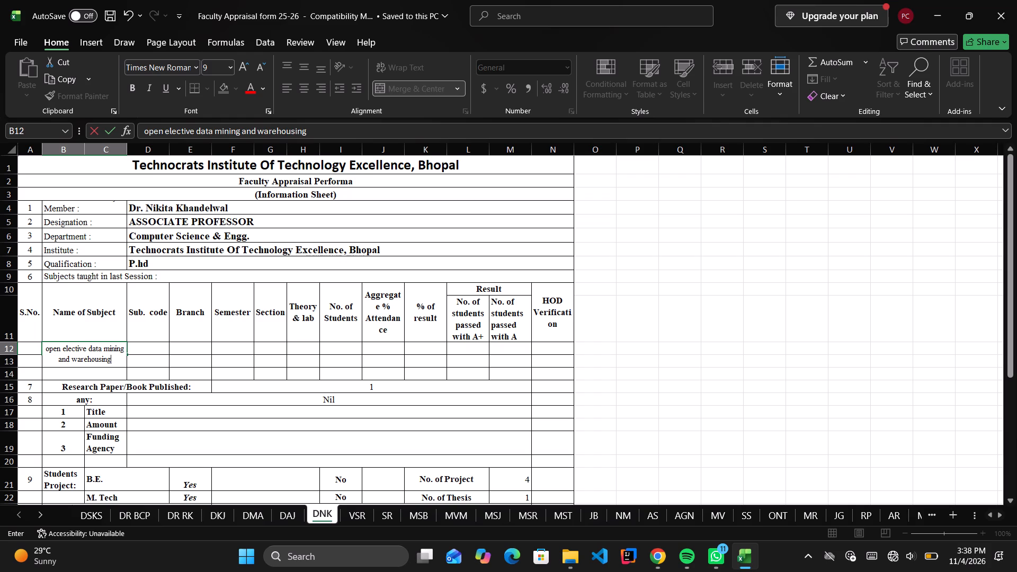
# Enter open elective data mining and warehousing as the subject name in rows 12 and 13 of the DNK sheet.
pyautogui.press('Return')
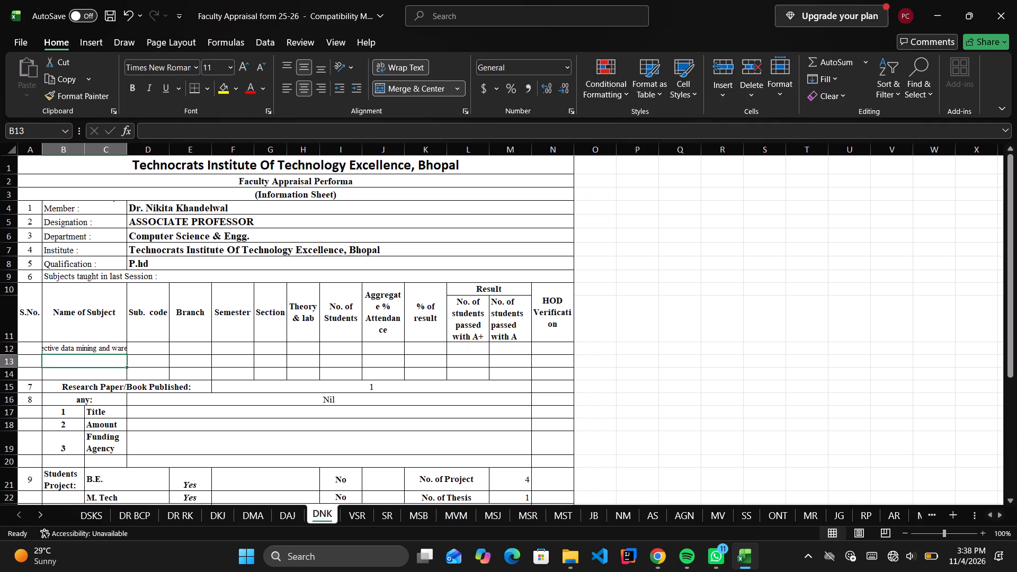
pyautogui.write('ope')
pyautogui.press('Return')
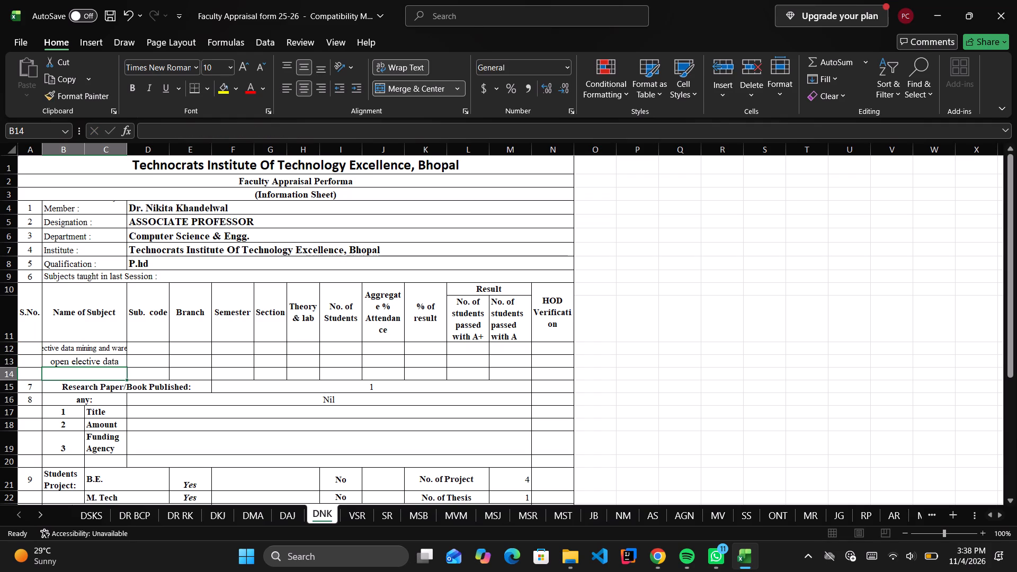
# Widen column C on the DNK sheet so the full subject names fit in their cells.
pyautogui.click(110, 363)
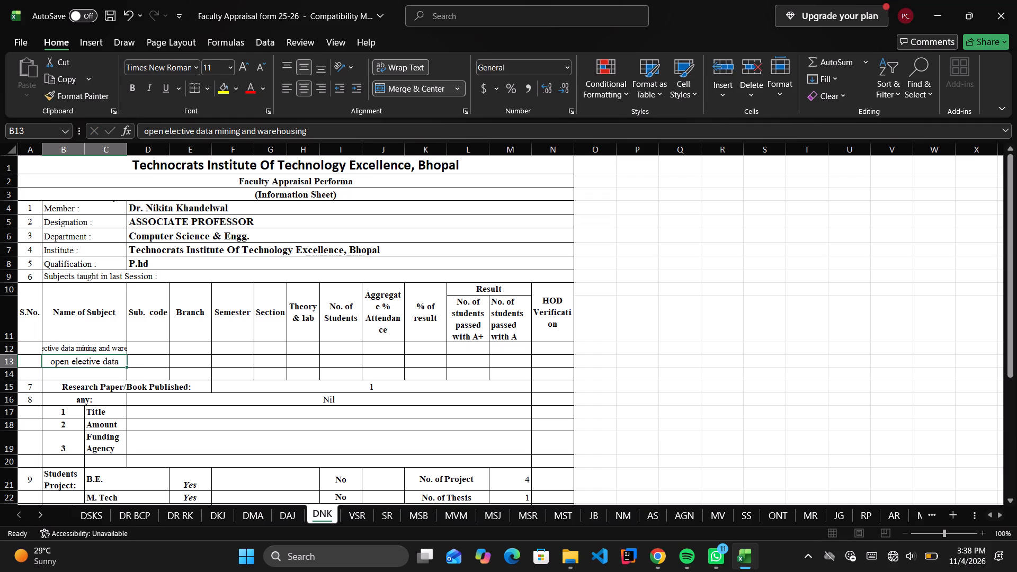
pyautogui.click(119, 363)
pyautogui.moveTo(126, 151); pyautogui.dragTo(196, 154)
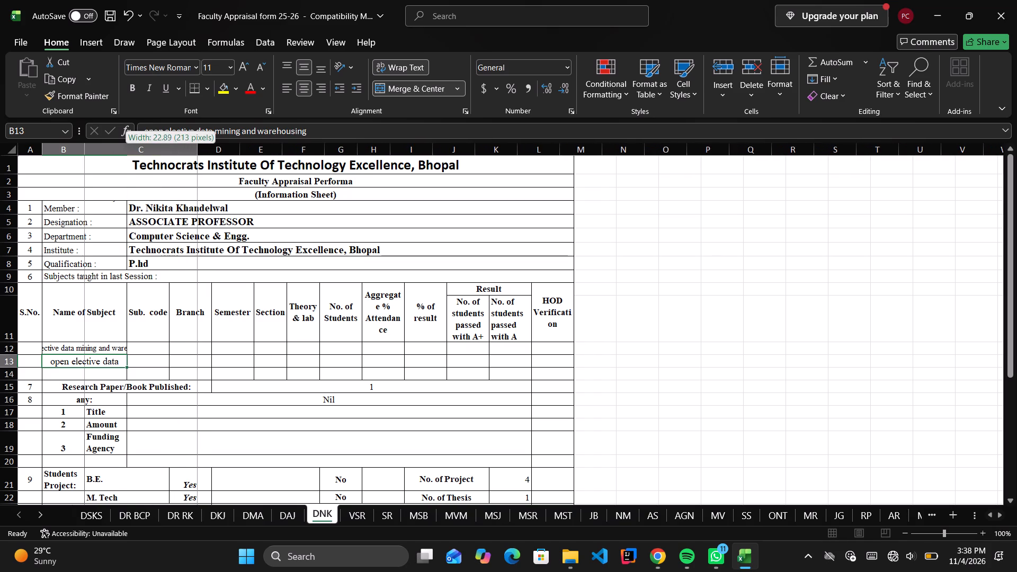
pyautogui.moveTo(196, 154); pyautogui.dragTo(210, 155)
pyautogui.click(136, 272)
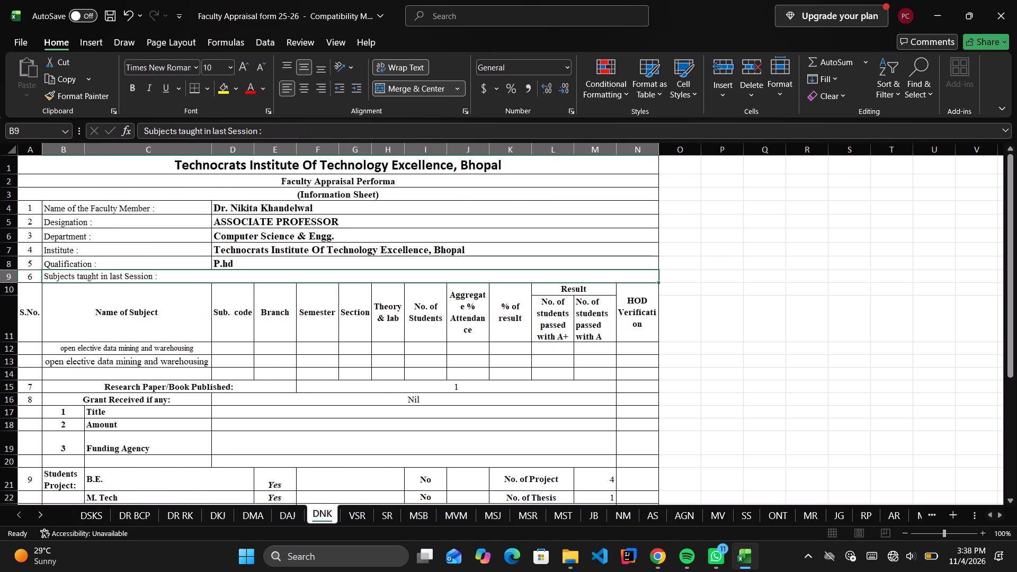
# Enter evaluation of internship as the subject name in row 14 of the DNK sheet.
pyautogui.click(201, 373)
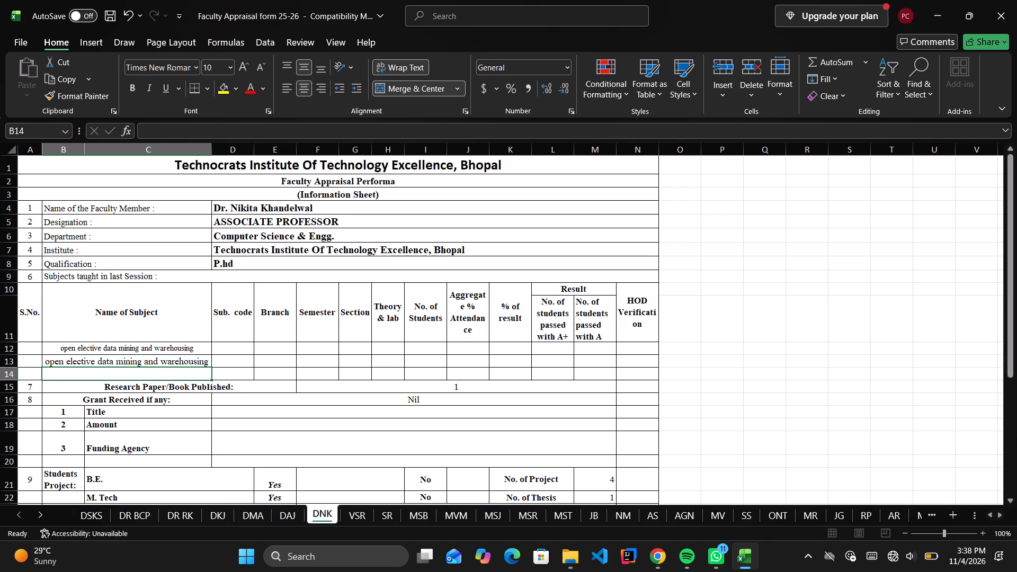
pyautogui.write('evaluta')
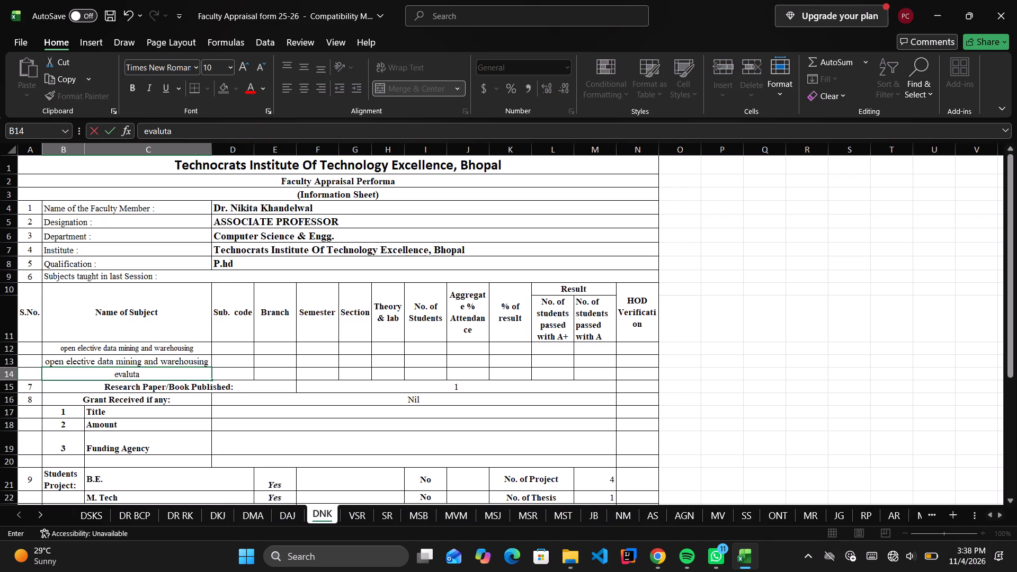
pyautogui.press('BackSpace')
pyautogui.press('BackSpace')
pyautogui.press('a')
pyautogui.press('BackSpace')
pyautogui.press('BackSpace')
pyautogui.press('BackSpace')
pyautogui.press('l')
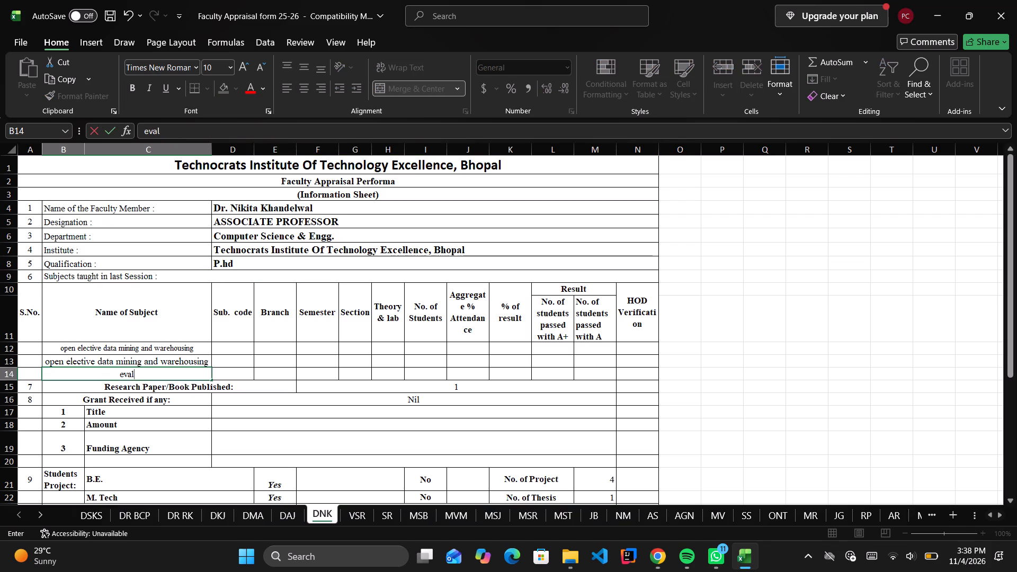
pyautogui.write('uea')
pyautogui.press('BackSpace')
pyautogui.press('BackSpace')
pyautogui.press('BackSpace')
pyautogui.press('u')
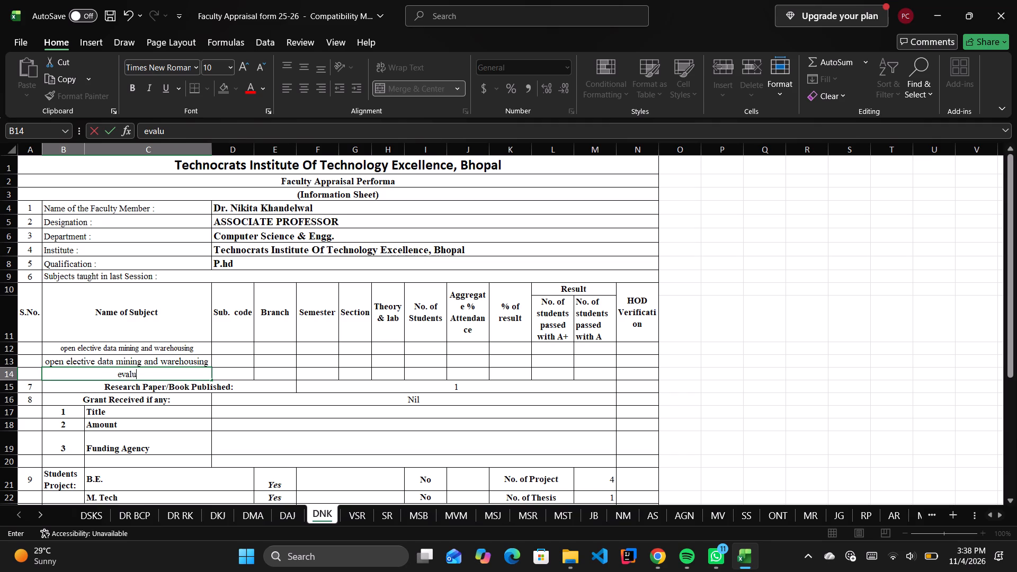
pyautogui.write('ation of intership')
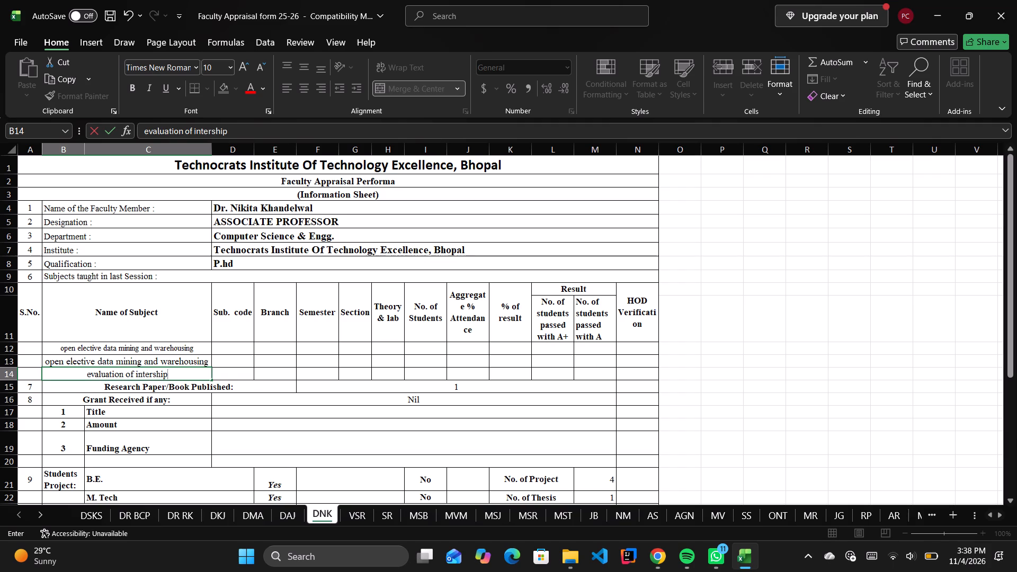
pyautogui.click(148, 374)
pyautogui.press('Right')
pyautogui.press('n')
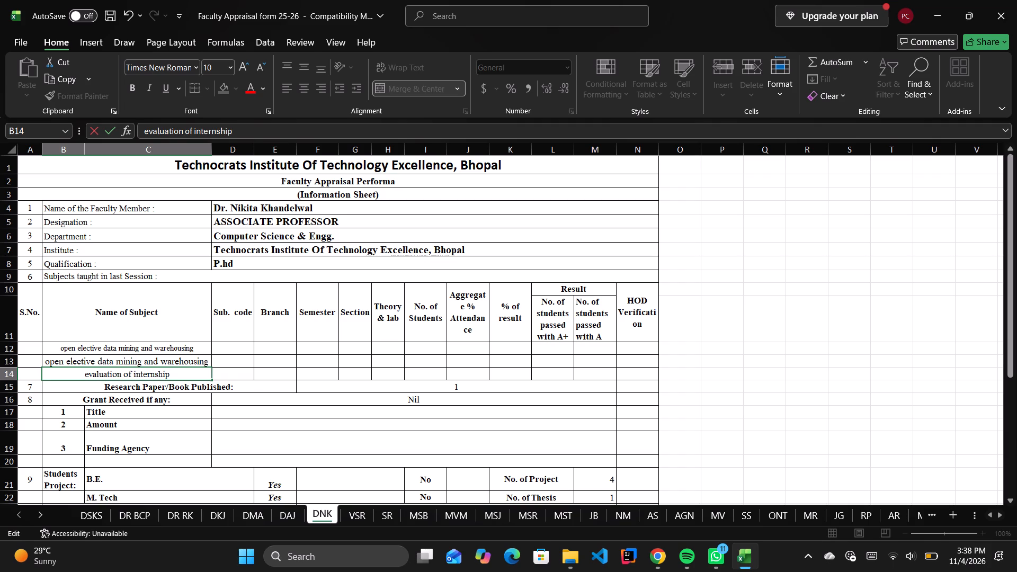
# Insert an entire row above the Research Paper/Book Published row on the DNK sheet.
pyautogui.click(197, 370)
pyautogui.rightClick(202, 376)
pyautogui.click(202, 376)
pyautogui.rightClick(202, 376)
pyautogui.rightClick(202, 376)
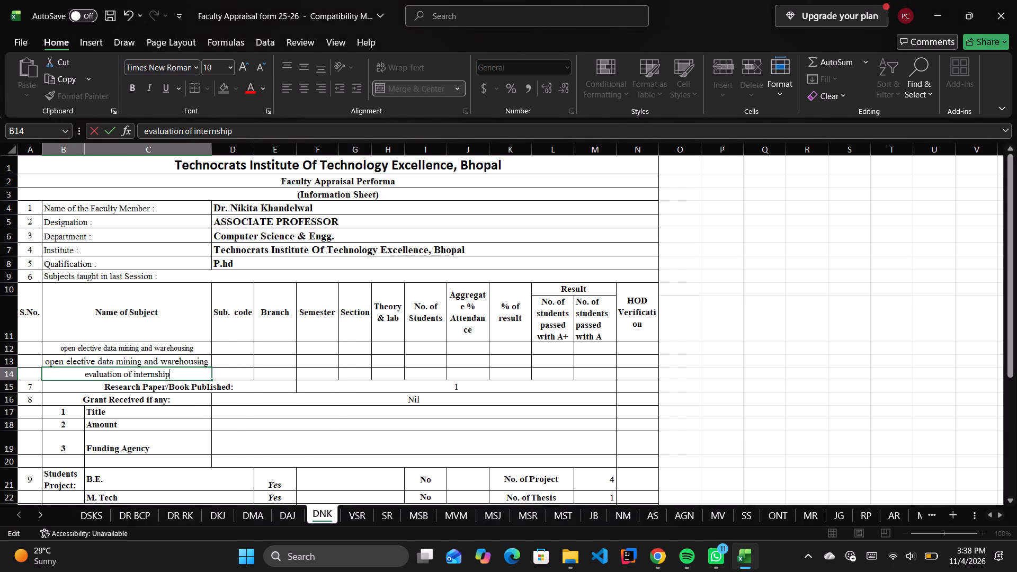
pyautogui.rightClick(207, 383)
pyautogui.rightClick(207, 383)
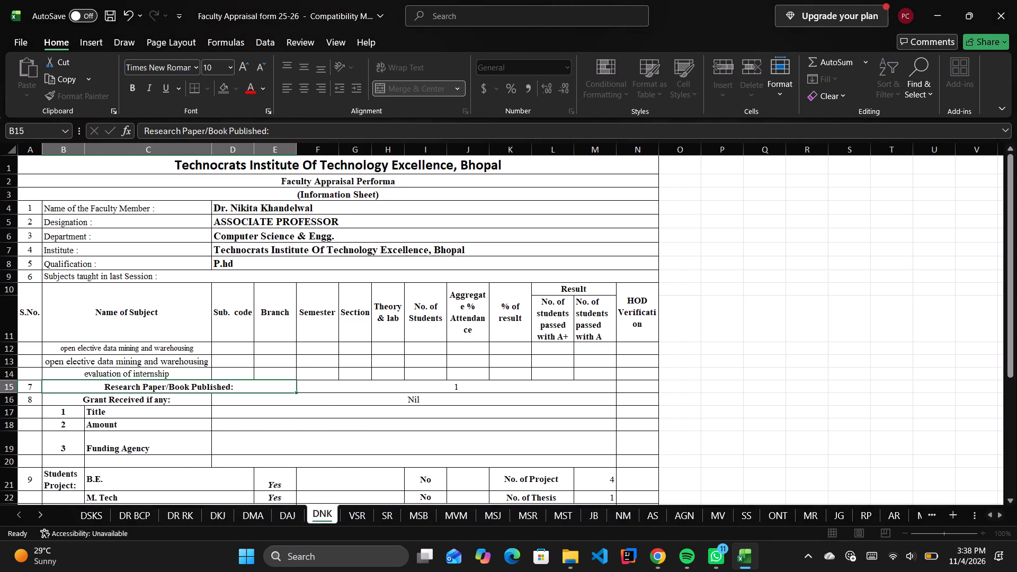
pyautogui.rightClick(207, 383)
pyautogui.click(262, 272)
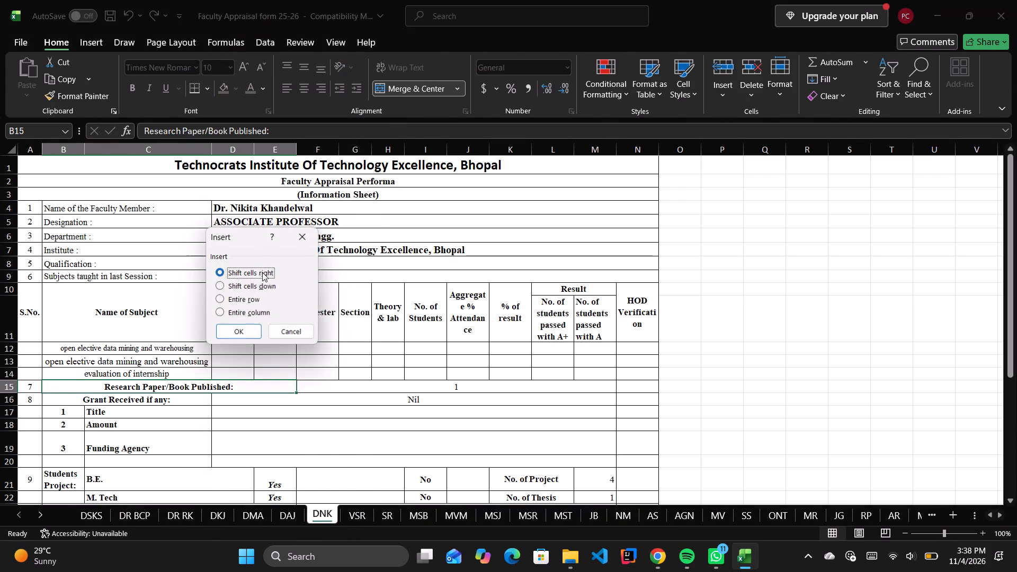
pyautogui.click(219, 302)
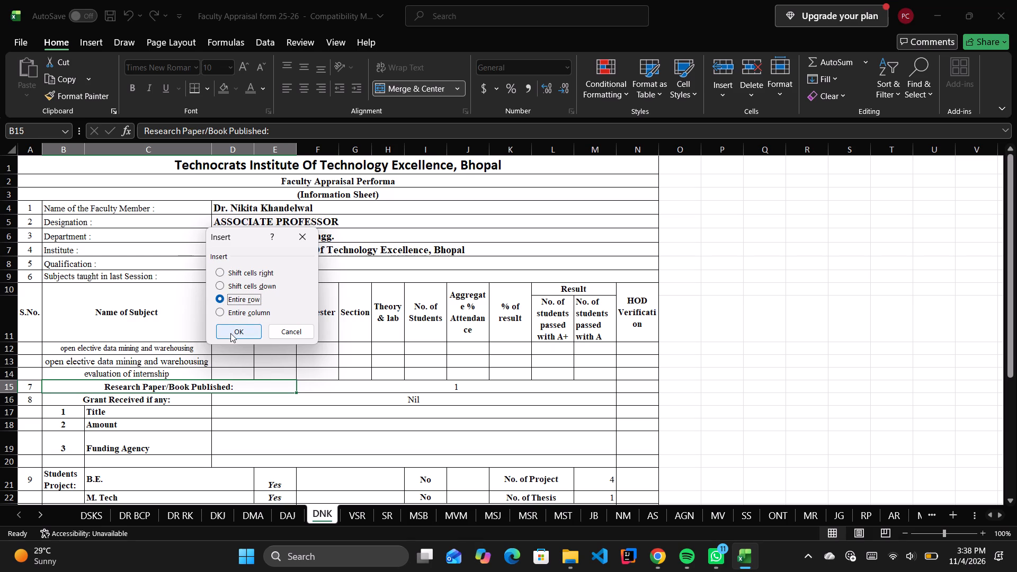
pyautogui.click(230, 333)
# Enter computer workshop as the subject name in cell C15 of the new row.
pyautogui.click(174, 386)
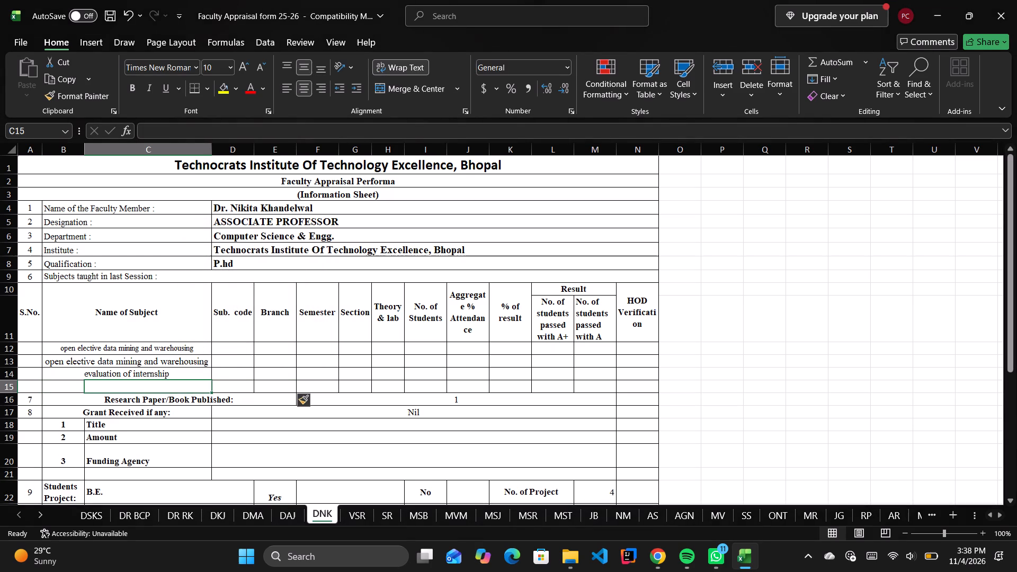
pyautogui.write('computer workshop')
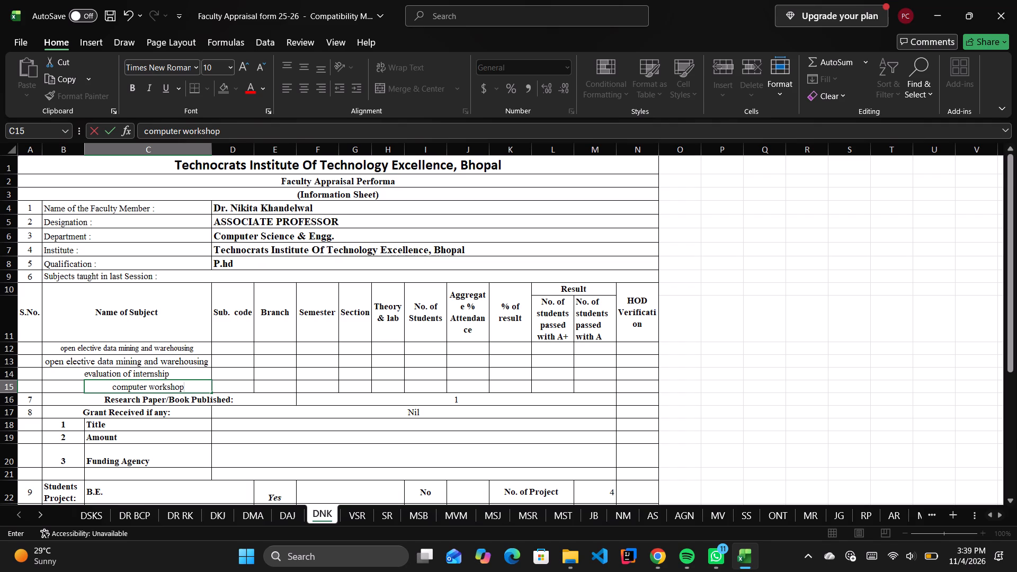
# Enter CS703(B) as the subject code for the row 12 subject on the DNK sheet.
pyautogui.click(226, 348)
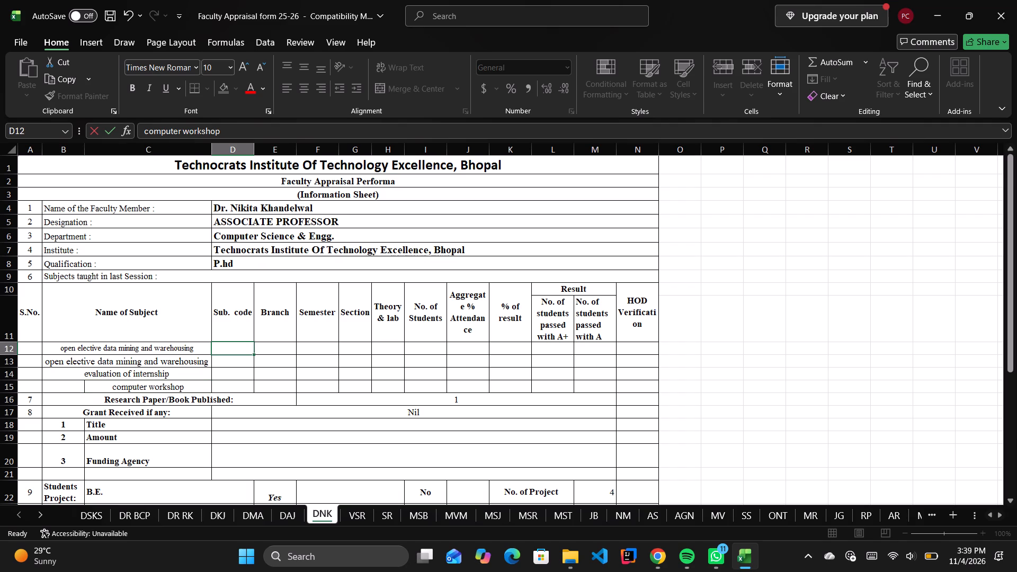
pyautogui.write('CWS70')
pyautogui.press('3')
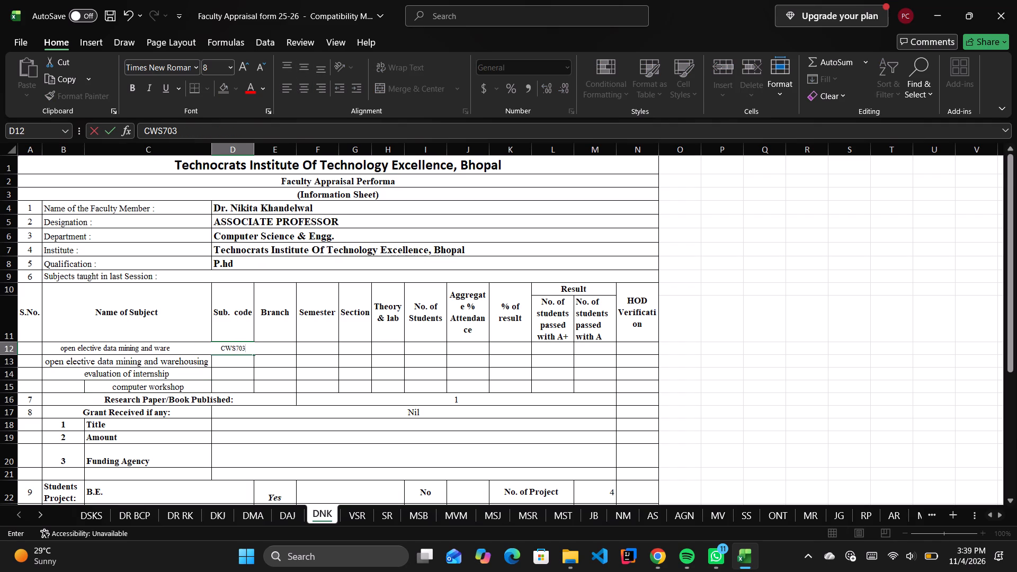
pyautogui.press('BackSpace')
pyautogui.press('BackSpace')
pyautogui.press('BackSpace')
pyautogui.press('BackSpace')
pyautogui.press('BackSpace')
pyautogui.hotkey('shift', 's')
pyautogui.write('70-')
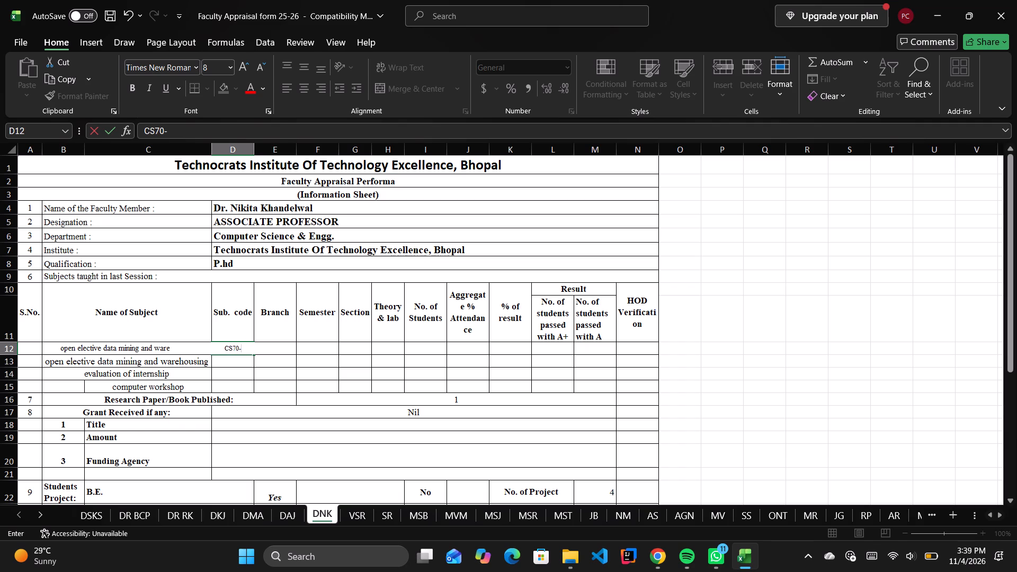
pyautogui.press('BackSpace')
pyautogui.press('3')
pyautogui.hotkey('shift', '(')
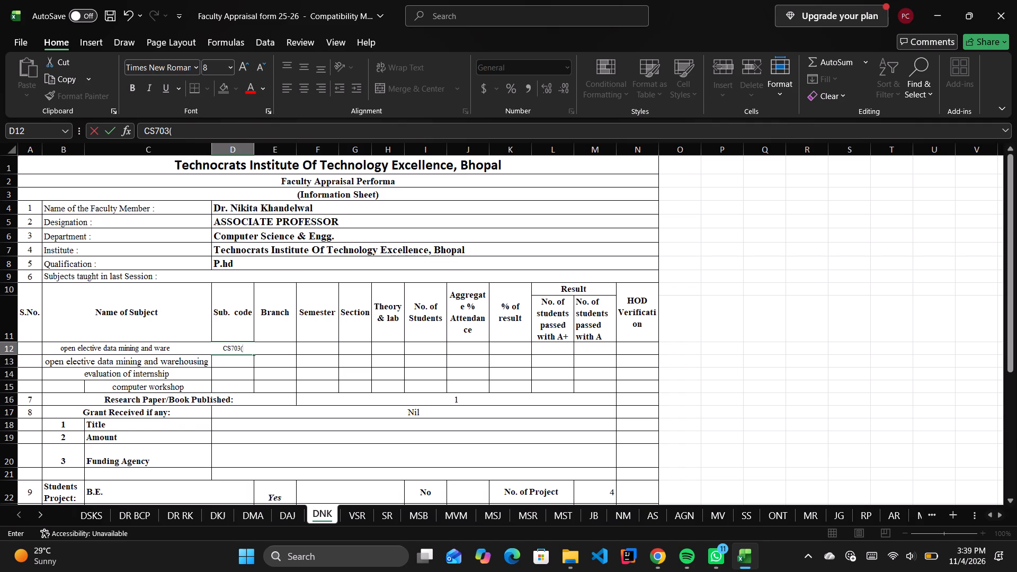
pyautogui.hotkey('shift', 'b')
pyautogui.hotkey('shift', ')')
pyautogui.press('Return')
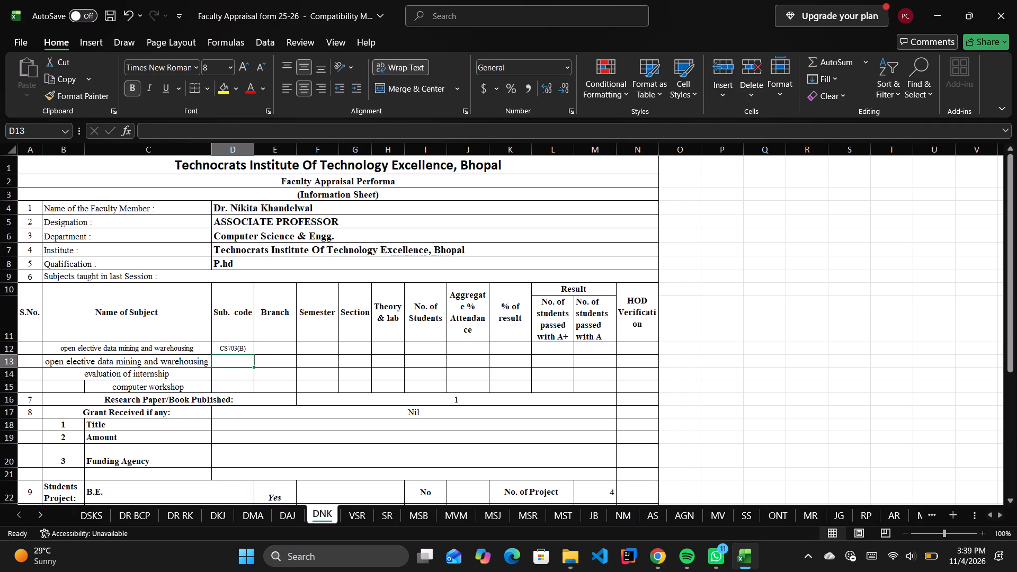
# Enter the subject codes CS705, CS607 and CS306 in rows 13 to 15 of the DNK sheet.
pyautogui.write('CS705')
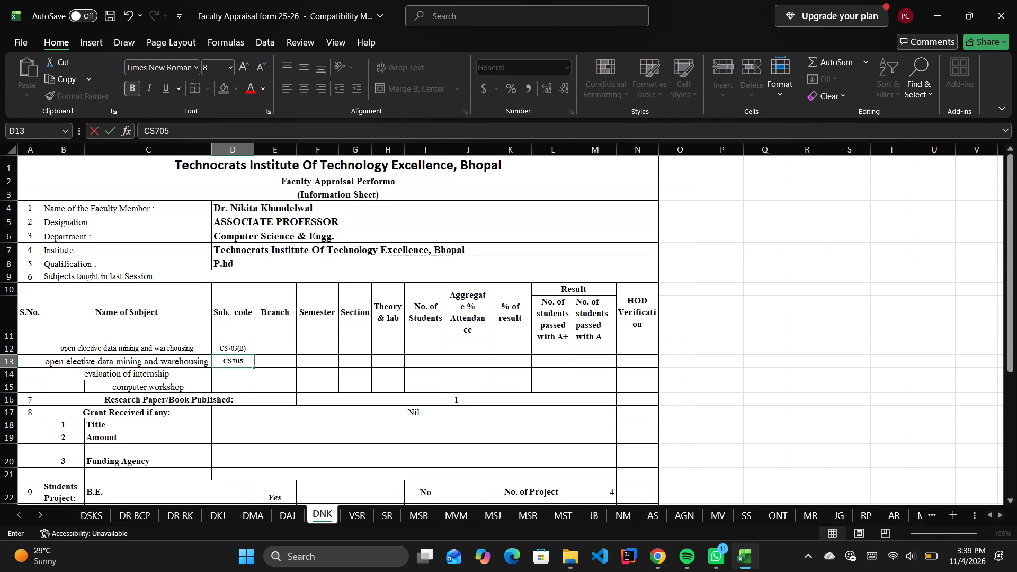
pyautogui.press('Return')
pyautogui.write('CS')
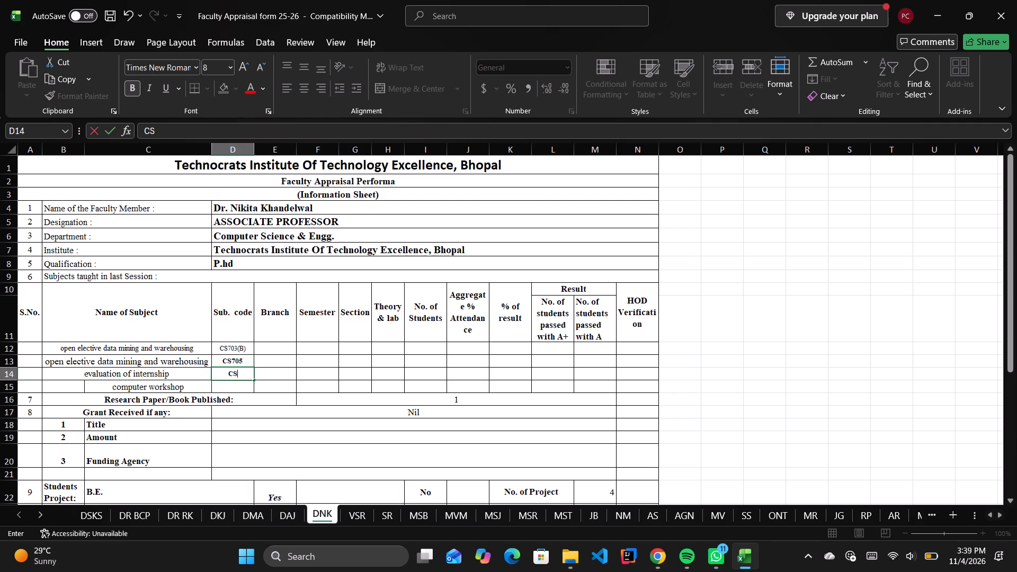
pyautogui.write('607')
pyautogui.press('Return')
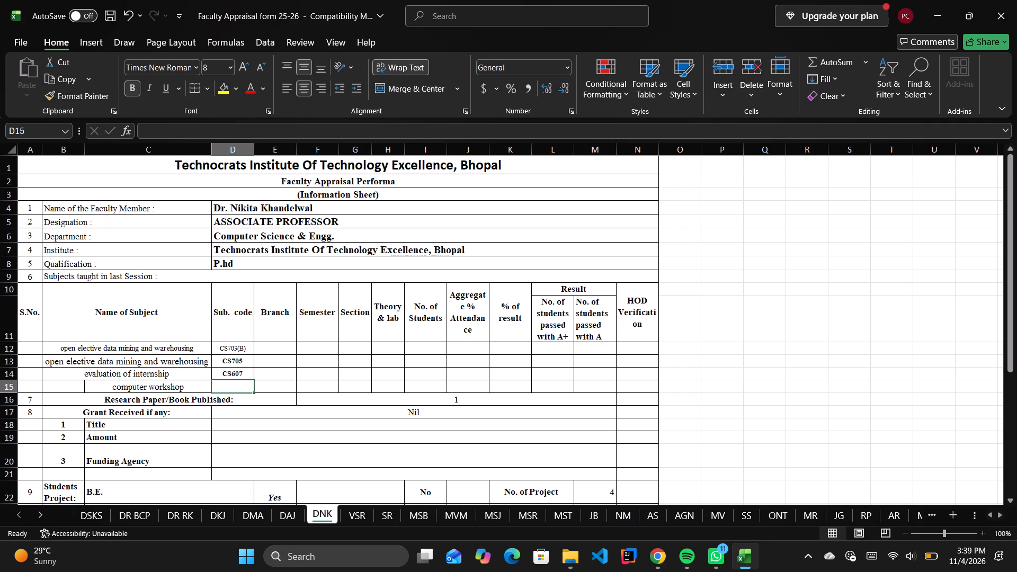
pyautogui.write('CS')
pyautogui.write('306')
# Enter CSE as the branch for all four subjects in rows 12 to 15 of the DNK sheet.
pyautogui.click(279, 343)
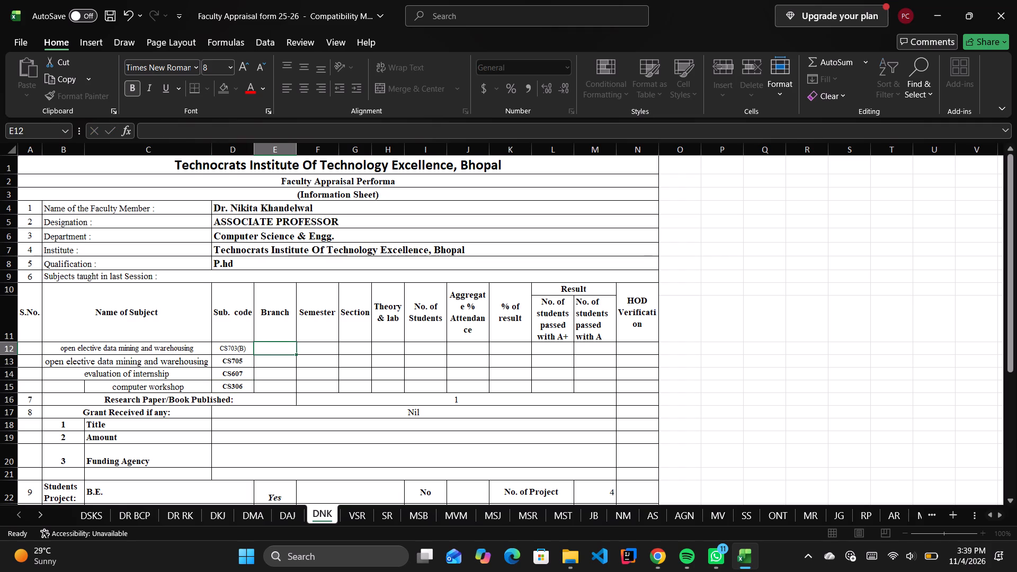
pyautogui.write('CSE')
pyautogui.press('Return')
pyautogui.write('CSE')
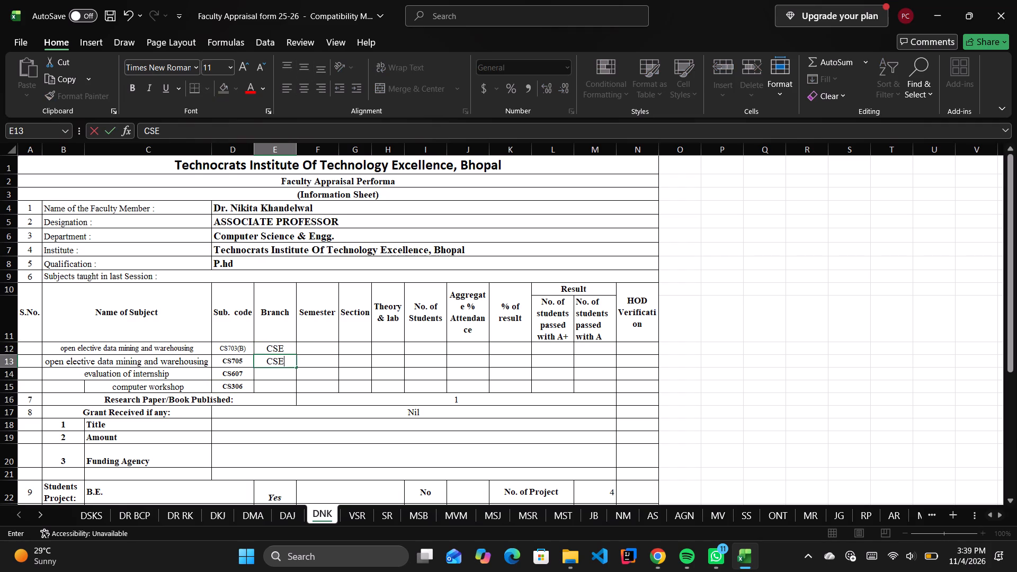
pyautogui.press('Return')
pyautogui.write('CSE')
pyautogui.press('Return')
pyautogui.write('CSE')
# Enter semester 7 for the subjects in rows 12 to 14 and semester 3 for computer workshop on the DNK sheet.
pyautogui.click(311, 345)
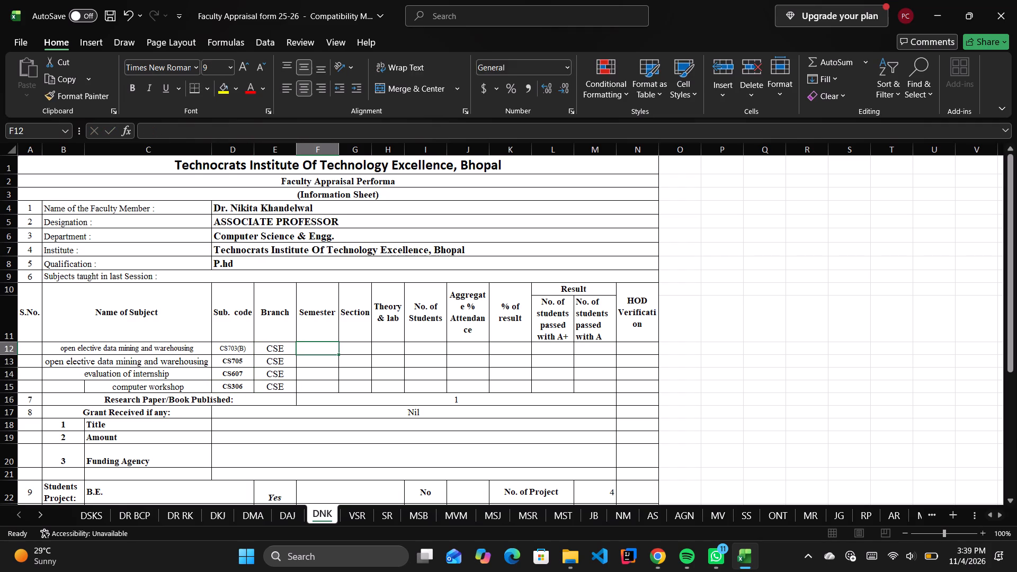
pyautogui.press('7')
pyautogui.press('Return')
pyautogui.press('7')
pyautogui.press('Return')
pyautogui.press('7')
pyautogui.press('Return')
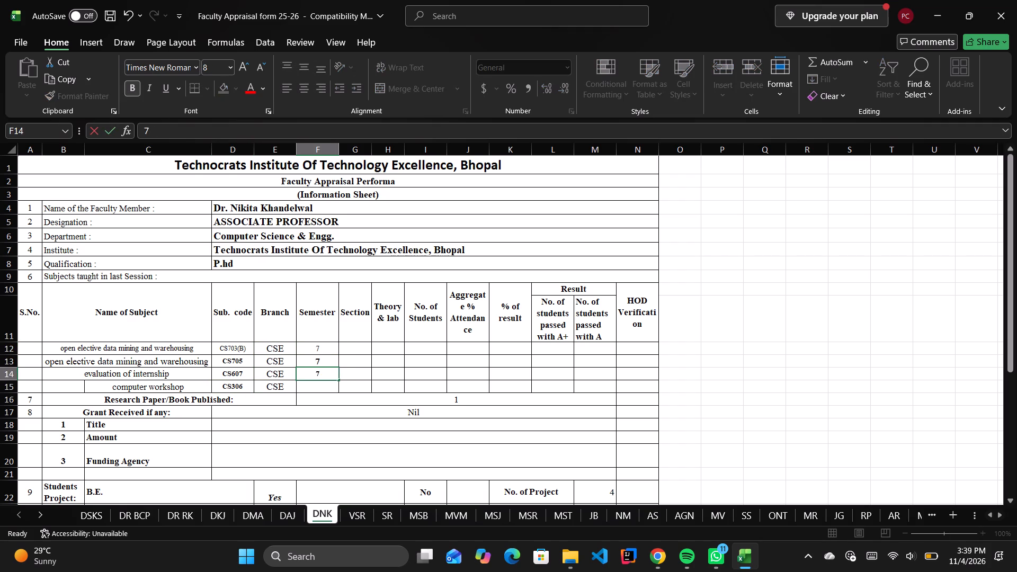
pyautogui.press('3')
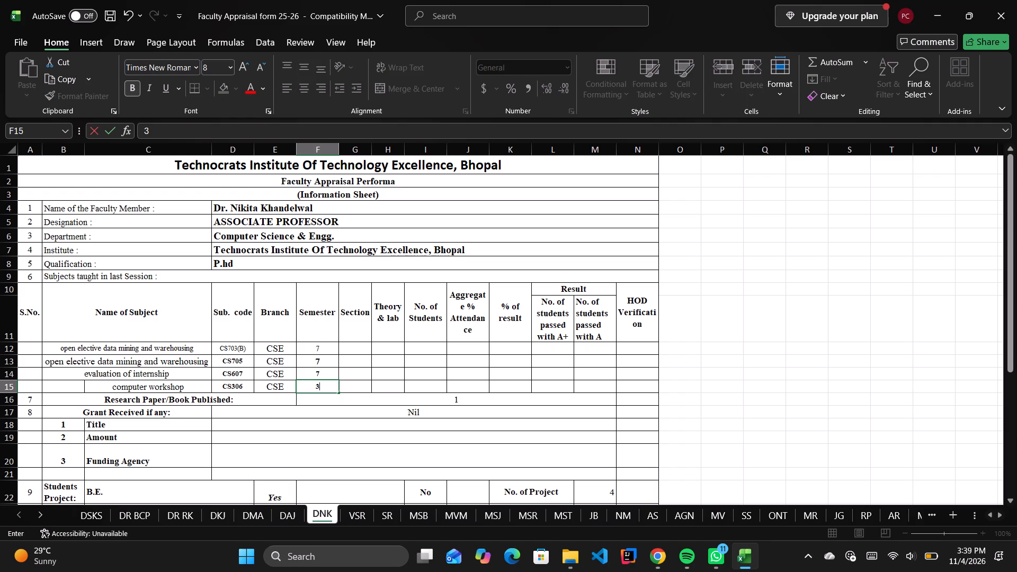
# Enter section CS2 for the subjects in rows 12 to 14 and CS1 for computer workshop on the DNK sheet.
pyautogui.click(351, 345)
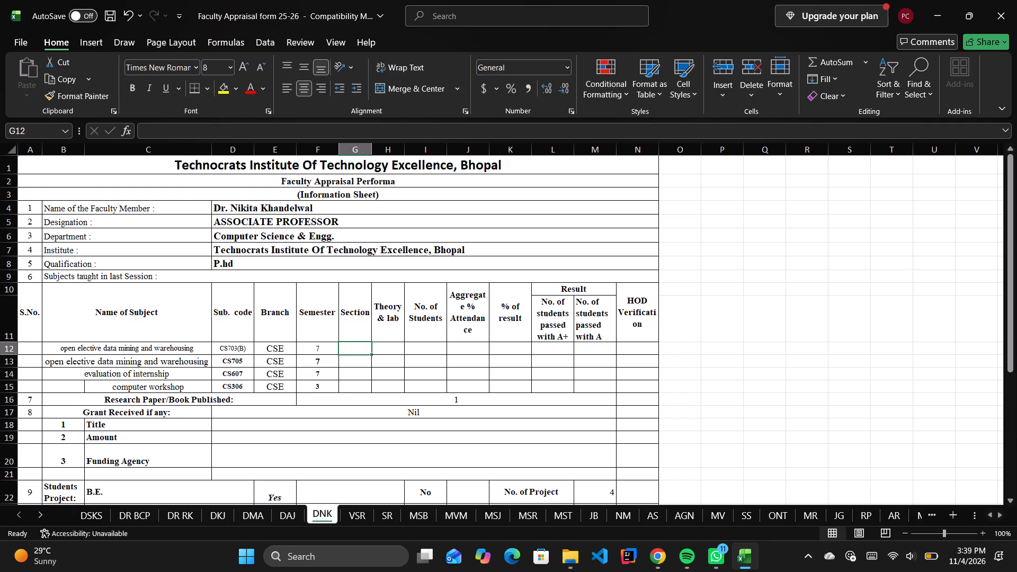
pyautogui.write('CS')
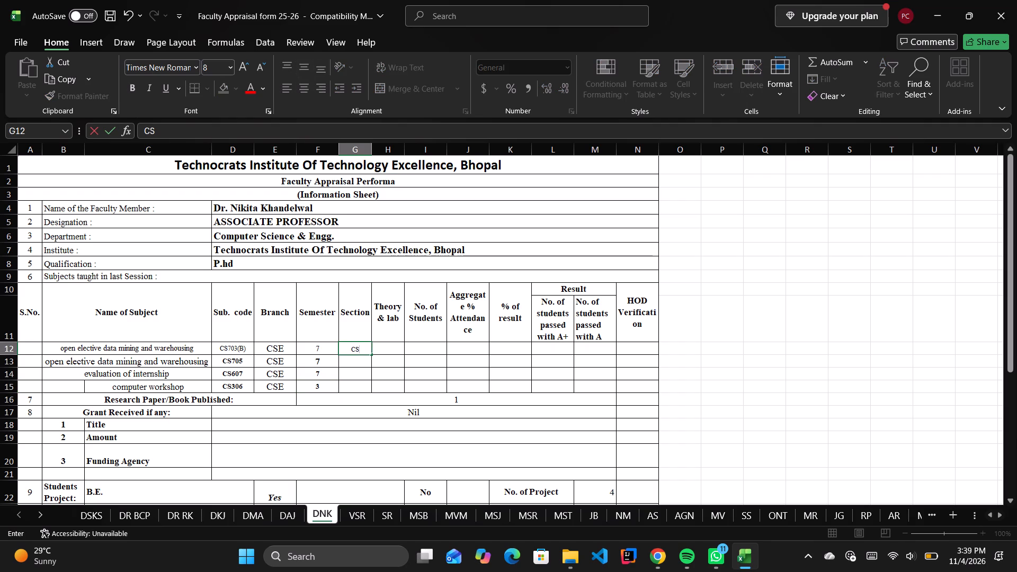
pyautogui.press('2')
pyautogui.press('Return')
pyautogui.write('CS2')
pyautogui.press('Return')
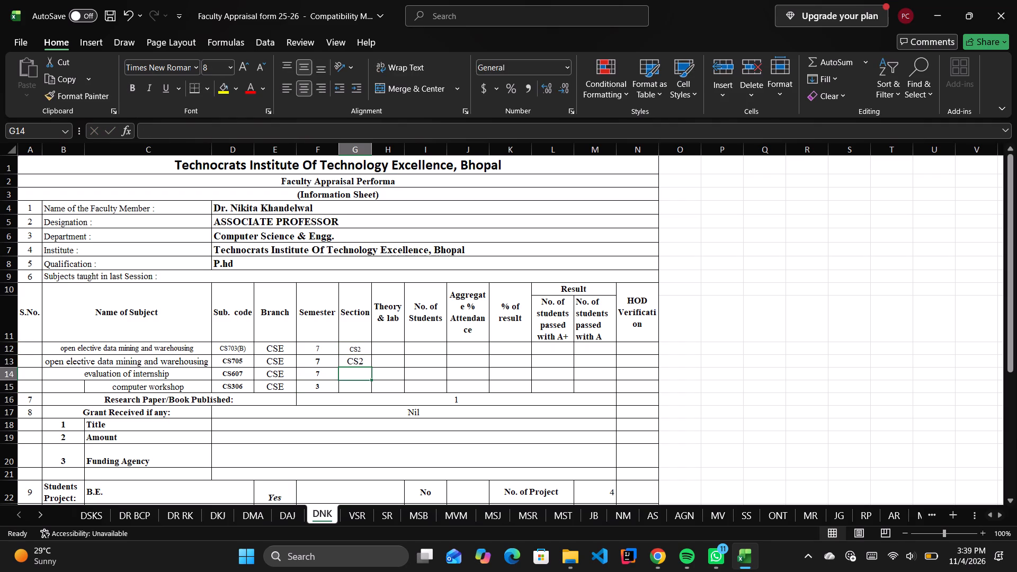
pyautogui.write('CS2')
pyautogui.press('Return')
pyautogui.write('CS1')
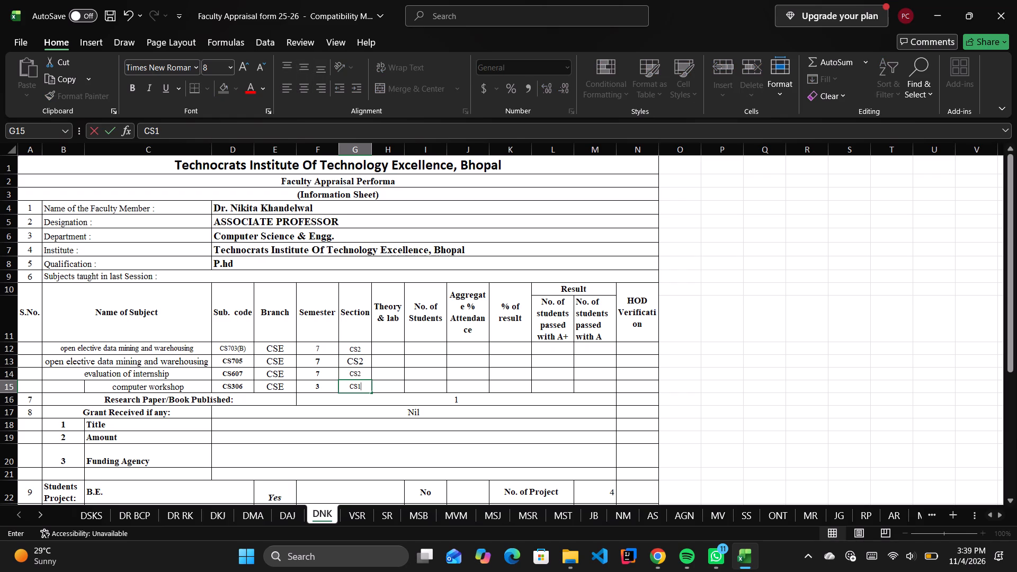
# Enter th in the Theory & lab column for row 12 and lab for rows 13 to 15 of the DNK sheet, and save.
pyautogui.click(392, 350)
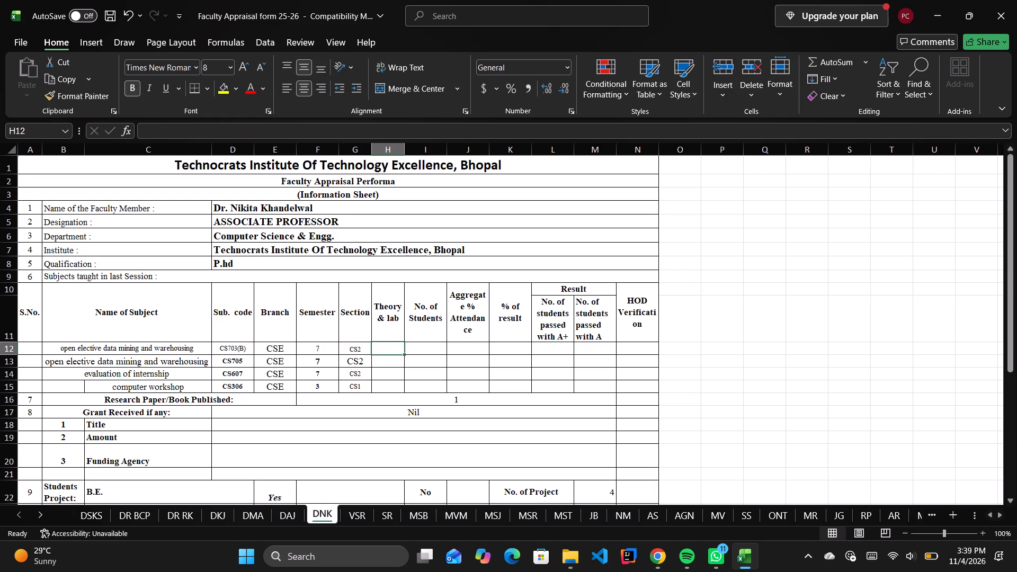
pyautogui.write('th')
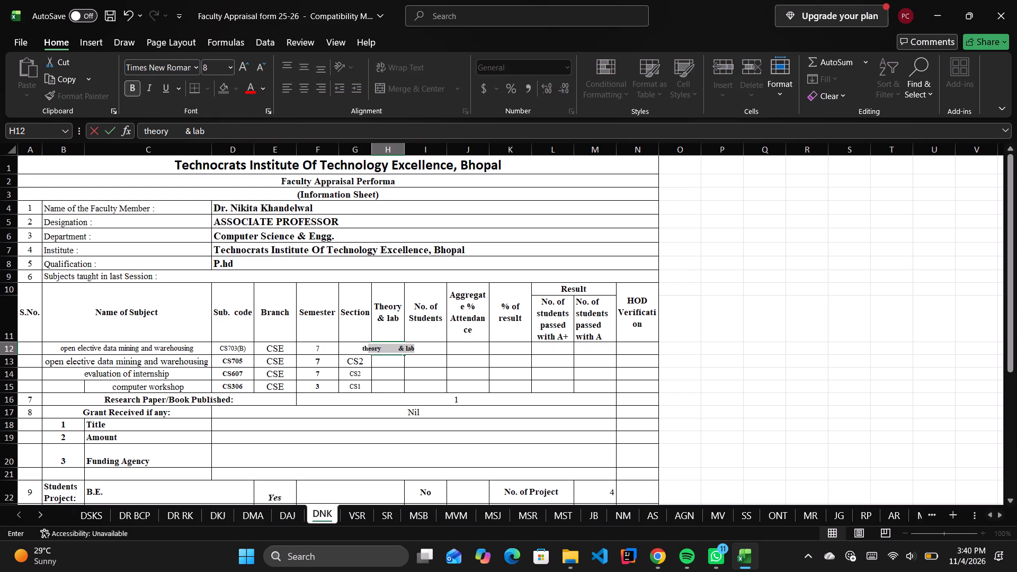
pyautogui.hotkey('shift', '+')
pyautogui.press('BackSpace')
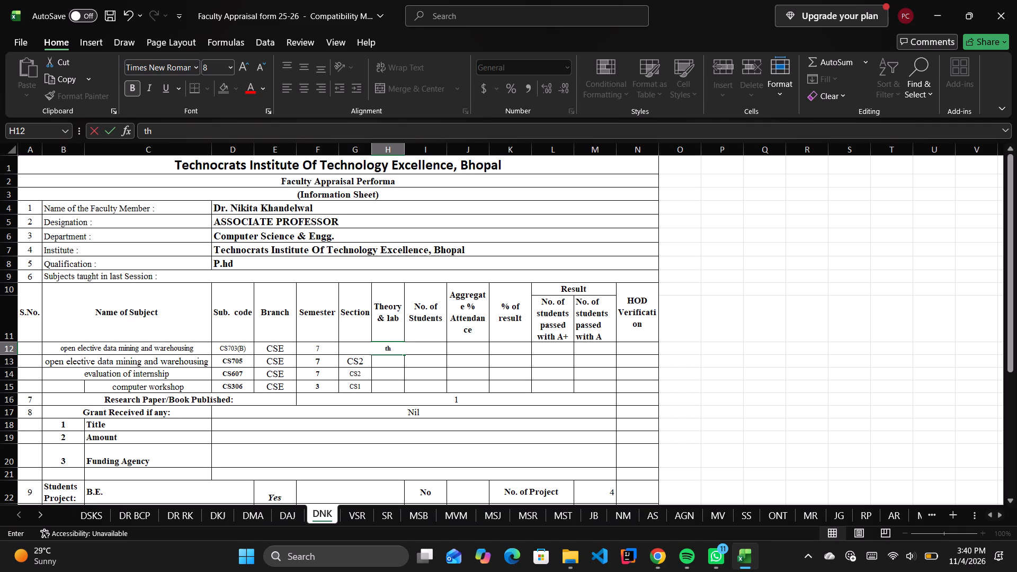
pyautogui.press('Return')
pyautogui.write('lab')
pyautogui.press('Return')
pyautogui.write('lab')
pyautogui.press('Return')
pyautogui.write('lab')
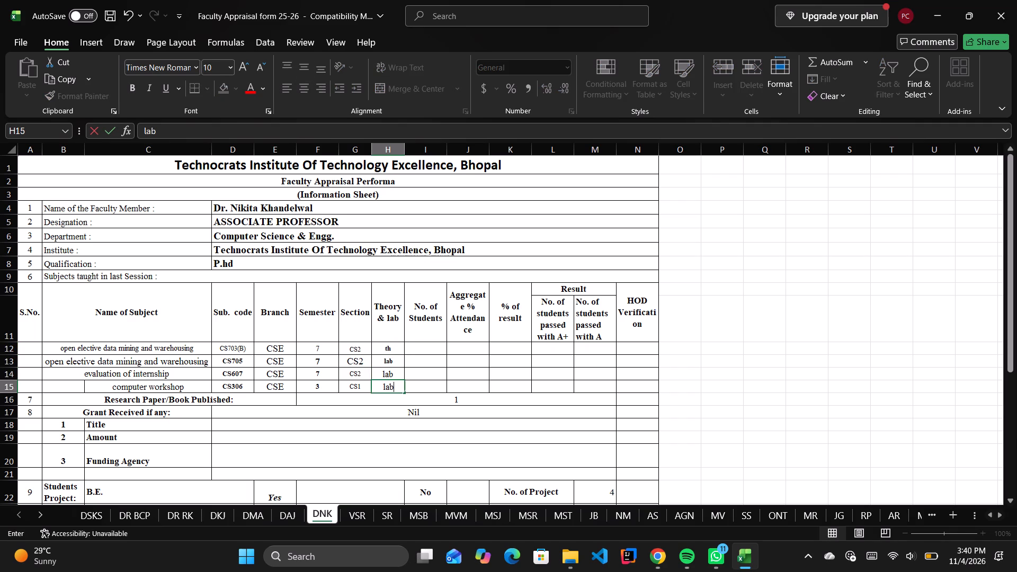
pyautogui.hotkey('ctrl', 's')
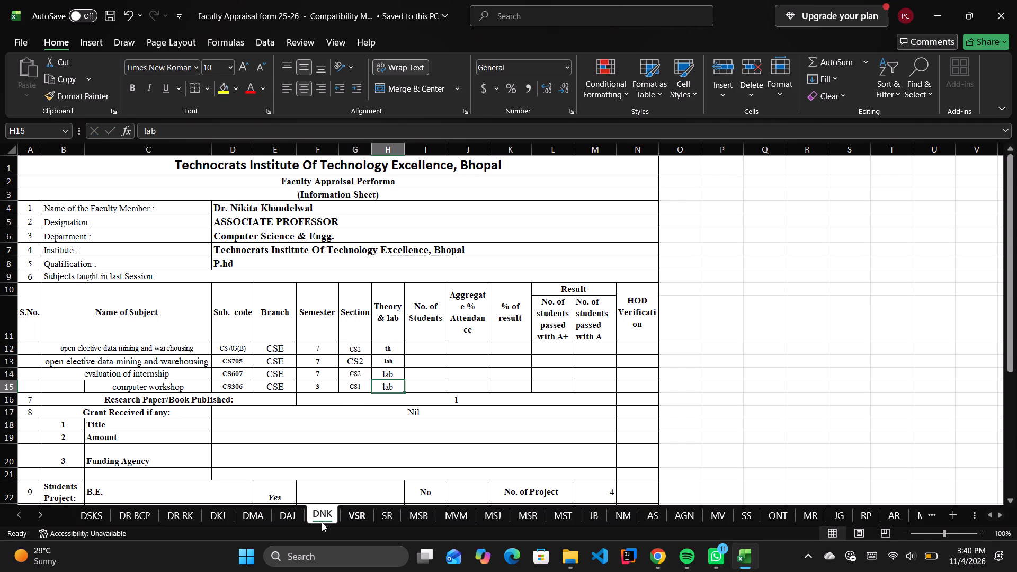
# On the VSR sheet, enter a first subject name beginning "open elective and" in row 12.
pyautogui.click(351, 519)
pyautogui.hscroll(-1, 351, 519)
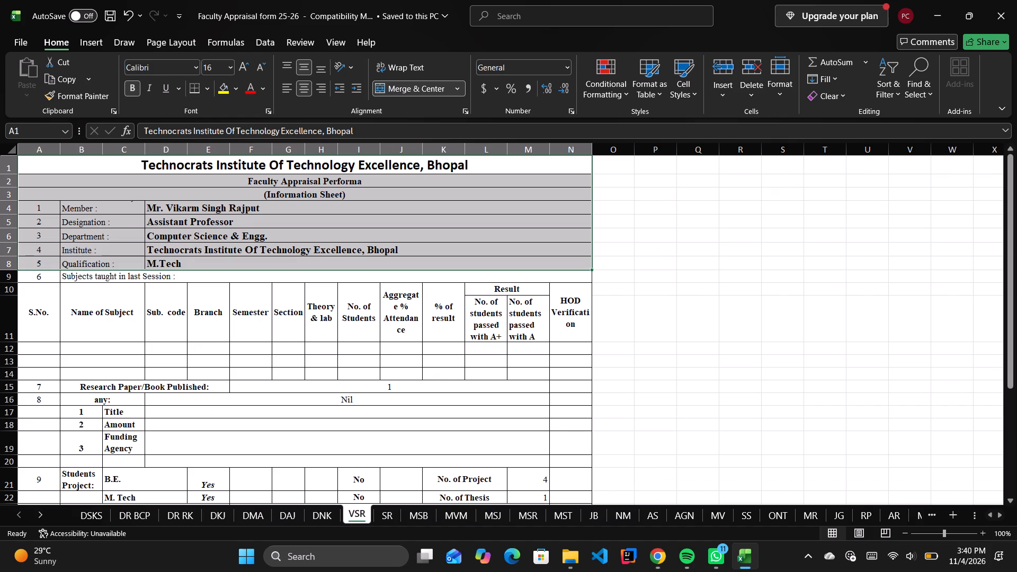
pyautogui.hscroll(-2, 133, 355)
pyautogui.click(131, 355)
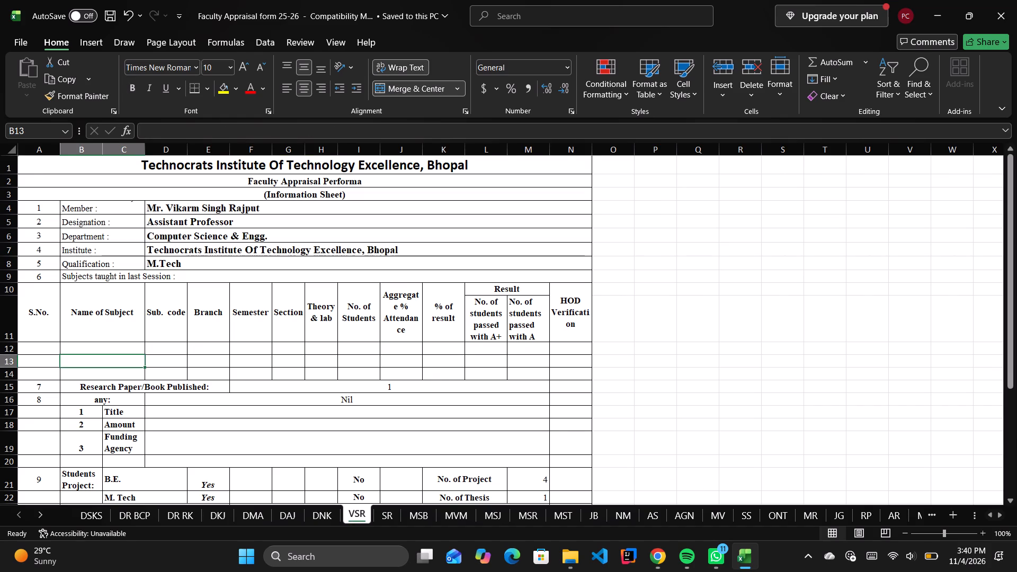
pyautogui.click(130, 347)
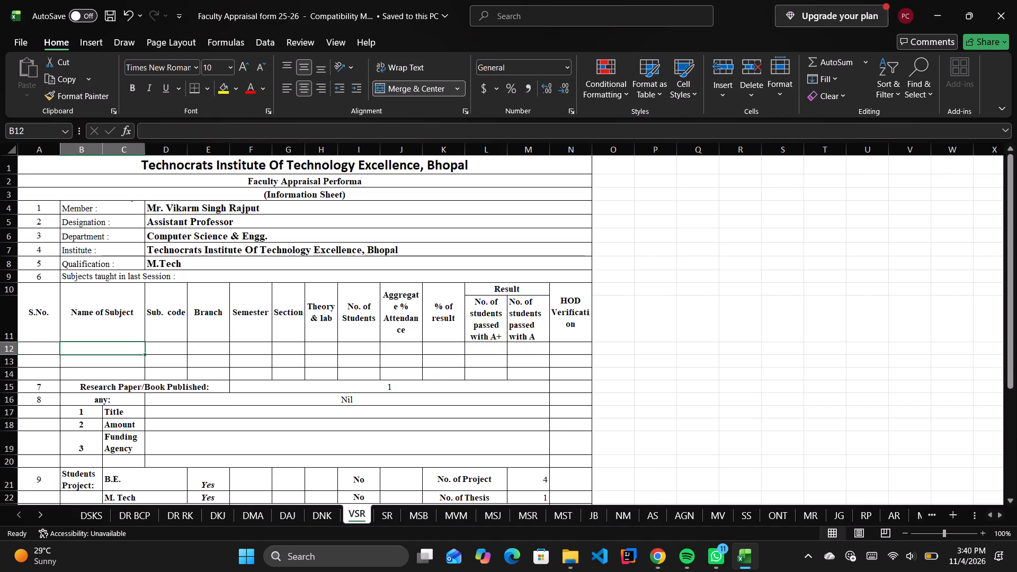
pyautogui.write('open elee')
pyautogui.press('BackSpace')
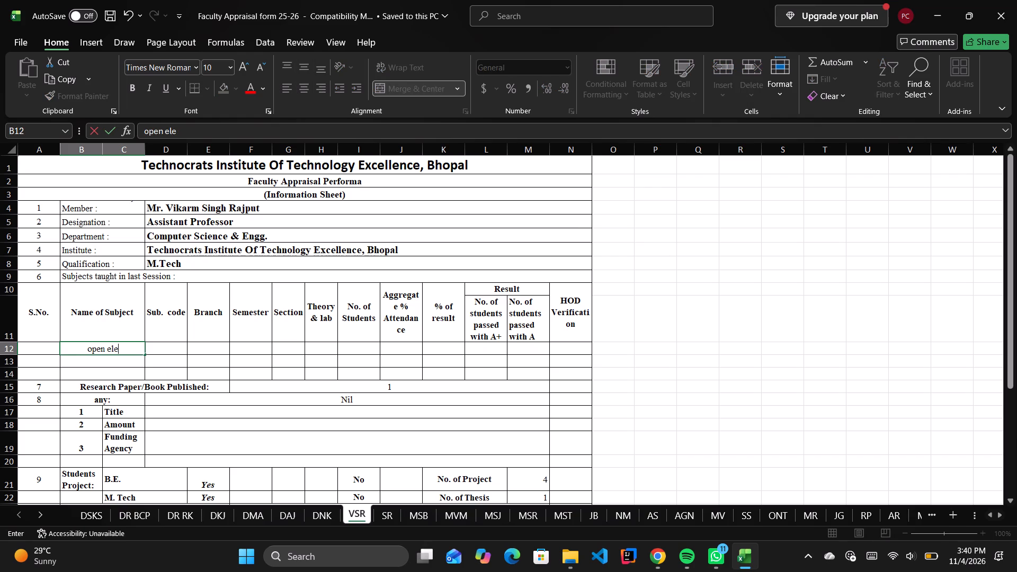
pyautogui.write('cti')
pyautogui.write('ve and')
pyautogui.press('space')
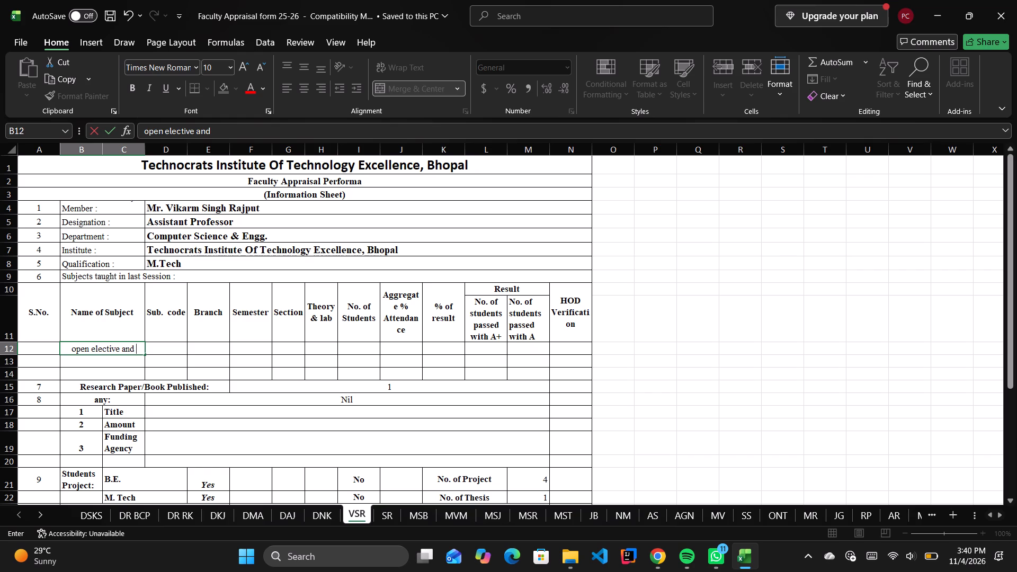
# Complete the subject name in row 12 of the VSR sheet as open elective data mining and warehousing.
pyautogui.press('BackSpace')
pyautogui.press('BackSpace')
pyautogui.press('BackSpace')
pyautogui.press('BackSpace')
pyautogui.write('data minin')
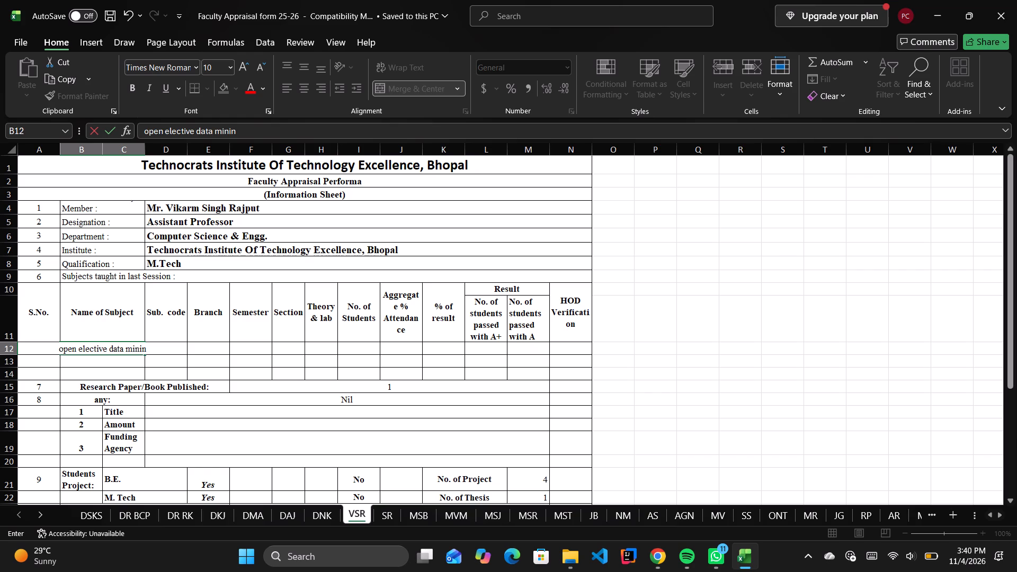
pyautogui.write('g and warehousing')
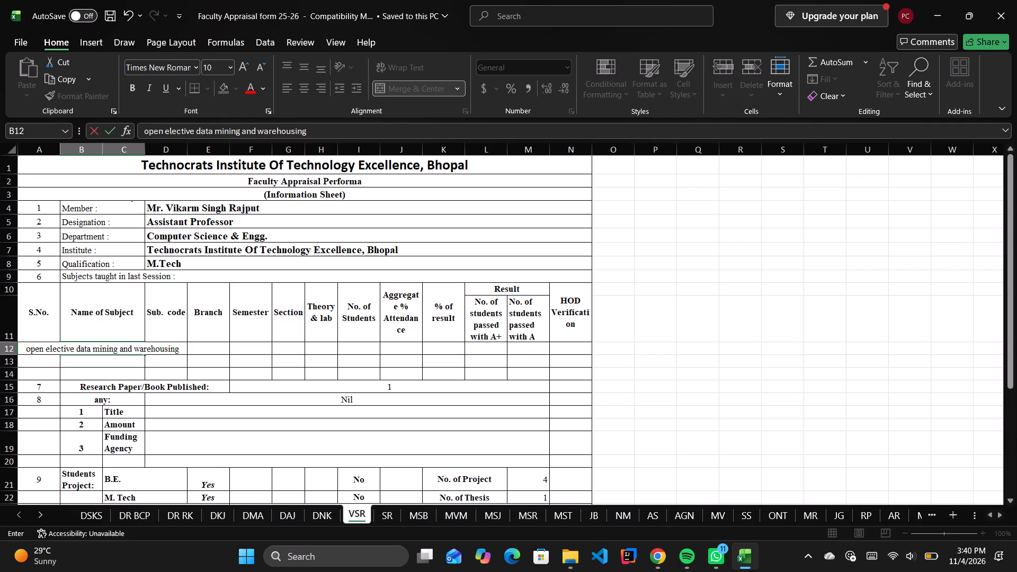
# Enter minor project1 as the subject name in row 13 of the VSR sheet.
pyautogui.click(126, 362)
pyautogui.write('mo')
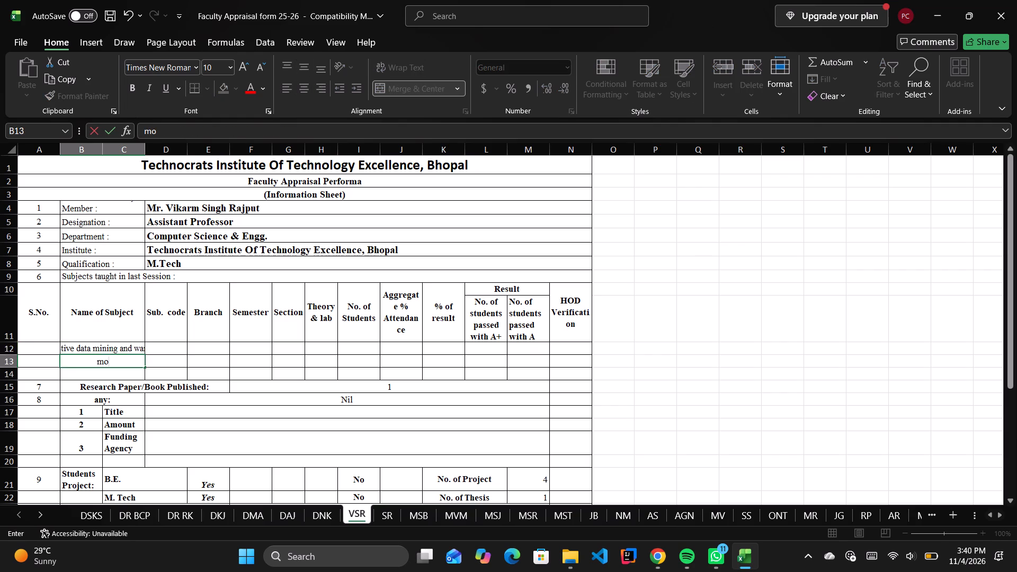
pyautogui.press('BackSpace')
pyautogui.write('inor')
pyautogui.press('space')
pyautogui.write('project')
pyautogui.press('space')
pyautogui.press('BackSpace')
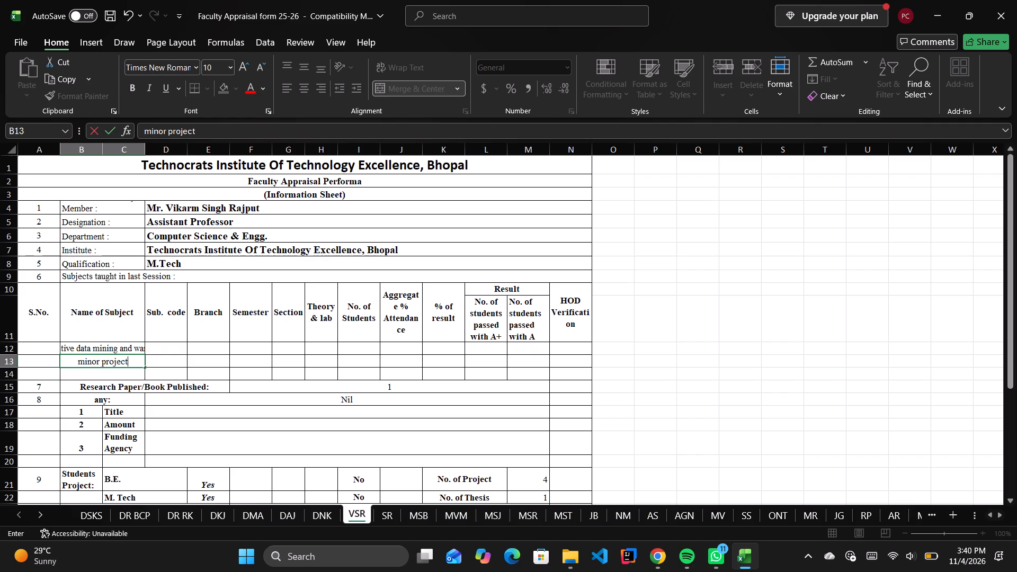
pyautogui.press('1')
pyautogui.press('Return')
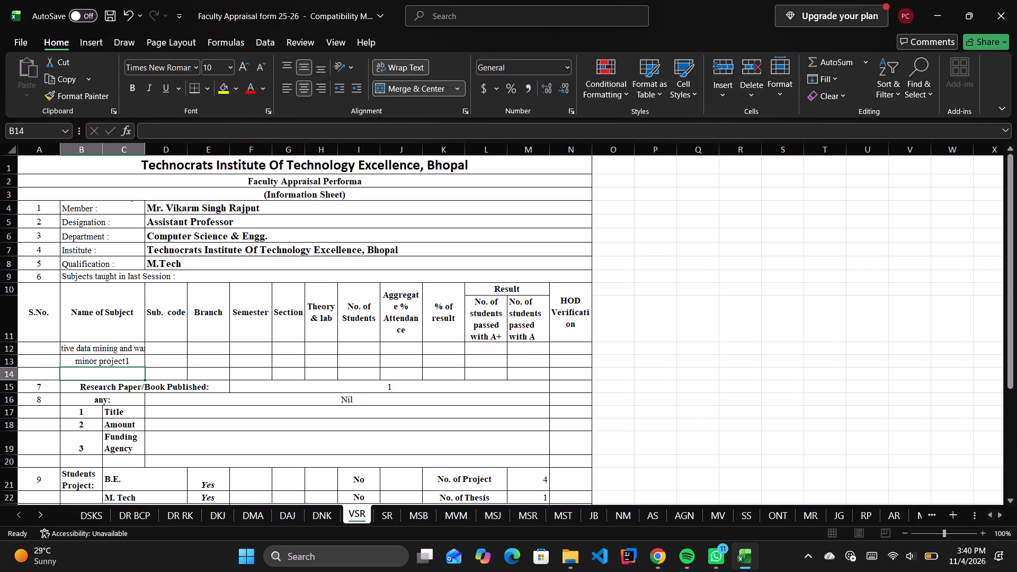
# Enter evaluation of internship as the subject name in row 14 of the VSR sheet.
pyautogui.write('evaluation o')
pyautogui.press('space')
pyautogui.press('BackSpace')
pyautogui.write('d')
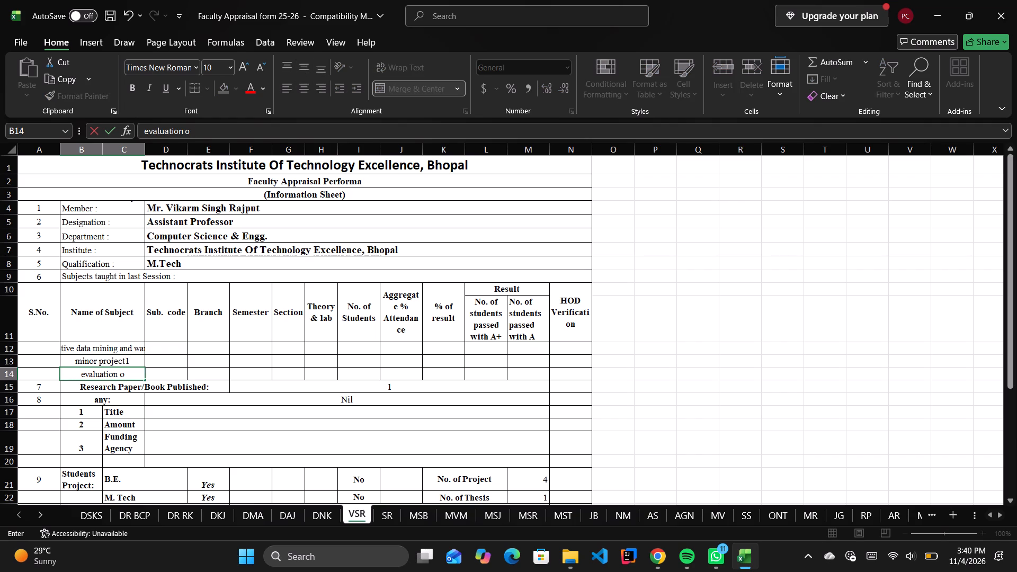
pyautogui.press('space')
pyautogui.press('BackSpace')
pyautogui.press('BackSpace')
pyautogui.write('f intership')
pyautogui.press('space')
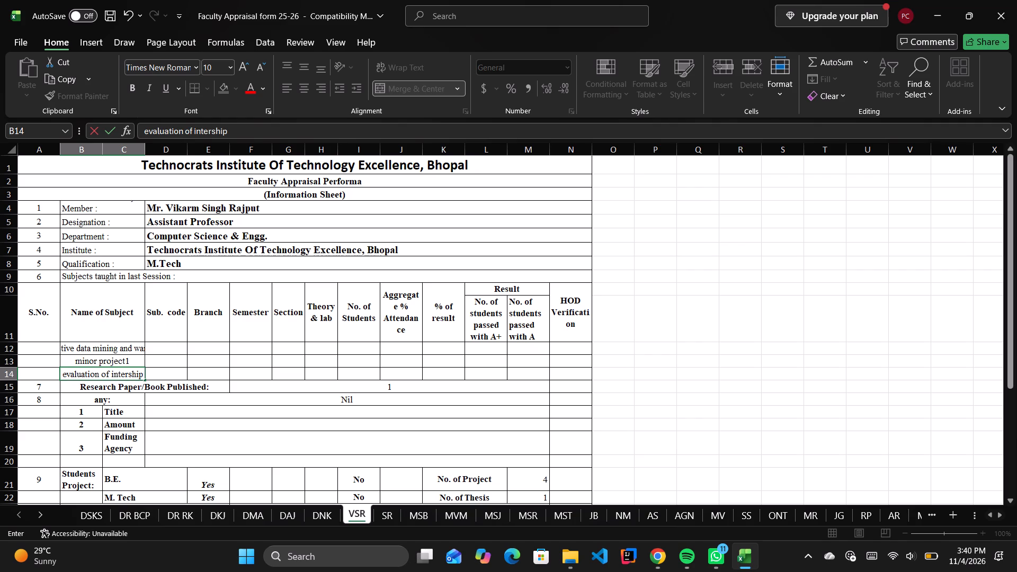
pyautogui.press('BackSpace')
pyautogui.press('BackSpace')
pyautogui.press('BackSpace')
pyautogui.press('BackSpace')
pyautogui.press('BackSpace')
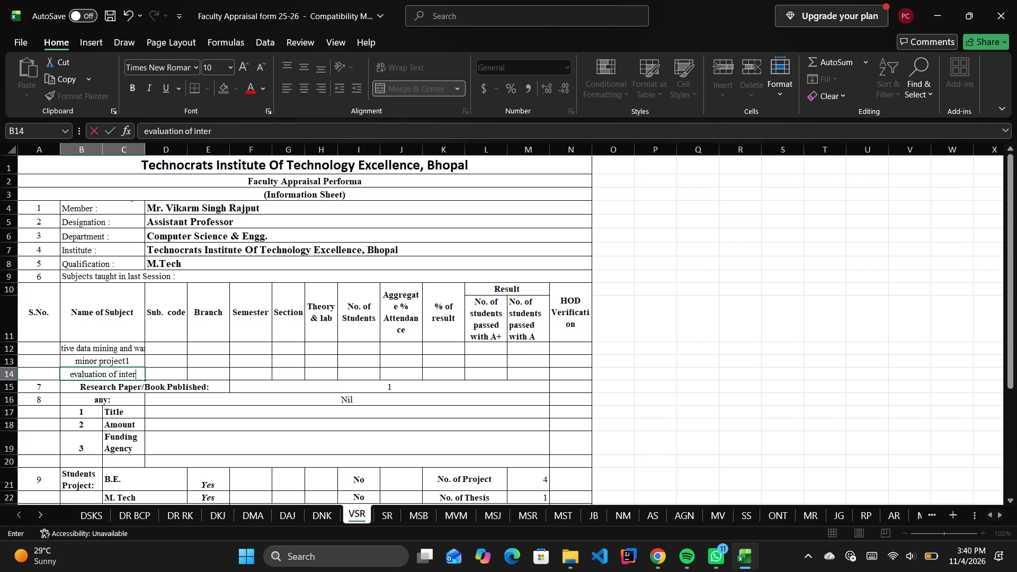
pyautogui.write('nship')
pyautogui.press('Return')
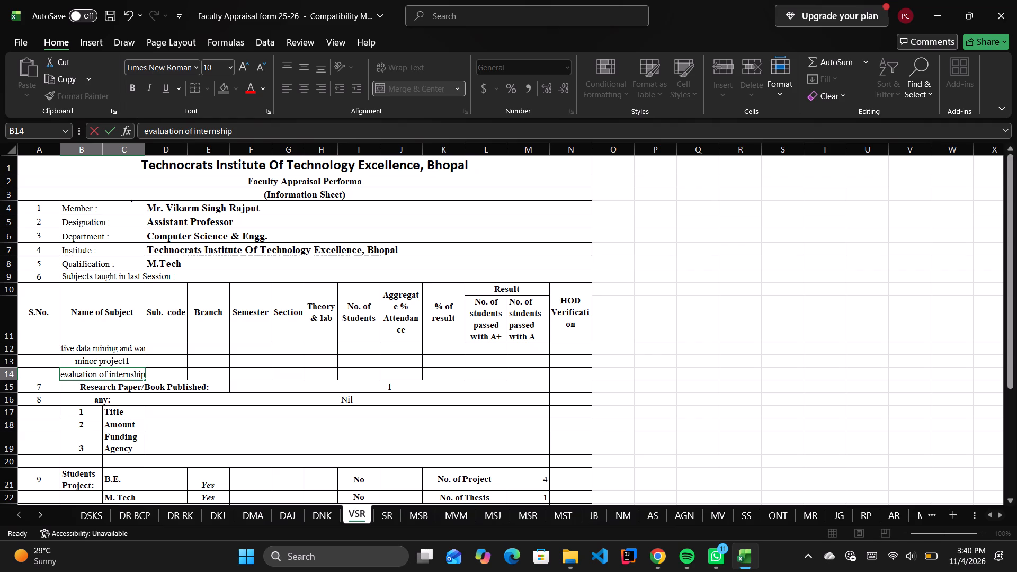
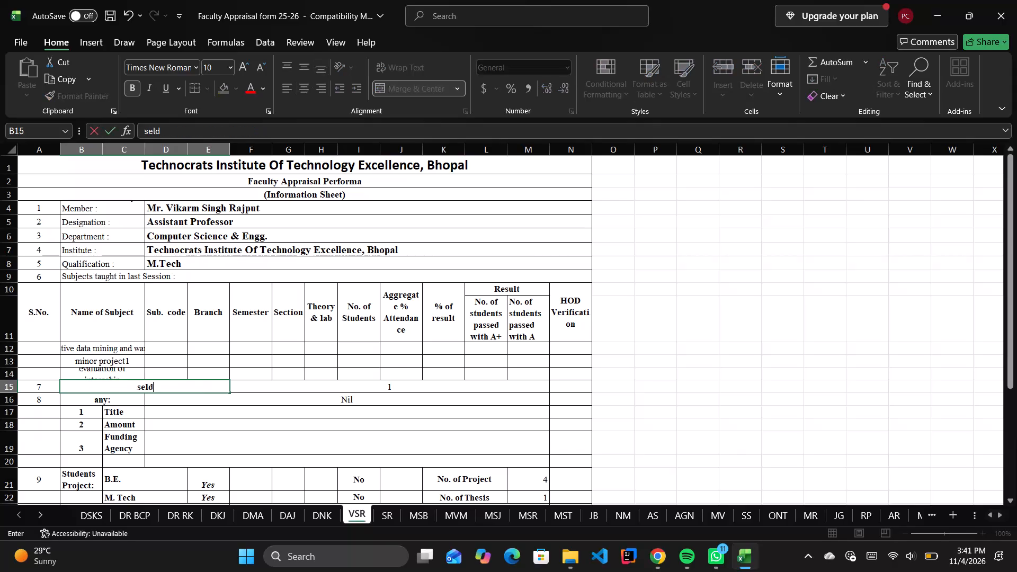
# Undo the mistaken entry over the subjects-taught label in row 15 of the VSR sheet.
pyautogui.press('BackSpace')
pyautogui.press('BackSpace')
pyautogui.press('BackSpace')
pyautogui.press('BackSpace')
pyautogui.hotkey('ctrl', 'z')
pyautogui.hotkey('ctrl', 'z')
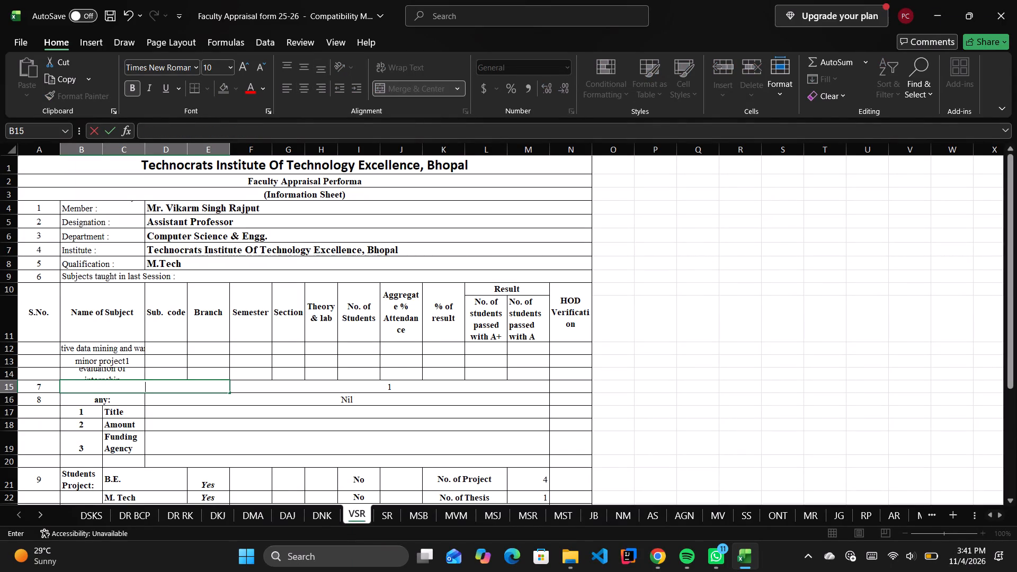
pyautogui.hotkey('ctrl', 'z')
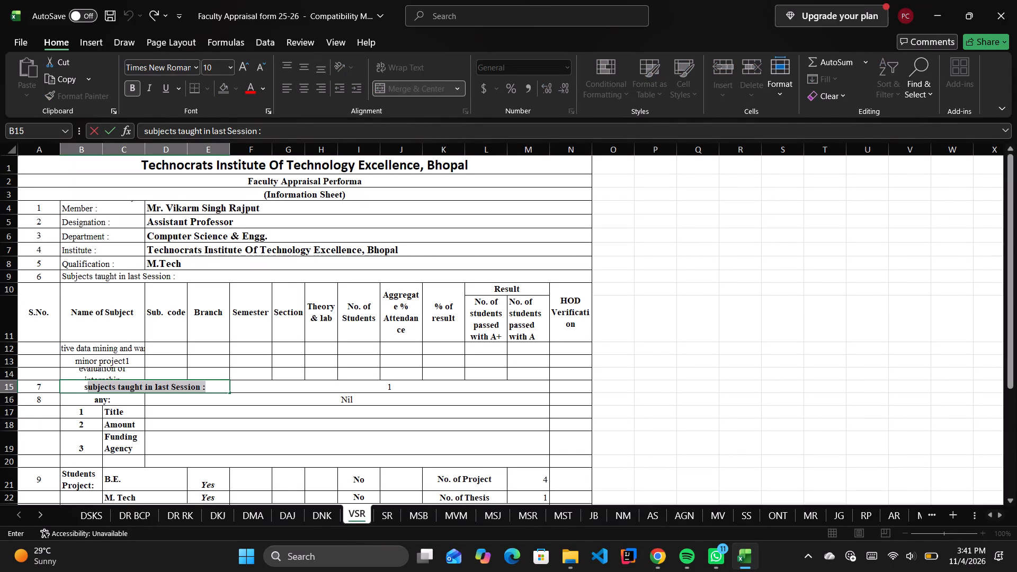
pyautogui.click(257, 372)
# Insert an entire row above the evaluation of internship row on the VSR sheet.
pyautogui.click(138, 375)
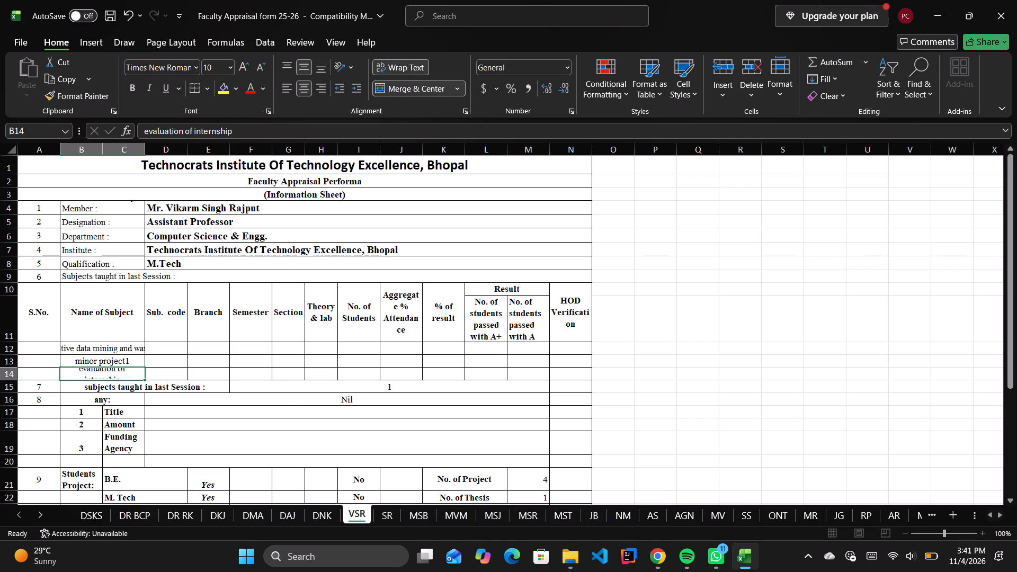
pyautogui.rightClick(138, 375)
pyautogui.click(186, 275)
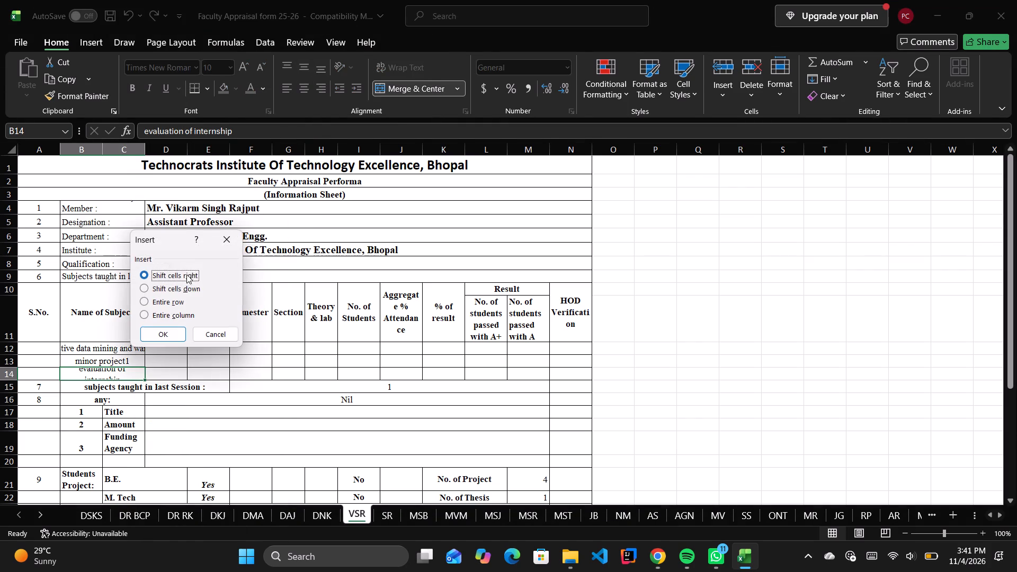
pyautogui.click(151, 305)
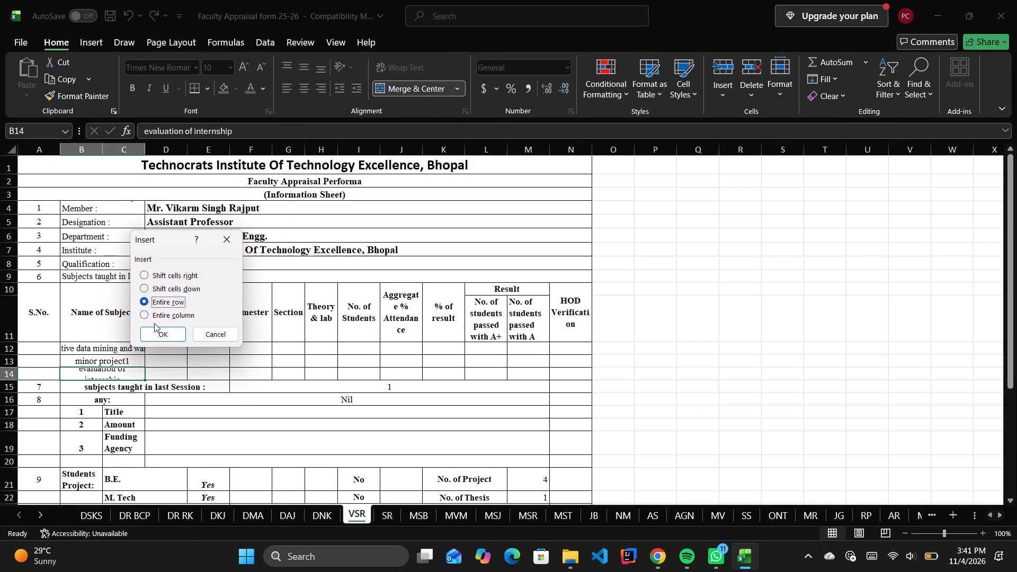
pyautogui.click(155, 327)
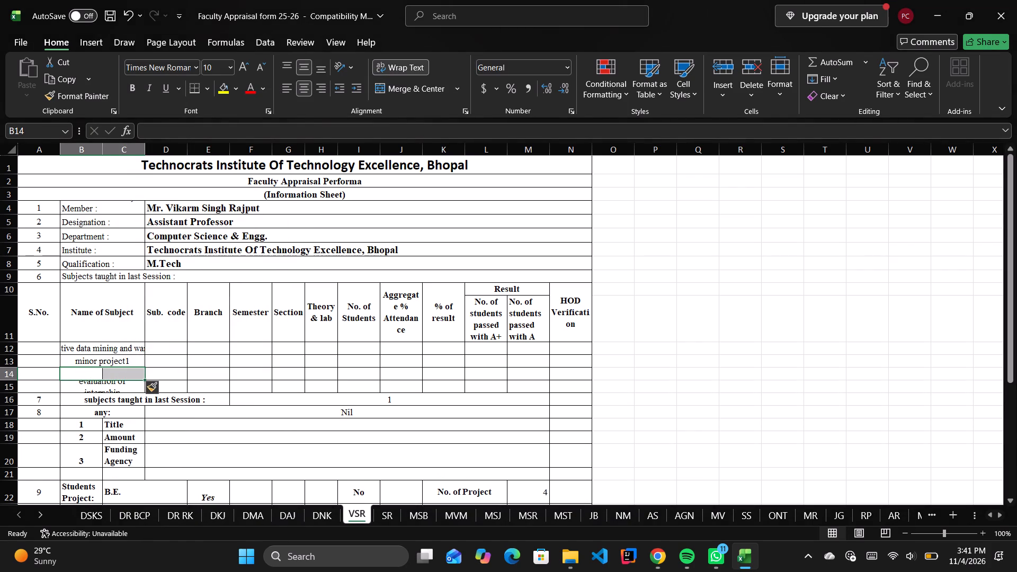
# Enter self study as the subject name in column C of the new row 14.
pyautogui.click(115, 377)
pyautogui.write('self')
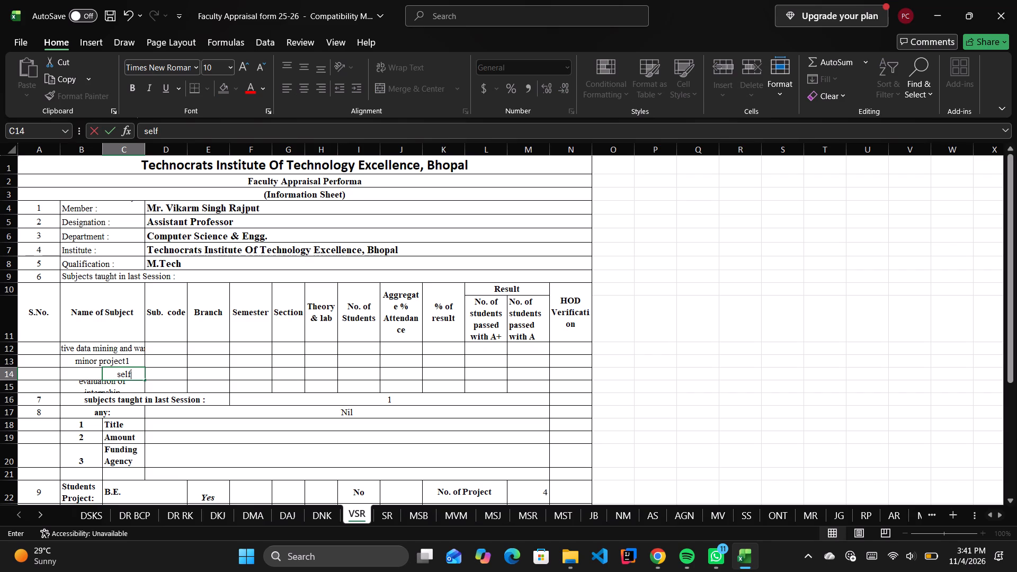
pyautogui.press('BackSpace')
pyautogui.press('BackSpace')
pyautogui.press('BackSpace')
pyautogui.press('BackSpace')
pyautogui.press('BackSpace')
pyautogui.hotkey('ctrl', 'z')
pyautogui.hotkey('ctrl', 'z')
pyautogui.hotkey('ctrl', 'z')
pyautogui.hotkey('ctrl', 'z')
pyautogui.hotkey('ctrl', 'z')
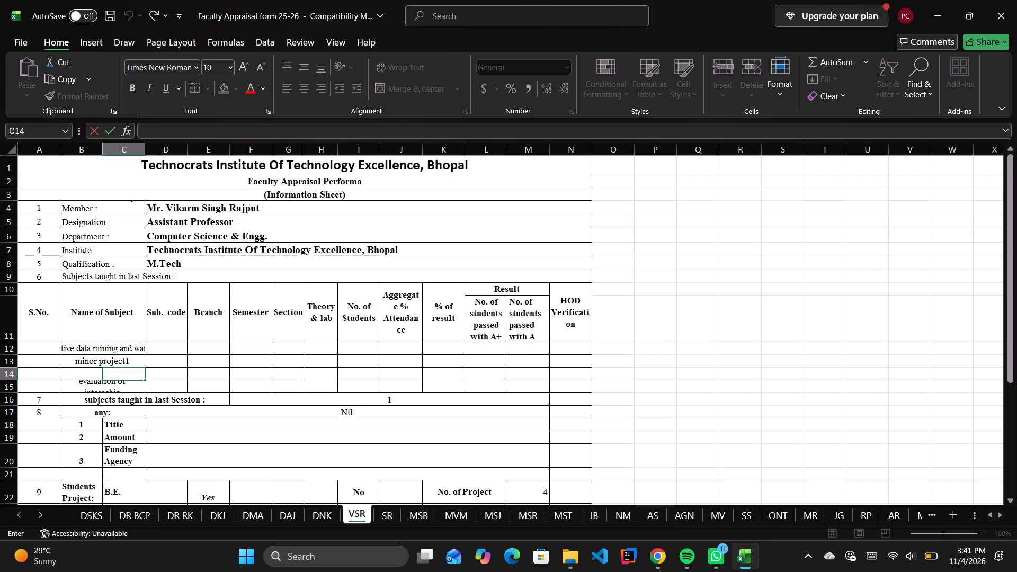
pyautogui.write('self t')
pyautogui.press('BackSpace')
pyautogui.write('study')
# Collapse column B to almost no width and widen column C to about 25 for the subject names.
pyautogui.click(103, 152)
pyautogui.moveTo(103, 151); pyautogui.dragTo(89, 151)
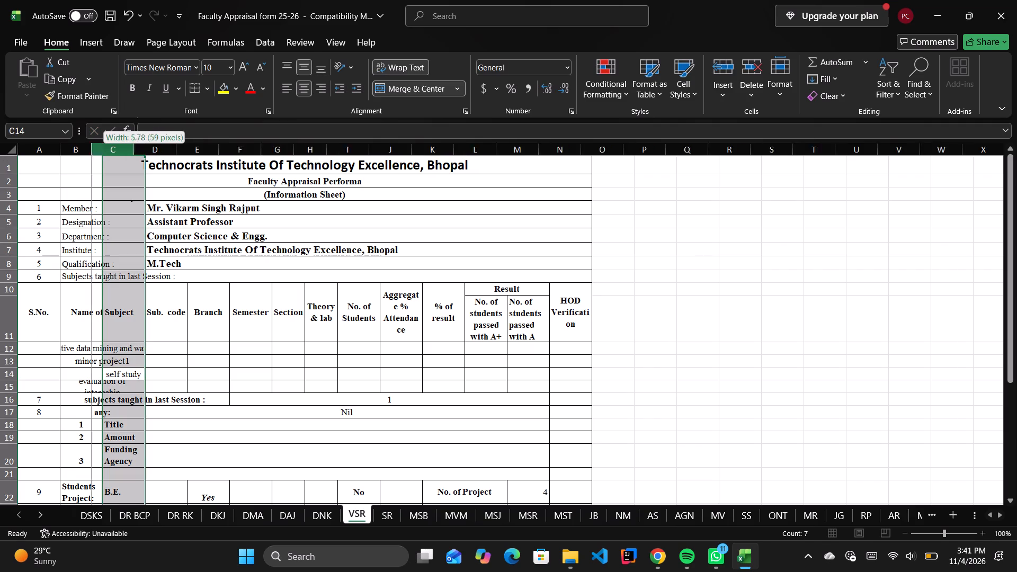
pyautogui.moveTo(89, 151); pyautogui.dragTo(60, 151)
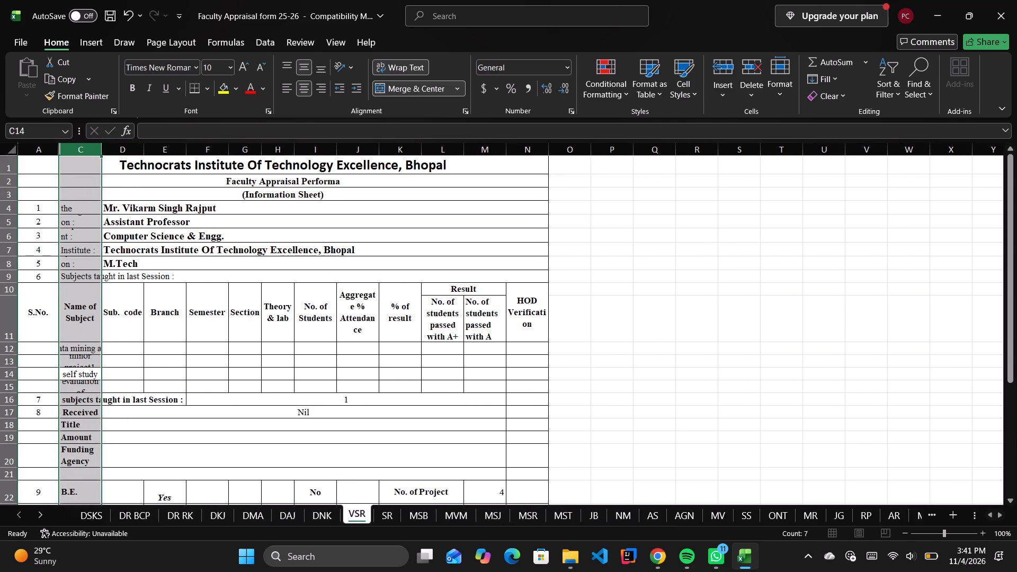
pyautogui.moveTo(102, 151); pyautogui.dragTo(183, 145)
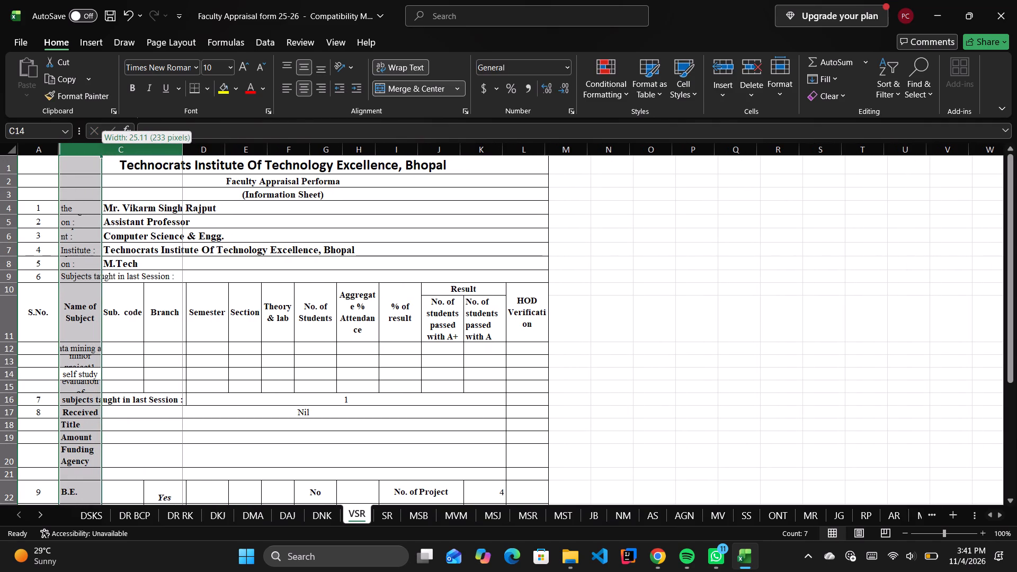
pyautogui.moveTo(183, 145); pyautogui.dragTo(187, 145)
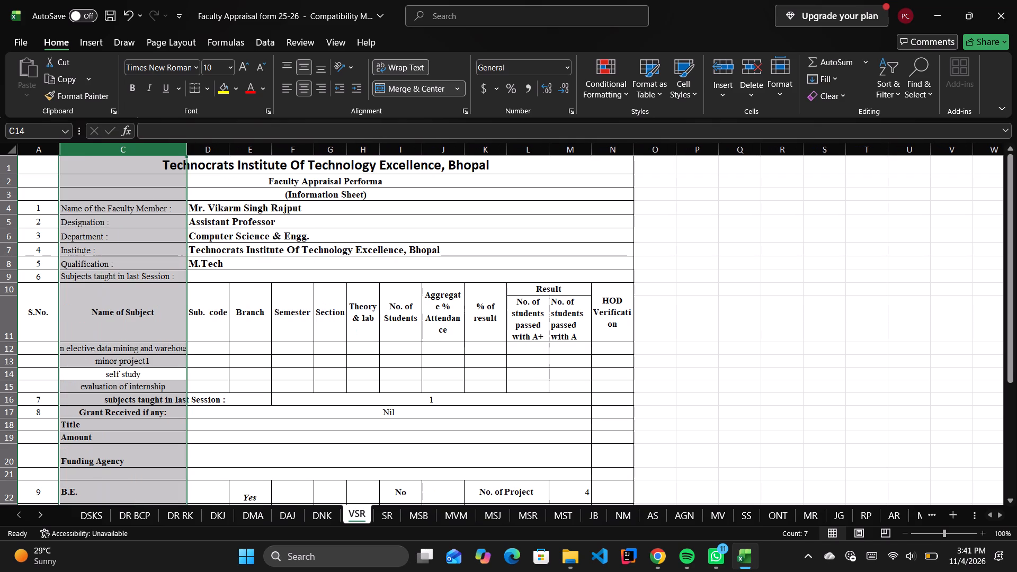
# Replace the subject name in row 14 with object oriented programming and methodology.
pyautogui.click(157, 374)
pyautogui.click(149, 374)
pyautogui.tripleClick(149, 374)
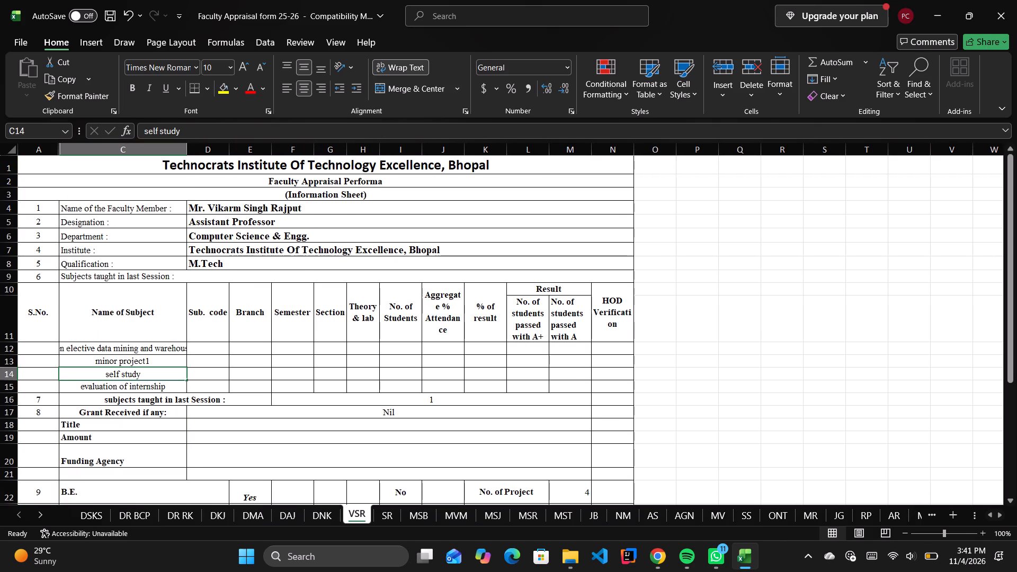
pyautogui.press('BackSpace')
pyautogui.press('BackSpace')
pyautogui.press('BackSpace')
pyautogui.press('BackSpace')
pyautogui.press('BackSpace')
pyautogui.press('BackSpace')
pyautogui.press('BackSpace')
pyautogui.press('BackSpace')
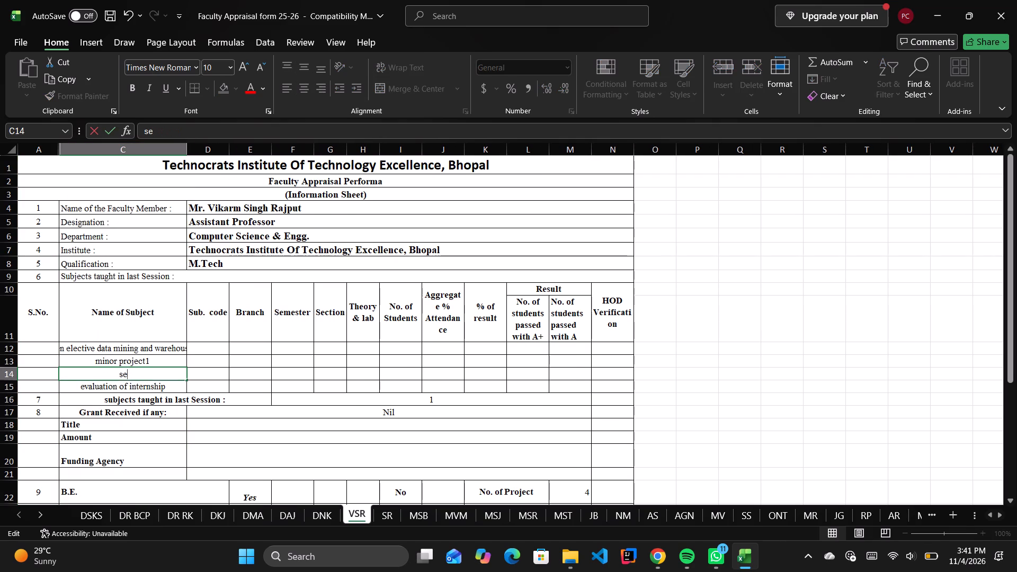
pyautogui.press('BackSpace')
pyautogui.press('BackSpace')
pyautogui.write('object oriented')
pyautogui.press('space')
pyautogui.press('space')
pyautogui.write('progg')
pyautogui.press('BackSpace')
pyautogui.write('ramming and methodolllog')
pyautogui.press('y')
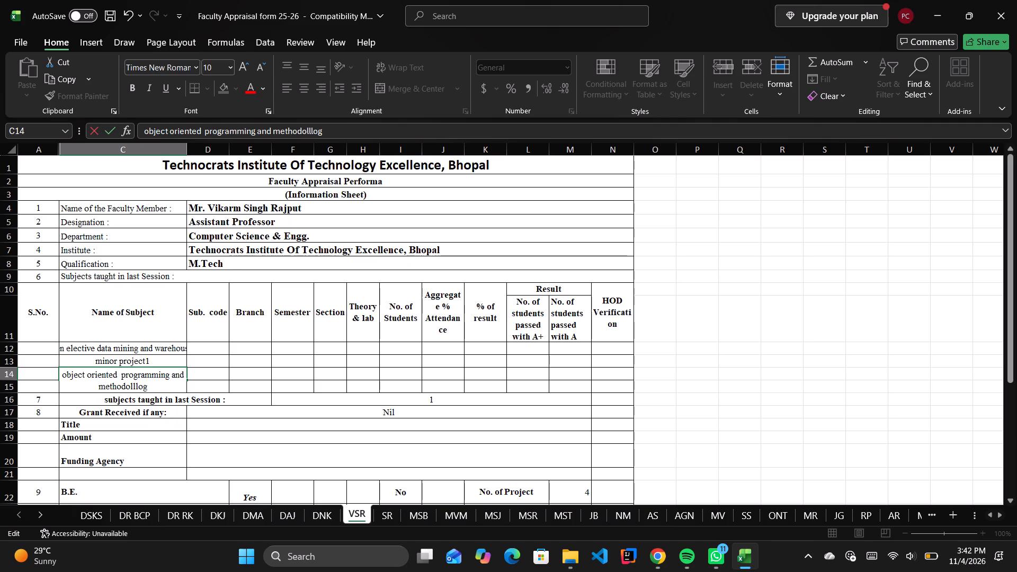
pyautogui.press('BackSpace')
pyautogui.press('BackSpace')
pyautogui.press('BackSpace')
pyautogui.press('BackSpace')
pyautogui.press('BackSpace')
pyautogui.press('BackSpace')
pyautogui.write('logy')
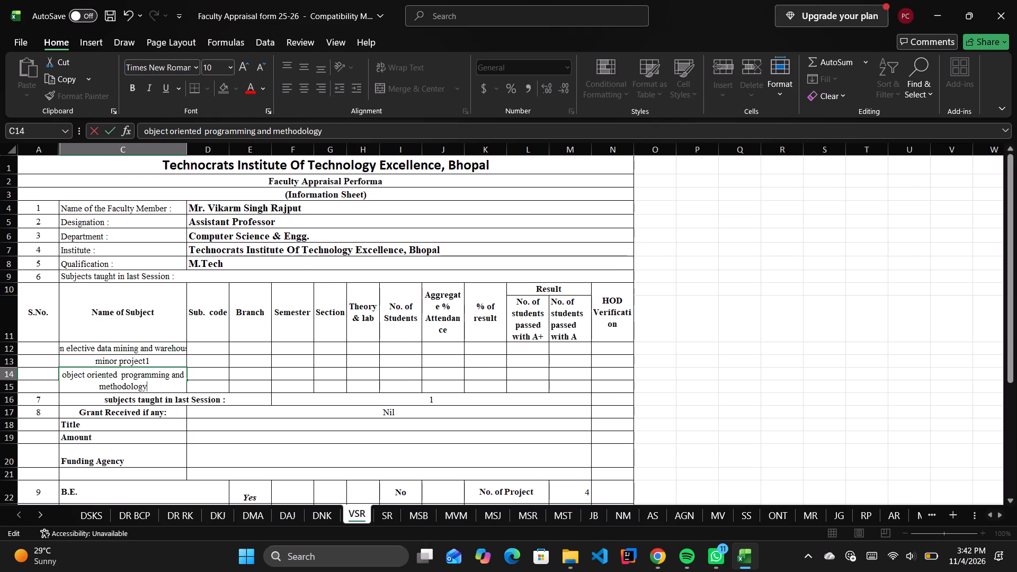
pyautogui.click(214, 343)
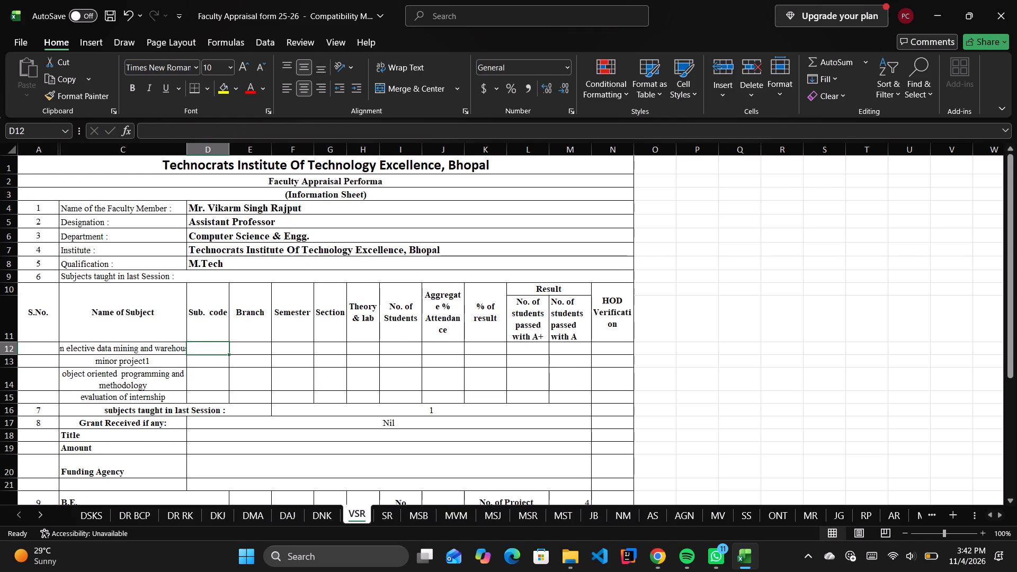
# Widen column C to about 34 so the full open elective subject name fits.
pyautogui.moveTo(188, 151); pyautogui.dragTo(228, 153)
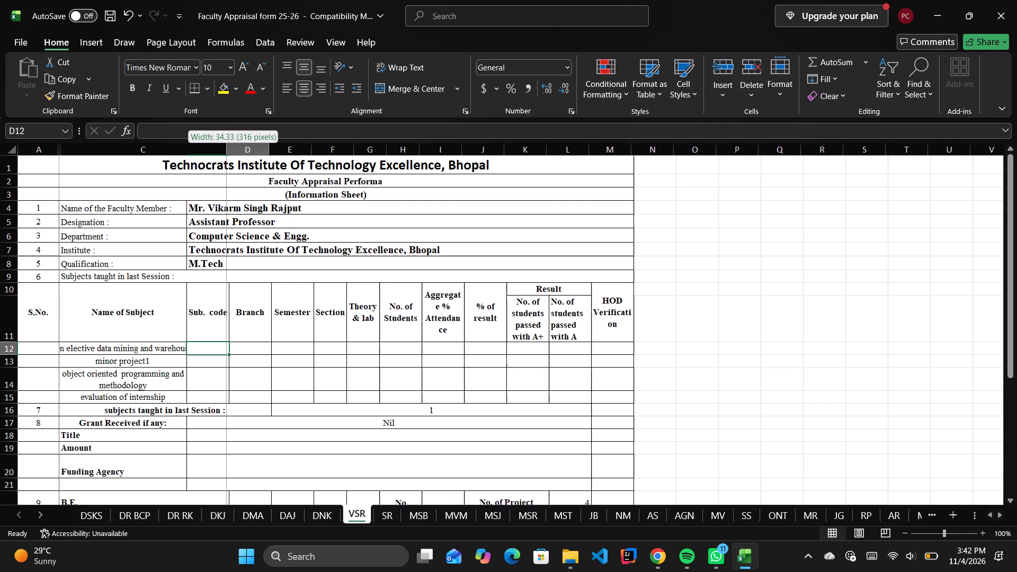
pyautogui.moveTo(228, 153); pyautogui.dragTo(230, 156)
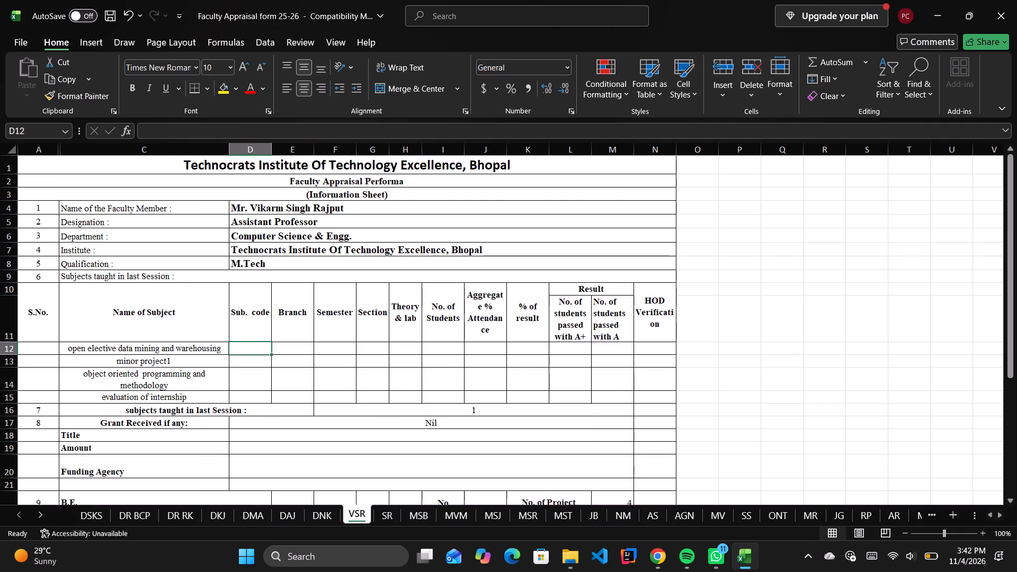
# Enter subject codes CS705, CSs508, CS305 and CS507 in rows 12 to 15 of the VSR sheet.
pyautogui.click(245, 350)
pyautogui.doubleClick(245, 350)
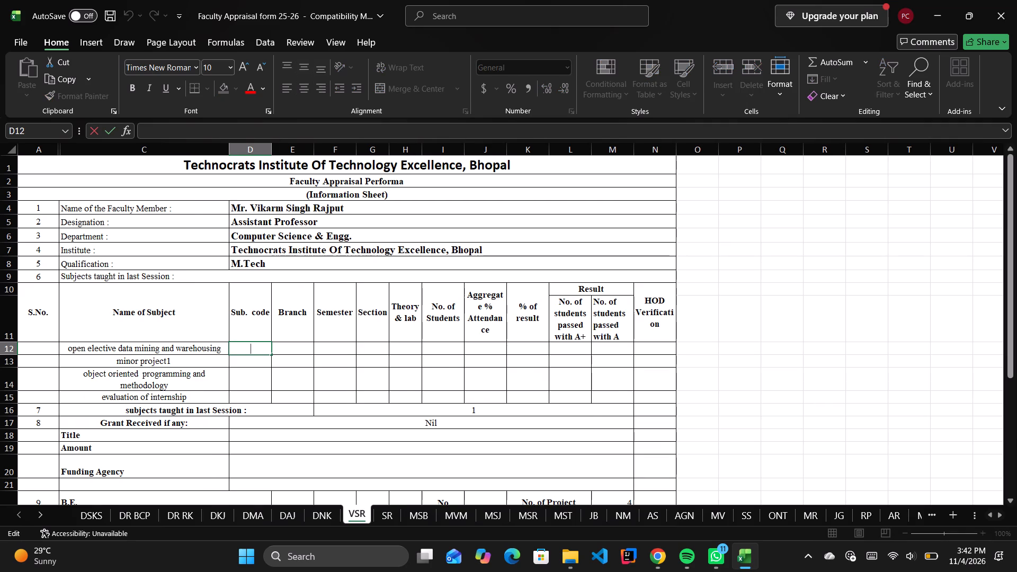
pyautogui.write('CS')
pyautogui.write('705')
pyautogui.press('Return')
pyautogui.write('CSs')
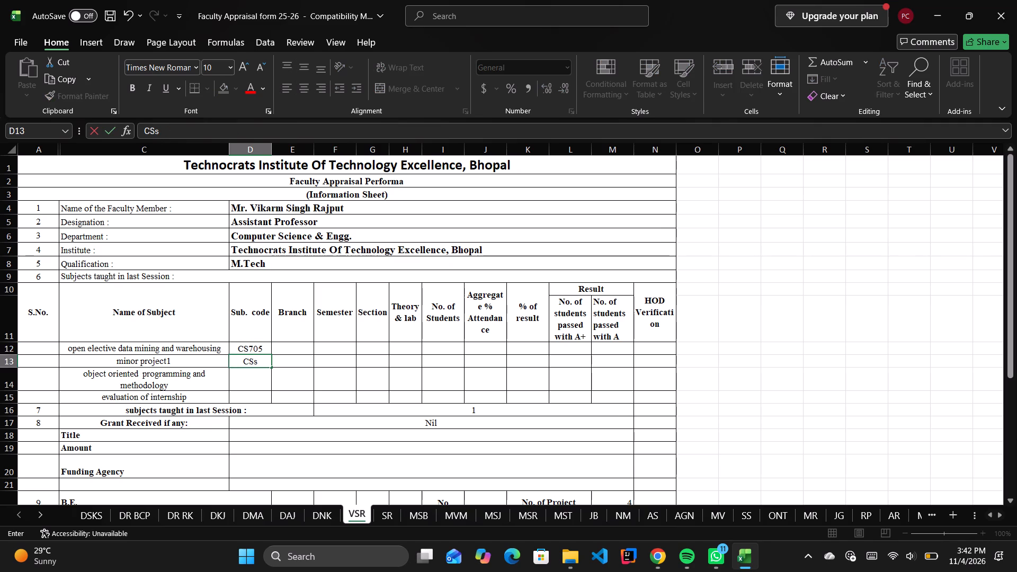
pyautogui.write('508')
pyautogui.press('Return')
pyautogui.write('CS')
pyautogui.write('305')
pyautogui.press('Return')
pyautogui.write('CS507')
# Enter branch CSE for rows 12 to 14 and cse for row 15 of the VSR sheet.
pyautogui.click(287, 351)
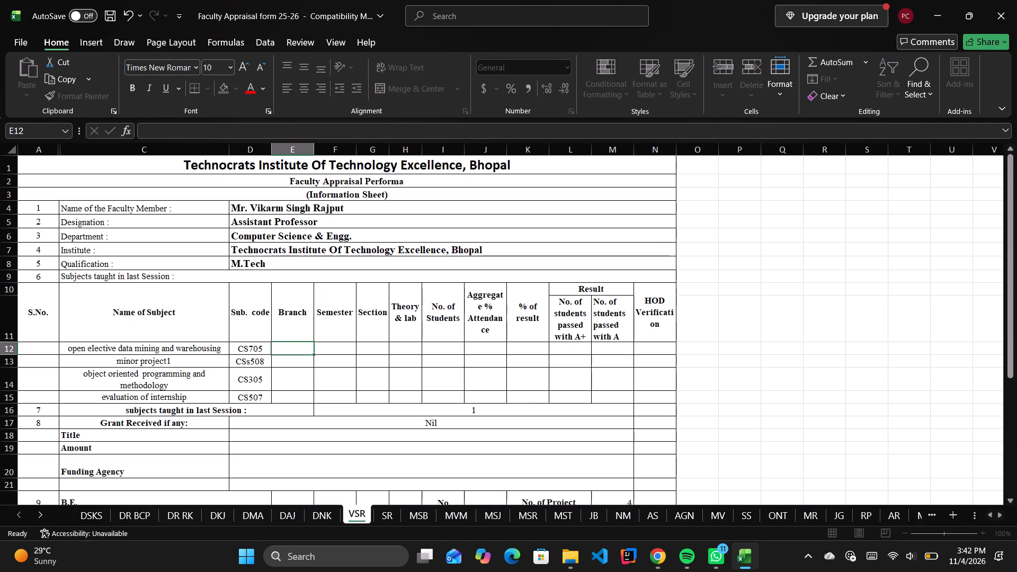
pyautogui.write('CSE')
pyautogui.press('Return')
pyautogui.write('CSE')
pyautogui.press('Return')
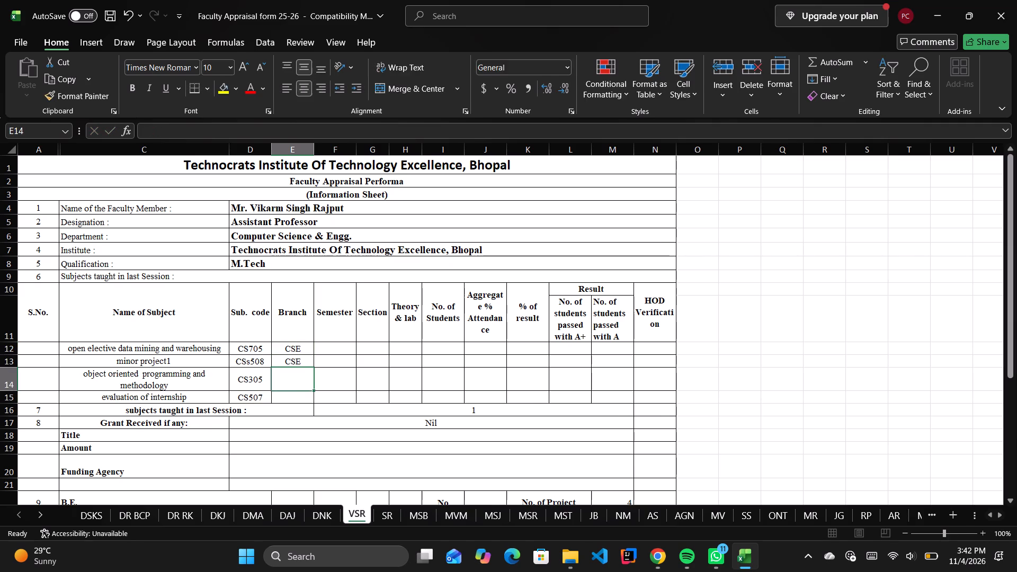
pyautogui.write('CSE')
pyautogui.press('Return')
pyautogui.write('cse')
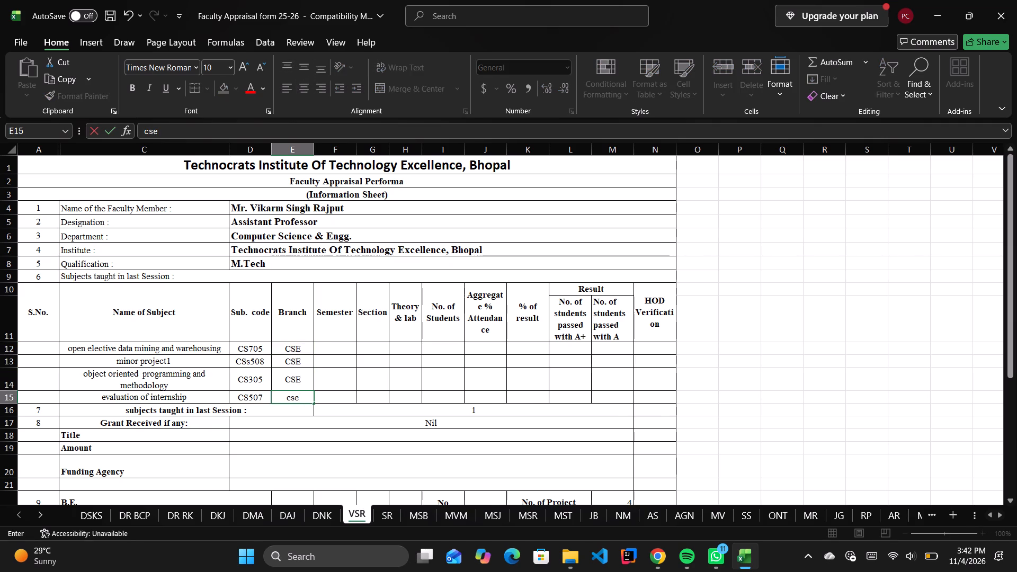
# Enter semesters 7, 5, 5 and 3 for the subjects in rows 12 to 15 of the VSR sheet.
pyautogui.click(332, 345)
pyautogui.press('7')
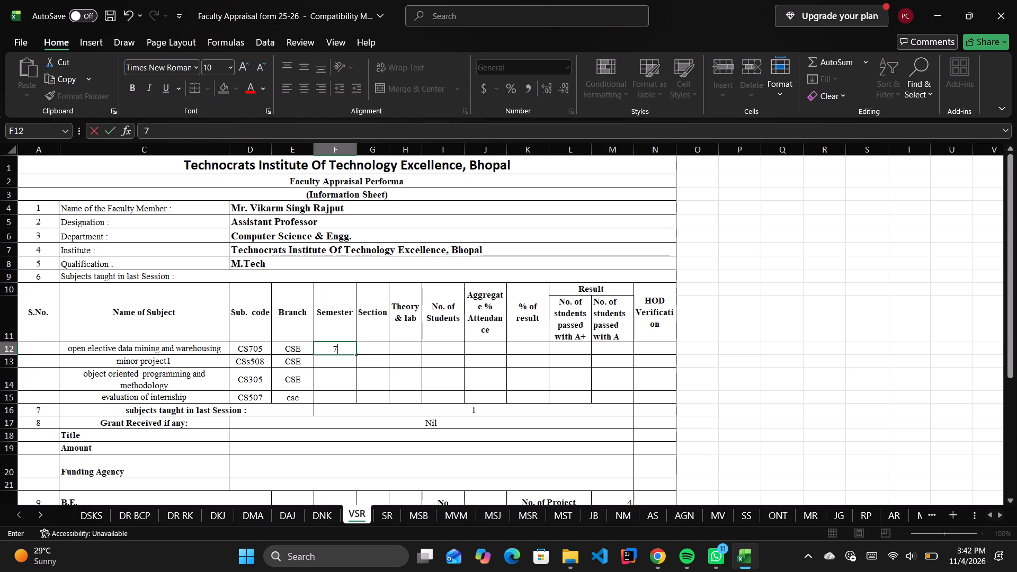
pyautogui.press('Return')
pyautogui.press('5')
pyautogui.press('Return')
pyautogui.press('5')
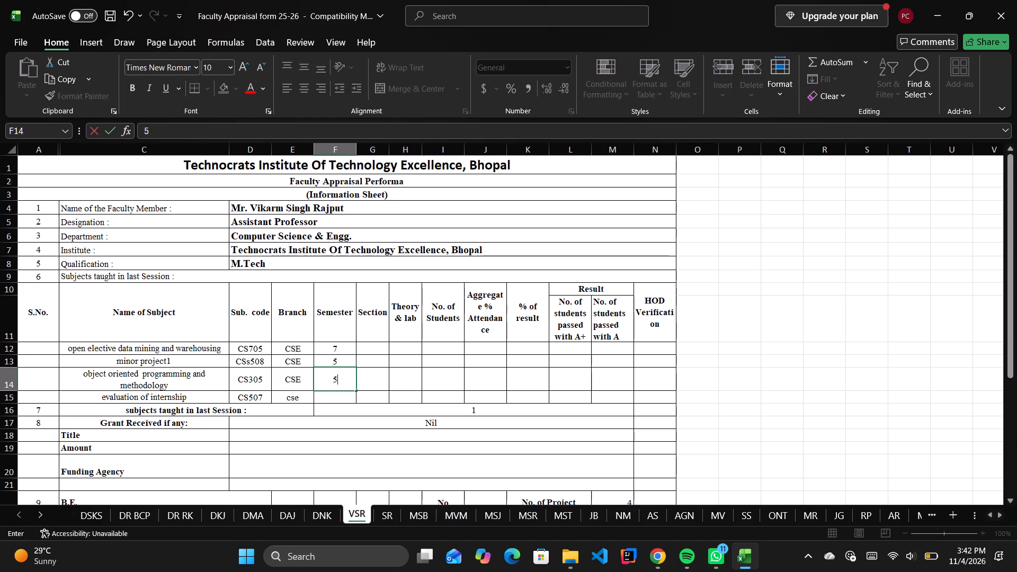
pyautogui.press('Return')
pyautogui.press('3')
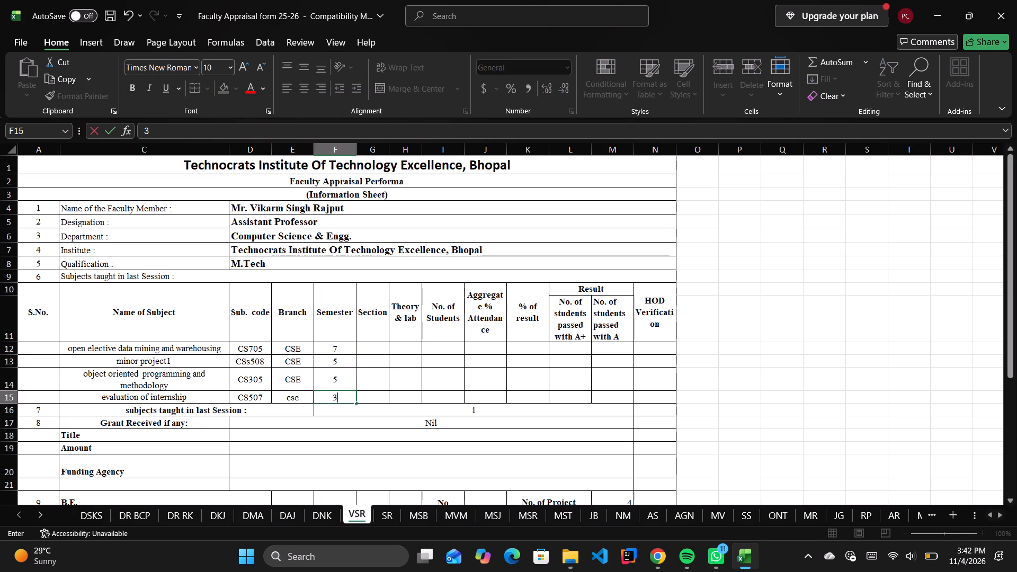
# Enter sections CS2, CS3, CS4 and CS1 for the subjects in rows 12 to 15 of the VSR sheet.
pyautogui.click(378, 348)
pyautogui.write('CSE')
pyautogui.press('BackSpace')
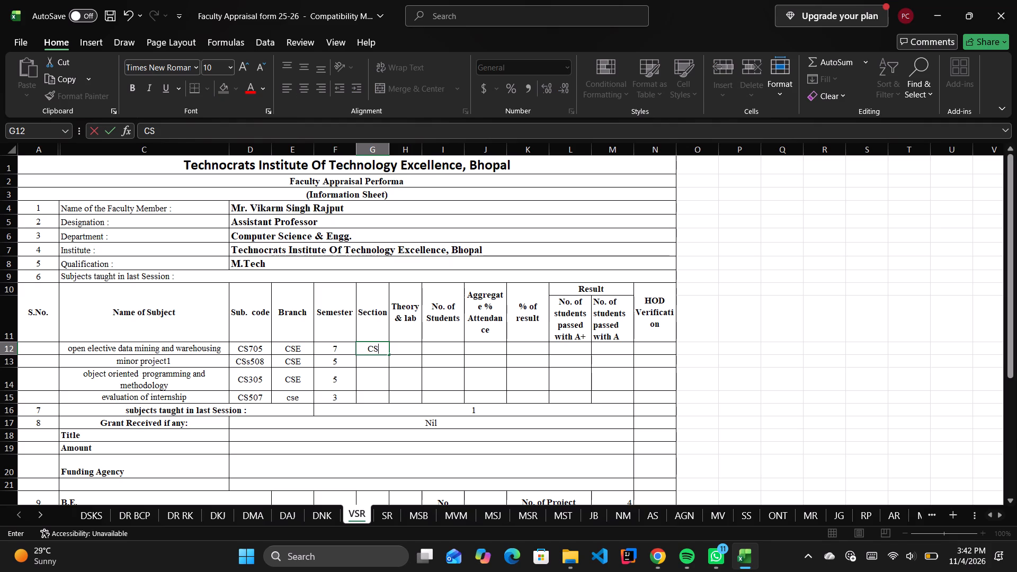
pyautogui.press('2')
pyautogui.press('Return')
pyautogui.write('SC2')
pyautogui.press('BackSpace')
pyautogui.press('BackSpace')
pyautogui.press('BackSpace')
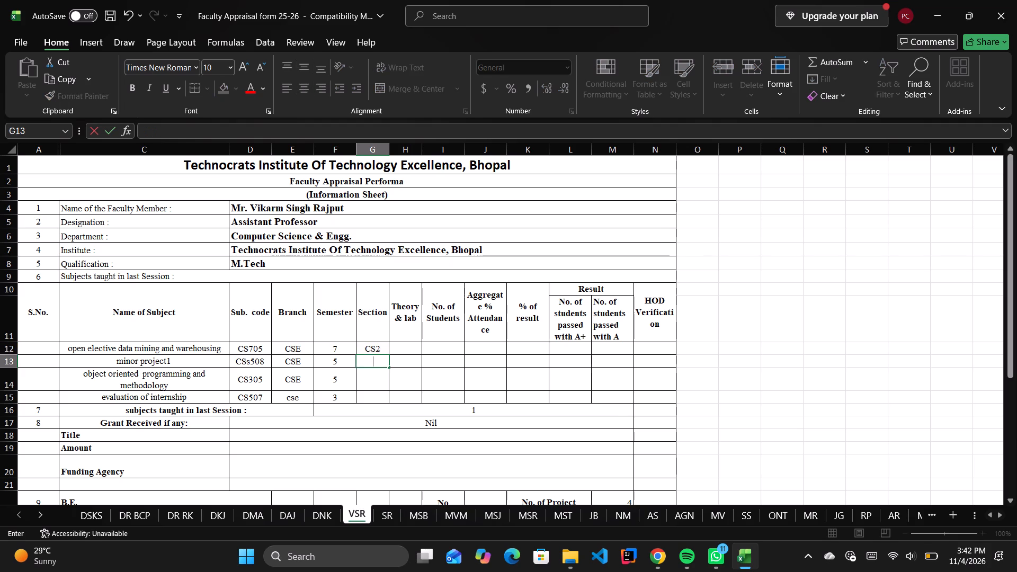
pyautogui.write('CS3')
pyautogui.press('Return')
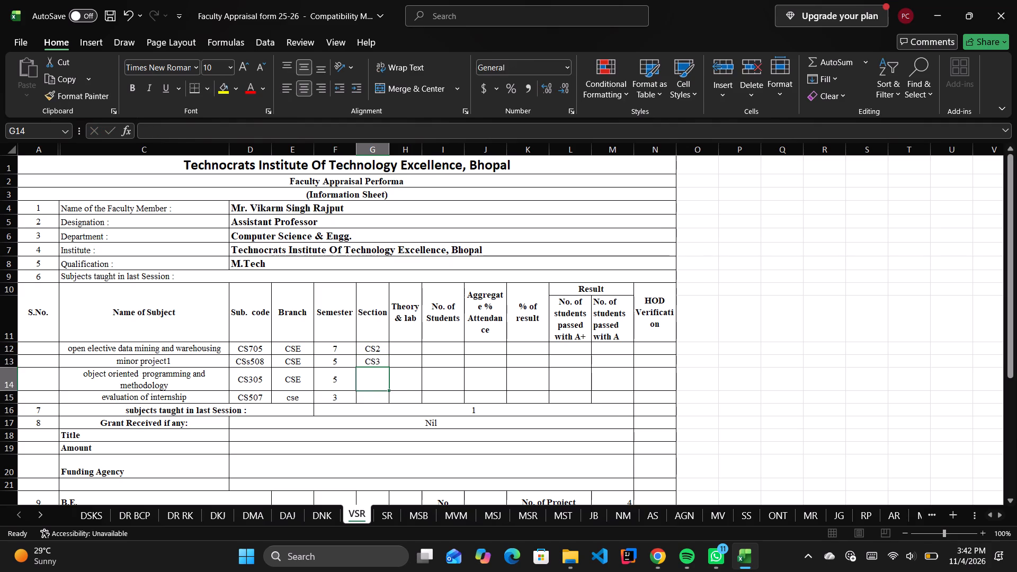
pyautogui.write('CS4')
pyautogui.press('Return')
pyautogui.write('CS1')
# Enter lab in the Theory & lab column for the open elective subject in row 12.
pyautogui.click(409, 345)
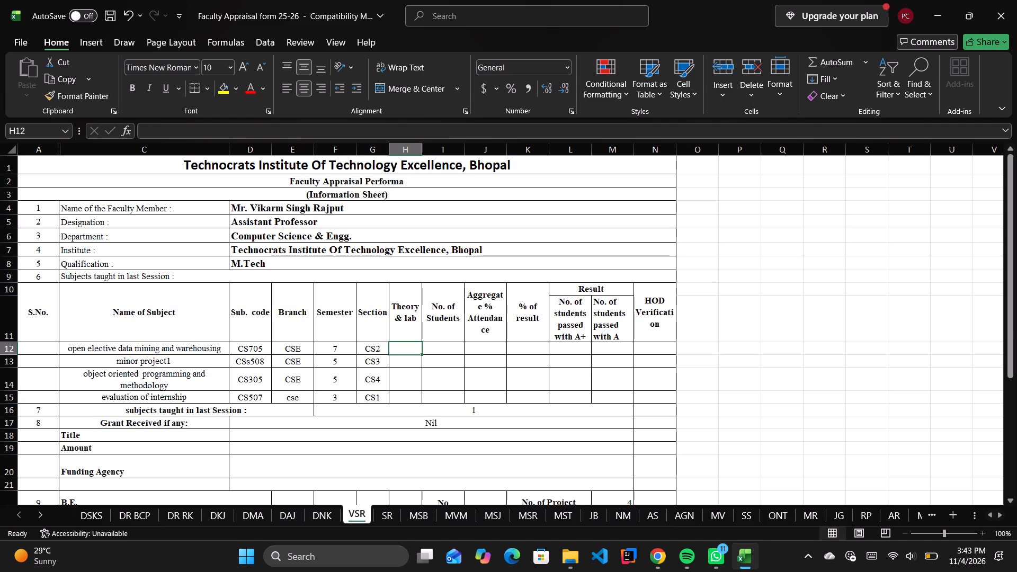
pyautogui.write('lab')
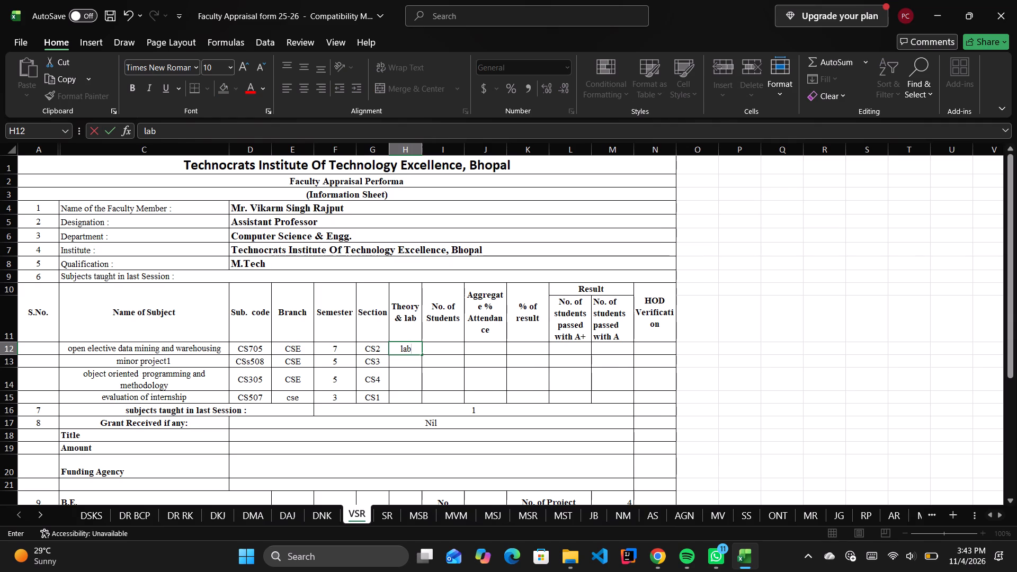
# Correct the semesters to 5 for evaluation of internship and 3 for object oriented programming and methodology.
pyautogui.click(342, 400)
pyautogui.press('BackSpace')
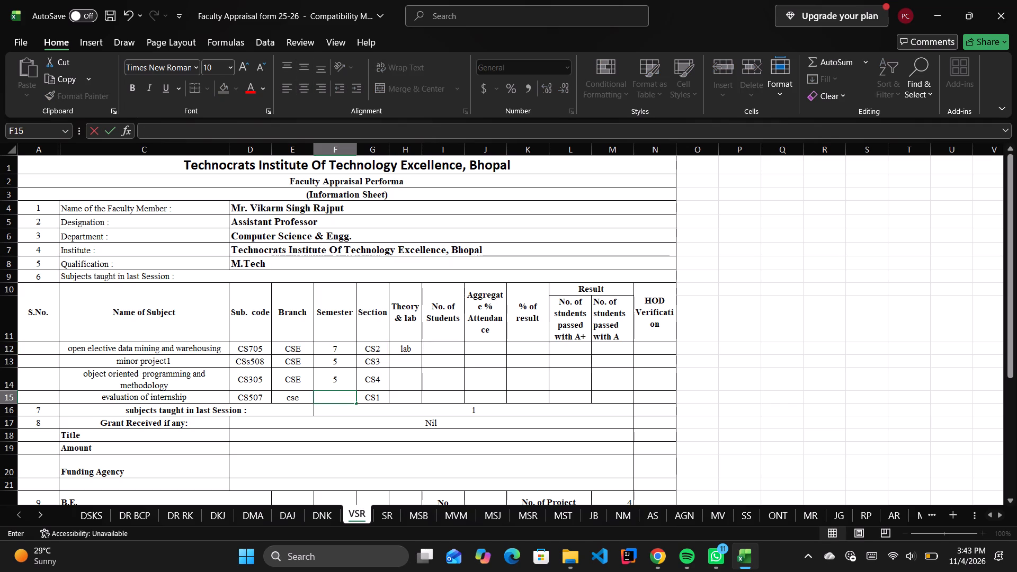
pyautogui.press('5')
pyautogui.click(344, 386)
pyautogui.press('BackSpace')
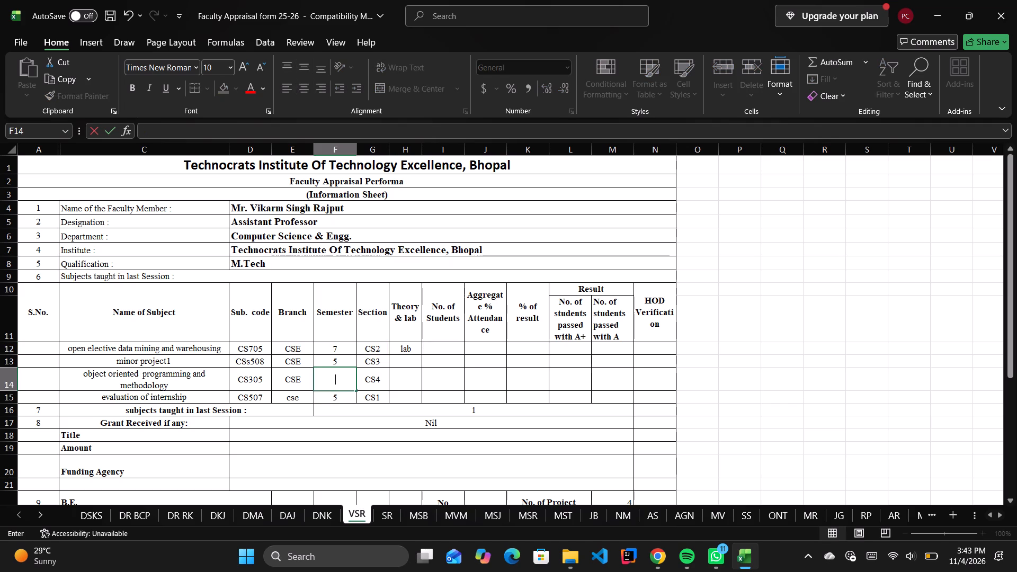
pyautogui.press('3')
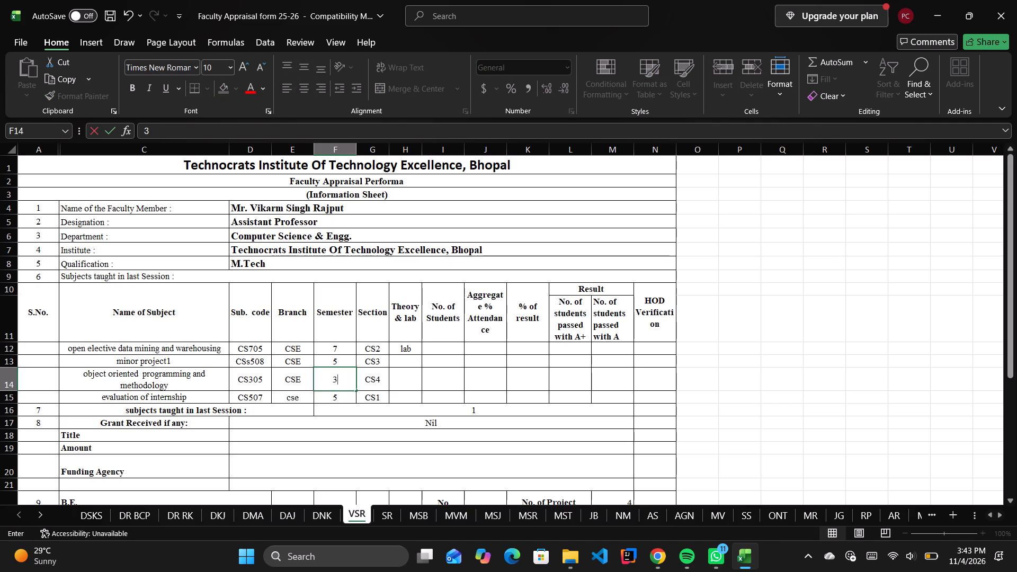
# Correct the sections to CS1 for object oriented programming and methodology and CS4 for evaluation of internship.
pyautogui.click(385, 380)
pyautogui.press('BackSpace')
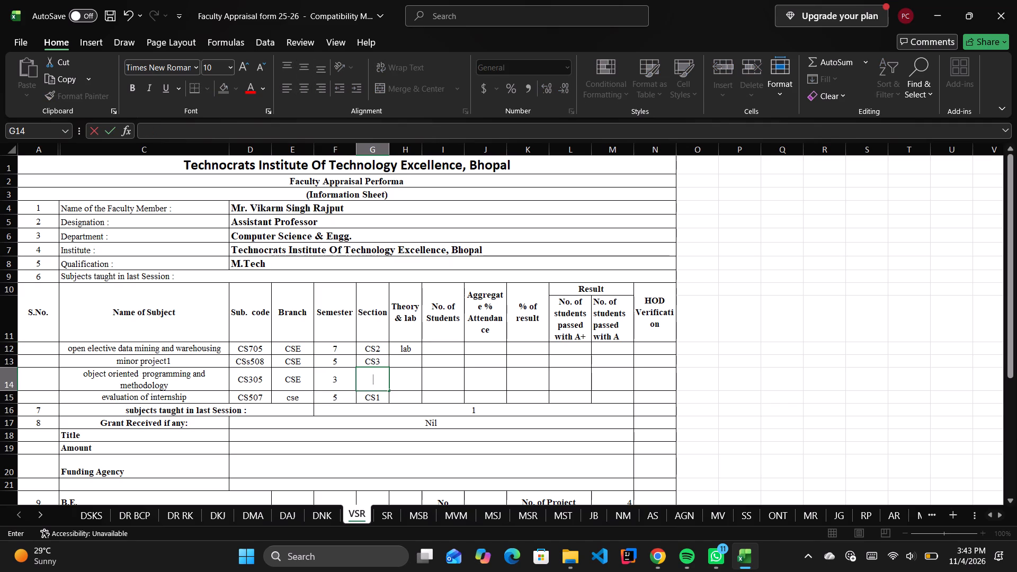
pyautogui.write('CS')
pyautogui.press('1')
pyautogui.press('Return')
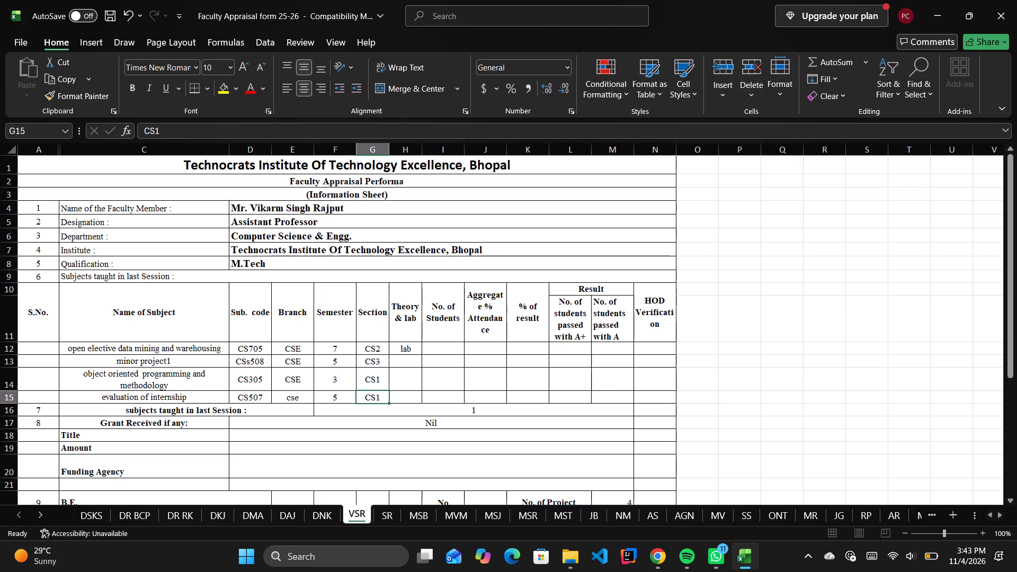
pyautogui.press('BackSpace')
pyautogui.write('CS4')
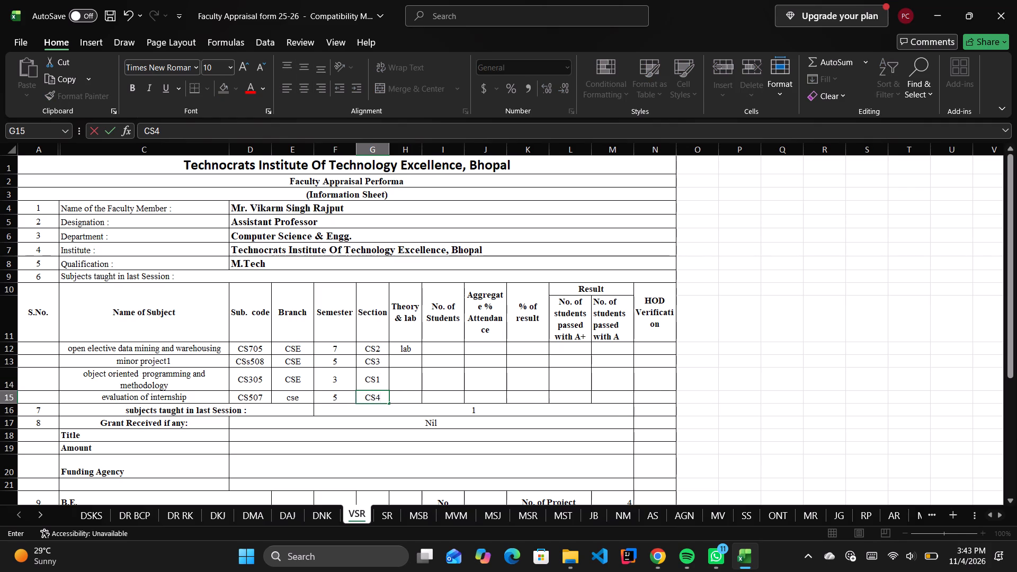
# Fill the Theory & lab column with lab, th+lab and lab for rows 13 to 15 of the VSR sheet.
pyautogui.click(406, 360)
pyautogui.write('lab')
pyautogui.press('Return')
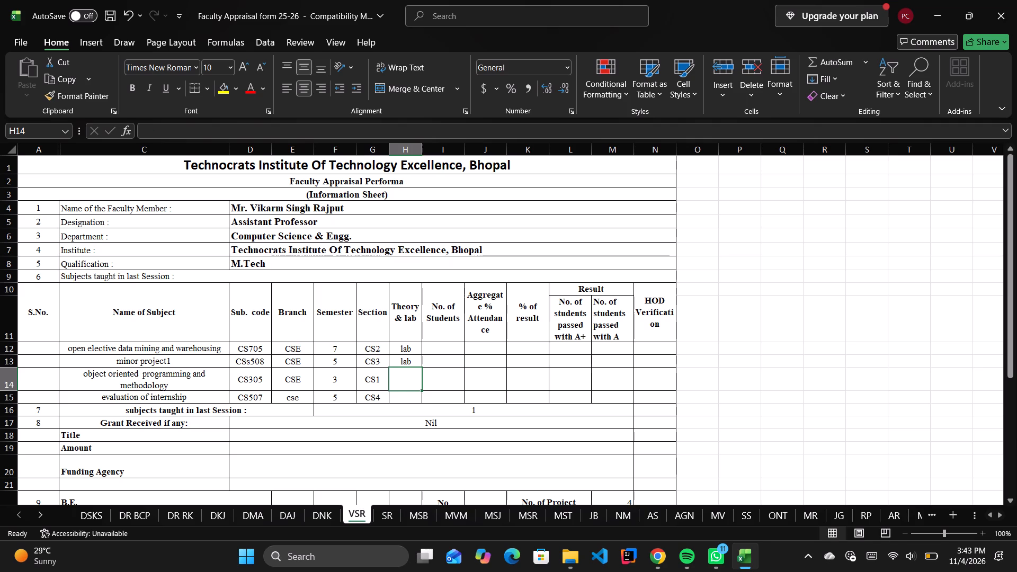
pyautogui.write('th')
pyautogui.write('+lab')
pyautogui.press('Return')
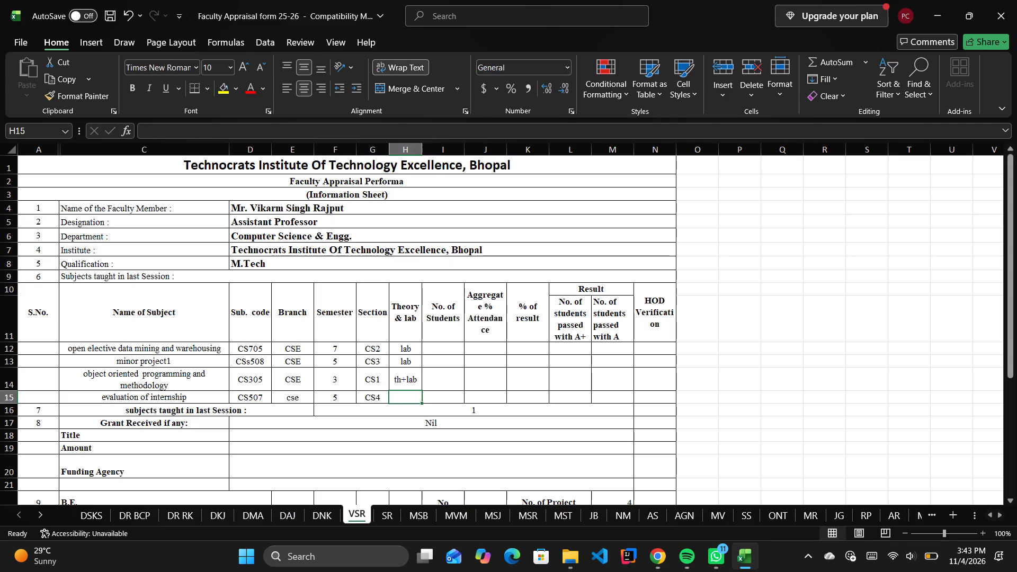
pyautogui.write('lab')
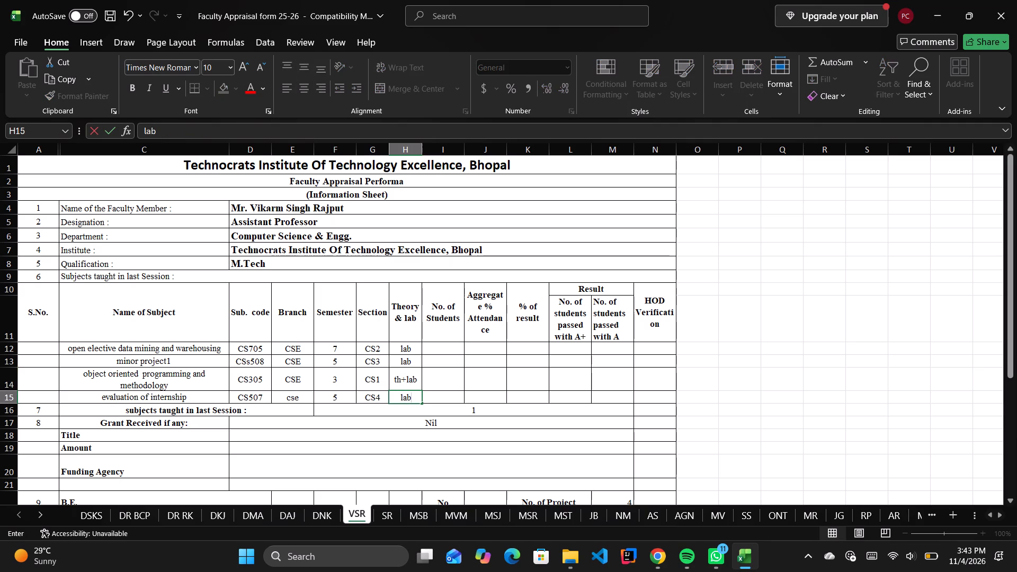
# Save the workbook.
pyautogui.hotkey('ctrl', 's')
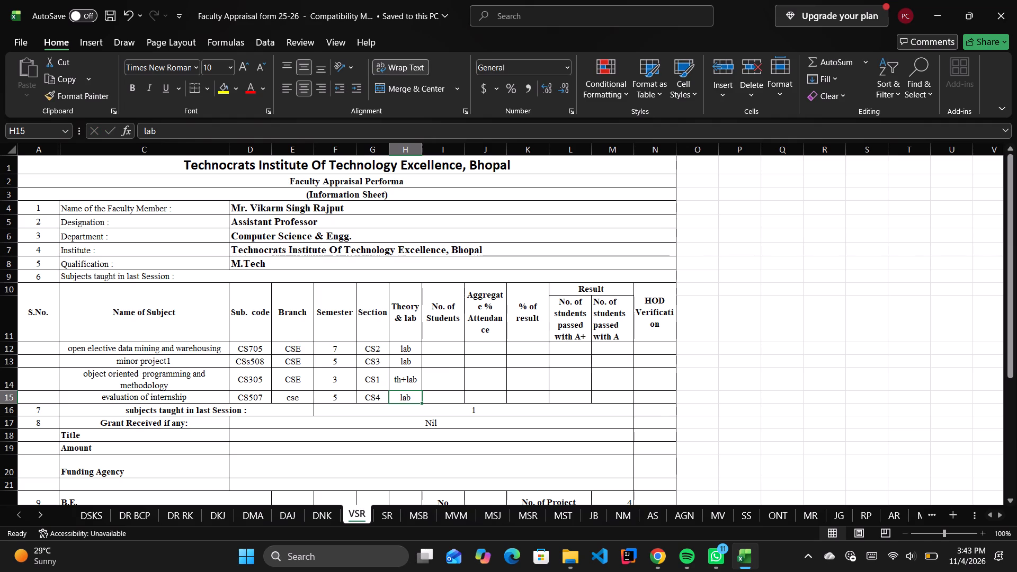
# On the SR sheet, enter departmental elective big data as the subject name in row 12.
pyautogui.scroll(-1, 358, 442)
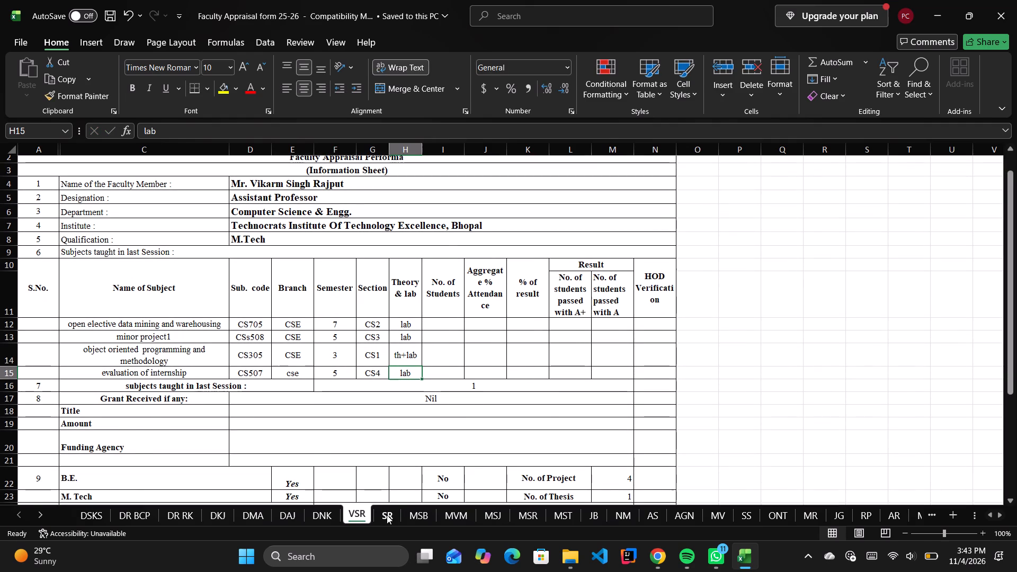
pyautogui.click(387, 515)
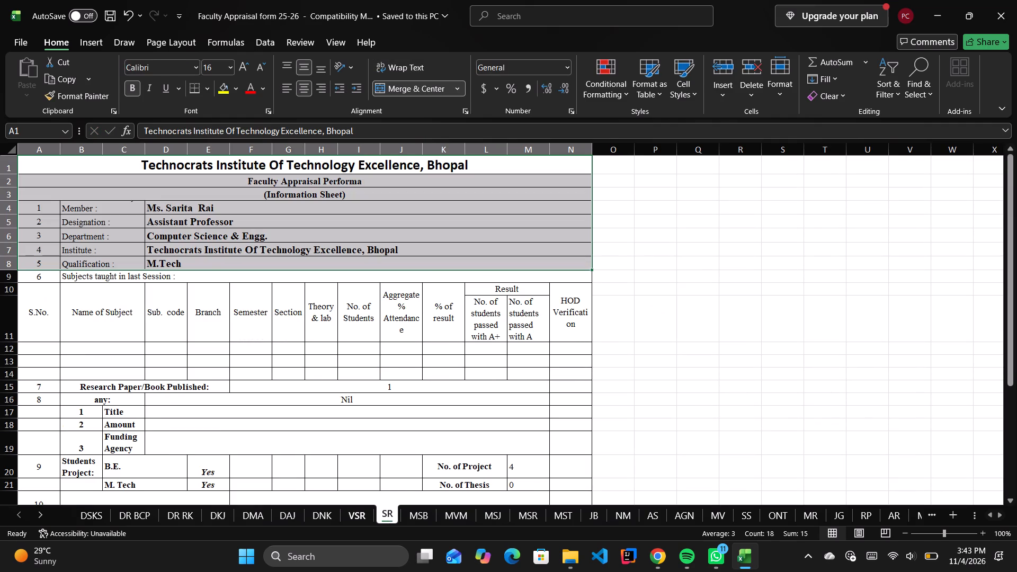
pyautogui.click(116, 351)
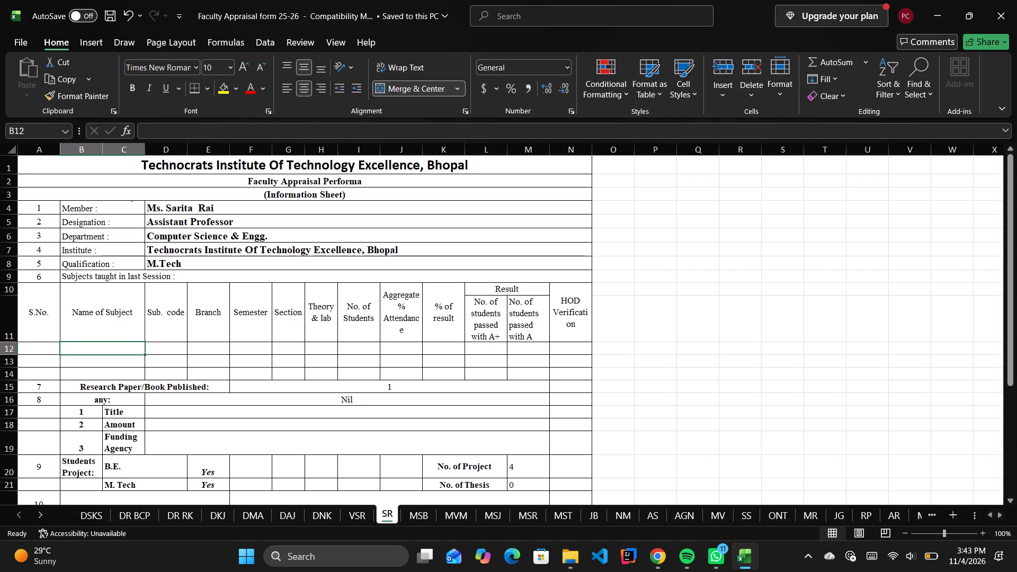
pyautogui.write('departme')
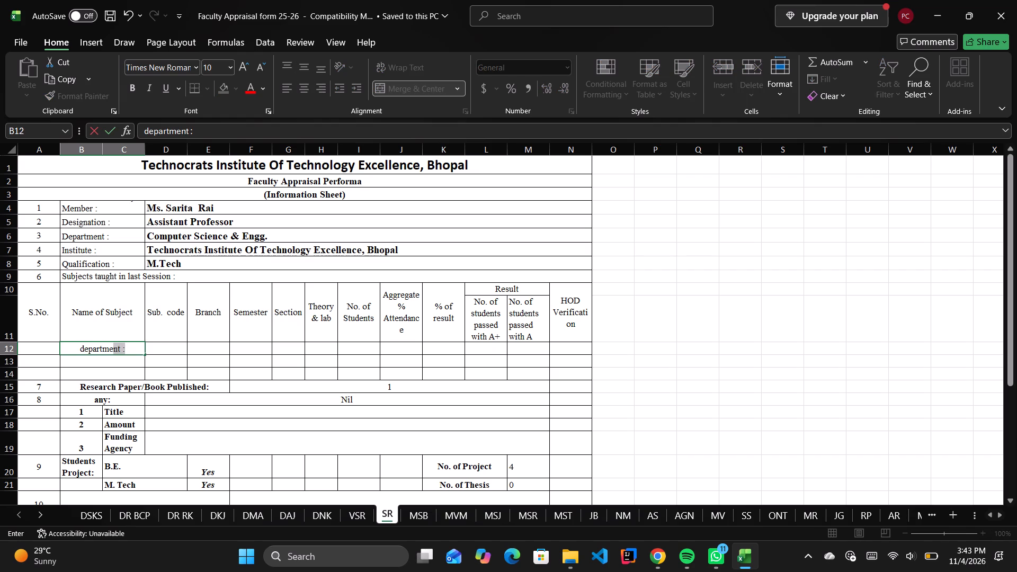
pyautogui.press('BackSpace')
pyautogui.write('ntale')
pyautogui.press('space')
pyautogui.press('BackSpace')
pyautogui.press('BackSpace')
pyautogui.press('BackSpace')
pyautogui.press('BackSpace')
pyautogui.press('BackSpace')
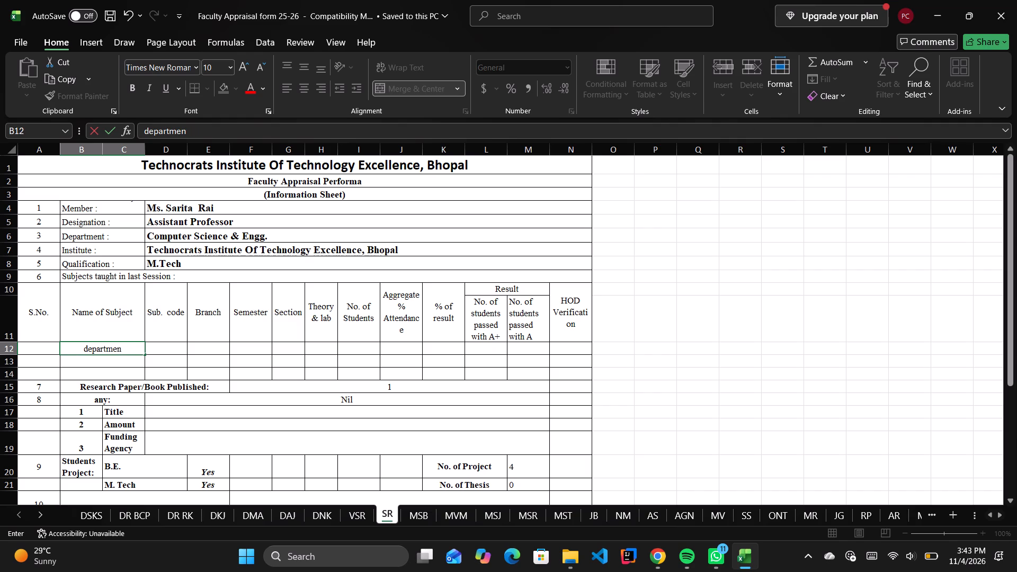
pyautogui.write('tale')
pyautogui.press('BackSpace')
pyautogui.press('space')
pyautogui.write('elective big daa')
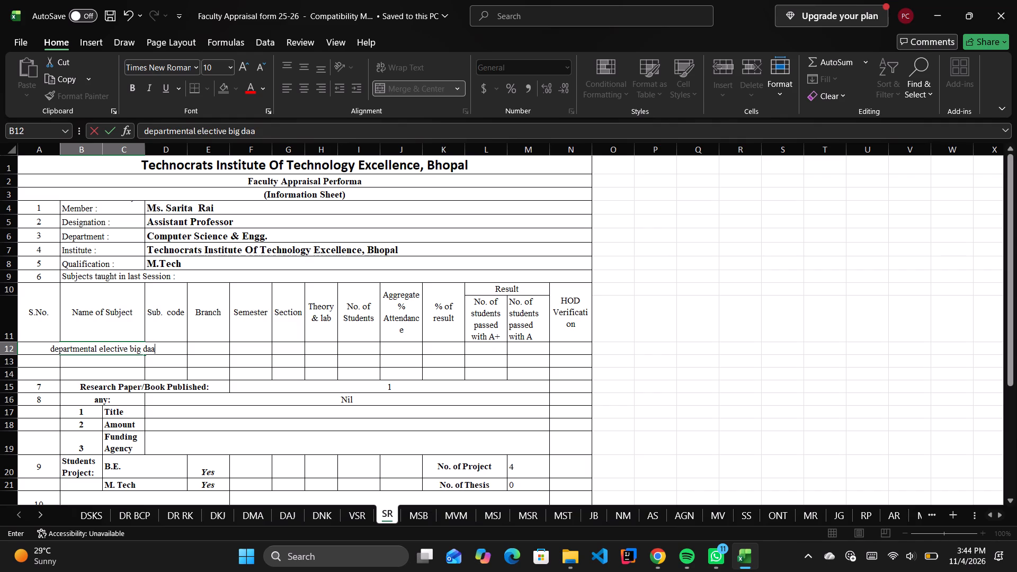
pyautogui.press('BackSpace')
pyautogui.write('ta')
pyautogui.press('Return')
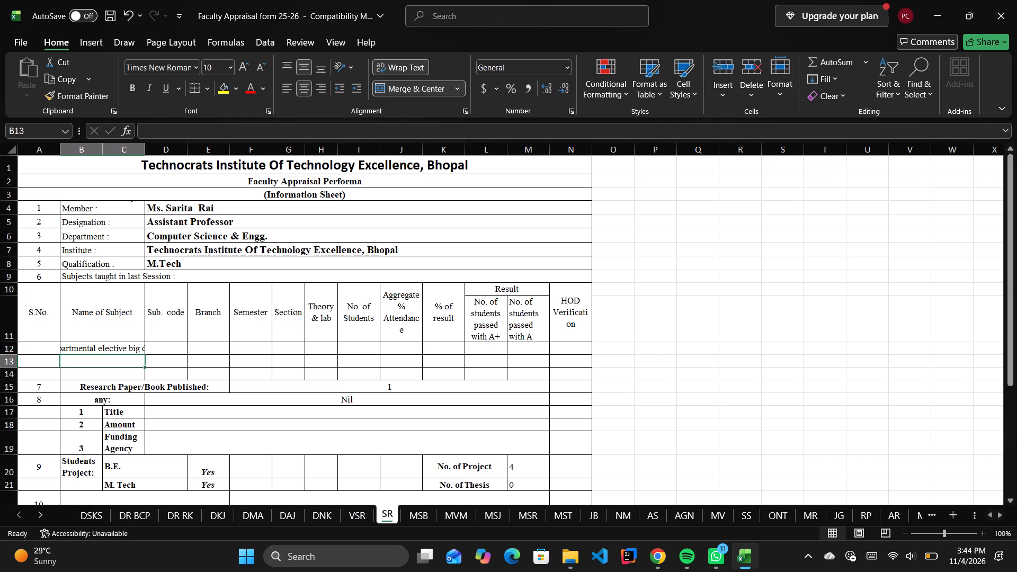
# Enter the subject names departmental elective big data in row 13 and computer workshop in row 14 of the SR sheet.
pyautogui.write('de')
pyautogui.write('partmental')
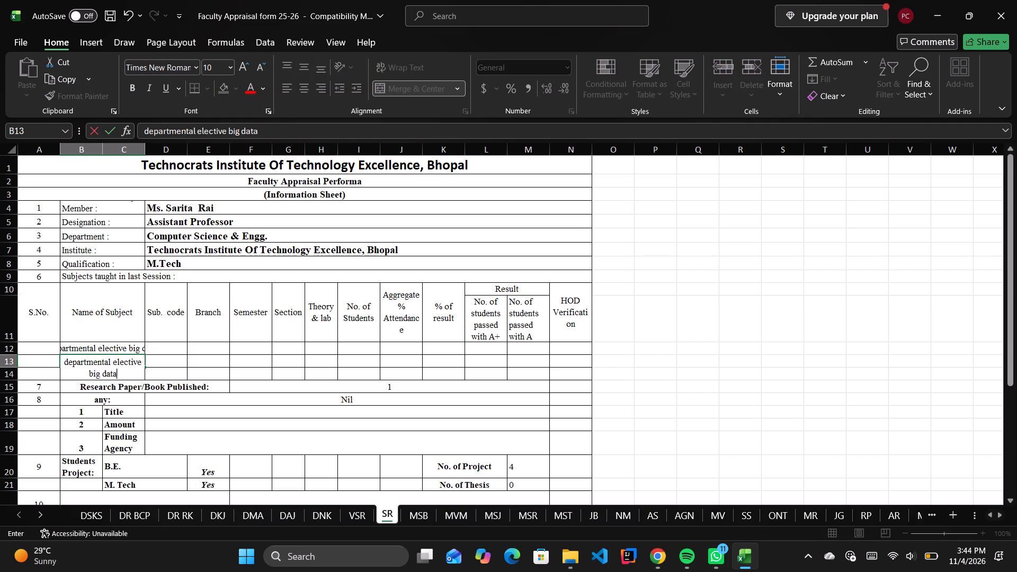
pyautogui.press('Return')
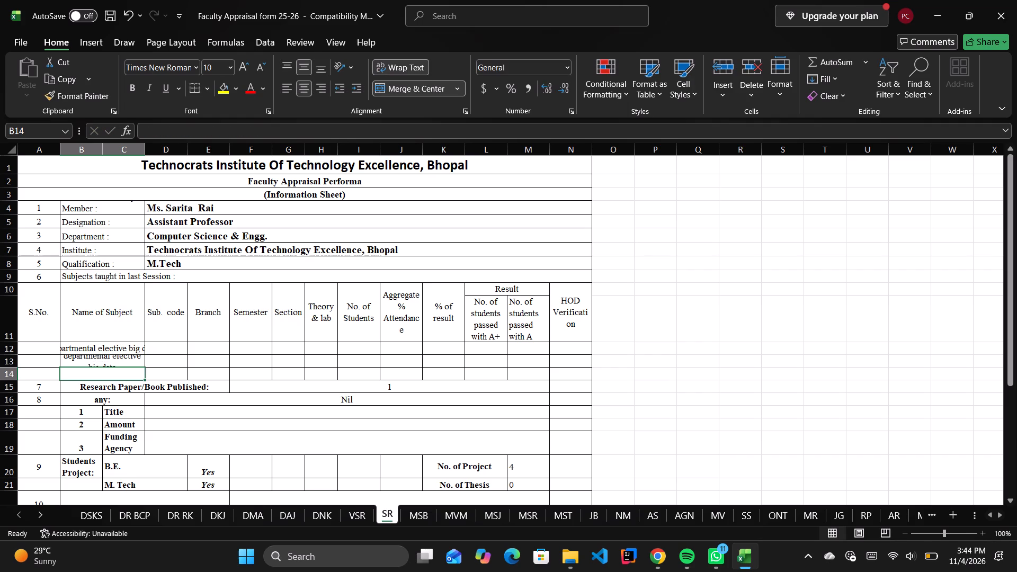
pyautogui.write('computerw')
pyautogui.press('BackSpace')
pyautogui.press('space')
pyautogui.write('workshop')
# Insert an entire row above the Research Paper/Book Published row on the SR sheet.
pyautogui.rightClick(119, 388)
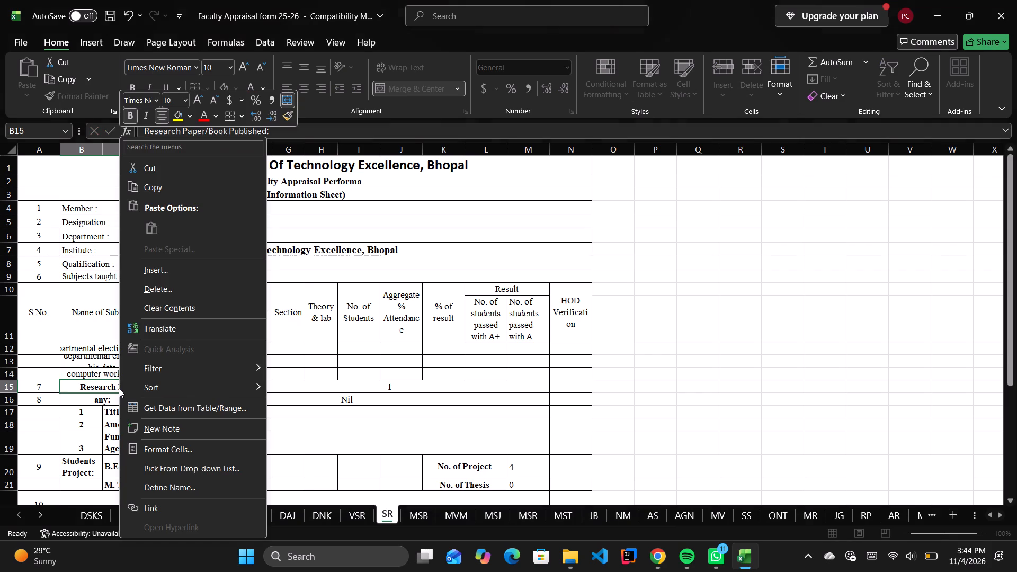
pyautogui.click(171, 272)
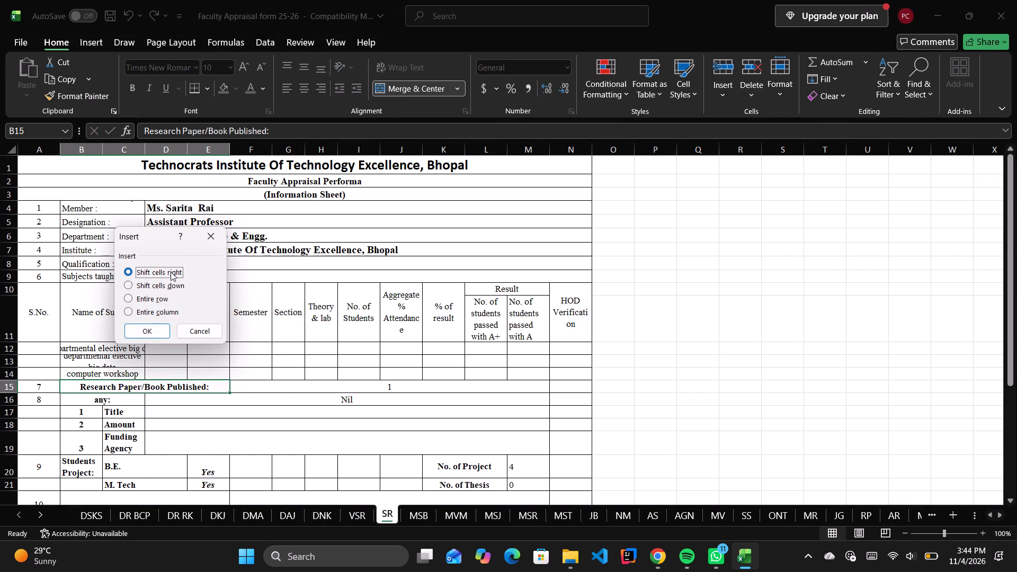
pyautogui.click(132, 298)
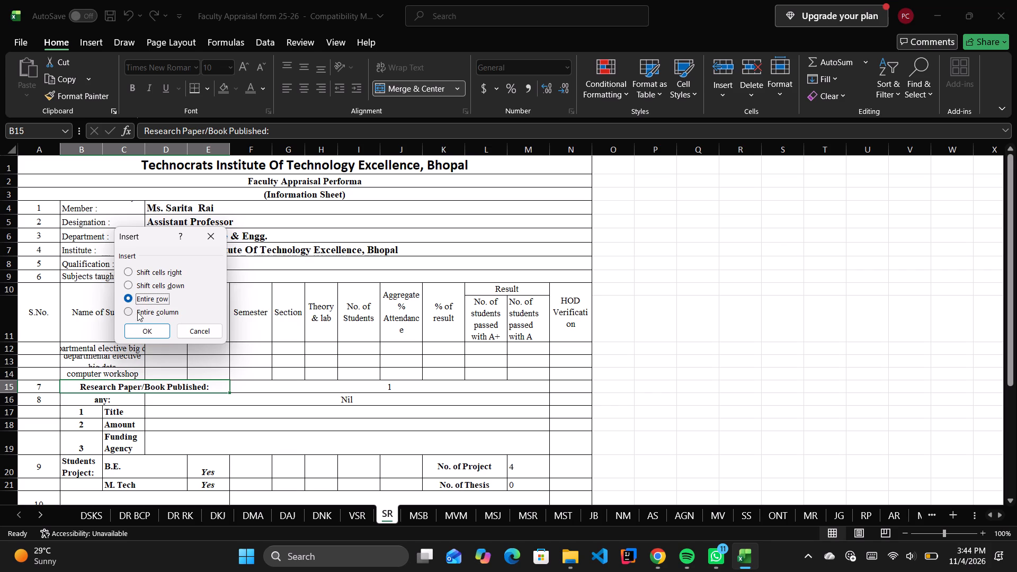
pyautogui.click(139, 326)
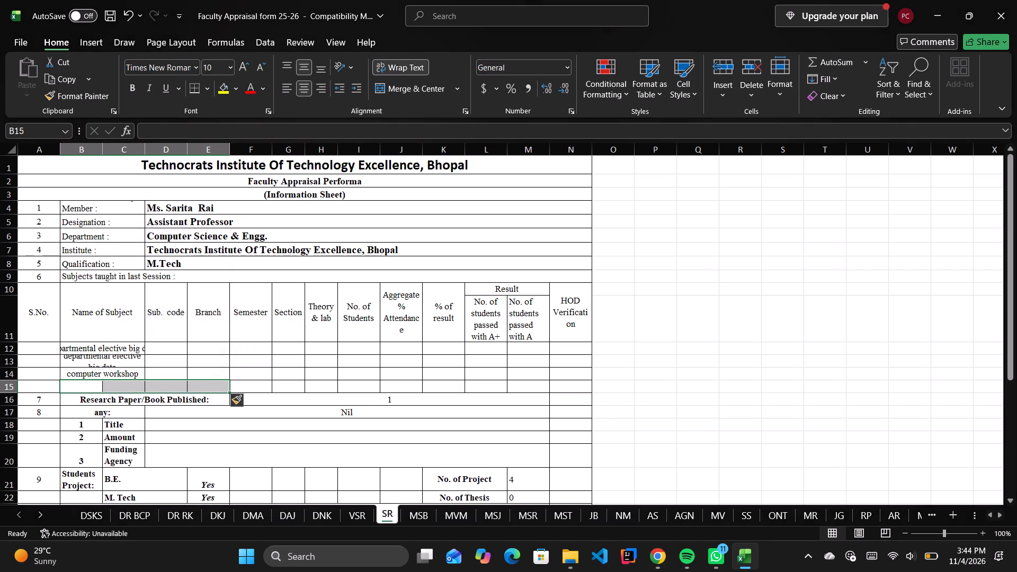
# Enter self study as the subject name in the new row 15.
pyautogui.write('se')
pyautogui.write(';f')
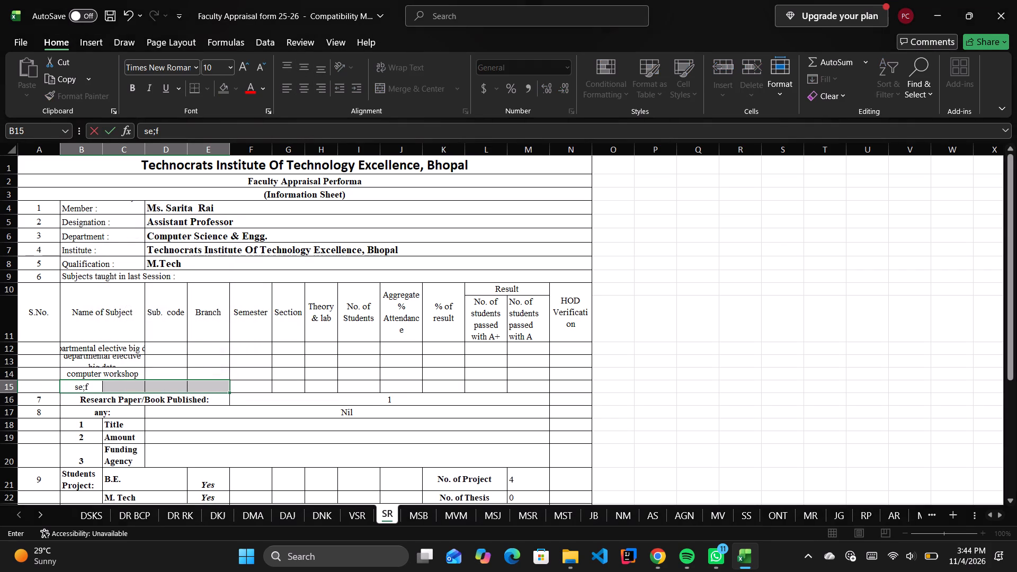
pyautogui.press('BackSpace')
pyautogui.press('BackSpace')
pyautogui.write('lf study')
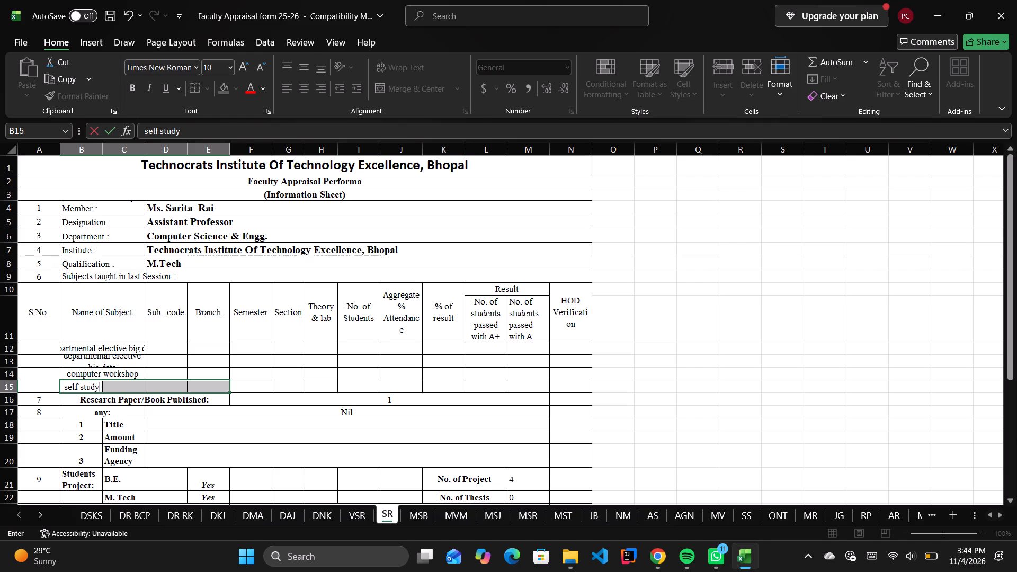
# Widen column C of the SR sheet to about 25.8 so the subject names fit.
pyautogui.click(144, 149)
pyautogui.moveTo(144, 149); pyautogui.dragTo(192, 154)
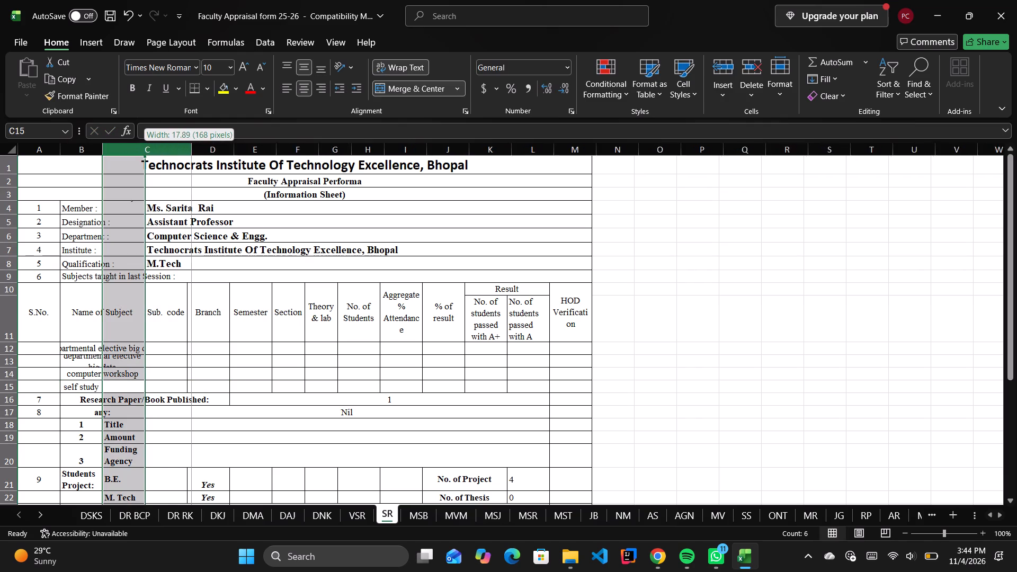
pyautogui.moveTo(192, 154); pyautogui.dragTo(230, 160)
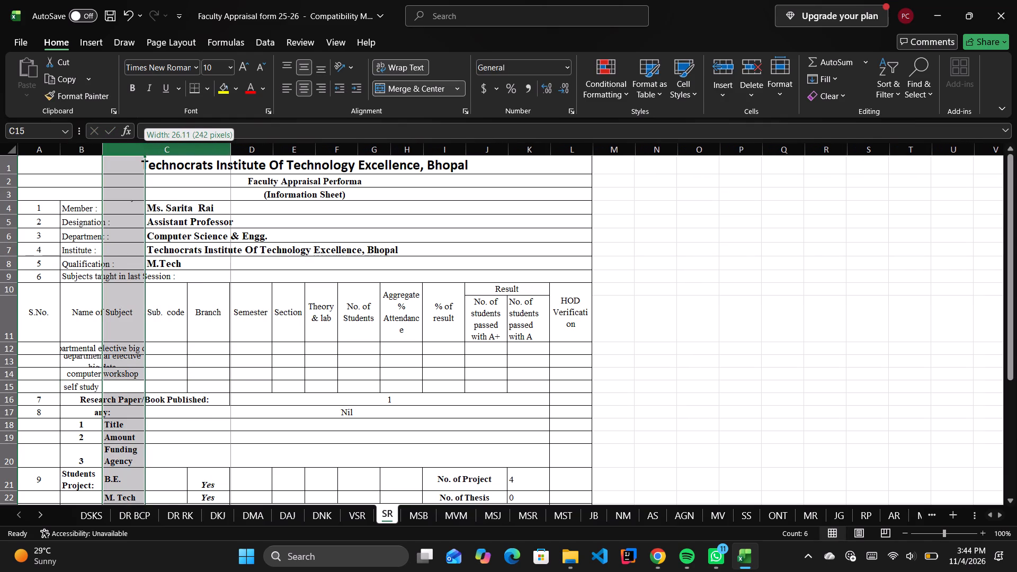
pyautogui.moveTo(230, 160); pyautogui.dragTo(228, 160)
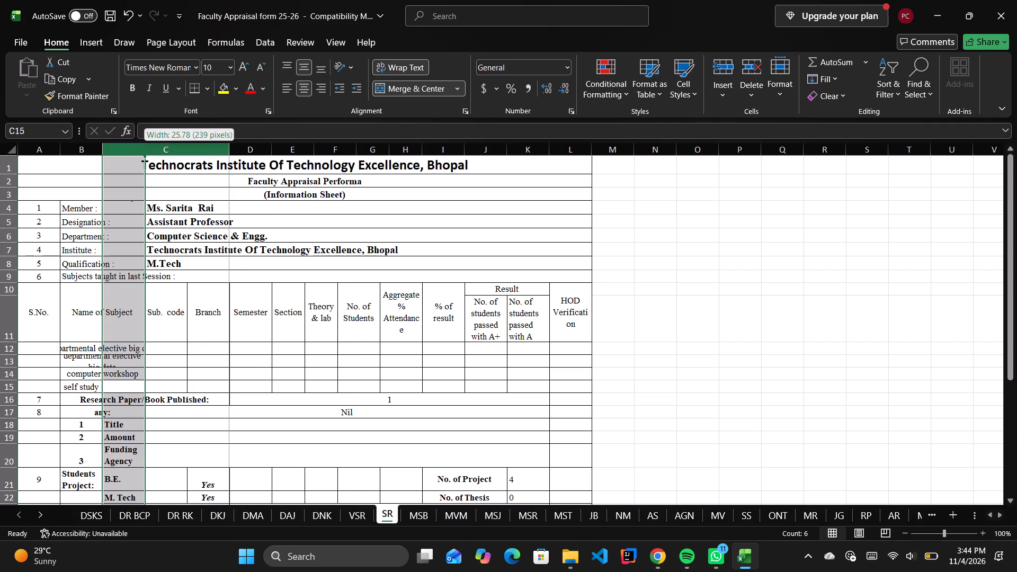
pyautogui.moveTo(228, 160); pyautogui.dragTo(228, 160)
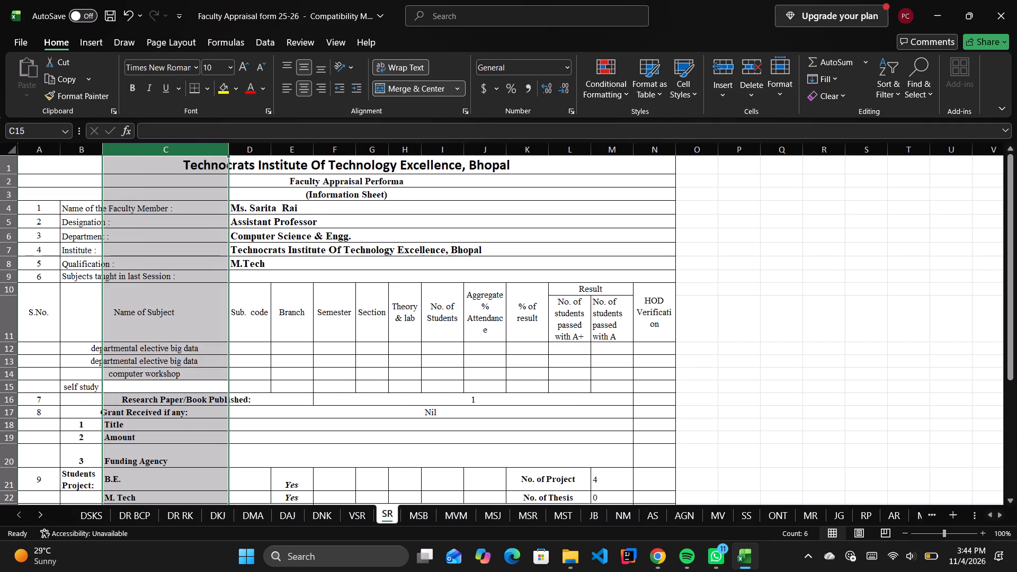
# Narrow column B of the SR sheet until it is almost fully collapsed.
pyautogui.click(87, 373)
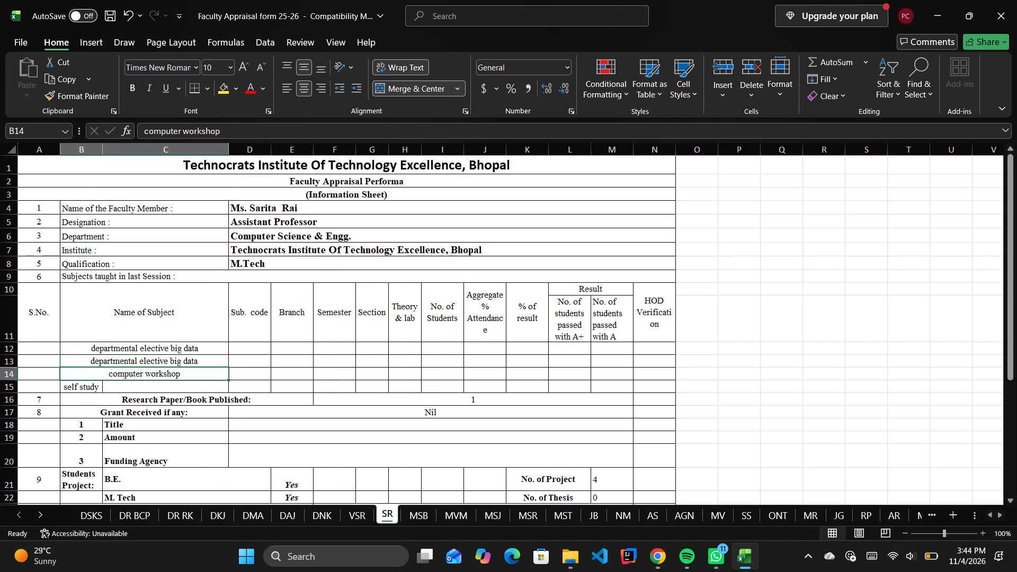
pyautogui.click(104, 386)
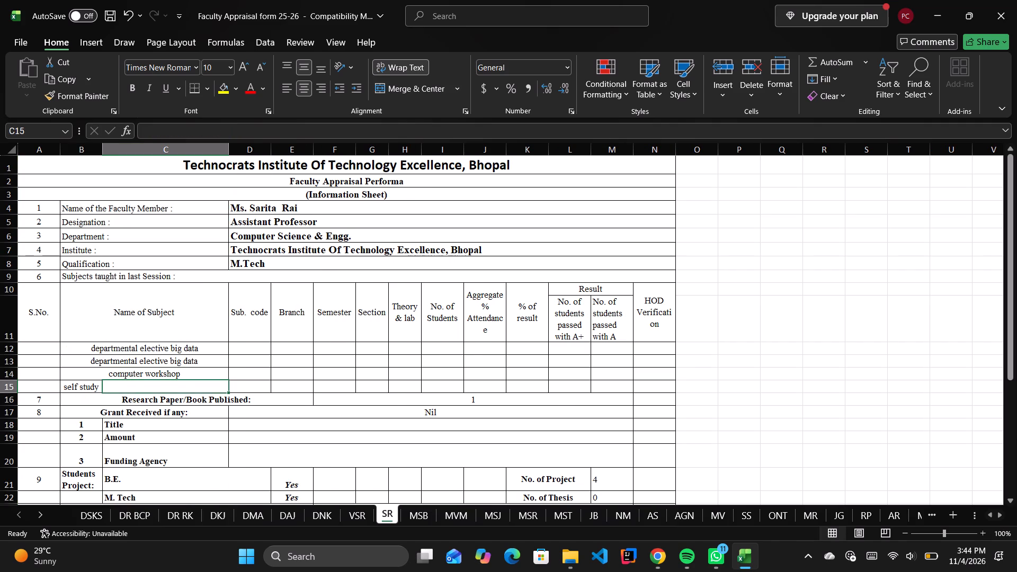
pyautogui.moveTo(103, 386); pyautogui.dragTo(136, 382)
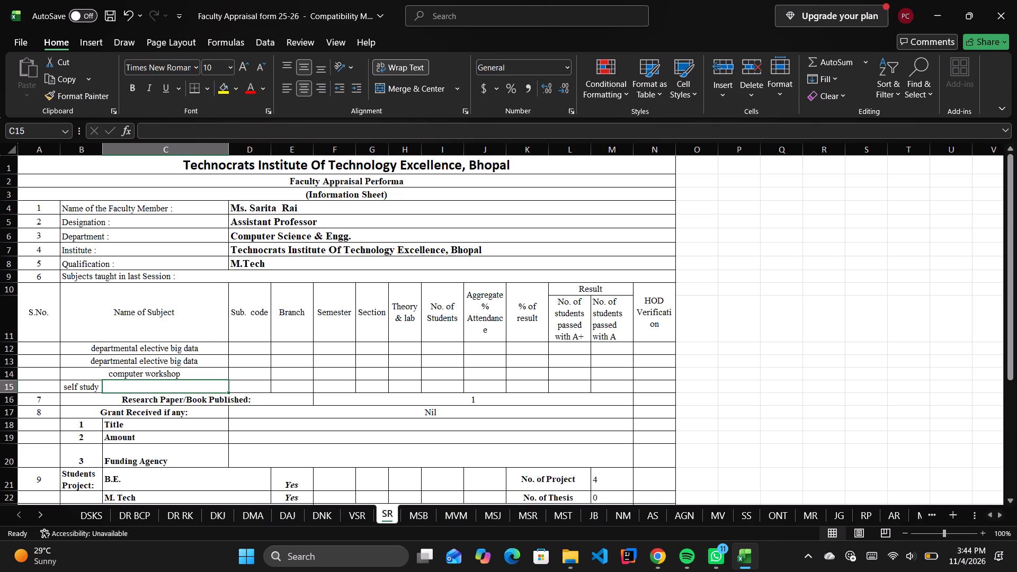
pyautogui.moveTo(103, 151); pyautogui.dragTo(101, 151)
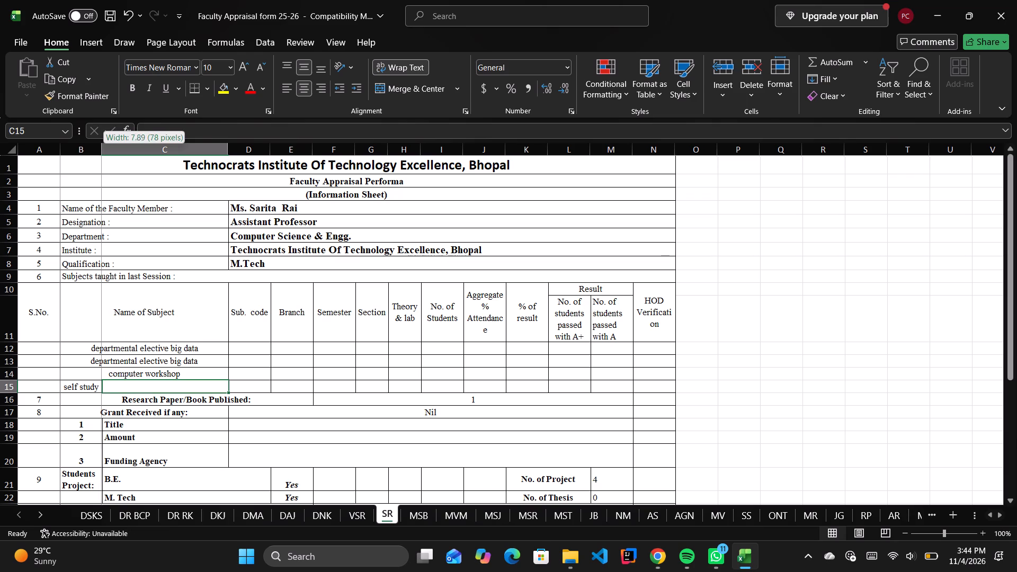
pyautogui.moveTo(101, 151); pyautogui.dragTo(60, 149)
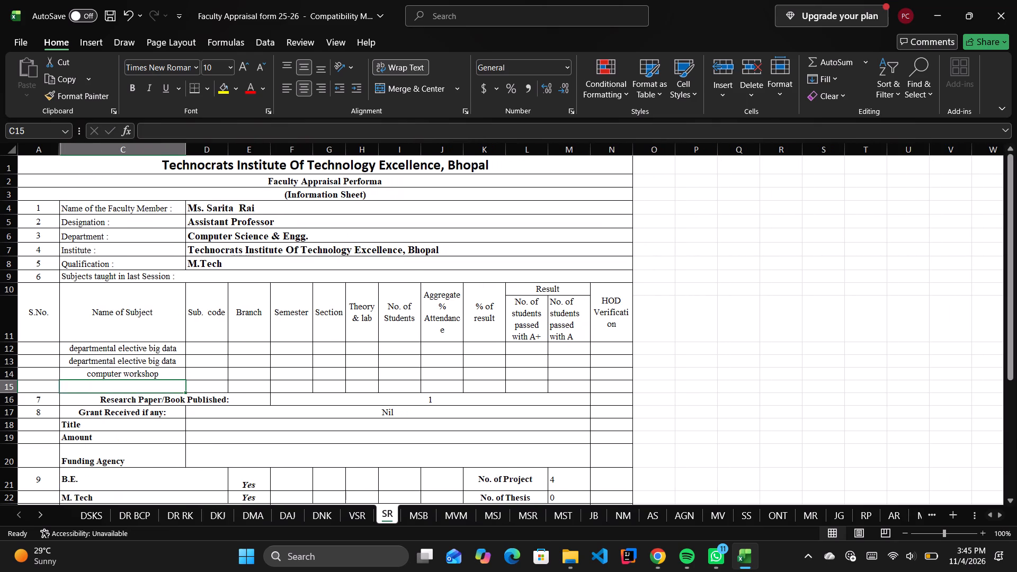
# Enter self study as the subject name in column C of row 15.
pyautogui.click(127, 388)
pyautogui.click(127, 388)
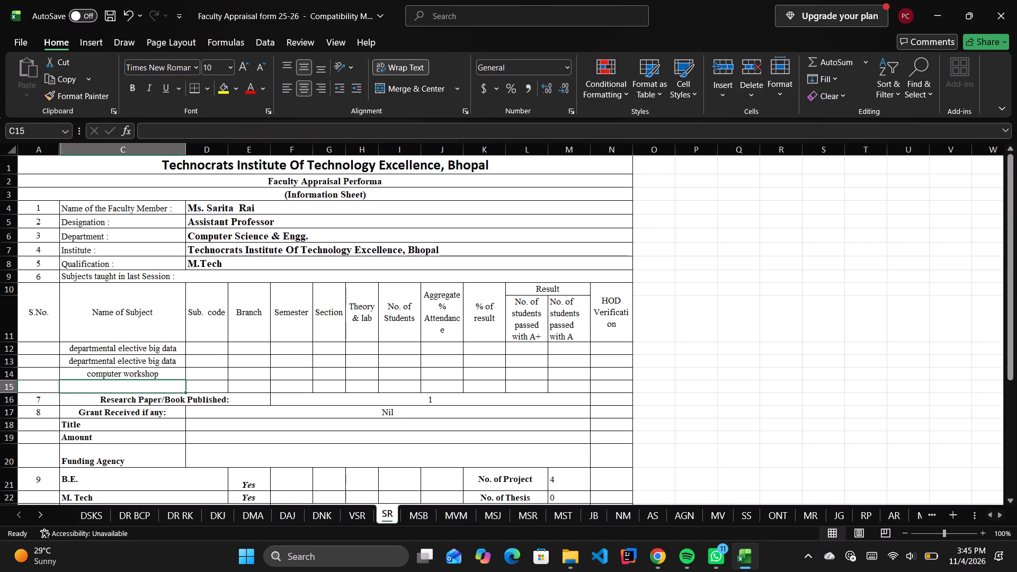
pyautogui.write('se')
pyautogui.write('lff st')
pyautogui.press('BackSpace')
pyautogui.press('BackSpace')
pyautogui.press('BackSpace')
pyautogui.press('BackSpace')
pyautogui.press('BackSpace')
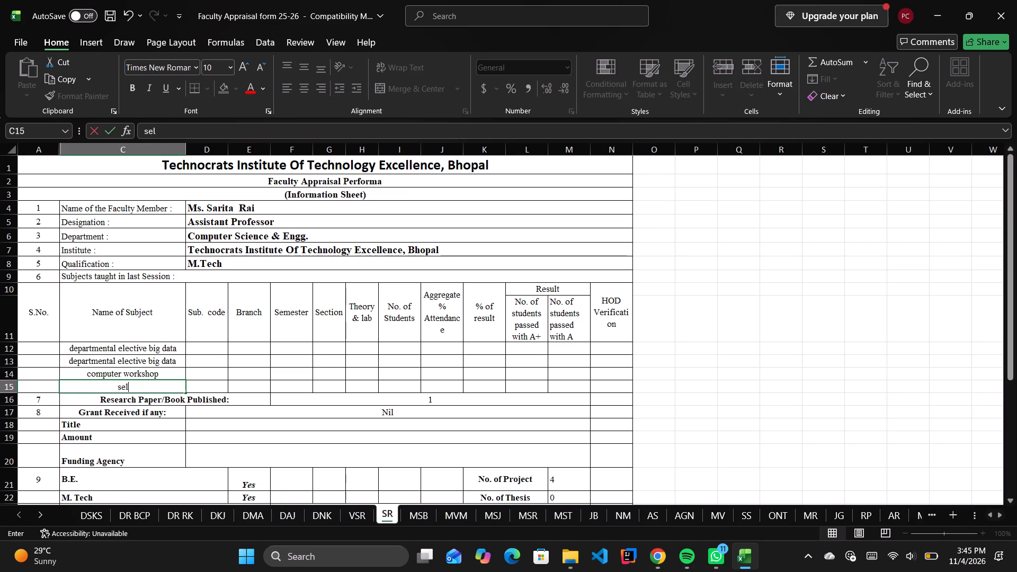
pyautogui.write('f study')
# Enter the subject codes CS702(d) in row 12 and CS704 in row 13 for the two big data entries.
pyautogui.click(210, 351)
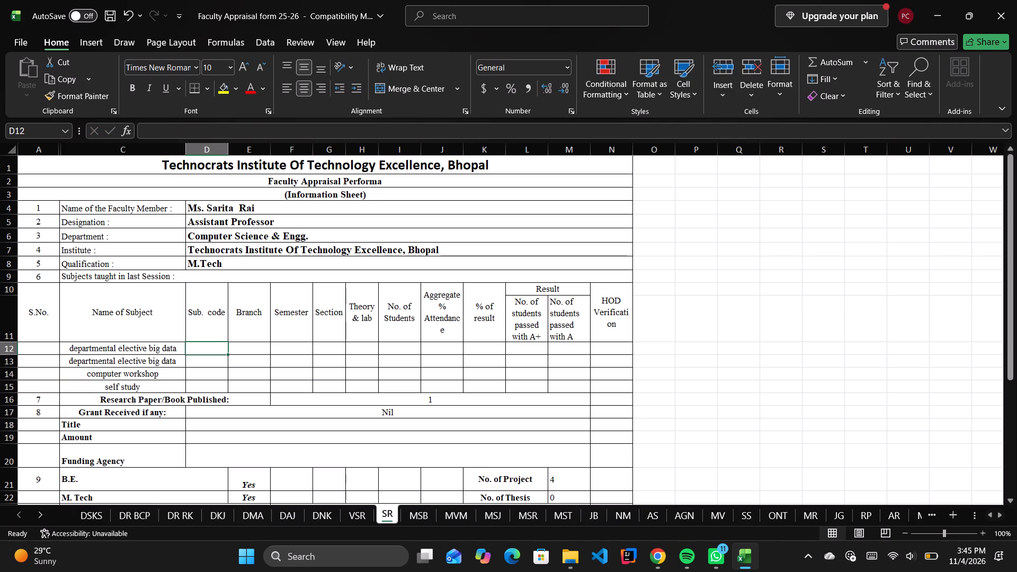
pyautogui.write('CS')
pyautogui.write('703')
pyautogui.press('BackSpace')
pyautogui.press('2')
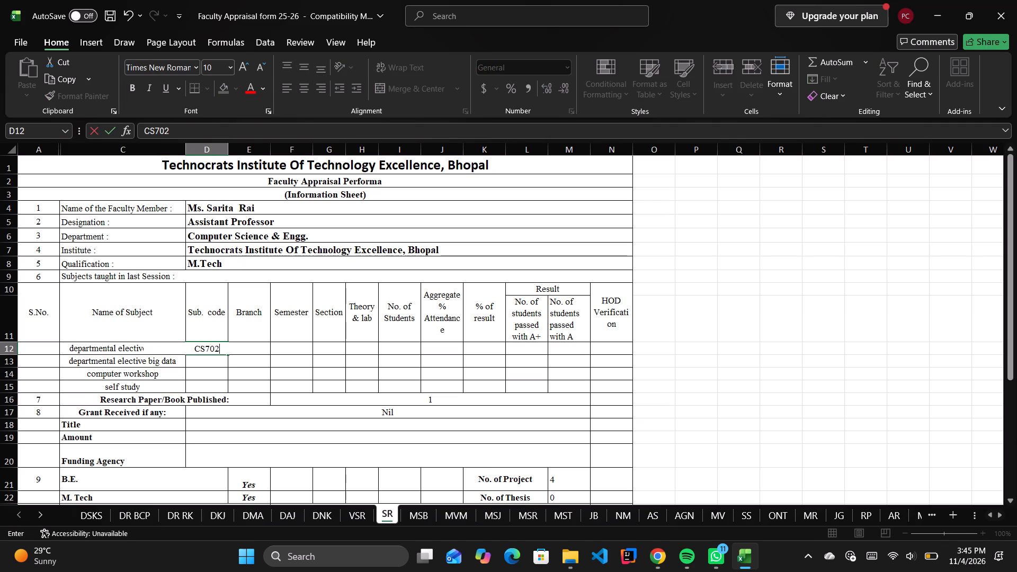
pyautogui.write('(d)')
pyautogui.press('Return')
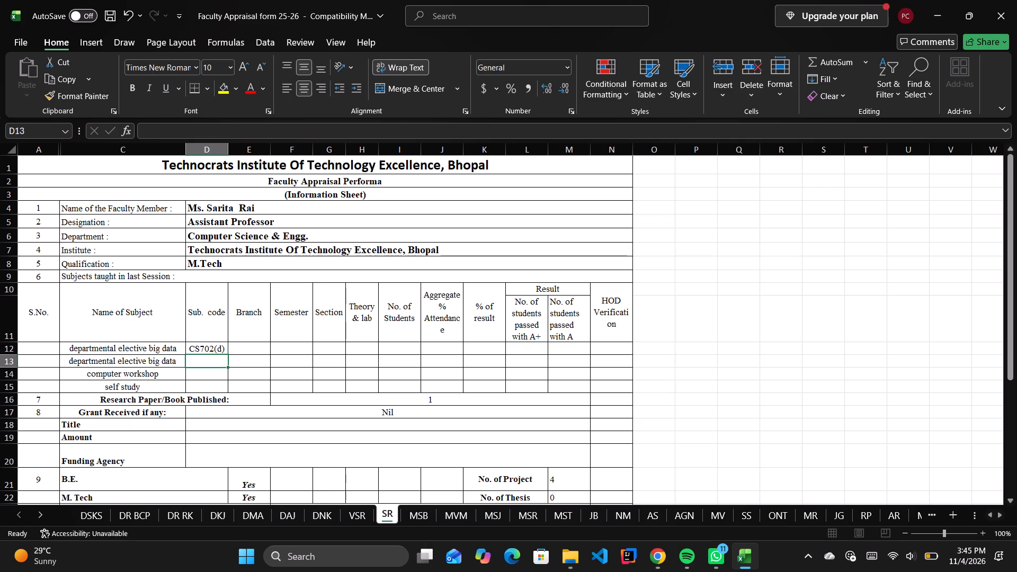
pyautogui.write('CS804')
pyautogui.press('BackSpace')
pyautogui.press('BackSpace')
pyautogui.press('BackSpace')
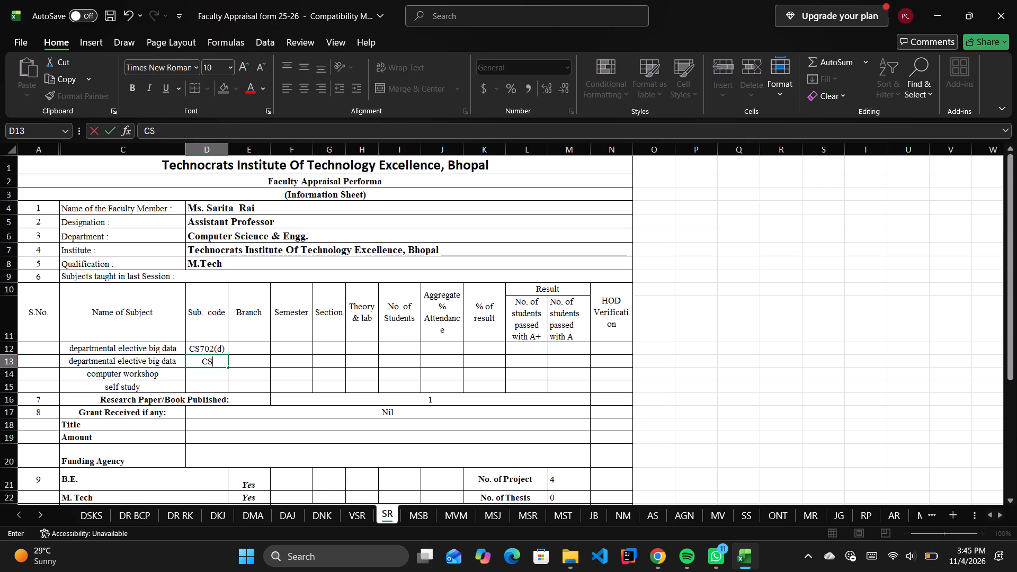
pyautogui.press('4')
pyautogui.press('BackSpace')
pyautogui.write('704')
pyautogui.press('Return')
# Enter the subject codes CS306 for computer workshop in row 14 and nil for self study in row 15.
pyautogui.write('CS3-')
pyautogui.press('BackSpace')
pyautogui.write('06')
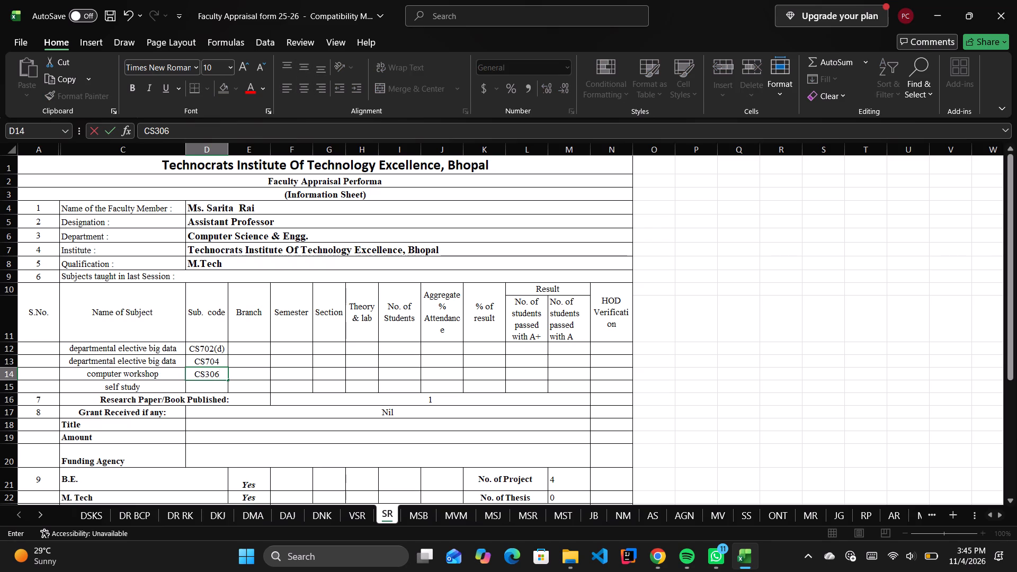
pyautogui.press('Return')
pyautogui.write('CS')
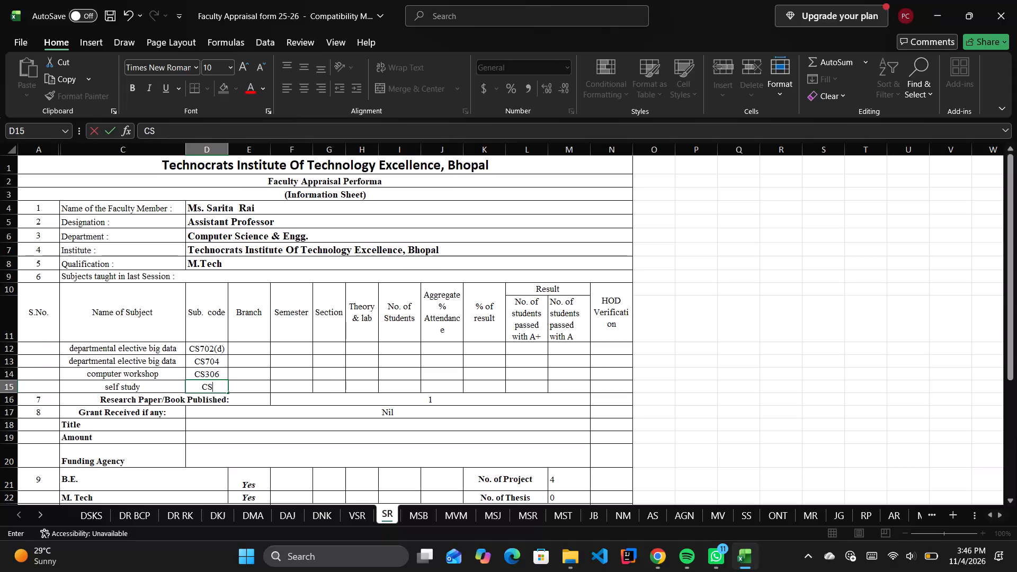
pyautogui.press('BackSpace')
pyautogui.press('BackSpace')
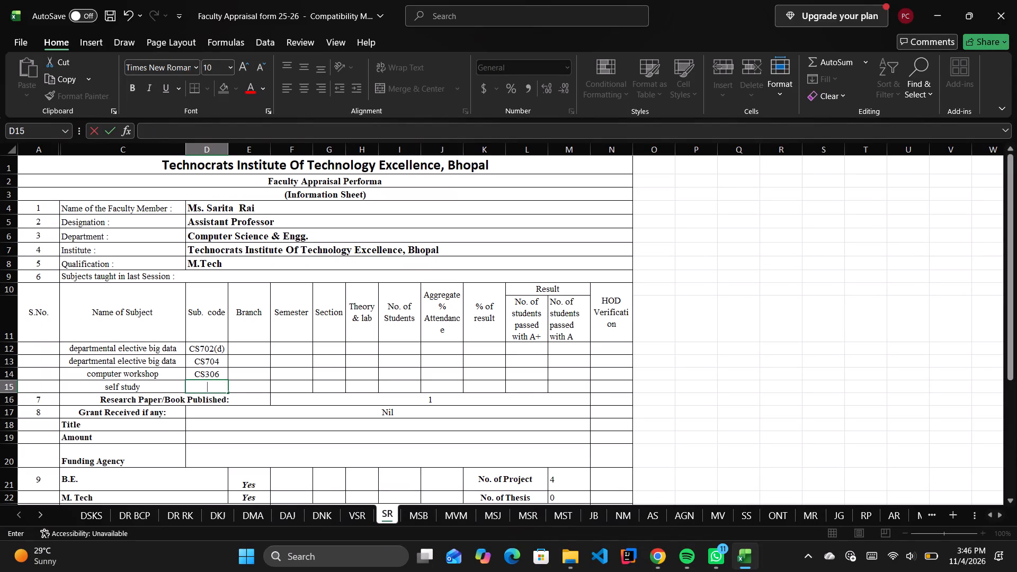
pyautogui.write('nill')
pyautogui.press('BackSpace')
# Enter CSE as the branch in rows 12, 13 and 14 of the SR sheet.
pyautogui.click(246, 346)
pyautogui.write('CSE')
pyautogui.press('Return')
pyautogui.write('CSE')
pyautogui.press('Return')
pyautogui.write('CSE')
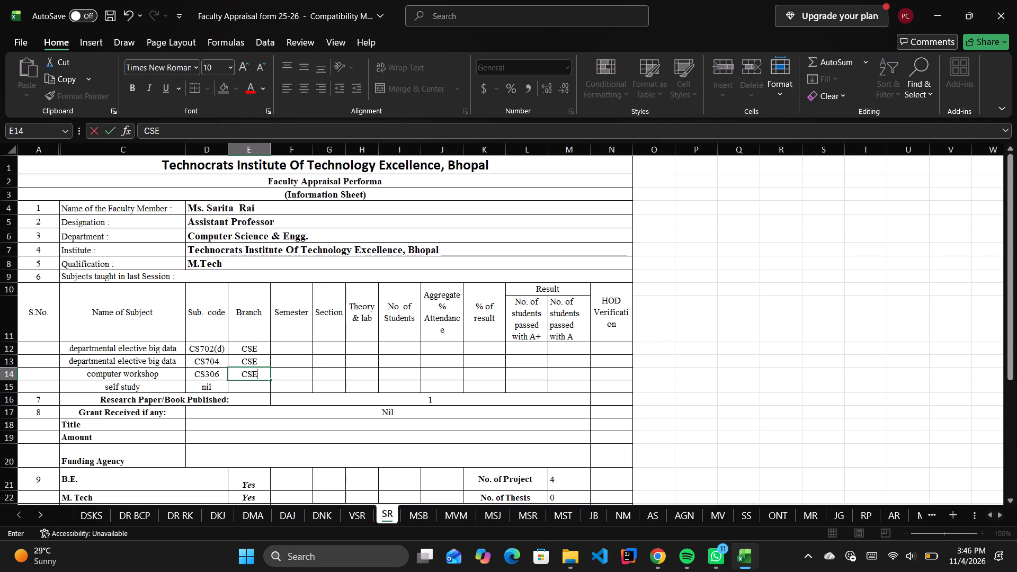
# Fill in the semester column with 7 in rows 12 and 13, and 3 in rows 14 and 15.
pyautogui.click(291, 346)
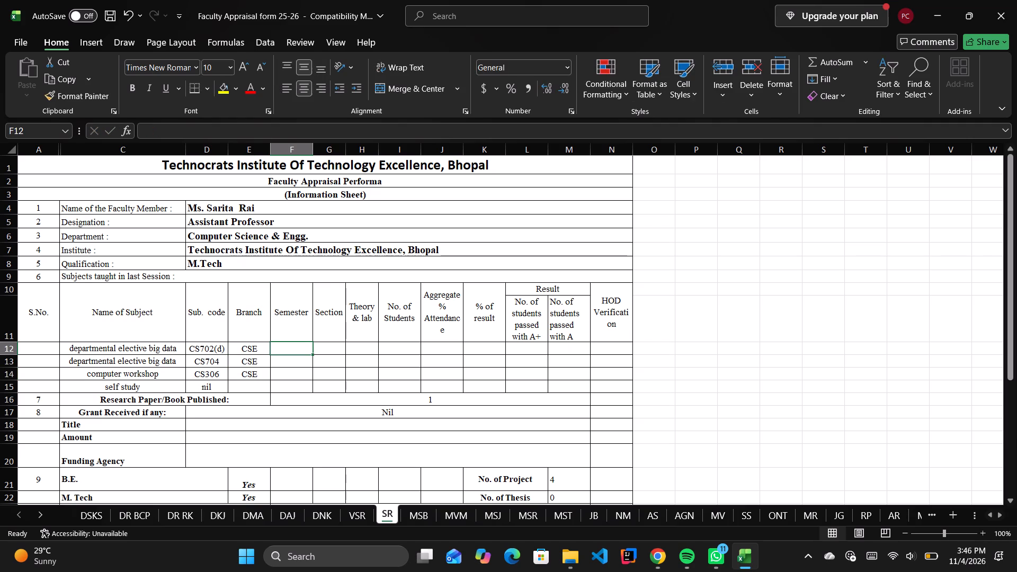
pyautogui.press('7')
pyautogui.press('Return')
pyautogui.press('7')
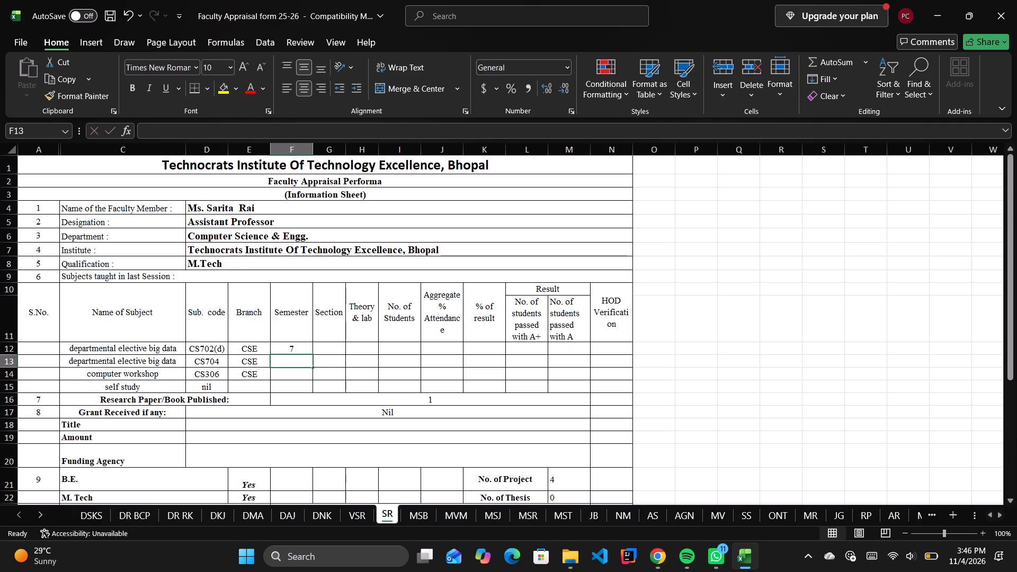
pyautogui.press('Return')
pyautogui.press('3')
pyautogui.click(331, 347)
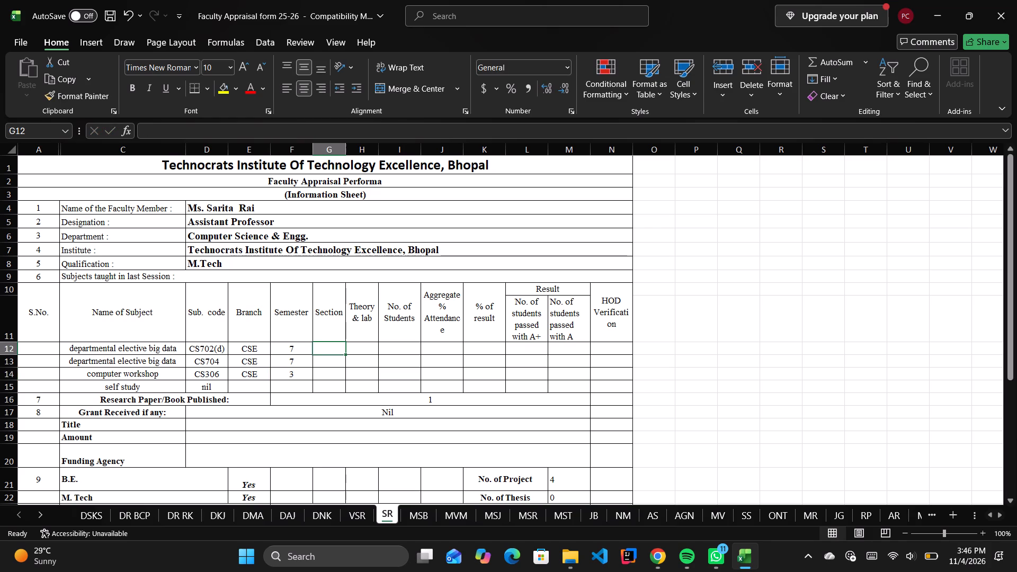
pyautogui.click(300, 383)
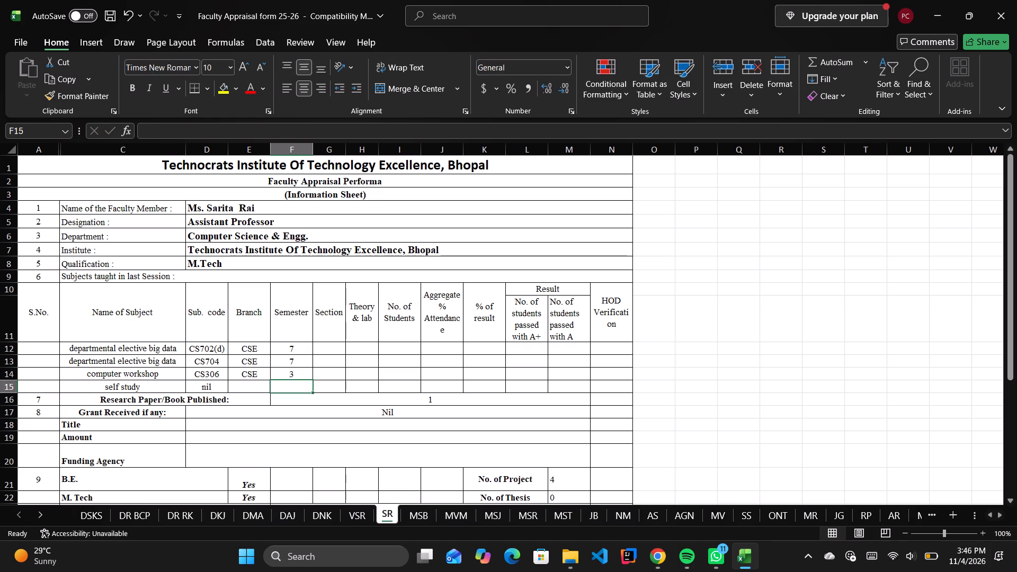
pyautogui.click(300, 383)
pyautogui.press('3')
# Fill in the section column for rows 12 to 15 with CS1, CS3, CS4 and cs3.
pyautogui.click(329, 350)
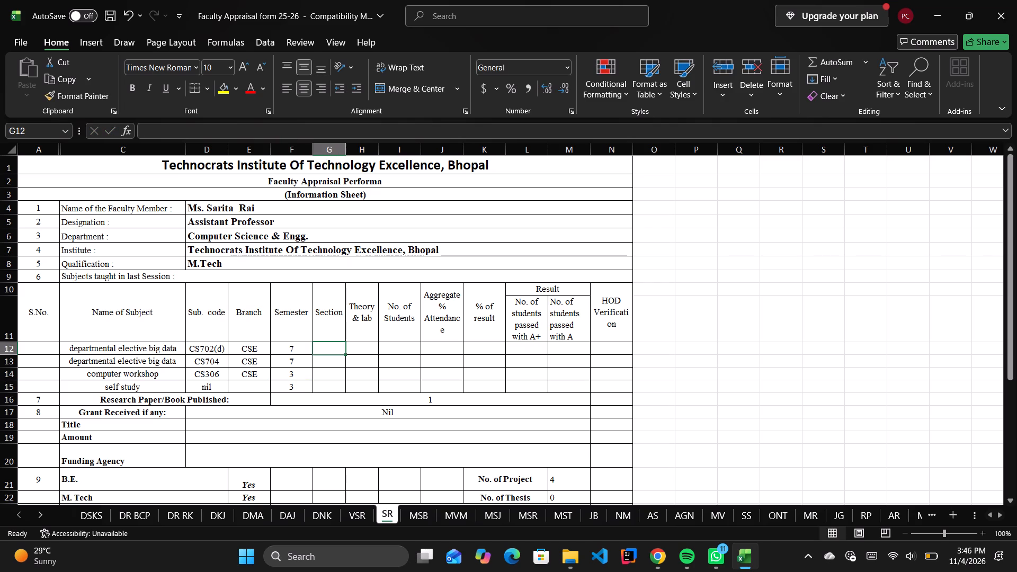
pyautogui.write('CS1')
pyautogui.press('Return')
pyautogui.write('CS3')
pyautogui.press('Return')
pyautogui.write('CS4')
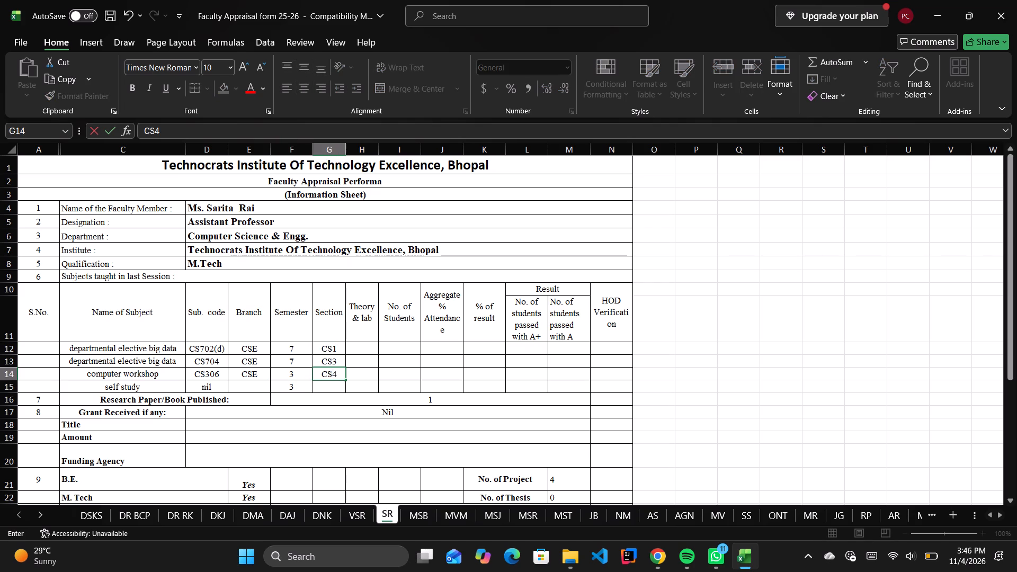
pyautogui.press('Return')
pyautogui.write('cs3')
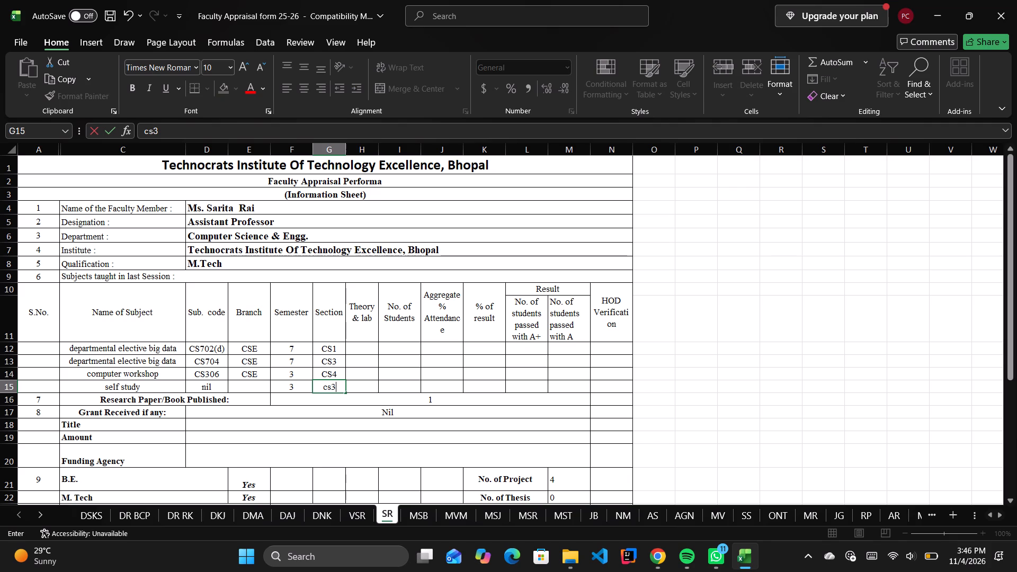
# Fill in the Theory & lab column with th in row 12 and lab in rows 13, 14 and 15.
pyautogui.click(363, 346)
pyautogui.write('la')
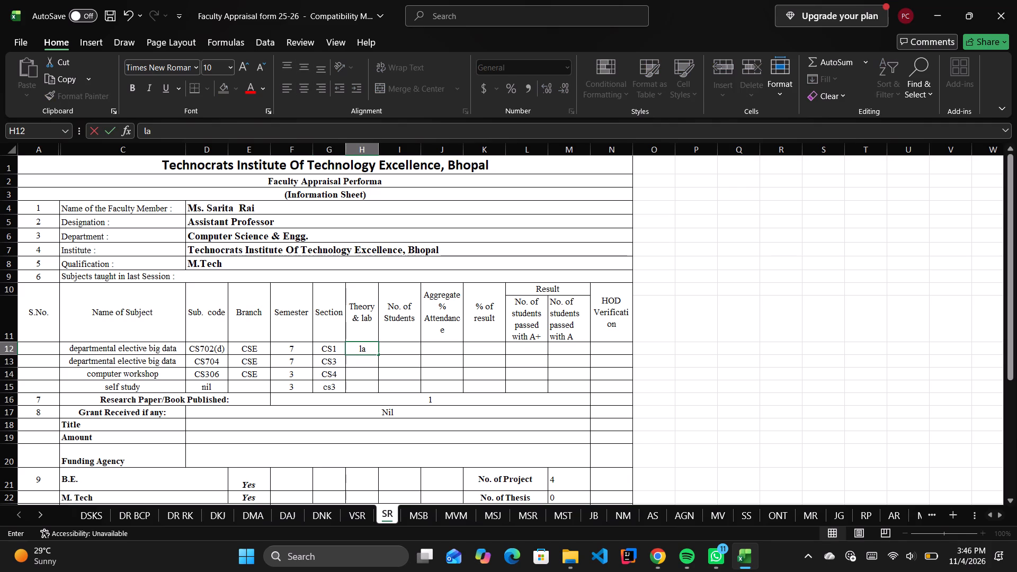
pyautogui.press('BackSpace')
pyautogui.press('BackSpace')
pyautogui.write('th')
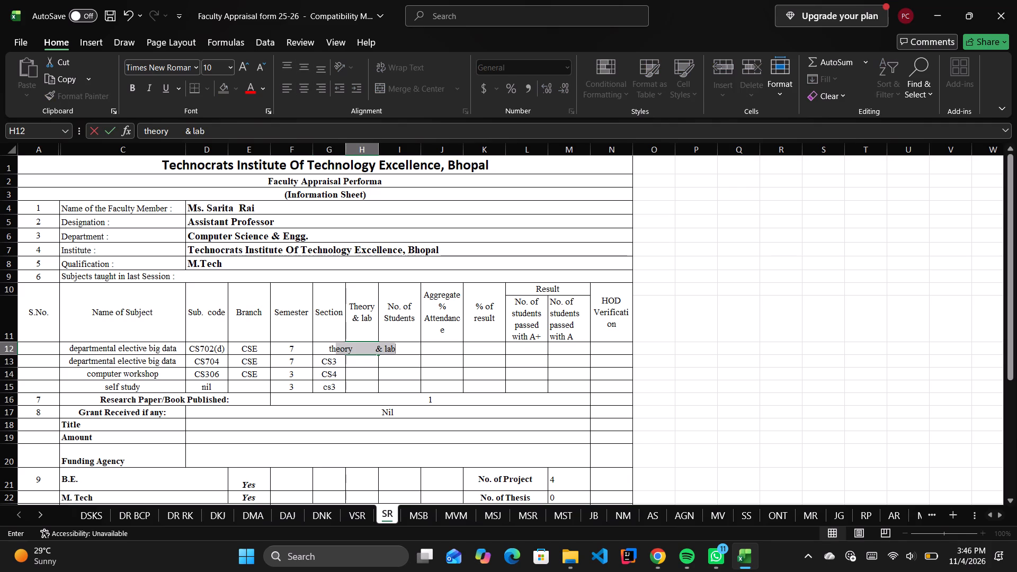
pyautogui.hotkey('shift', '+')
pyautogui.press('BackSpace')
pyautogui.click(370, 364)
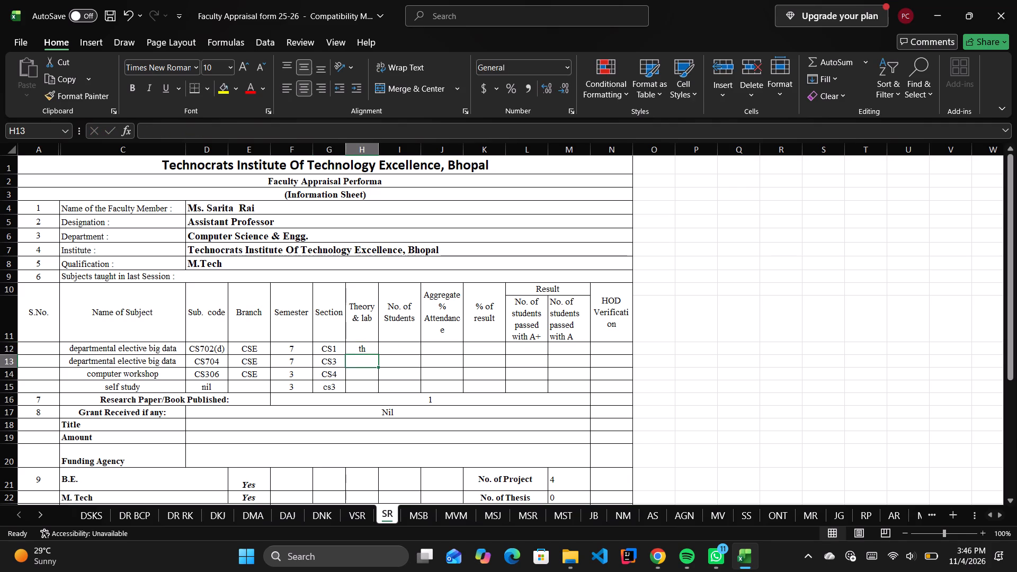
pyautogui.write('lab')
pyautogui.press('Return')
pyautogui.write('lab')
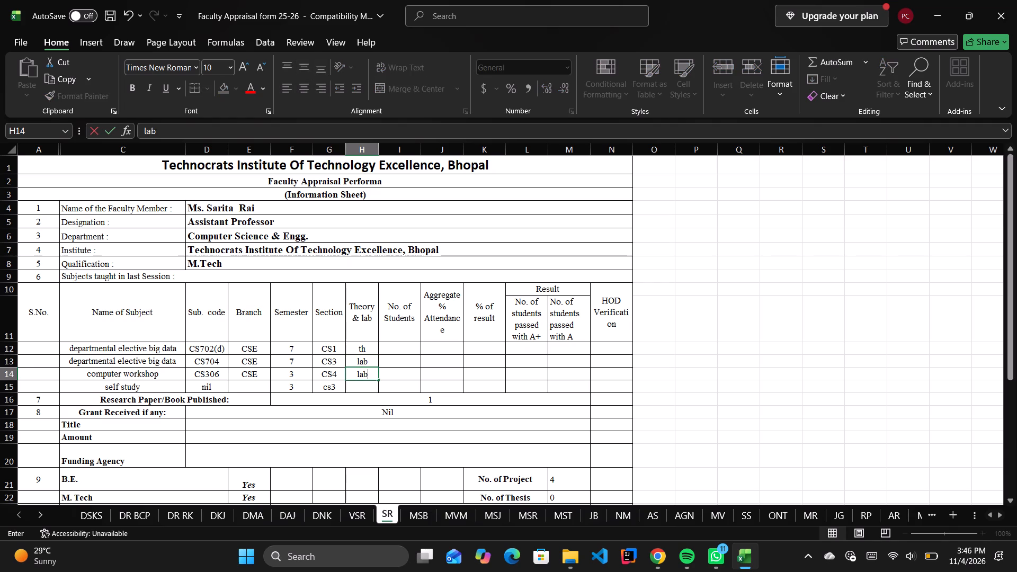
pyautogui.press('Return')
pyautogui.write('lab')
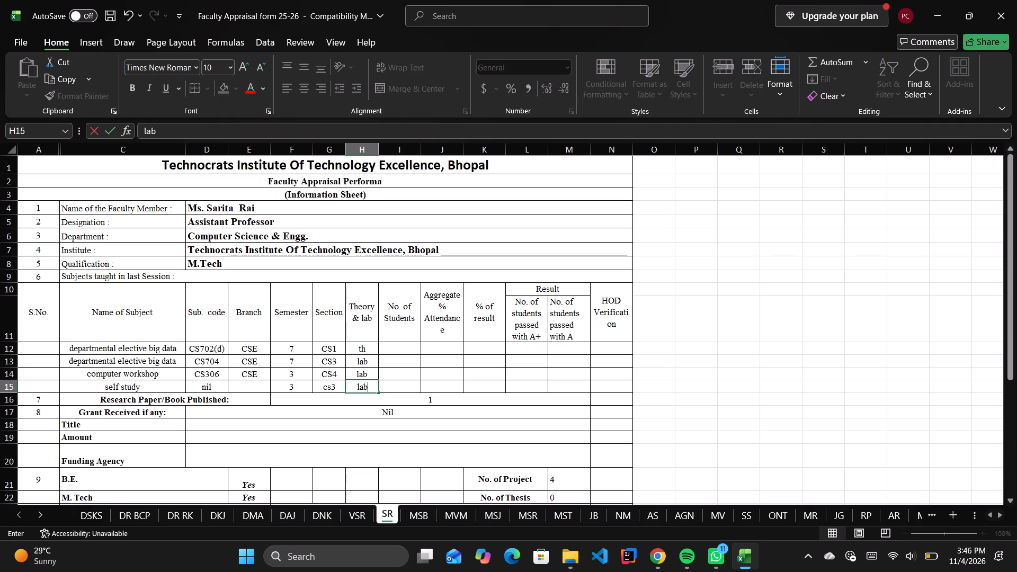
# Save the workbook.
pyautogui.hotkey('ctrl', 's')
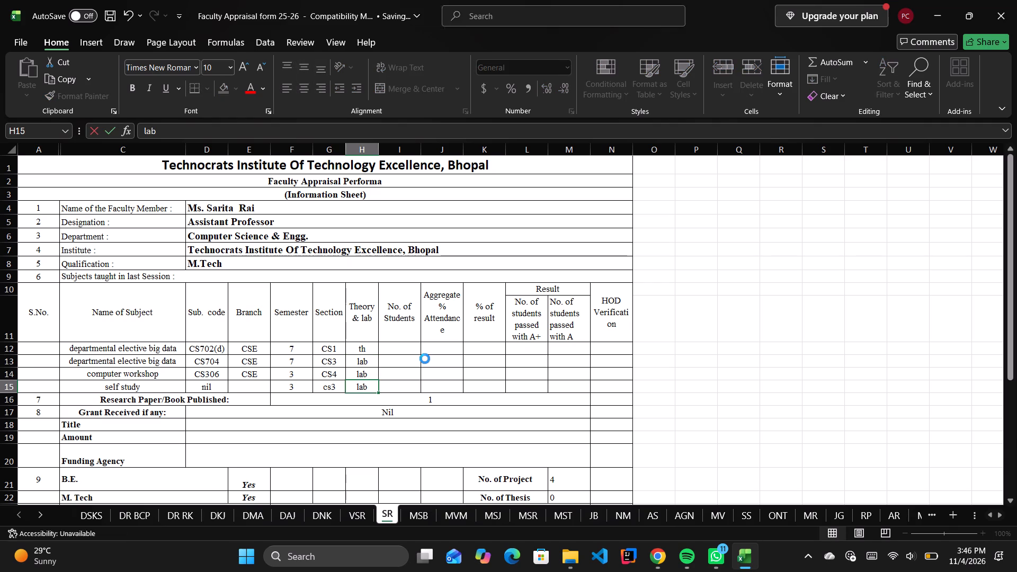
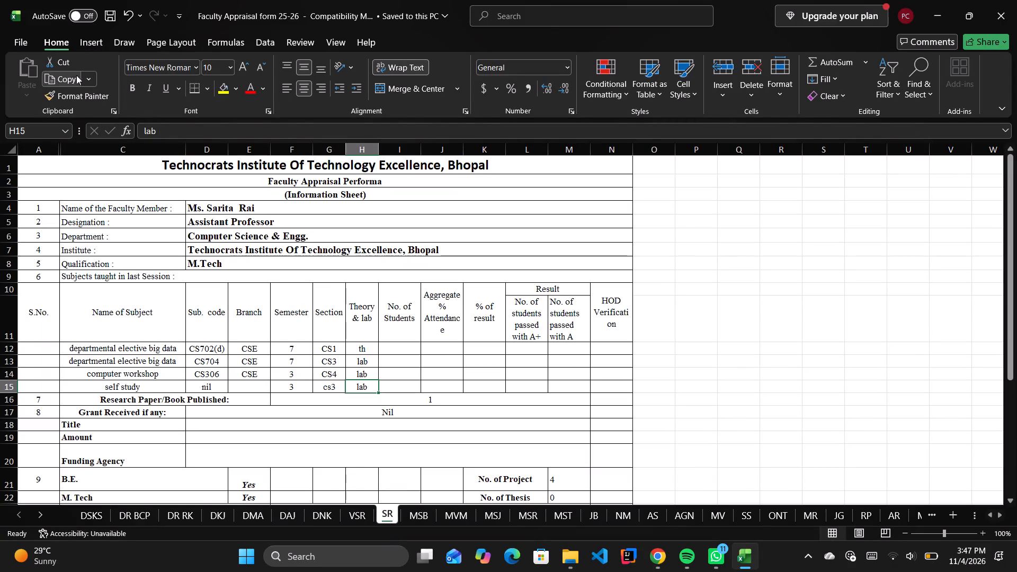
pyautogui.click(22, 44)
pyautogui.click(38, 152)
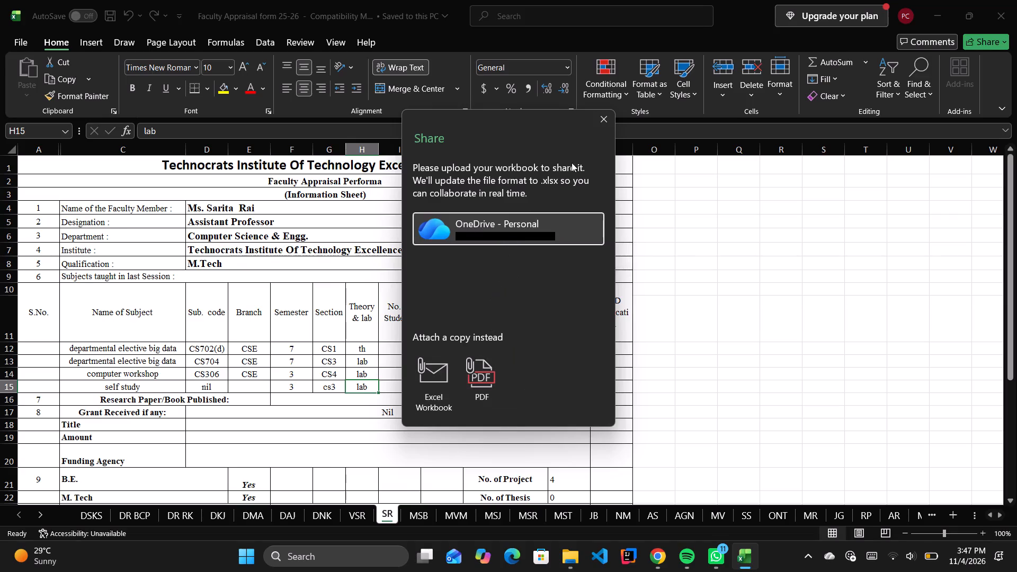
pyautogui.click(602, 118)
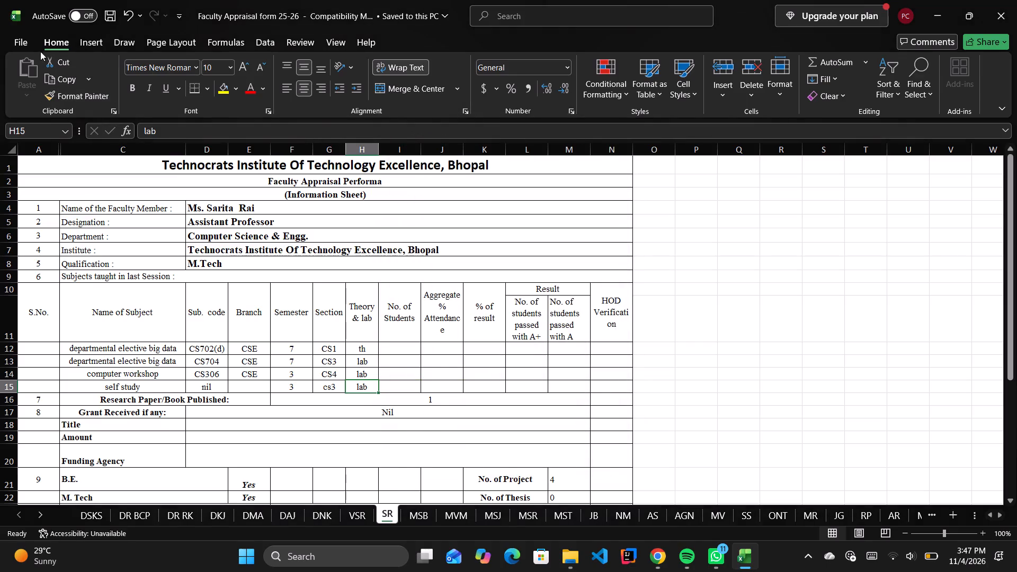
# Save the workbook as Faculty Appraisal form 25-26 in the Documents folder, in Excel 97-2003 Workbook format.
pyautogui.click(25, 41)
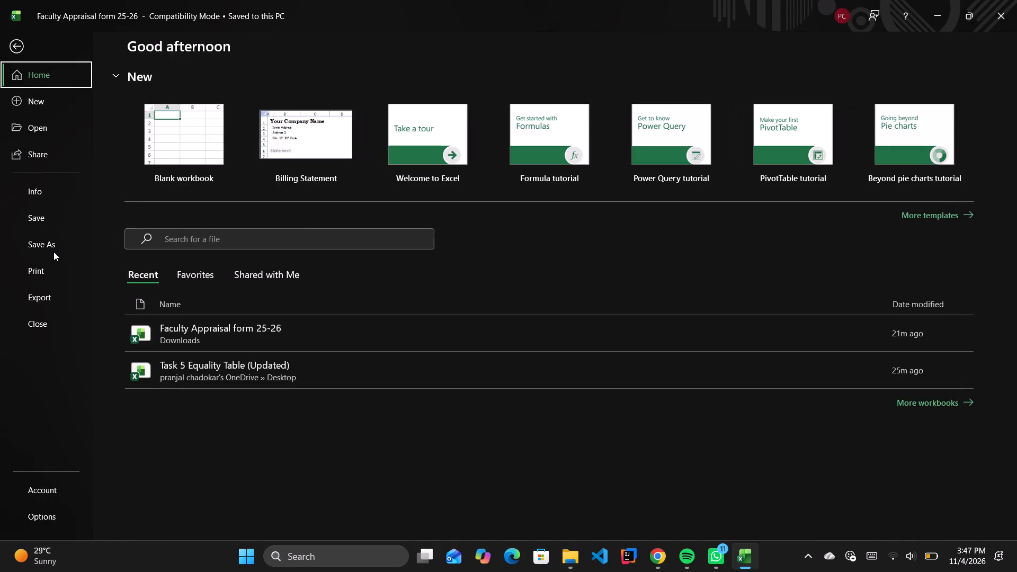
pyautogui.click(53, 252)
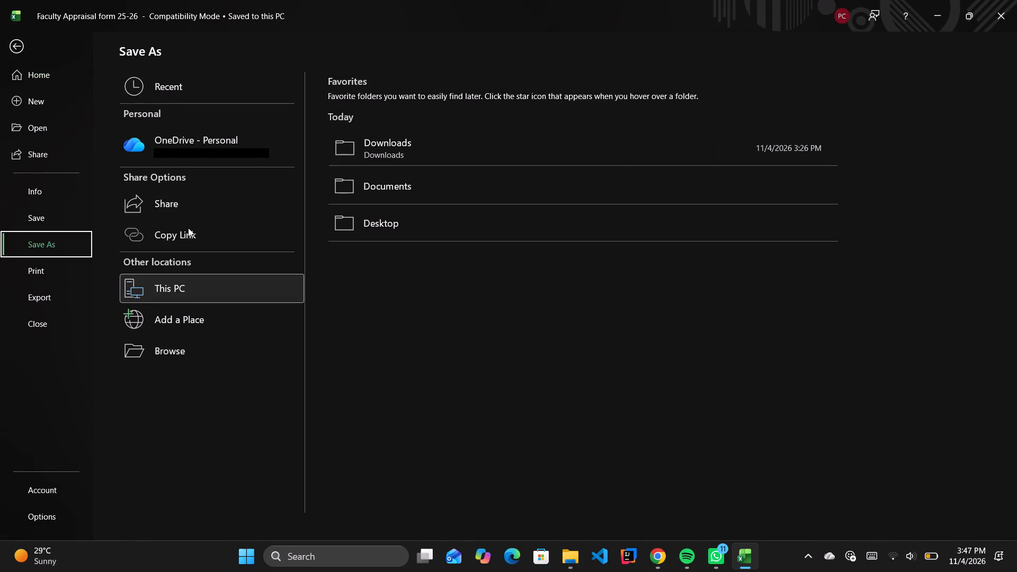
pyautogui.doubleClick(200, 290)
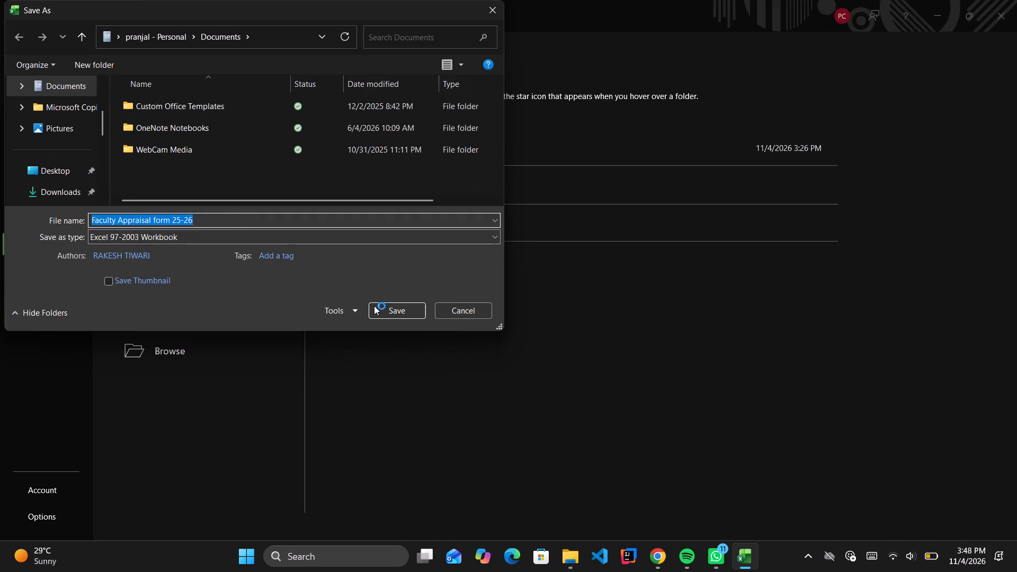
pyautogui.click(386, 312)
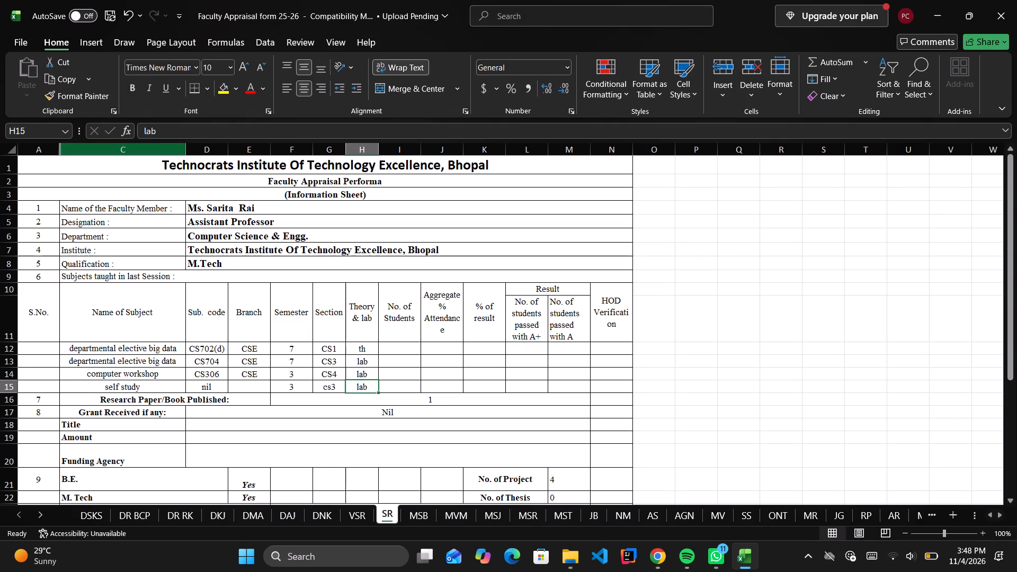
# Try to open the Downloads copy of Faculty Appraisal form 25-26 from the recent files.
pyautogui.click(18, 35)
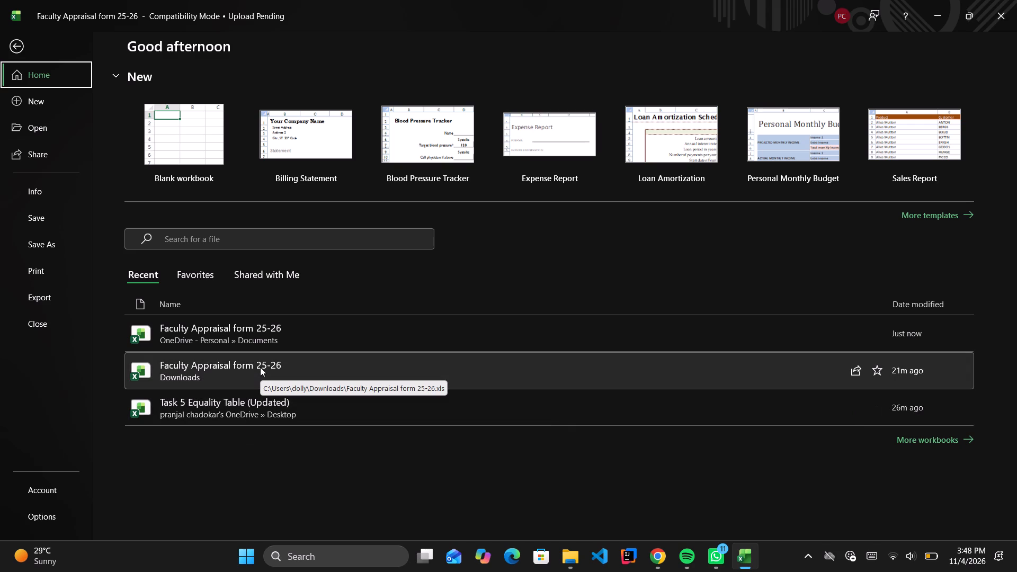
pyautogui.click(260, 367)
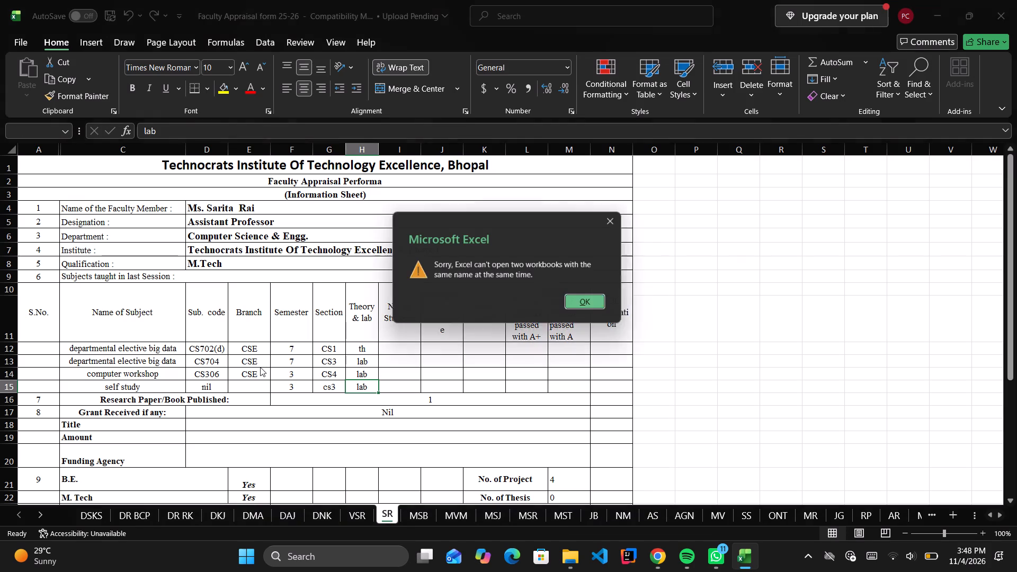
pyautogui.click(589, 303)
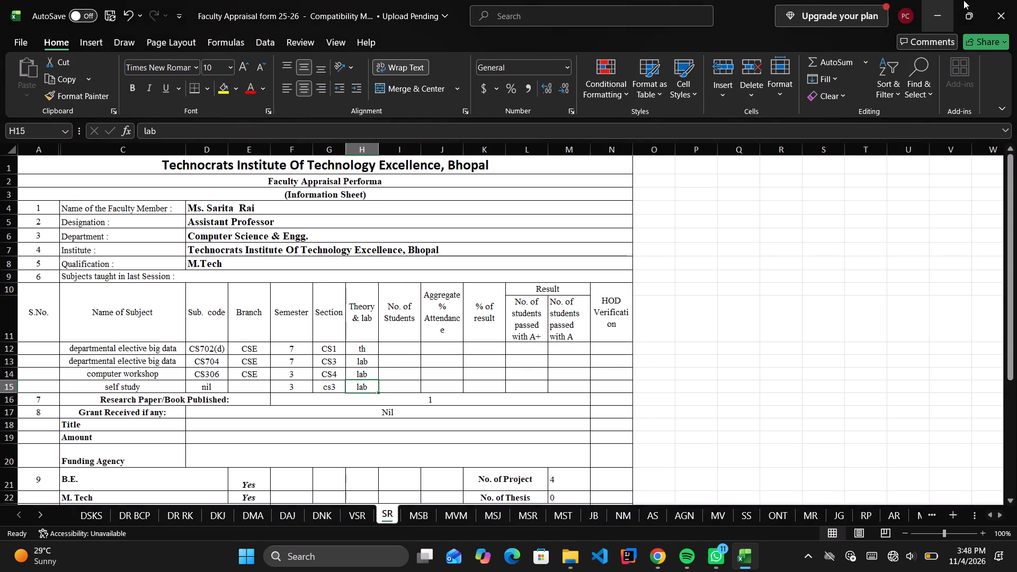
# Close the Faculty Appraisal form 25-26 workbook.
pyautogui.click(935, 11)
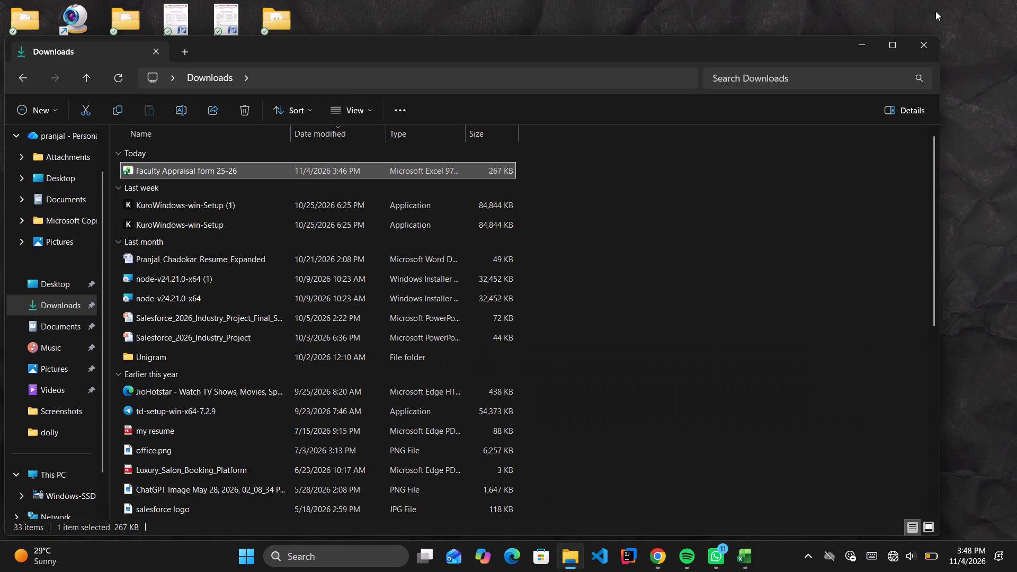
pyautogui.click(743, 558)
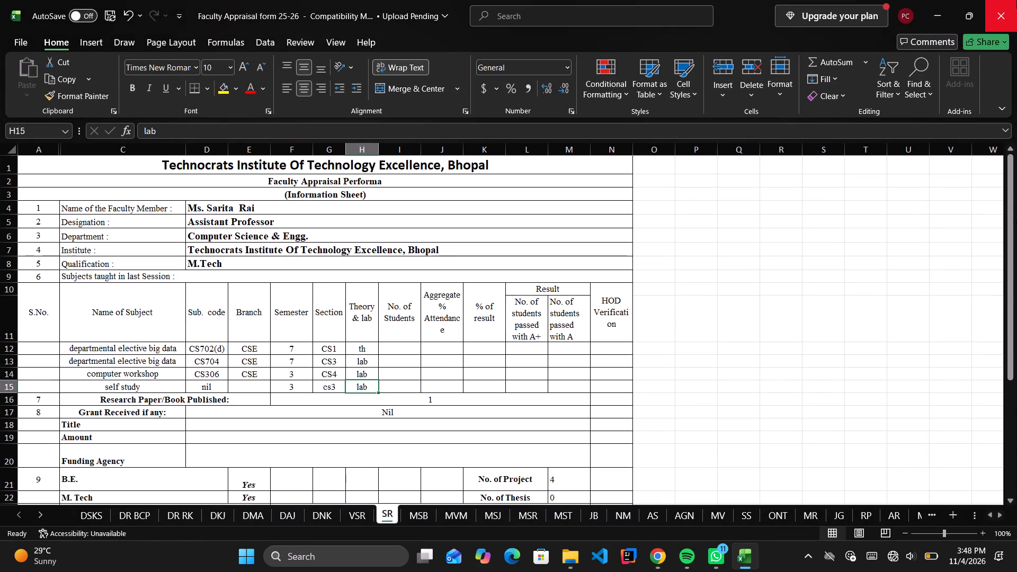
pyautogui.click(996, 23)
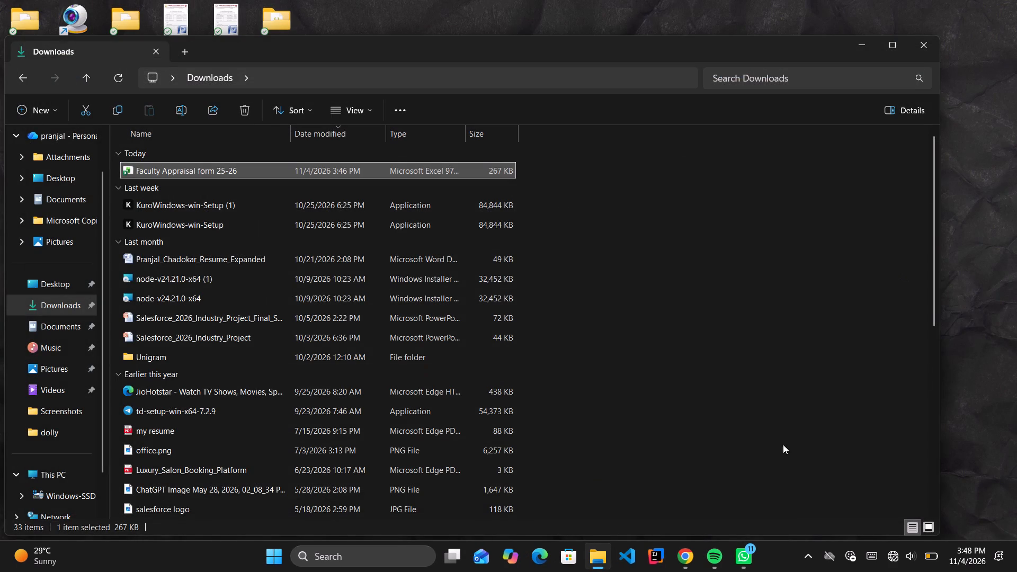
# Bring up the Windows app launcher with the pinned apps and recent files.
pyautogui.click(282, 565)
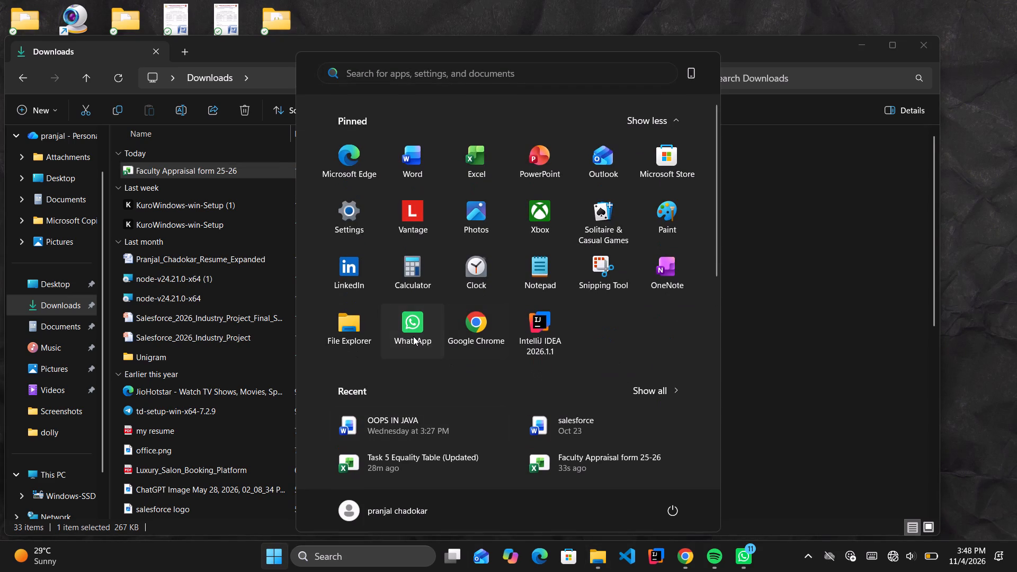
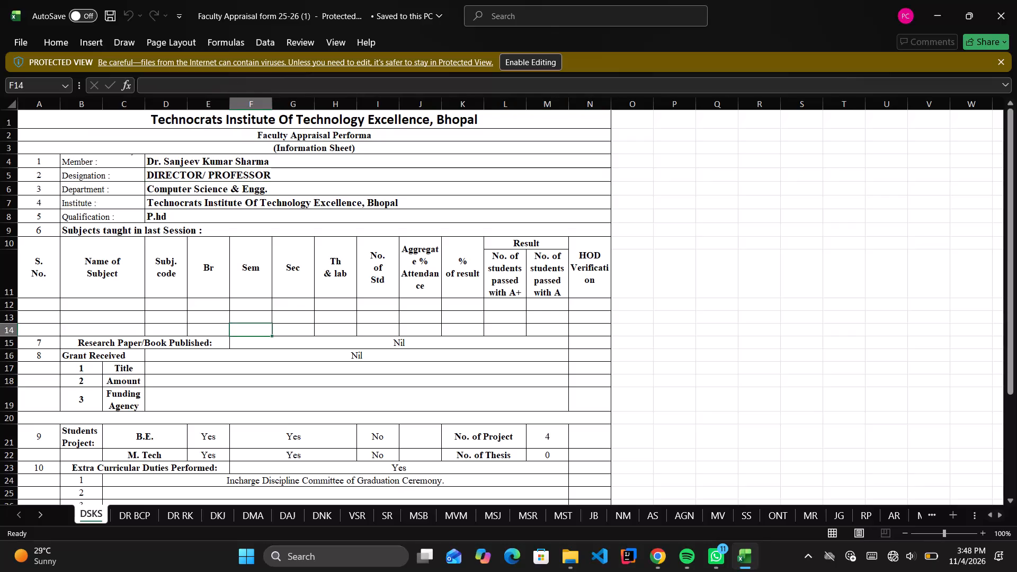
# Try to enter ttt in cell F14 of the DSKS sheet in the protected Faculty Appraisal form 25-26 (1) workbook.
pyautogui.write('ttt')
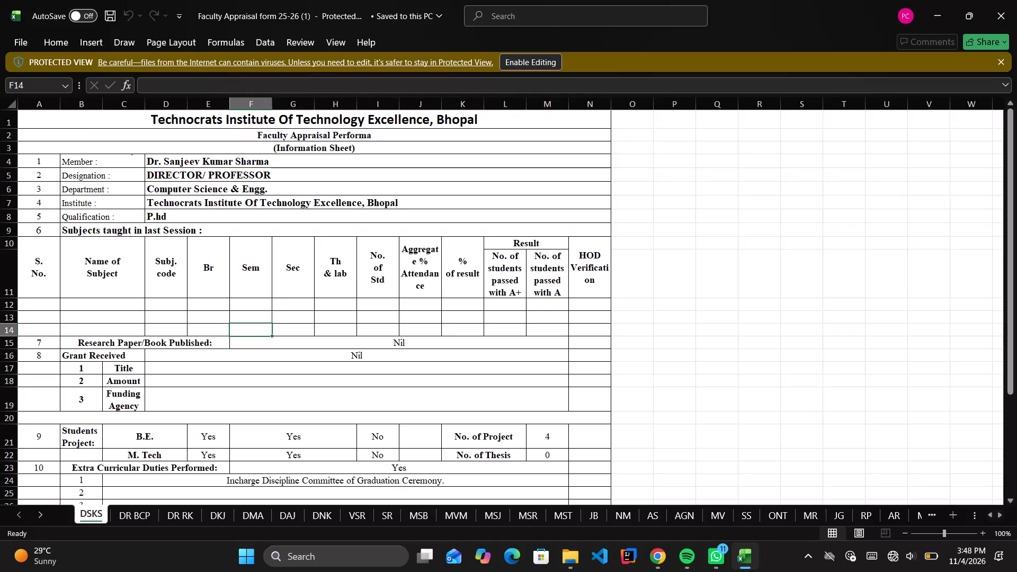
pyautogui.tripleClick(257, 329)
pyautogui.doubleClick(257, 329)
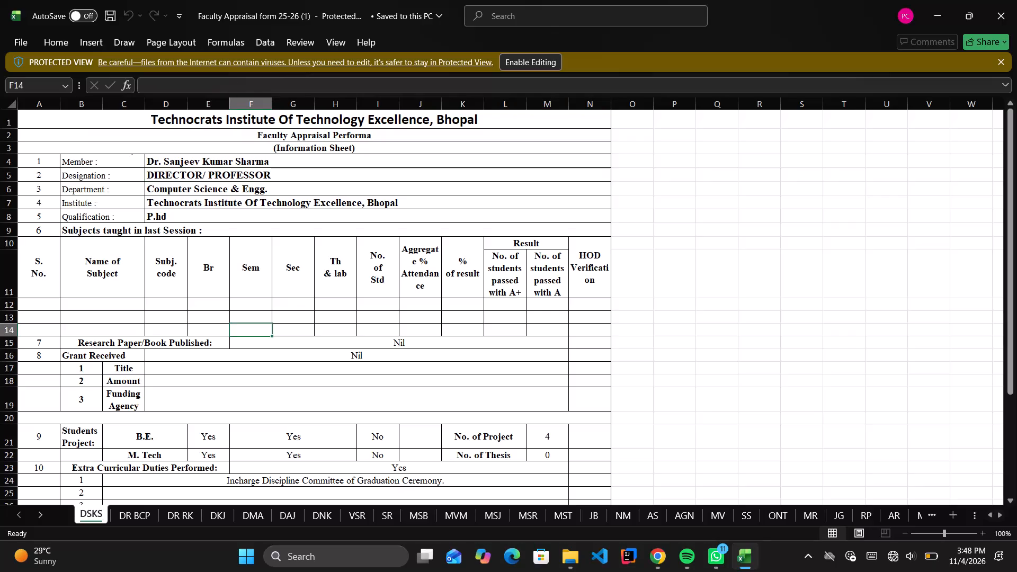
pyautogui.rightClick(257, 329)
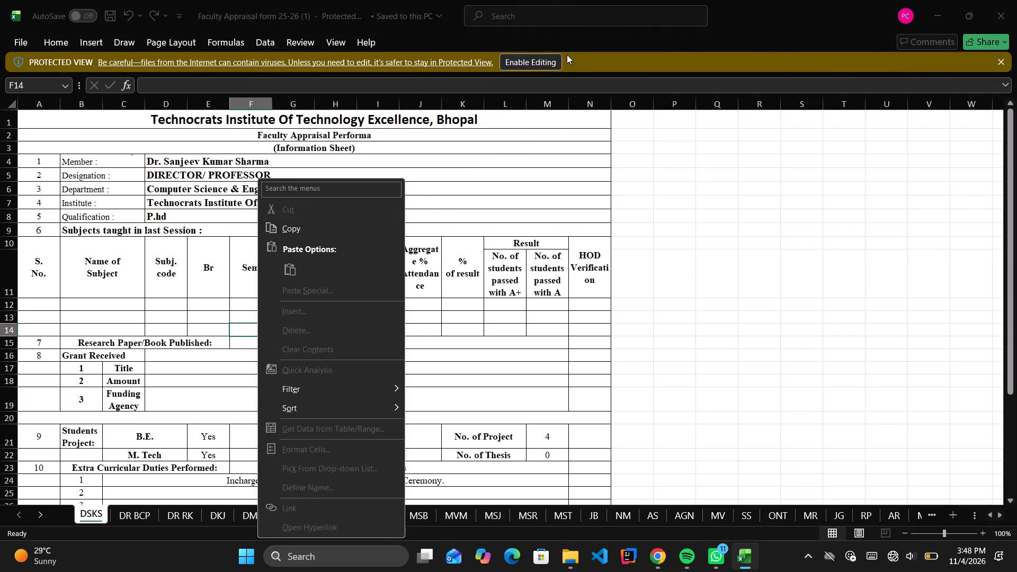
# Enable editing for the Faculty Appraisal form 25-26 (1) workbook.
pyautogui.click(546, 58)
pyautogui.click(546, 58)
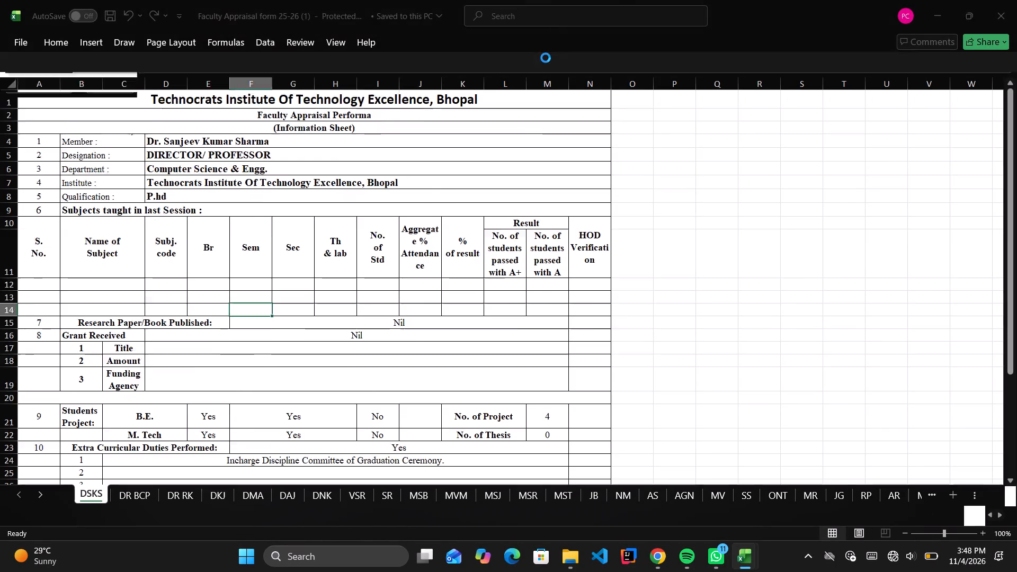
# Enter ggg as the subject name in cell B12, the first row of the DSKS sheet's subjects table.
pyautogui.click(142, 356)
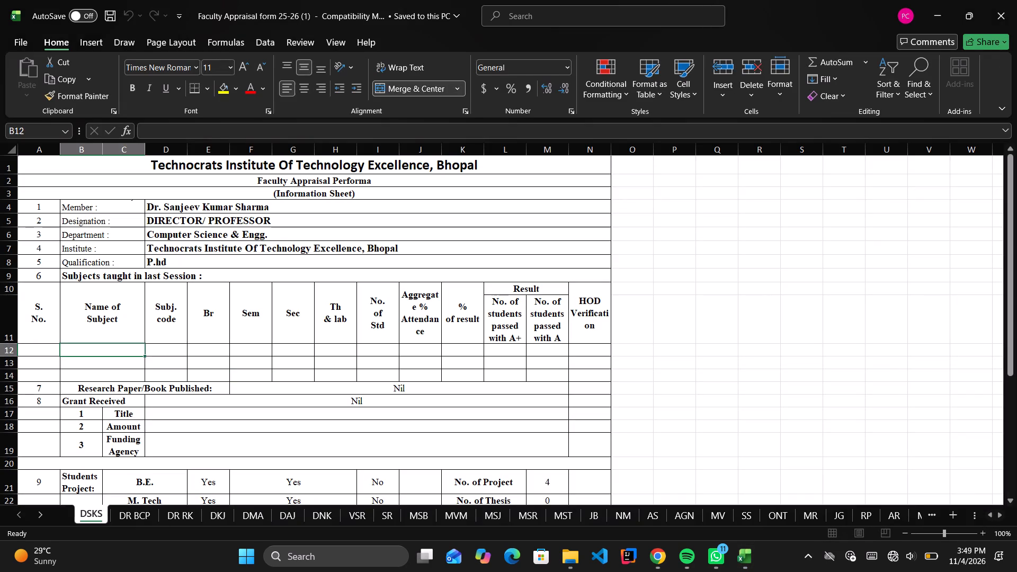
pyautogui.write('ggg')
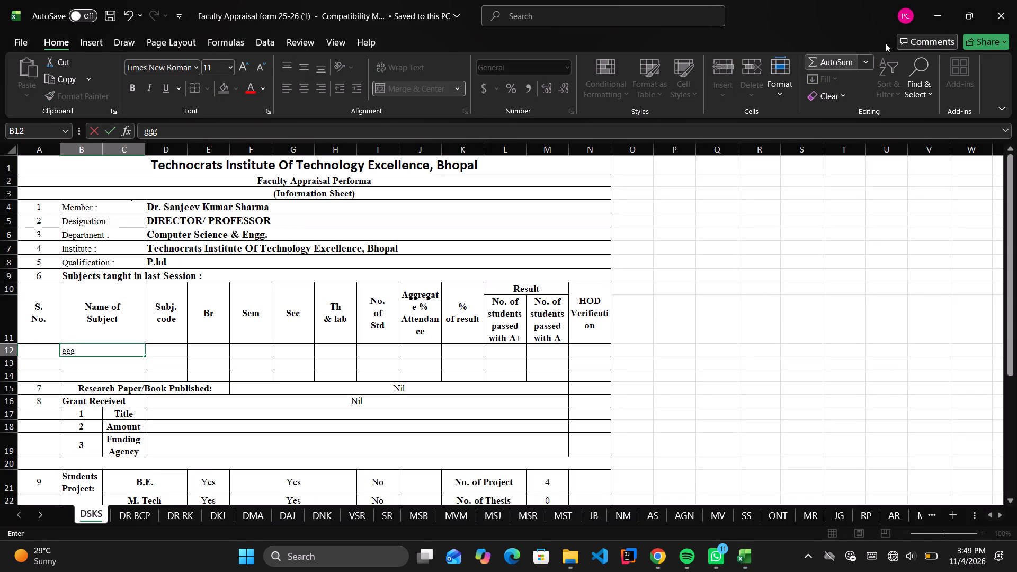
# Start closing the workbook and bring up the available save locations for its changes.
pyautogui.click(1016, 0)
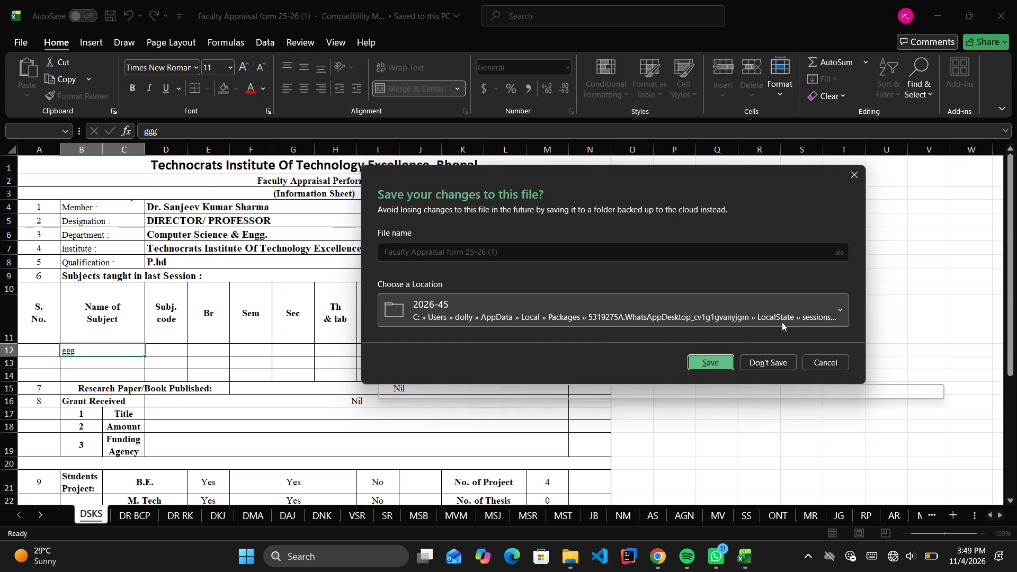
pyautogui.click(837, 311)
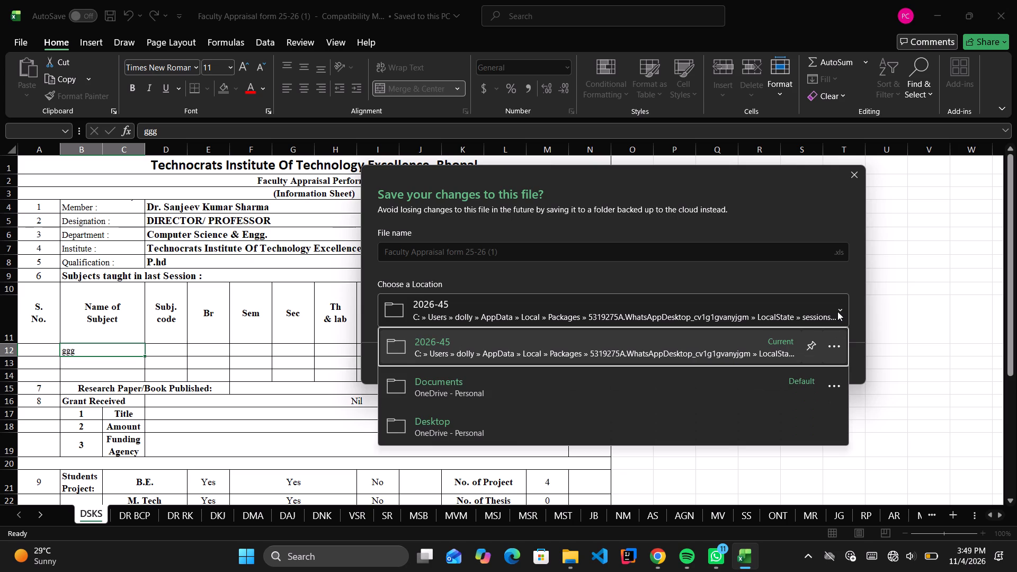
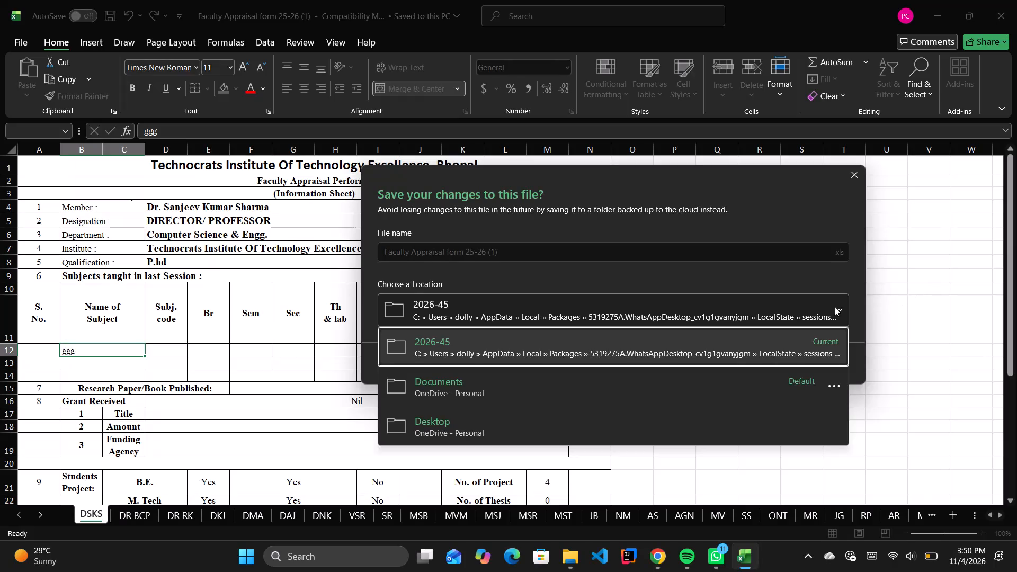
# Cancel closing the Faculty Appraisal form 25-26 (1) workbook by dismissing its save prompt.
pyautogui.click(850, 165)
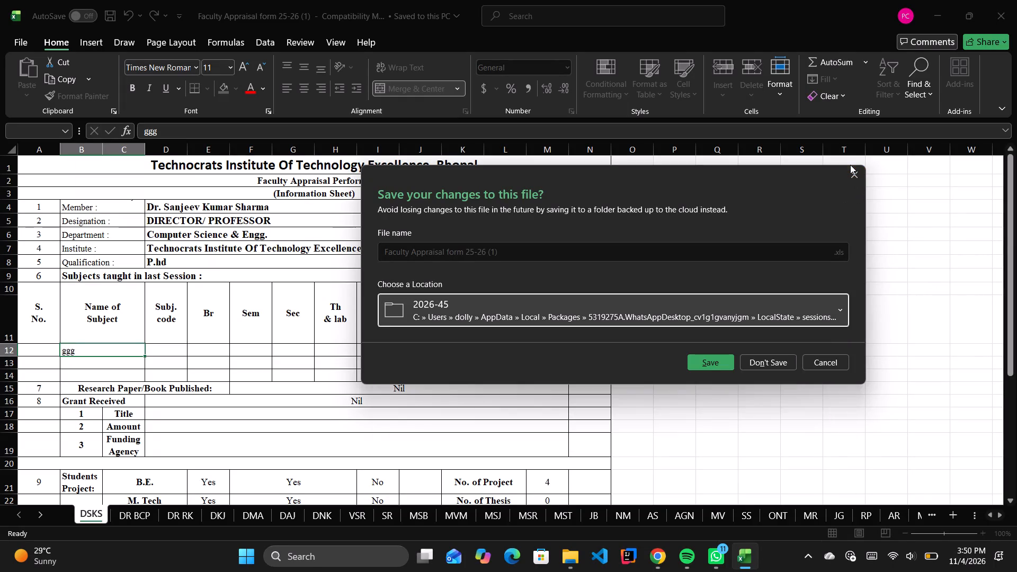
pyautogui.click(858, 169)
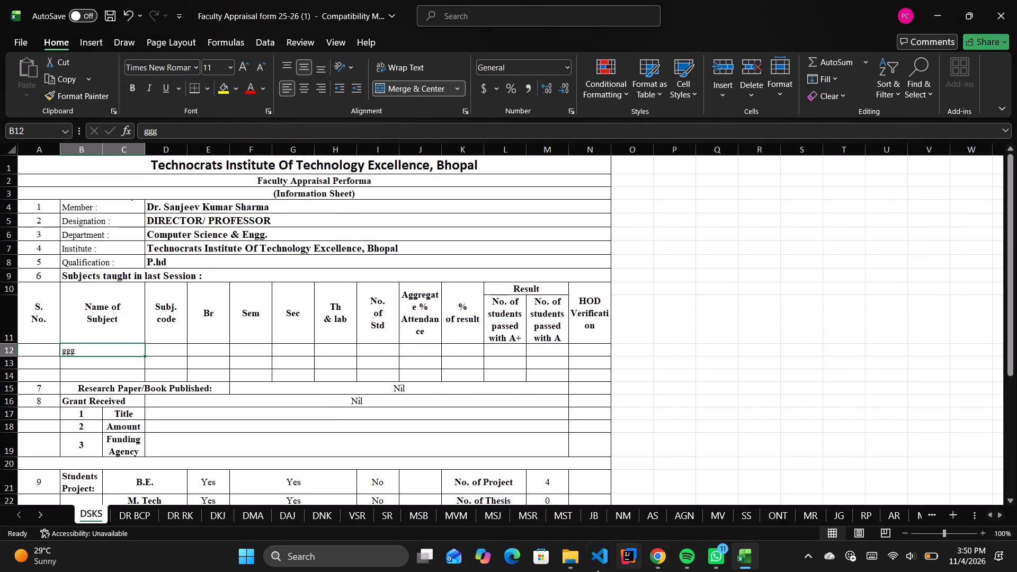
# Switch to File Explorer and look through the contents of the personal OneDrive folder.
pyautogui.click(577, 569)
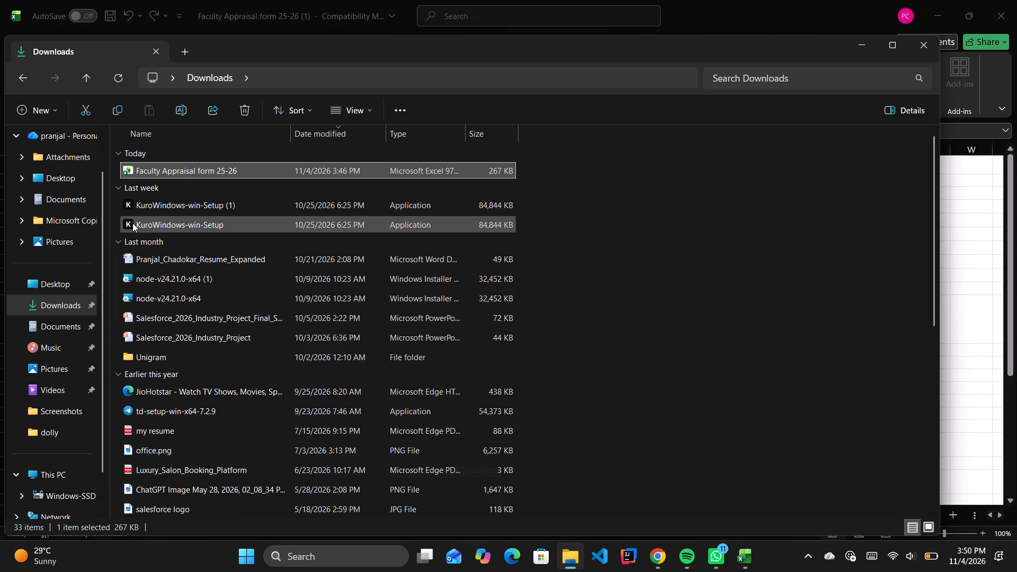
pyautogui.scroll(2, 32, 220)
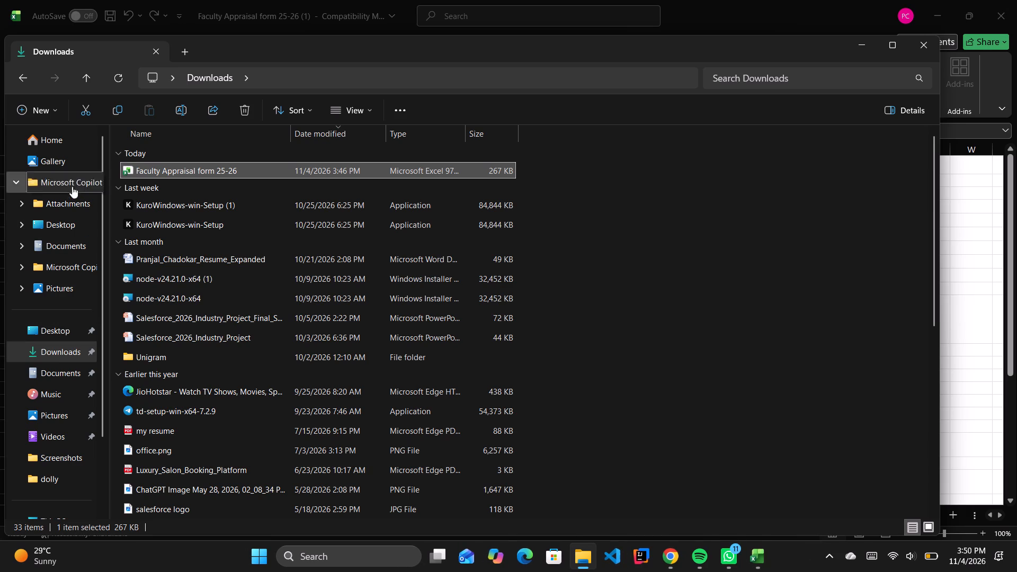
pyautogui.click(58, 178)
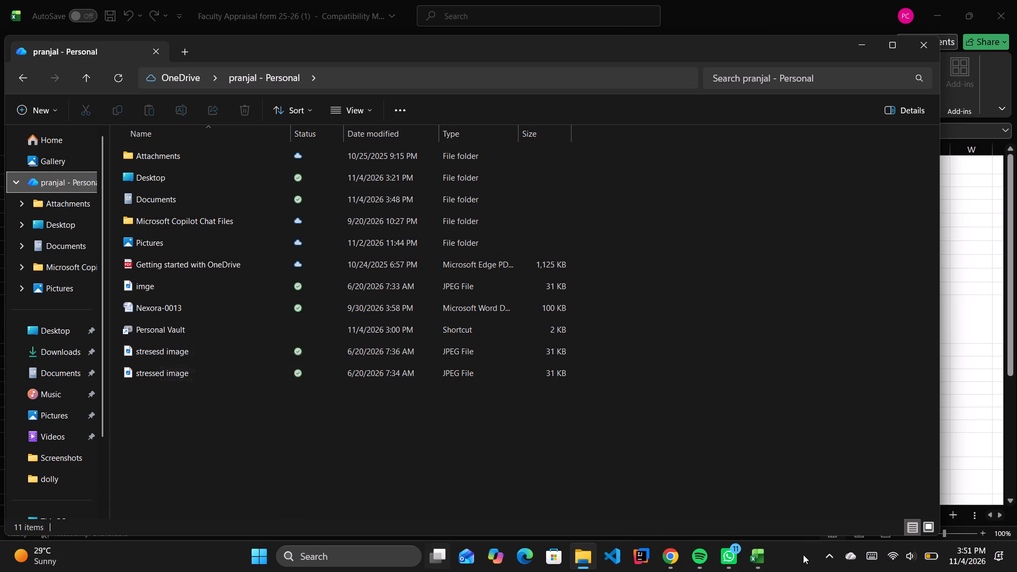
# Switch back to Excel, open the recent Faculty Appraisal form 25-26 workbook from OneDrive Documents, and check its SR sheet.
pyautogui.click(753, 557)
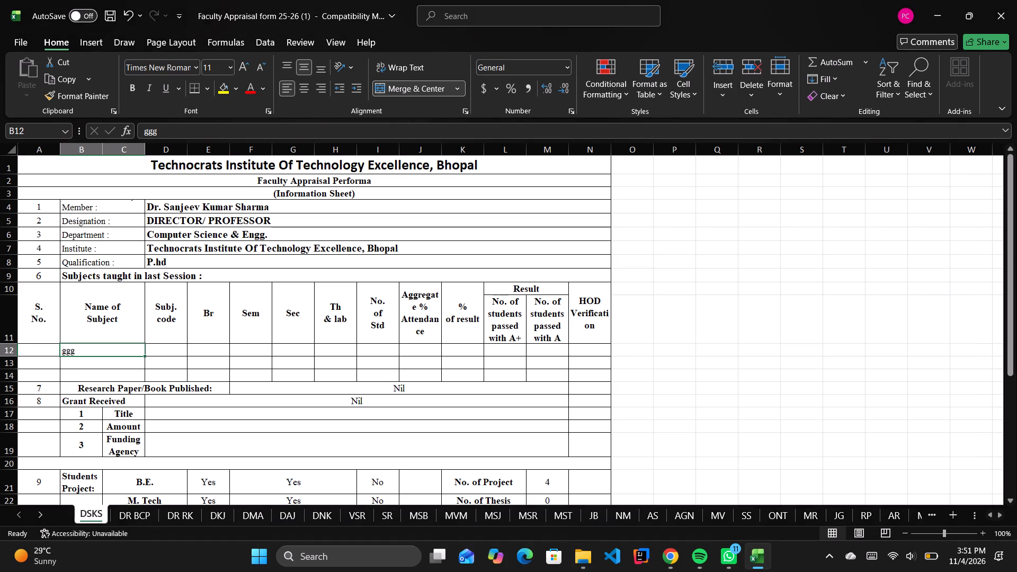
pyautogui.click(19, 49)
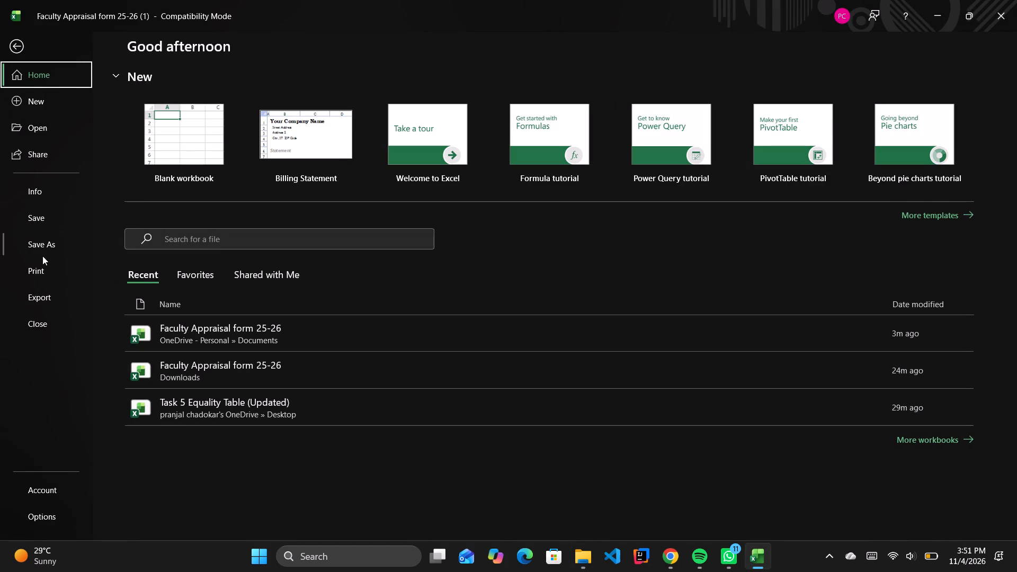
pyautogui.click(210, 337)
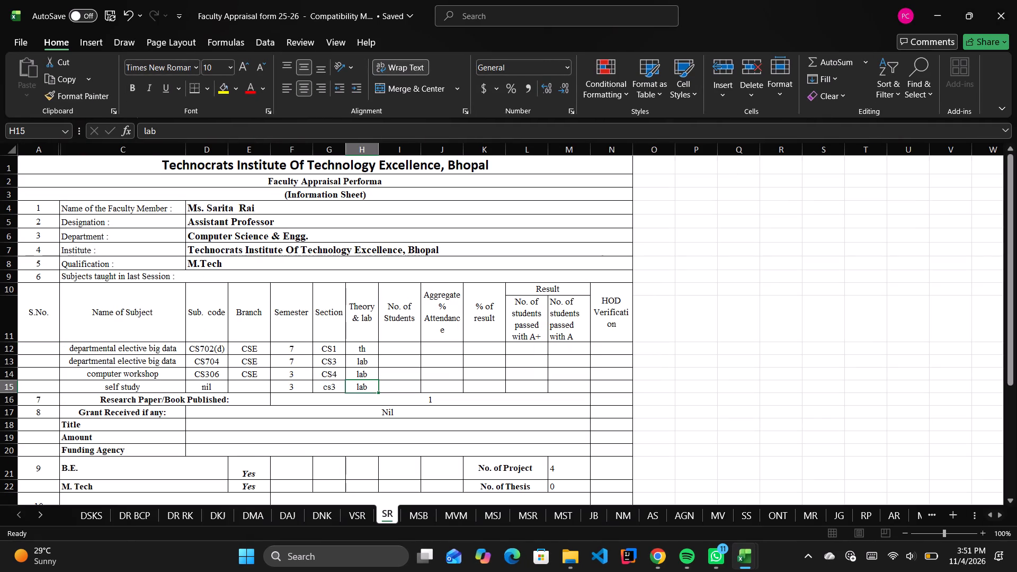
pyautogui.scroll(-3, 210, 337)
pyautogui.scroll(1, 210, 337)
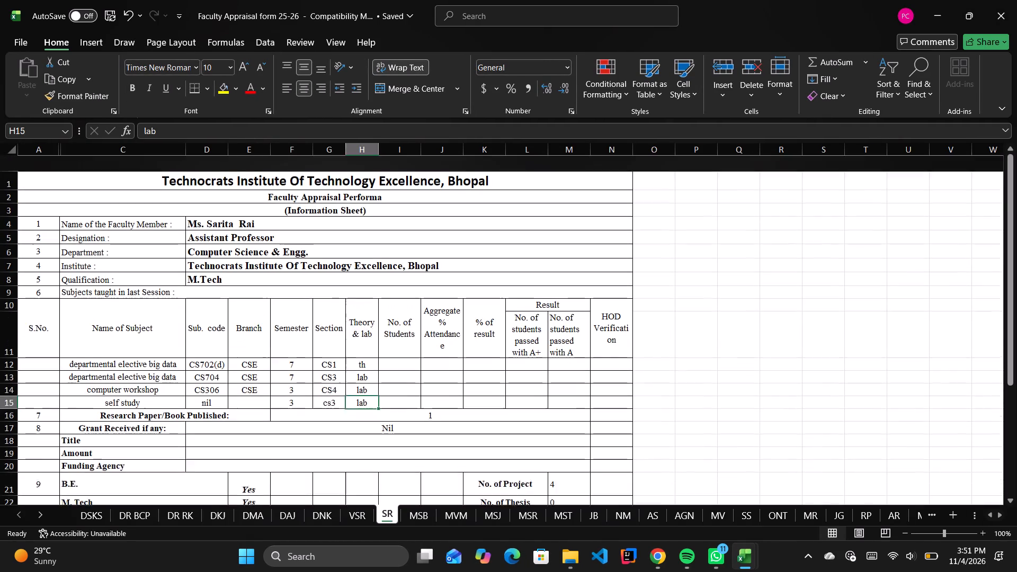
pyautogui.scroll(-1, 336, 425)
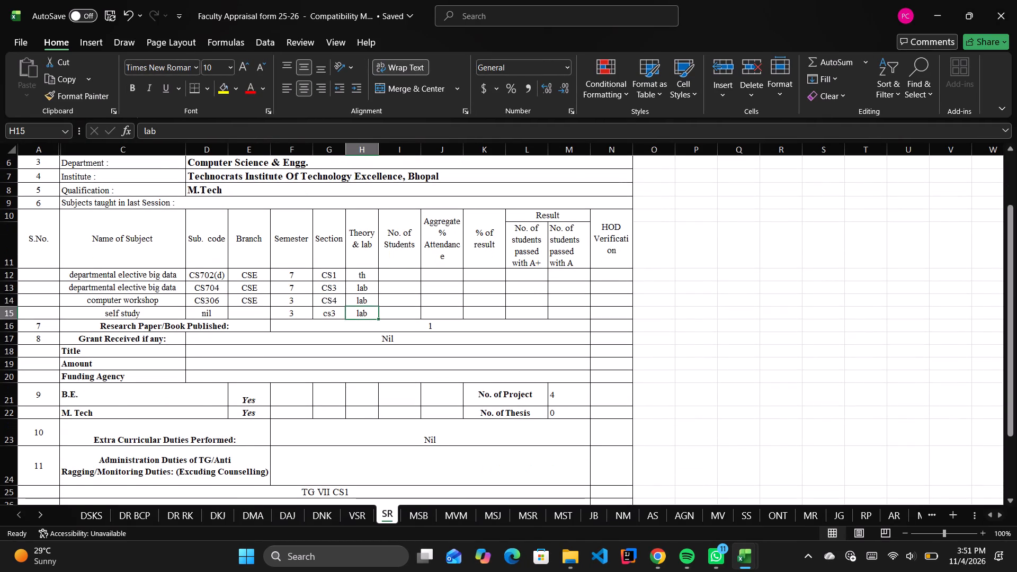
# Enter departmental elective cyber security as the subject name in cell B12, the first row of the MSB sheet's subjects table.
pyautogui.click(414, 518)
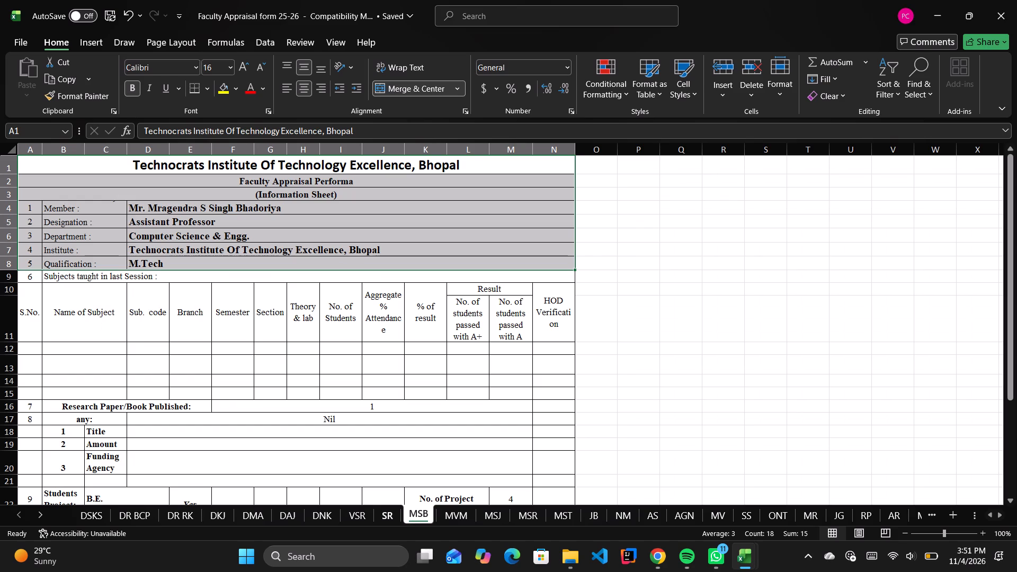
pyautogui.click(97, 354)
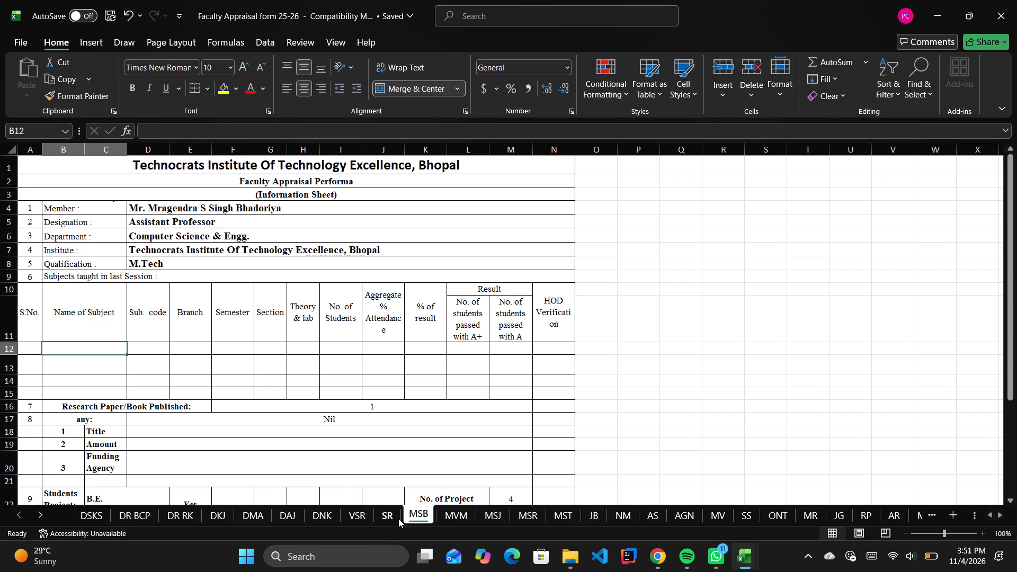
pyautogui.click(396, 517)
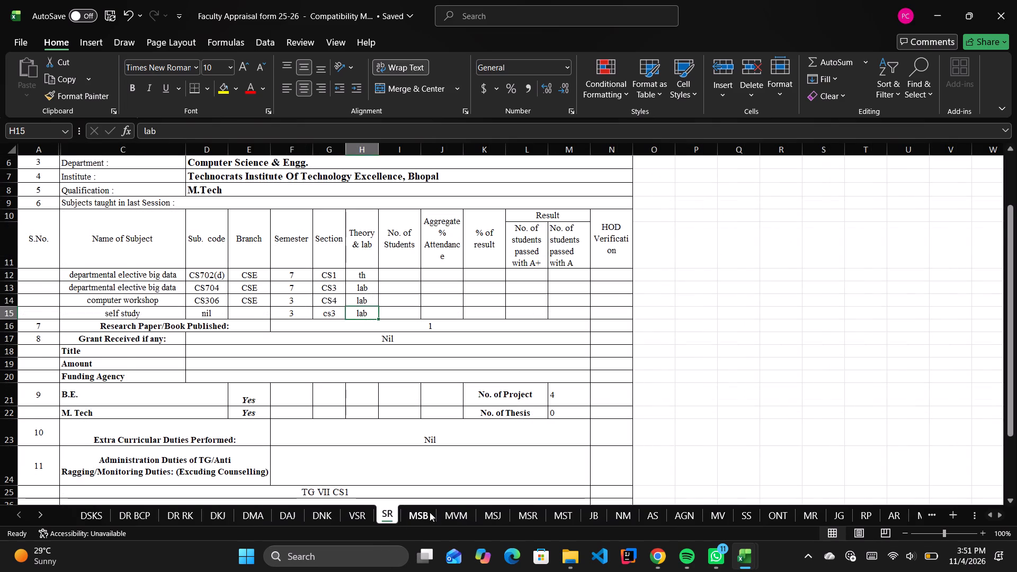
pyautogui.click(430, 512)
pyautogui.click(89, 347)
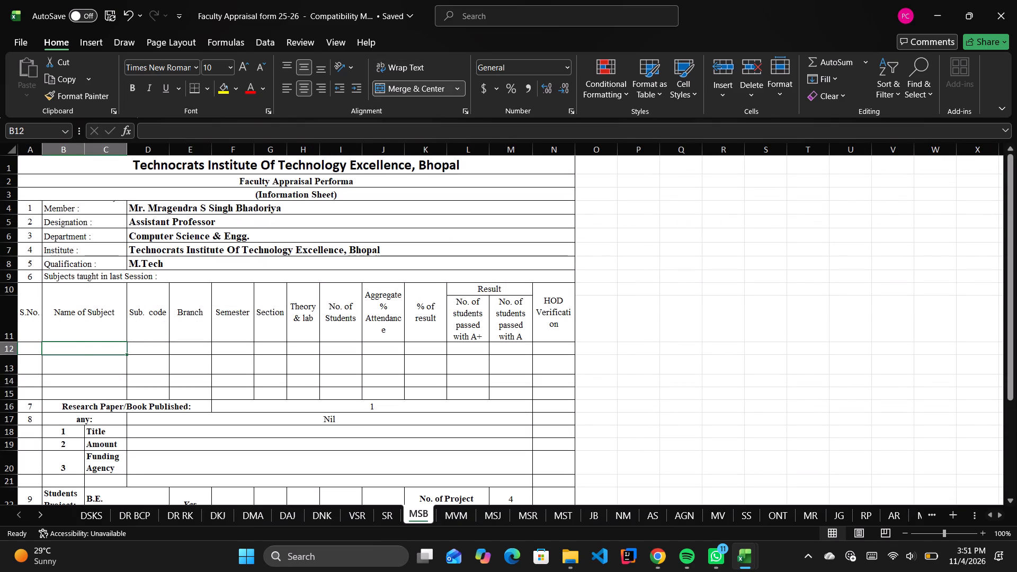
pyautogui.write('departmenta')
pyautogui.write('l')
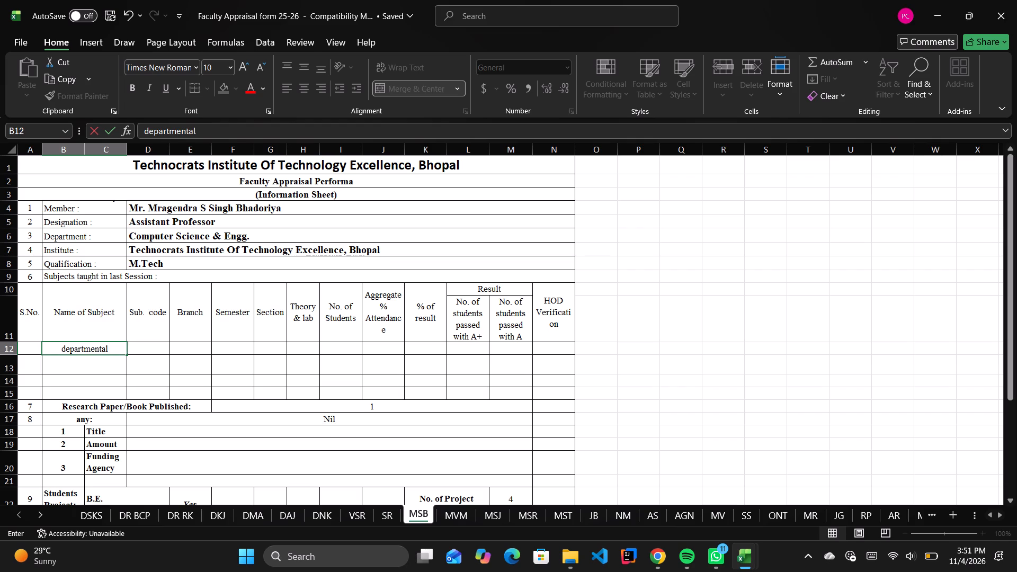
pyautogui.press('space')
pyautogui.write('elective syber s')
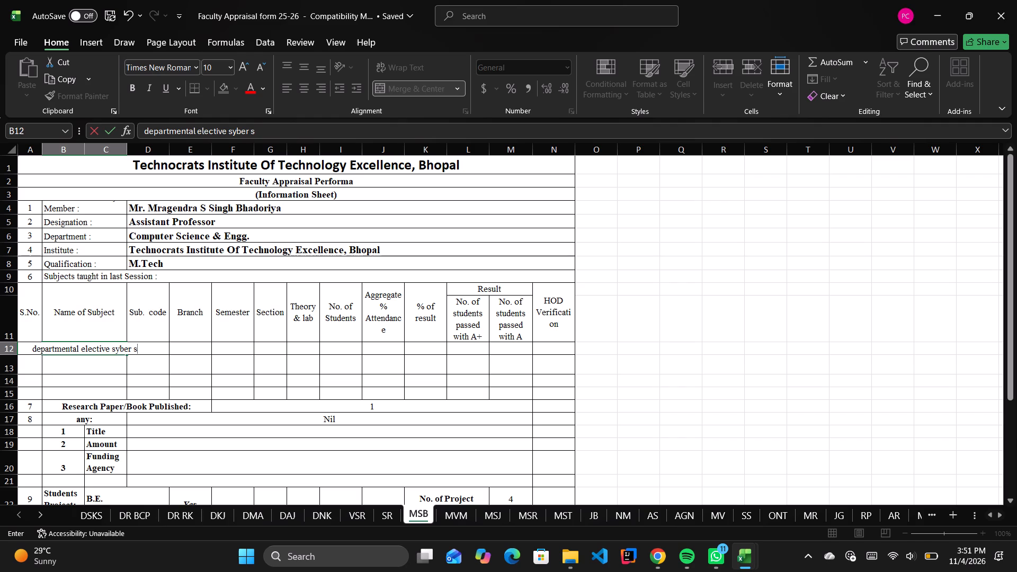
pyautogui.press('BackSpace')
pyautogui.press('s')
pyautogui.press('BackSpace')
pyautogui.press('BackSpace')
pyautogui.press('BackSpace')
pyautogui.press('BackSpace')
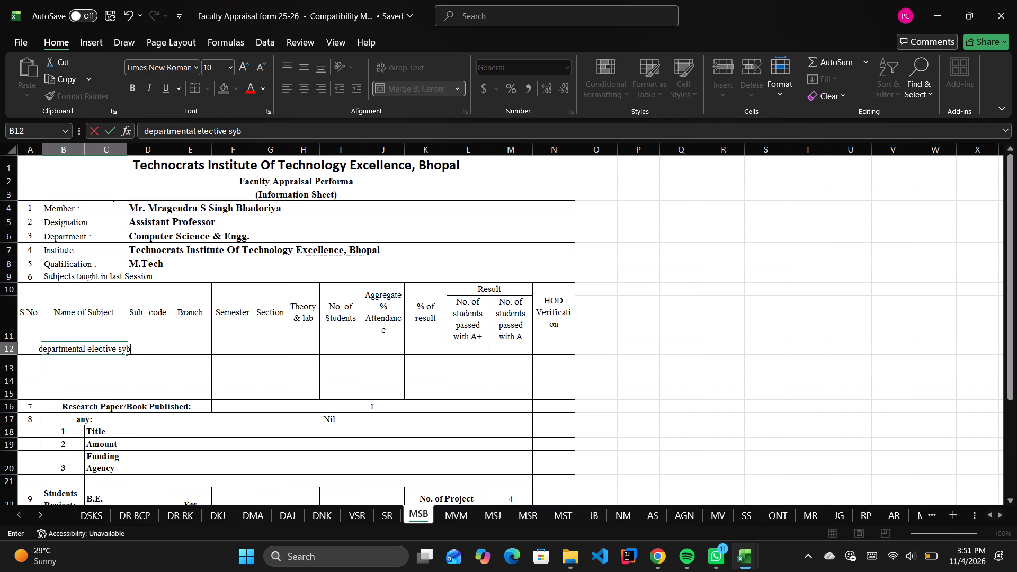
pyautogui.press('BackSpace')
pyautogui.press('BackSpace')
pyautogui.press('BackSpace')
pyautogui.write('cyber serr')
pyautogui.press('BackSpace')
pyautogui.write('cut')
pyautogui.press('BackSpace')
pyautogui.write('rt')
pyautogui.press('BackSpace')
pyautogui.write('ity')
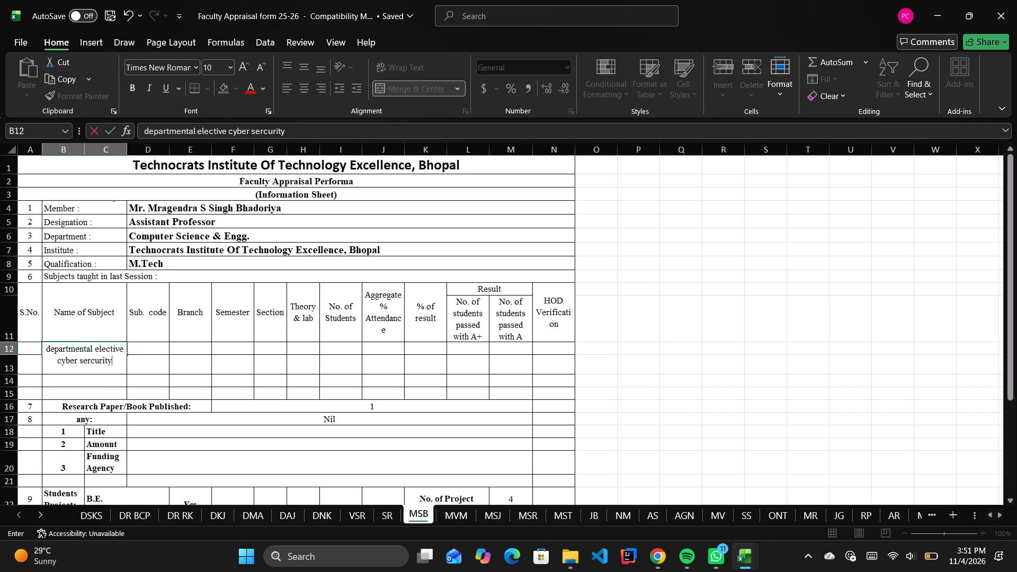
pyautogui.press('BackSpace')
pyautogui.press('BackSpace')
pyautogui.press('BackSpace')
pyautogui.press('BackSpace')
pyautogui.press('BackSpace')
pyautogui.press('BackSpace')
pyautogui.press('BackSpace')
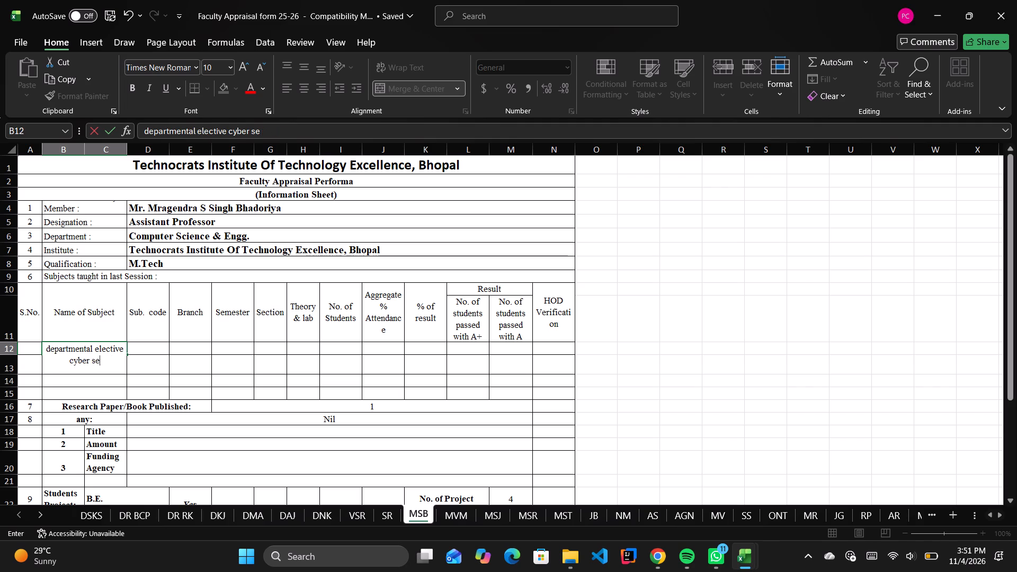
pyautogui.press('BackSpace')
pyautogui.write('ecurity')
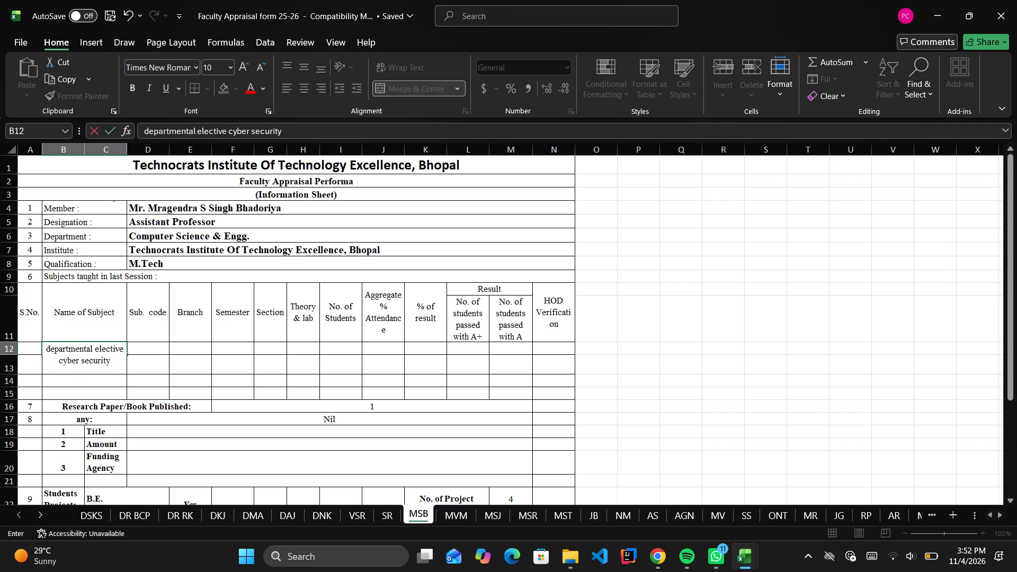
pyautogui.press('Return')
# Enter "evaluation of intership" as the second subject name in cell B13 of the MSB sheet.
pyautogui.write('evalu')
pyautogui.write('tion o')
pyautogui.press('space')
pyautogui.press('BackSpace')
pyautogui.press('BackSpace')
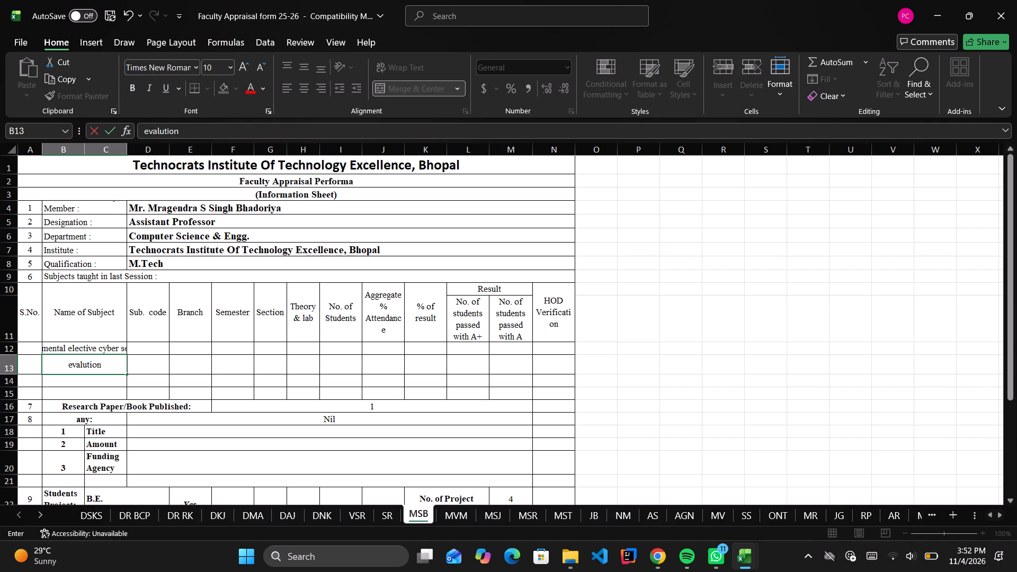
pyautogui.click(88, 364)
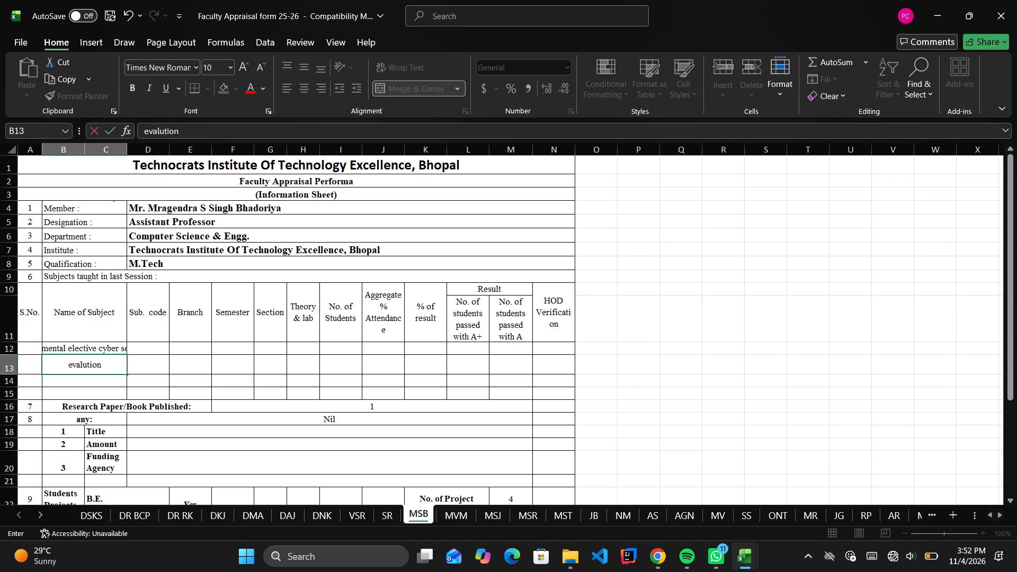
pyautogui.click(88, 364)
pyautogui.press('Left')
pyautogui.press('a')
pyautogui.click(111, 364)
pyautogui.write('of intership')
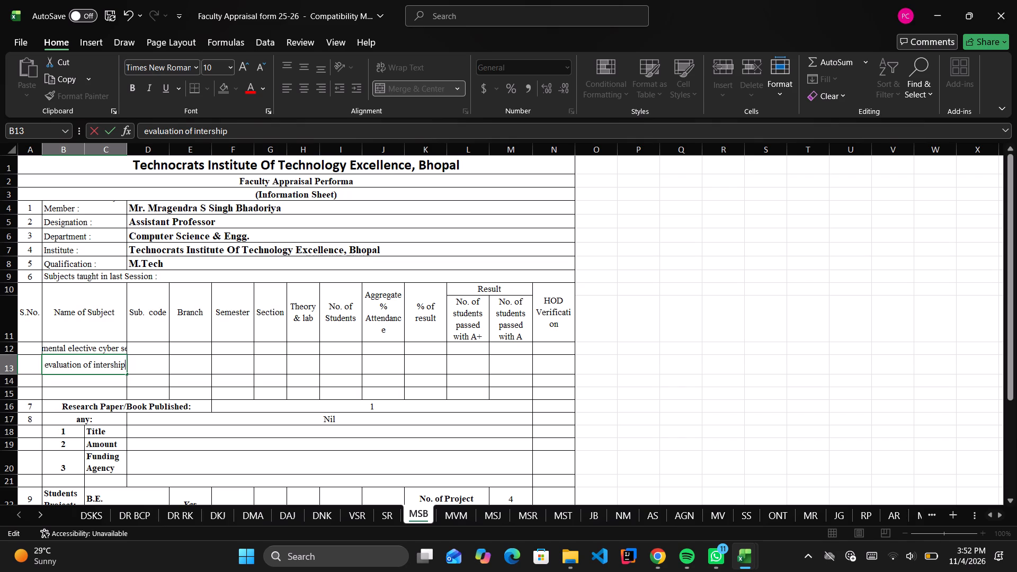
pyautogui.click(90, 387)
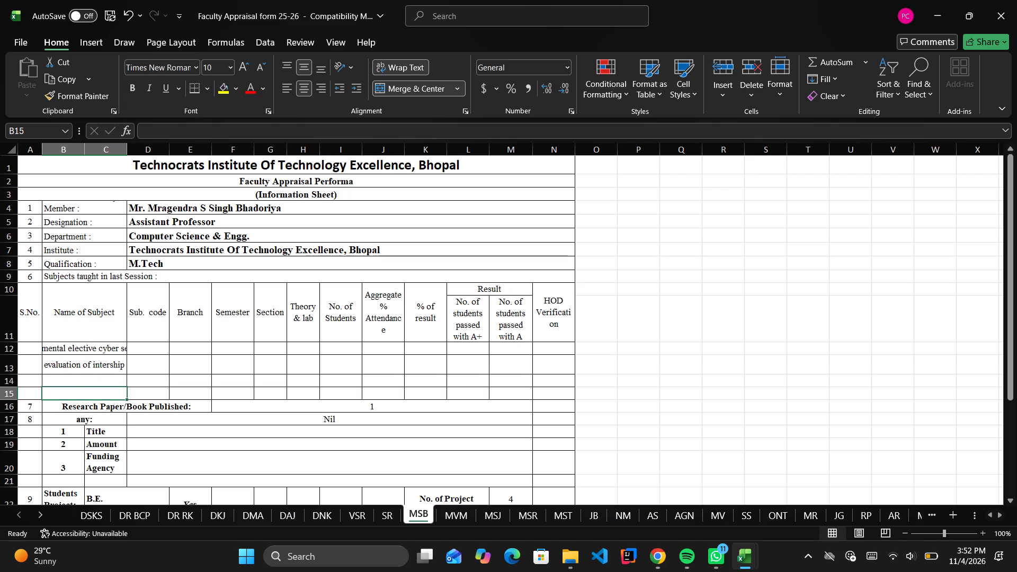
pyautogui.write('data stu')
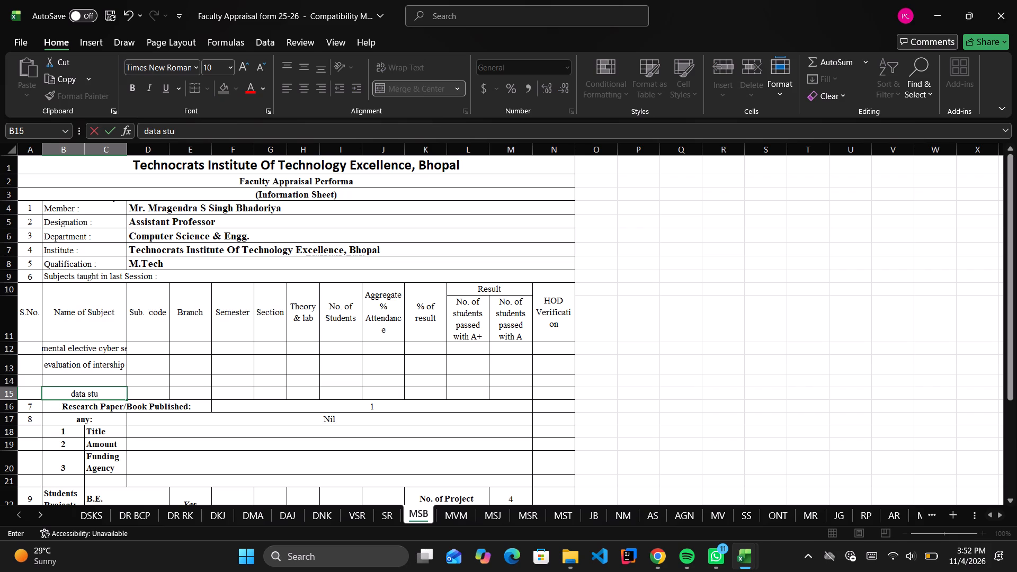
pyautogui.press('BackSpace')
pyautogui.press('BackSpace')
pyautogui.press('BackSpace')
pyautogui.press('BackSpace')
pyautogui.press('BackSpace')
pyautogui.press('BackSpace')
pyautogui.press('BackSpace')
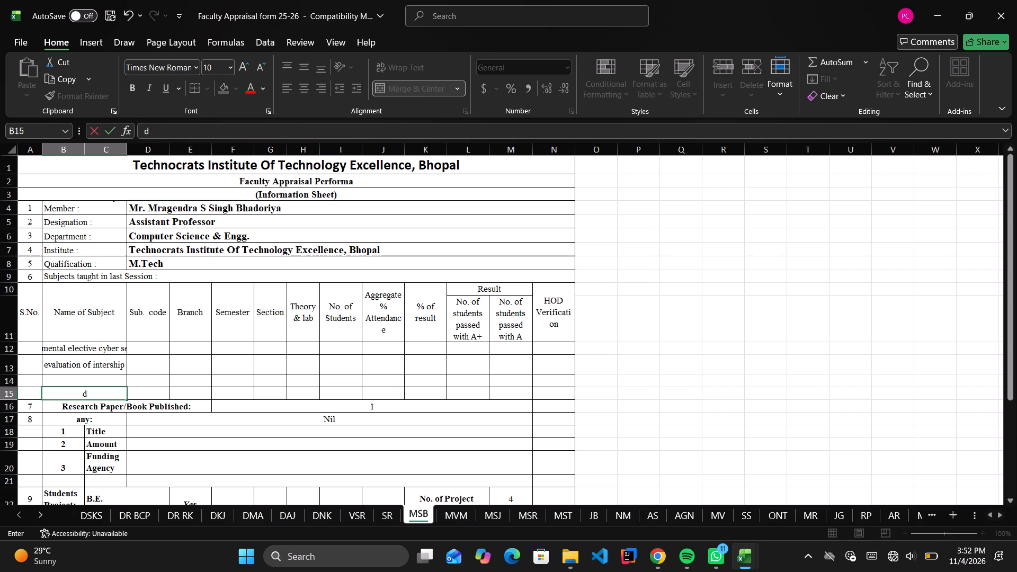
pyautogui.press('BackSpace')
# Enter "data structure" as the third subject name in cell B14.
pyautogui.click(88, 380)
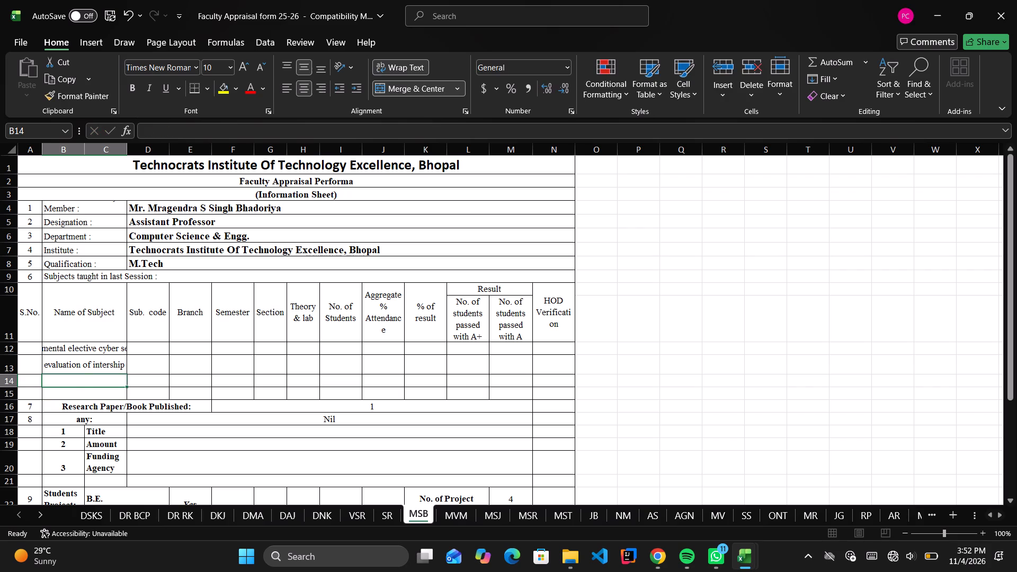
pyautogui.write('data struv')
pyautogui.press('BackSpace')
pyautogui.write('cture')
pyautogui.press('space')
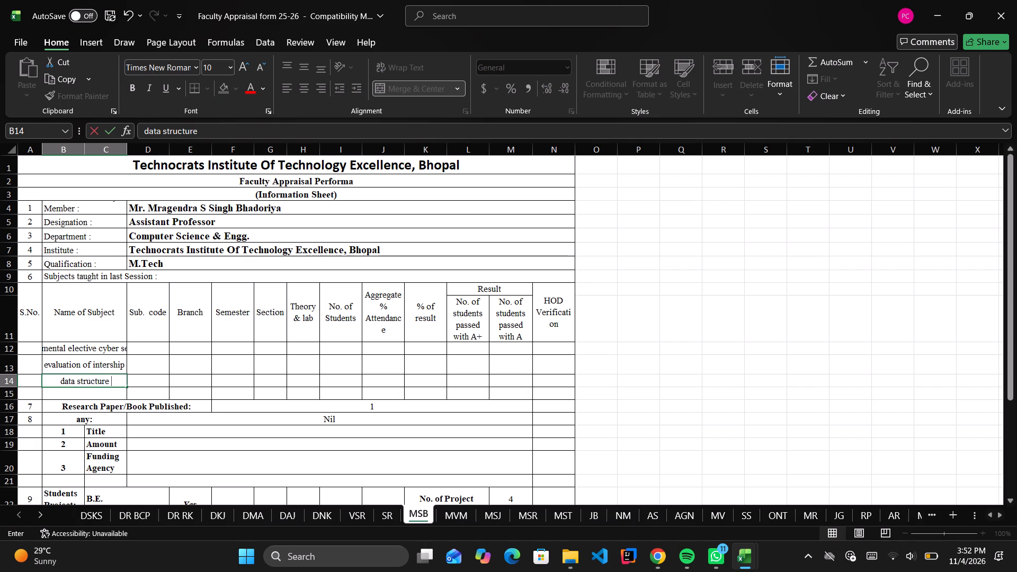
pyautogui.press('Return')
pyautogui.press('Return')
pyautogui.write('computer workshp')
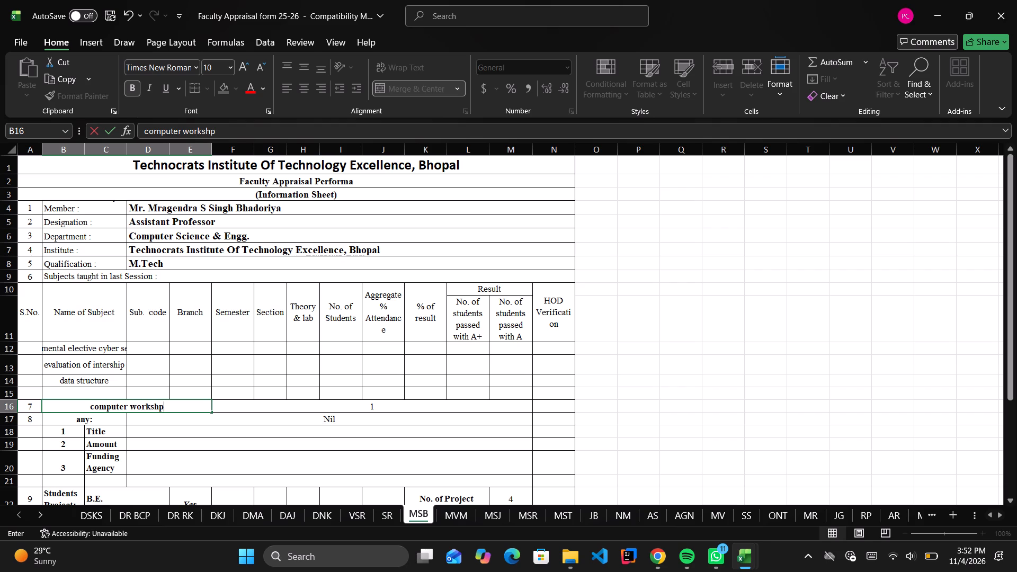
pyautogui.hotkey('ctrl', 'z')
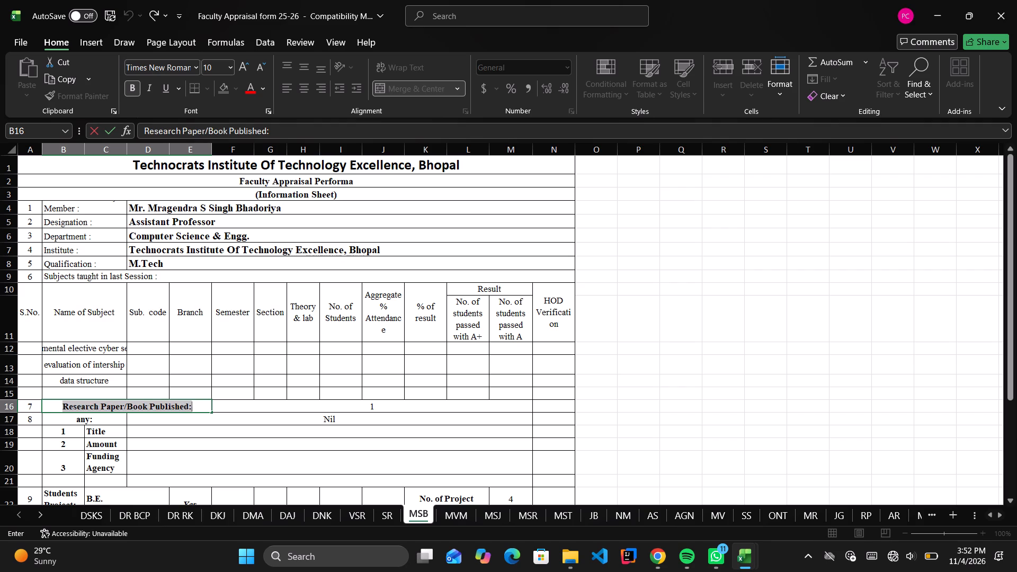
# Enter "computer workshop" as the fourth subject name in cell B15.
pyautogui.click(106, 396)
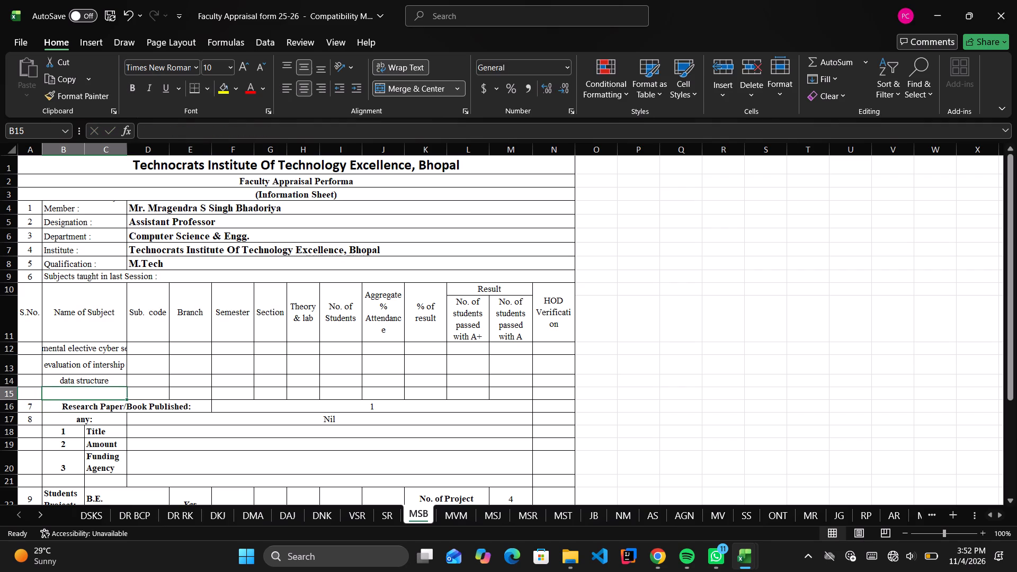
pyautogui.write('computer workshop')
# Enter CS503 as the subject code in cell D12, beside the departmental elective.
pyautogui.click(154, 348)
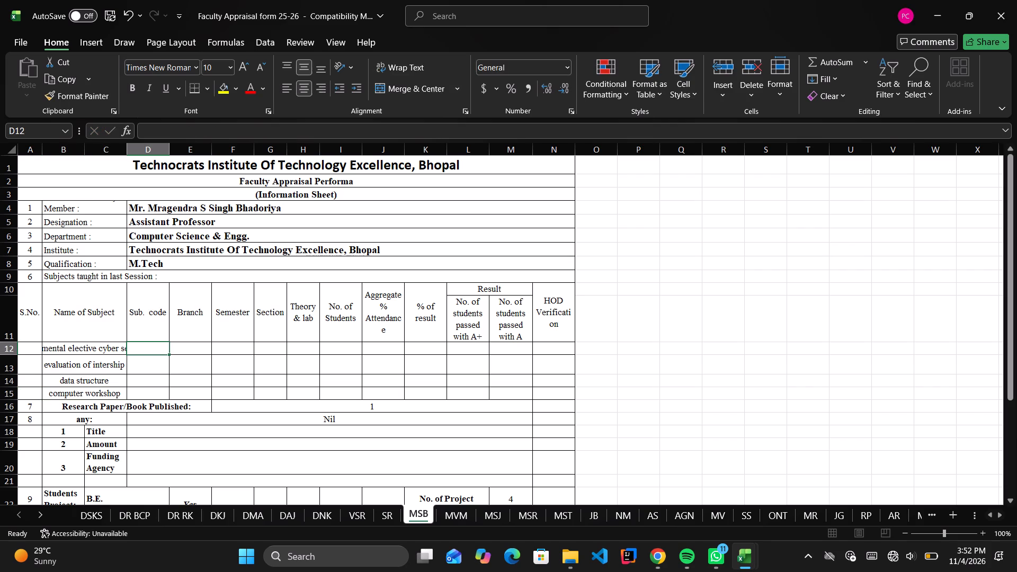
pyautogui.write('CS')
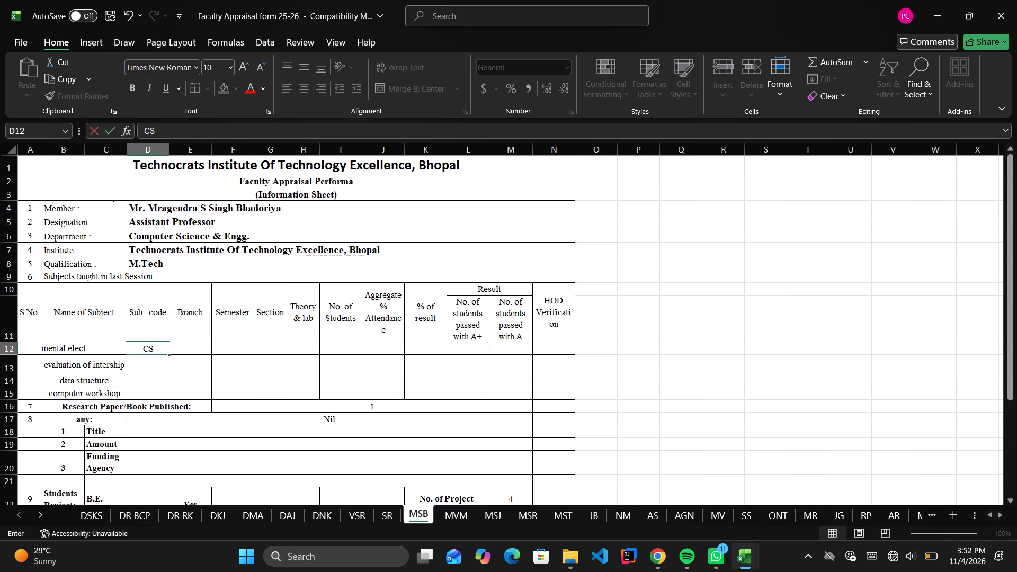
pyautogui.write('503')
pyautogui.press('Return')
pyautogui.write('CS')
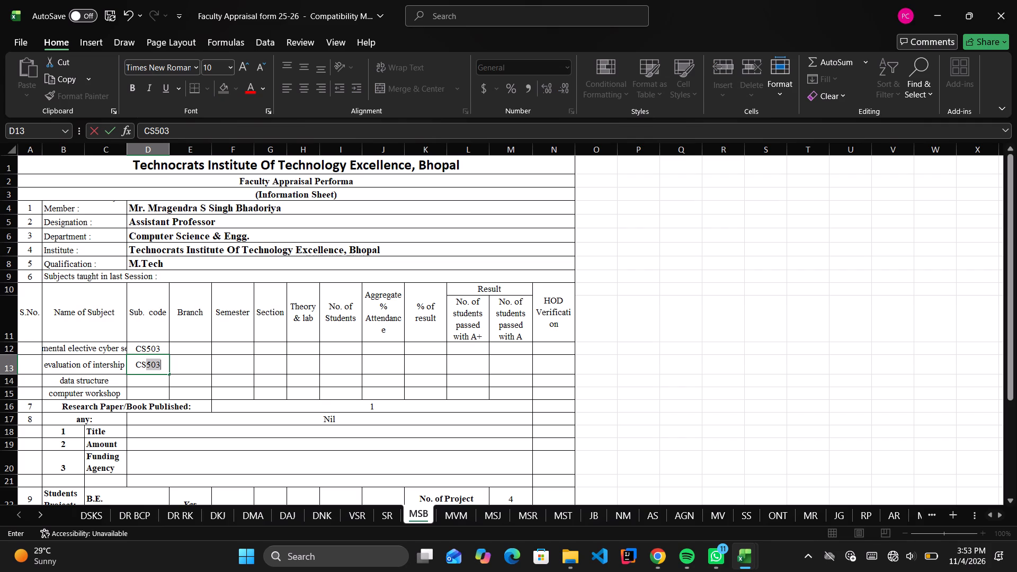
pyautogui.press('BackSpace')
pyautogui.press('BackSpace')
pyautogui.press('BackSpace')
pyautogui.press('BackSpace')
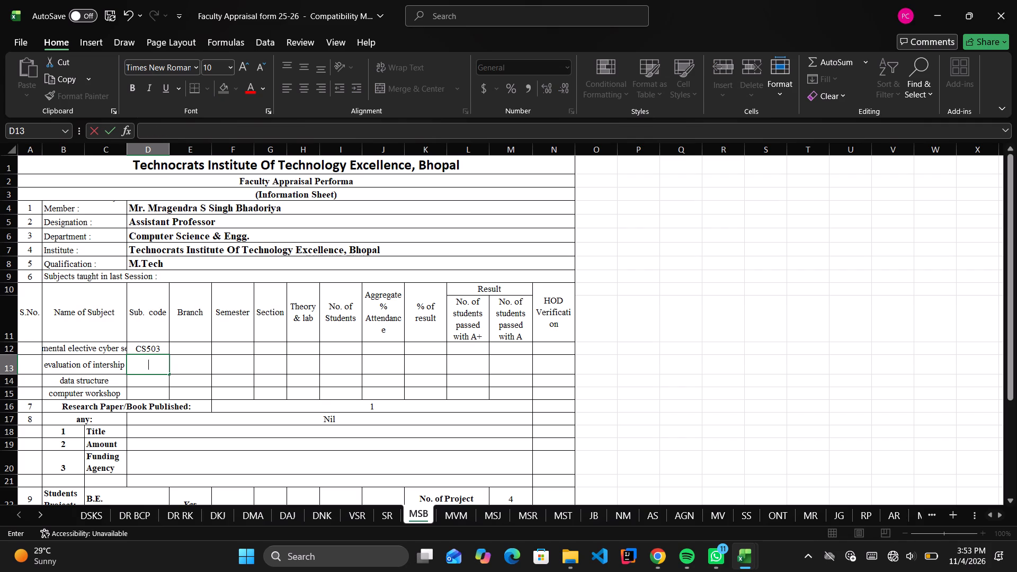
# Extend the departmental elective's subject code in cell D12 to CS503(C).
pyautogui.click(164, 347)
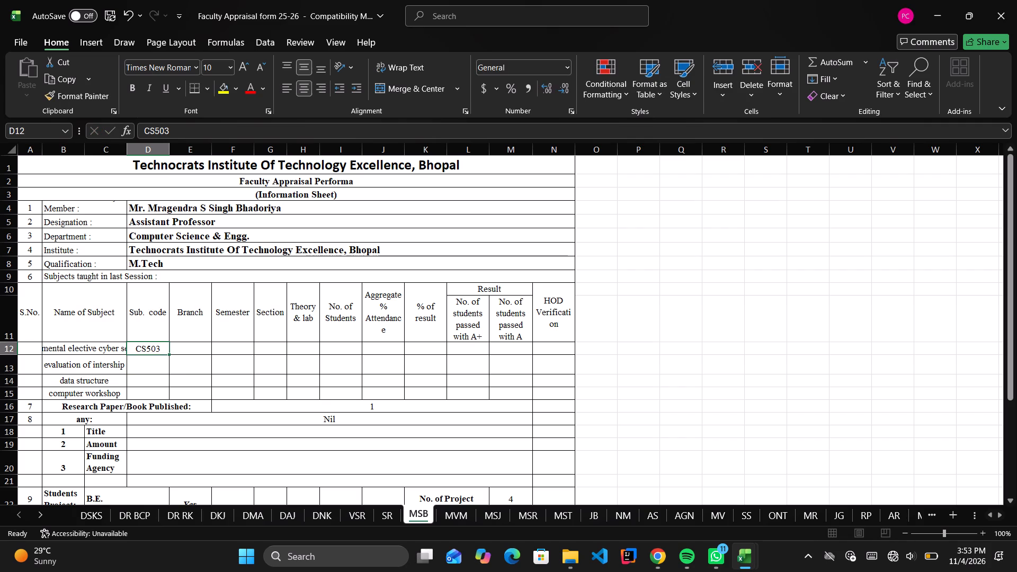
pyautogui.doubleClick(164, 347)
pyautogui.write('(C)')
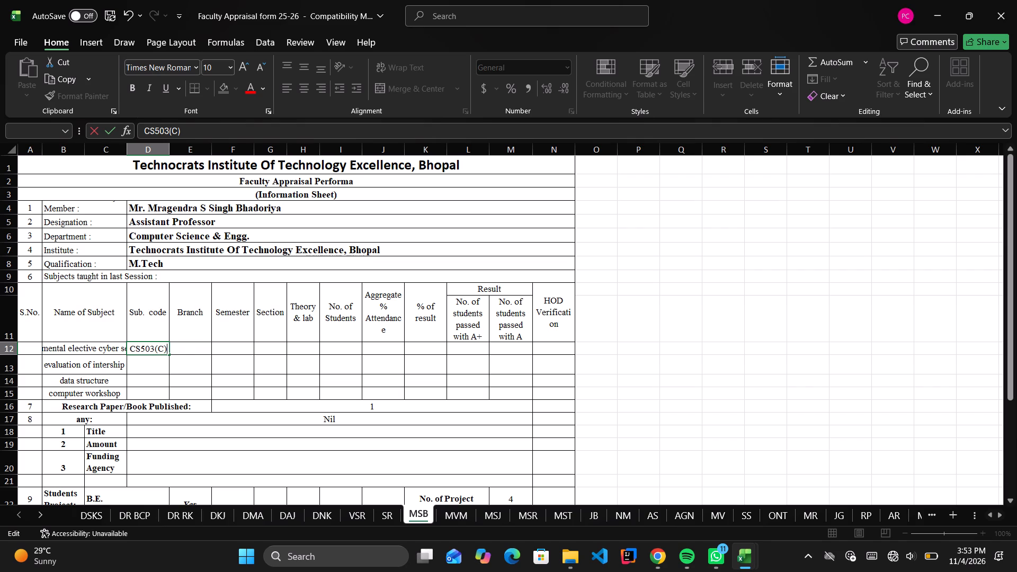
# Enter the remaining subject codes in cells D13 to D15: CS507 for the internship evaluation, CS303 for data structure and CS306 for computer workshop.
pyautogui.click(157, 364)
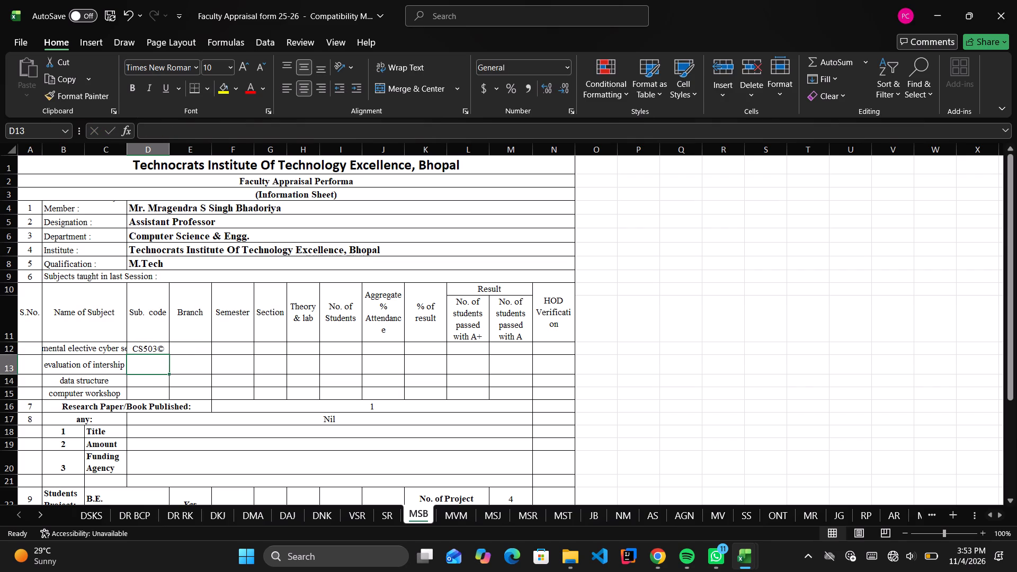
pyautogui.write('CS')
pyautogui.write('507')
pyautogui.press('Return')
pyautogui.write('CS303')
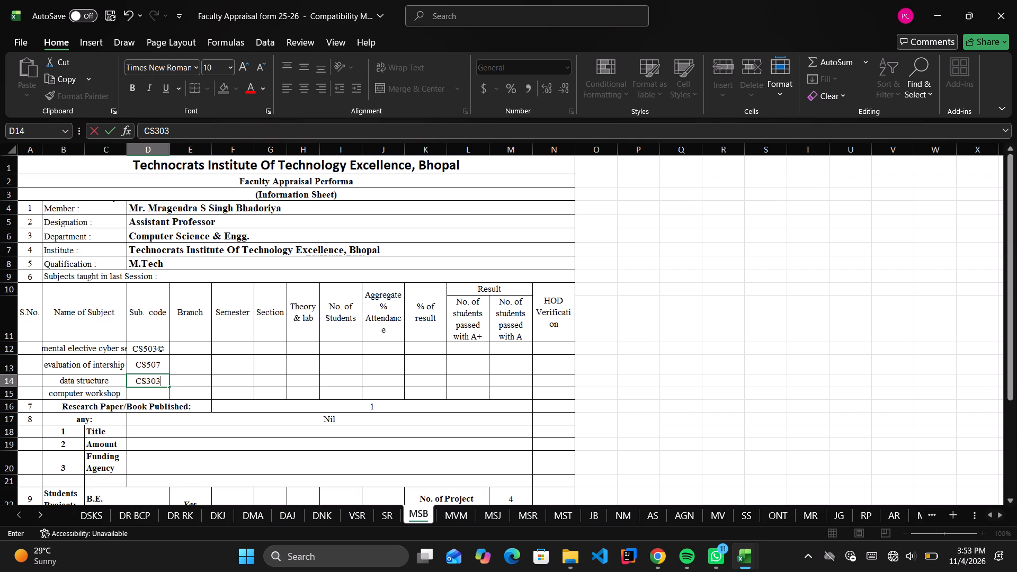
pyautogui.press('Return')
pyautogui.write('CS306')
pyautogui.click(192, 349)
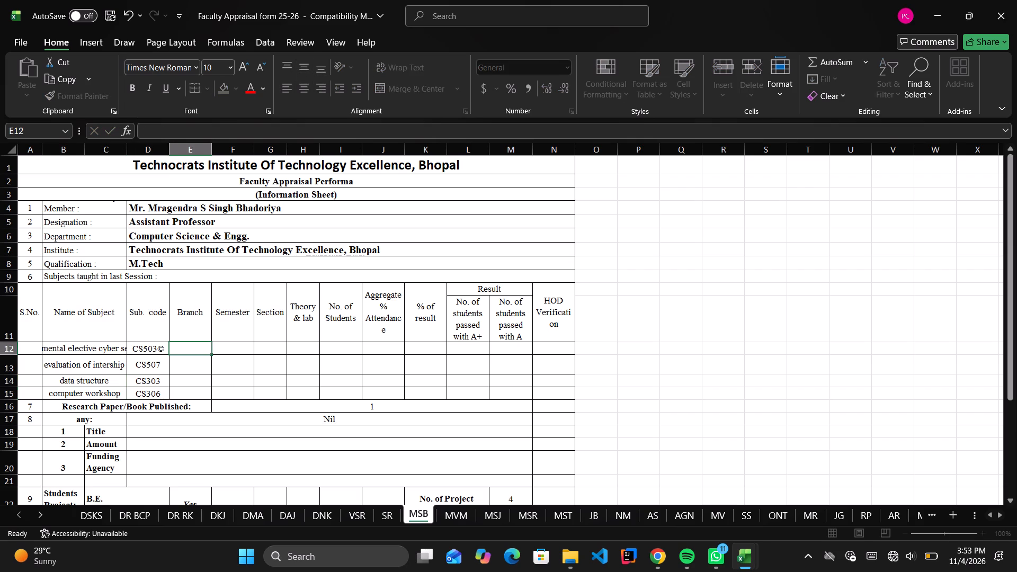
# Fill in the Branch column for the four subjects, with CSE in cells E12 to E14 and lowercase cse in E15.
pyautogui.write('CSE')
pyautogui.write('CS')
pyautogui.press('BackSpace')
pyautogui.press('BackSpace')
pyautogui.press('Return')
pyautogui.write('CSE')
pyautogui.press('Return')
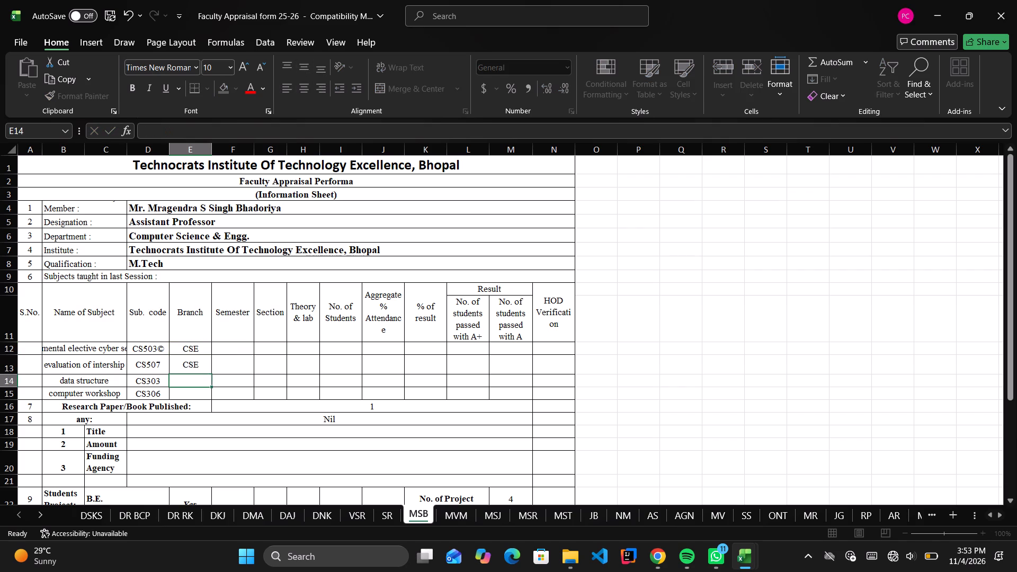
pyautogui.write('CSE')
pyautogui.press('Return')
pyautogui.write('cse')
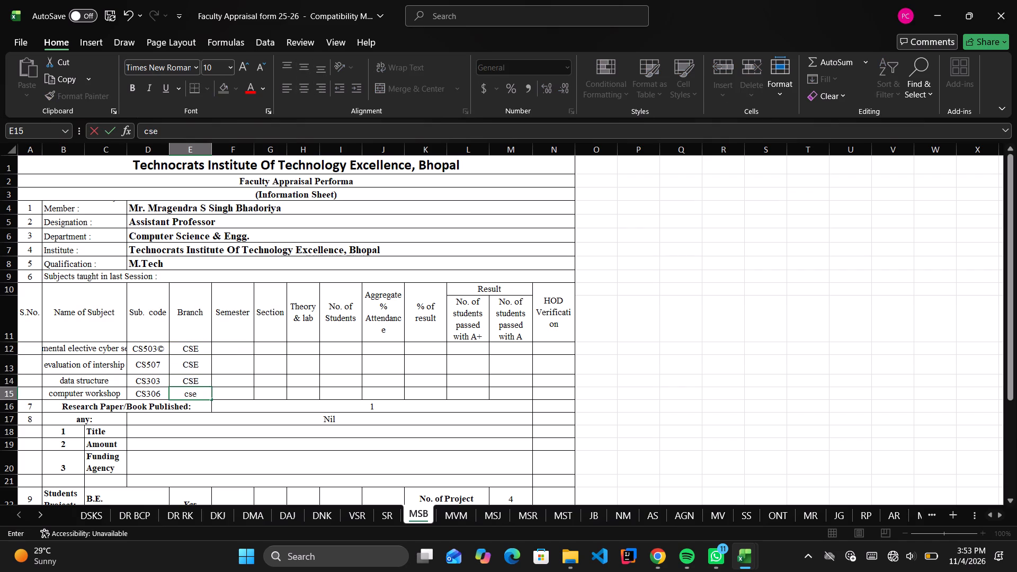
# Correct the departmental elective's subject code in cell D12 to CS503(C), replacing the copyright symbol with a bracketed C.
pyautogui.click(166, 351)
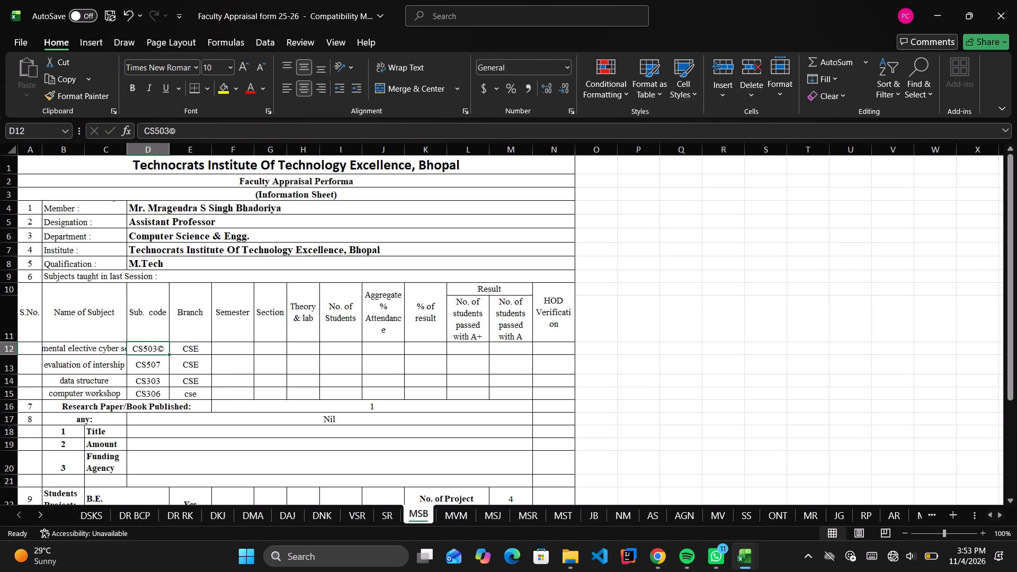
pyautogui.doubleClick(166, 351)
pyautogui.press('BackSpace')
pyautogui.press('BackSpace')
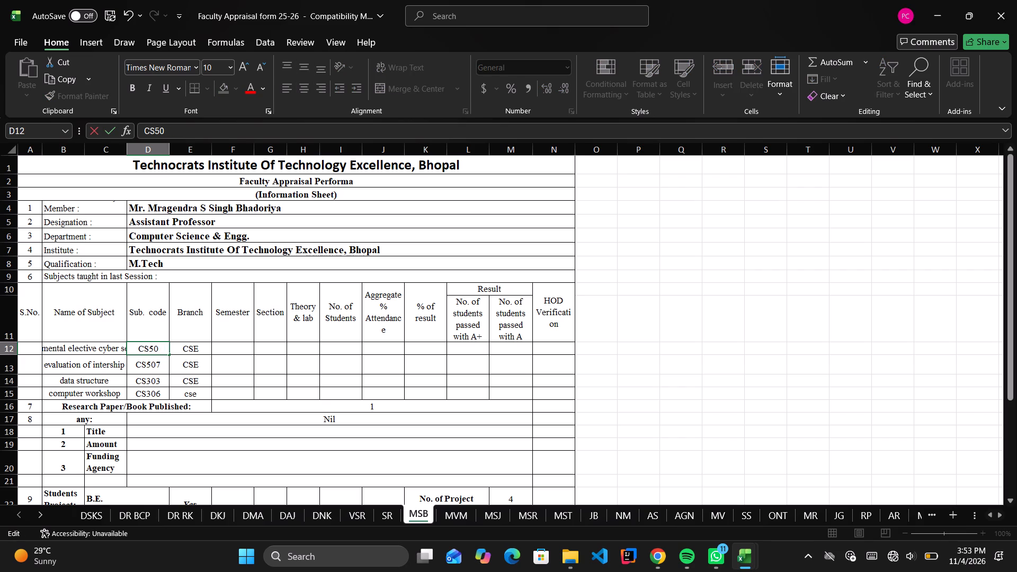
pyautogui.press('4')
pyautogui.press('BackSpace')
pyautogui.press('3')
pyautogui.hotkey('shift', '(')
pyautogui.hotkey('shift', 'c')
pyautogui.hotkey('shift', ')')
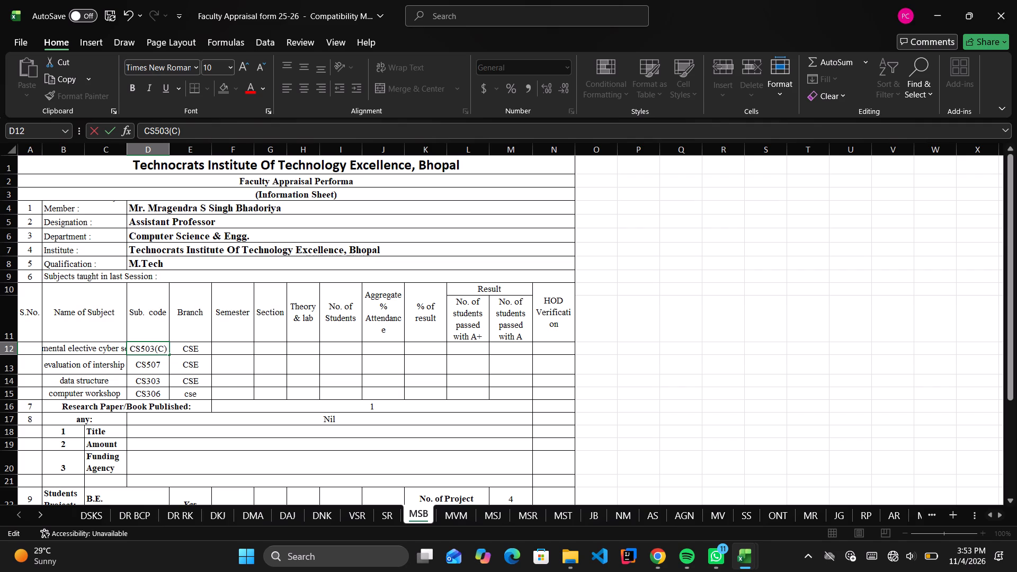
# Replace the computer workshop's branch in cell E15 with uppercase CSE.
pyautogui.doubleClick(202, 396)
pyautogui.press('BackSpace')
pyautogui.press('BackSpace')
pyautogui.press('BackSpace')
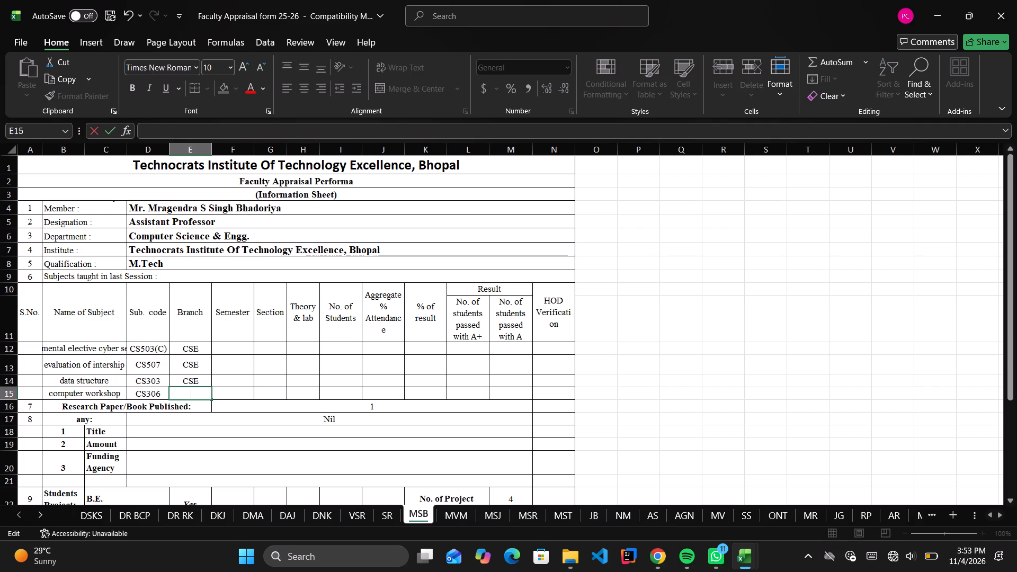
pyautogui.write('CSE')
# Enter the semesters in cells F12 to F15: 5 for the first two subjects and 3 for data structure and computer workshop.
pyautogui.click(236, 353)
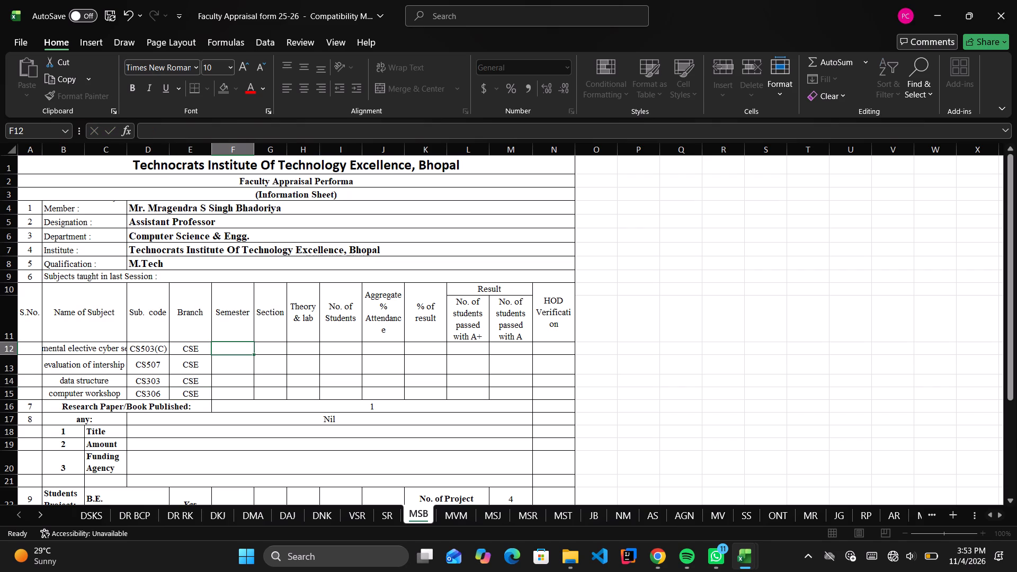
pyautogui.press('5')
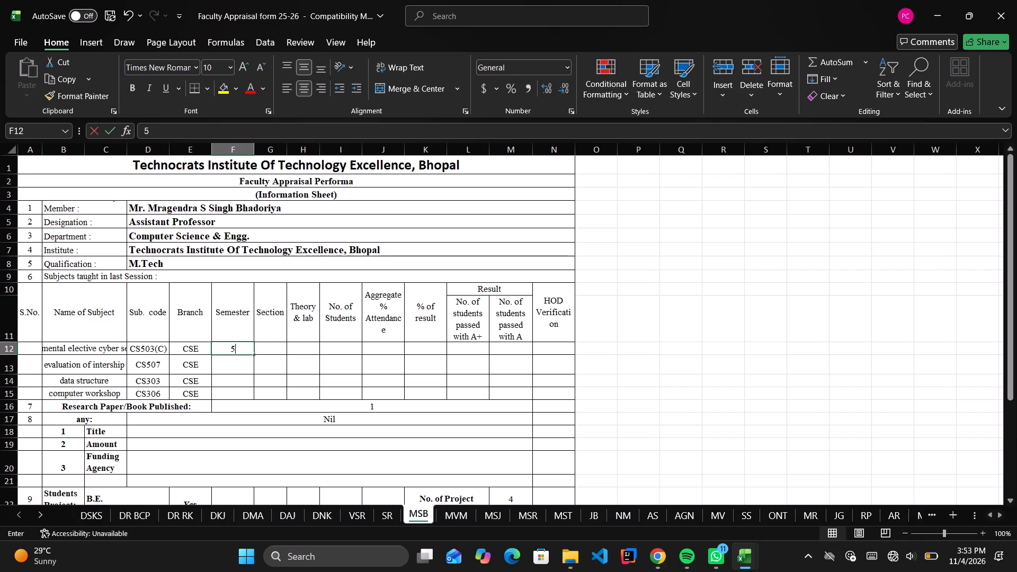
pyautogui.press('Return')
pyautogui.press('5')
pyautogui.press('Return')
pyautogui.press('3')
pyautogui.press('Return')
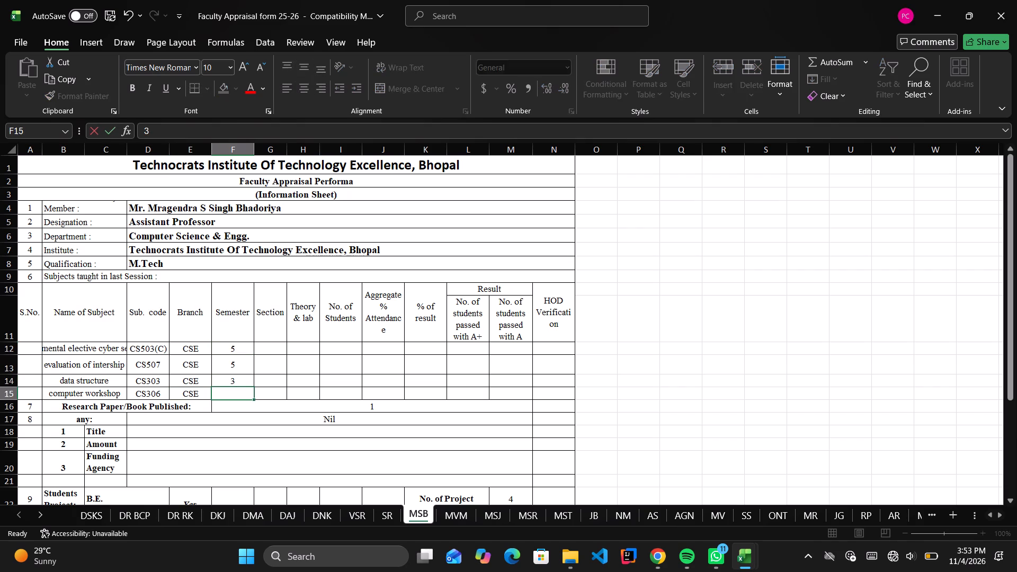
pyautogui.press('3')
# Enter the sections in cells G12 to G15: CS3, cs2, cs5 and CS5.
pyautogui.click(272, 347)
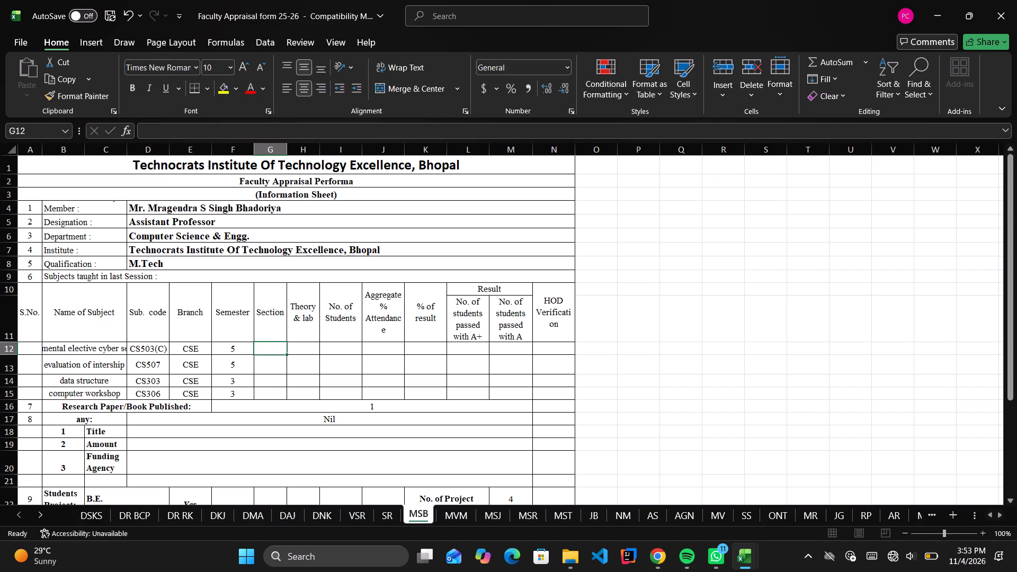
pyautogui.write('CS')
pyautogui.press('3')
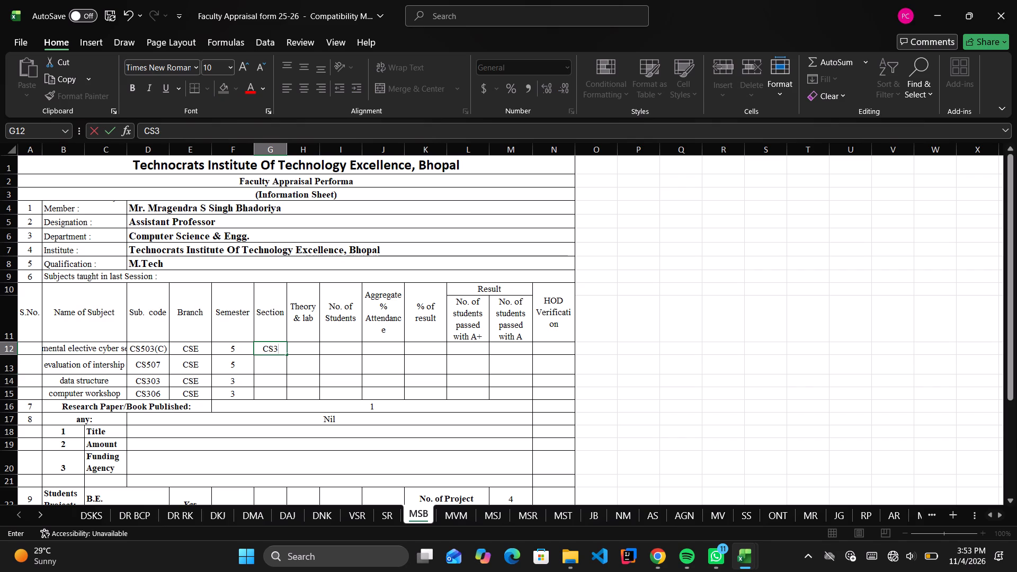
pyautogui.press('Return')
pyautogui.write('cs2')
pyautogui.press('Return')
pyautogui.write('cs')
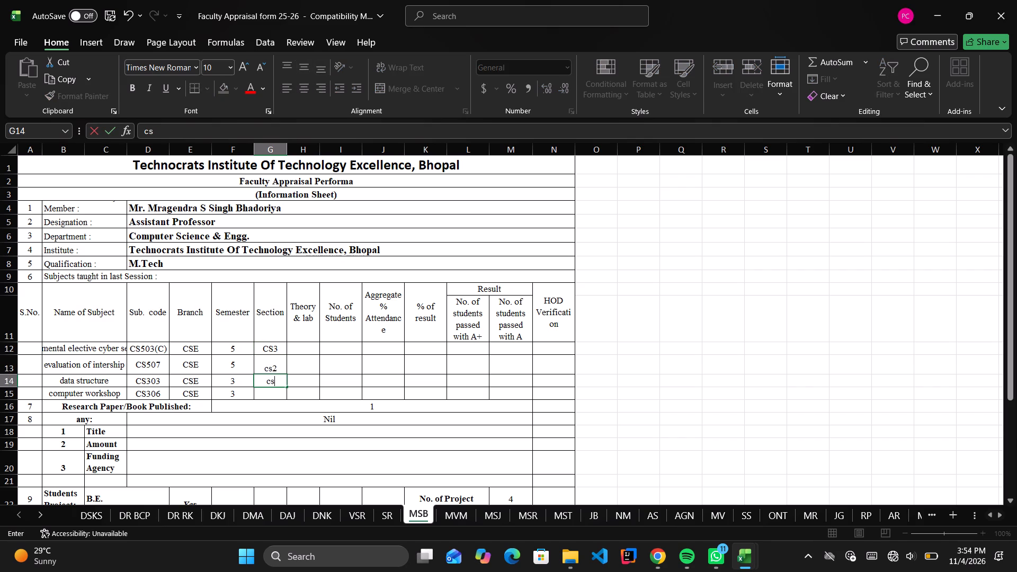
pyautogui.press('5')
pyautogui.press('Return')
pyautogui.write('CS')
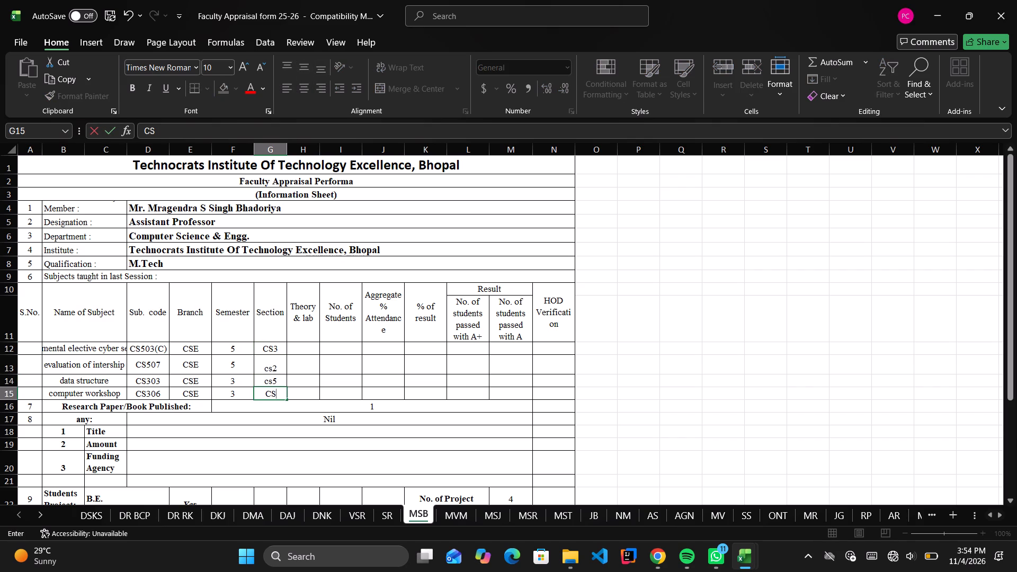
pyautogui.press('5')
pyautogui.write('th')
pyautogui.press('BackSpace')
pyautogui.press('BackSpace')
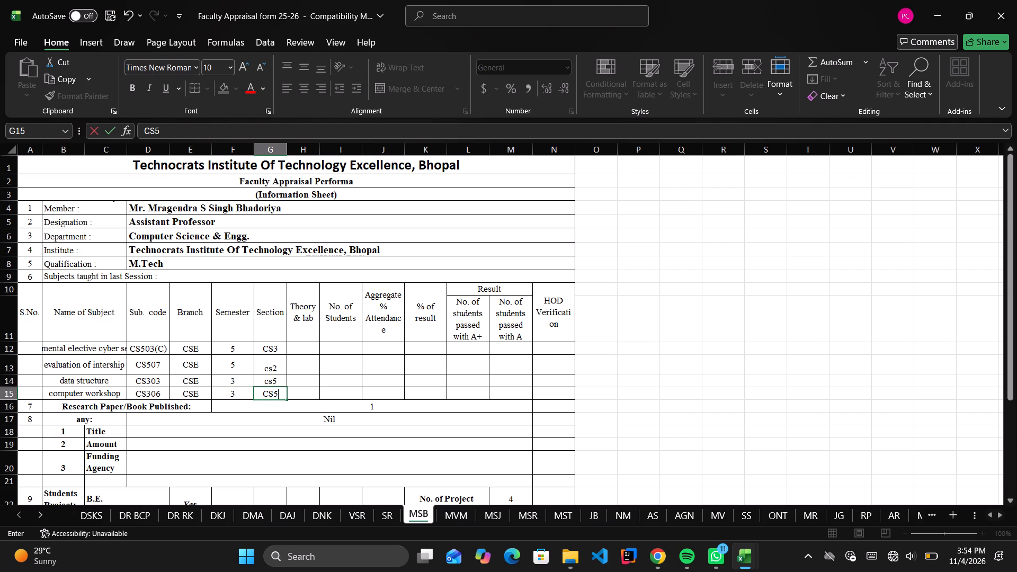
# Fill in the Theory & lab column with th in cell H12 and lab in cells H13 to H15.
pyautogui.click(305, 352)
pyautogui.write('th')
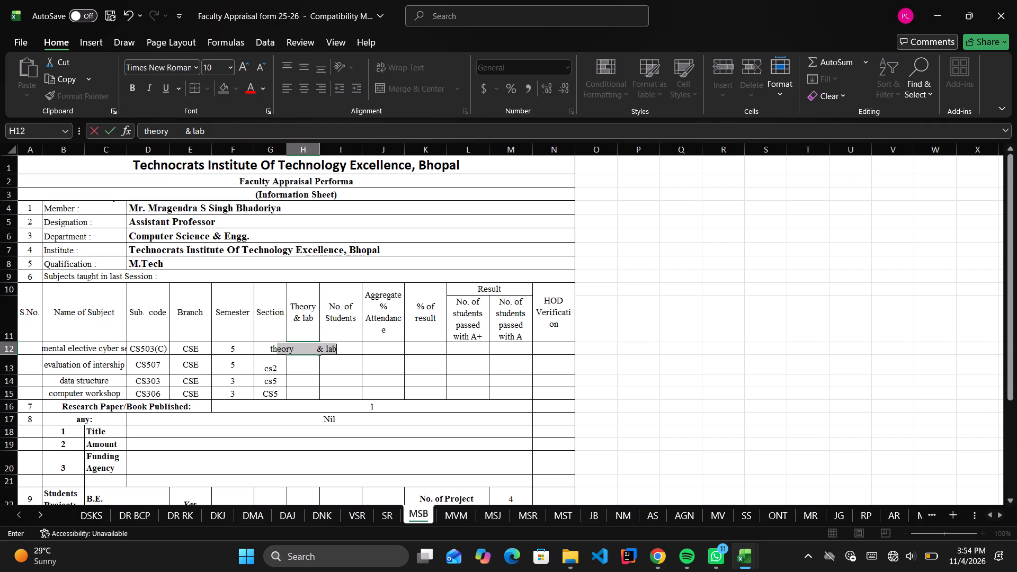
pyautogui.hotkey('shift', '+')
pyautogui.press('\\')
pyautogui.press('BackSpace')
pyautogui.press('BackSpace')
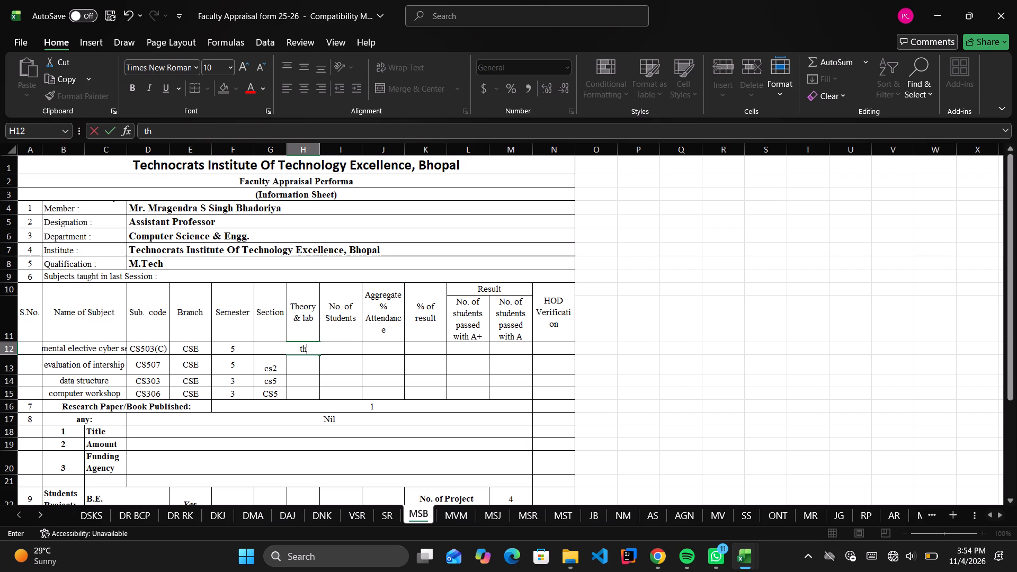
pyautogui.write('la')
pyautogui.press('BackSpace')
pyautogui.press('BackSpace')
pyautogui.press('Return')
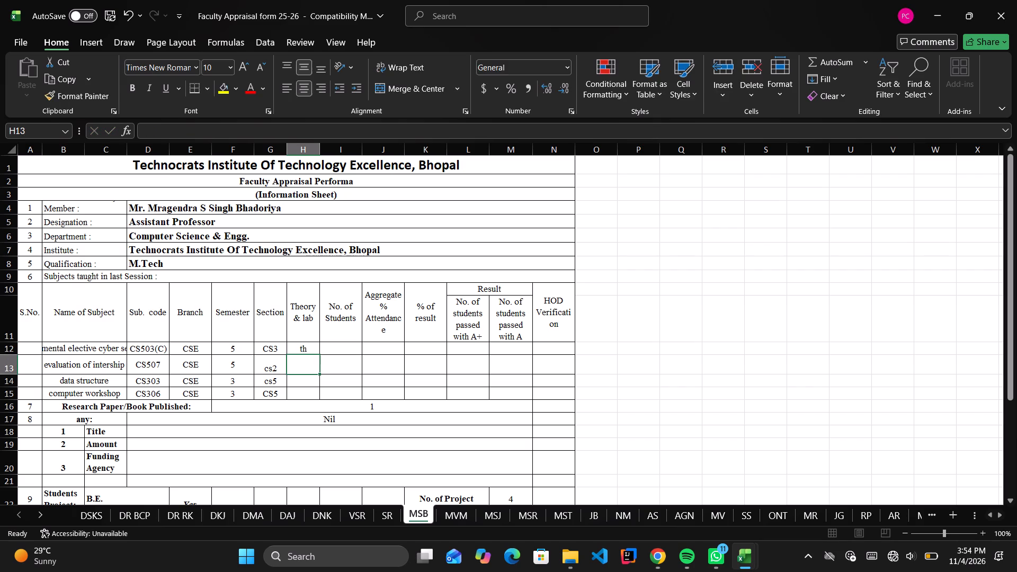
pyautogui.write('lab')
pyautogui.press('Return')
pyautogui.write('lab')
pyautogui.press('Return')
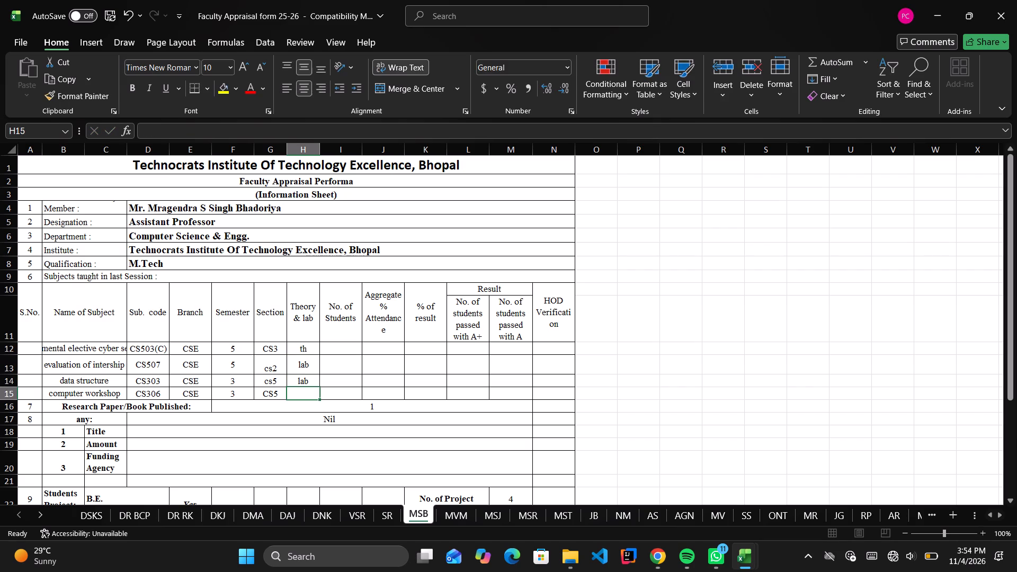
pyautogui.write('lab')
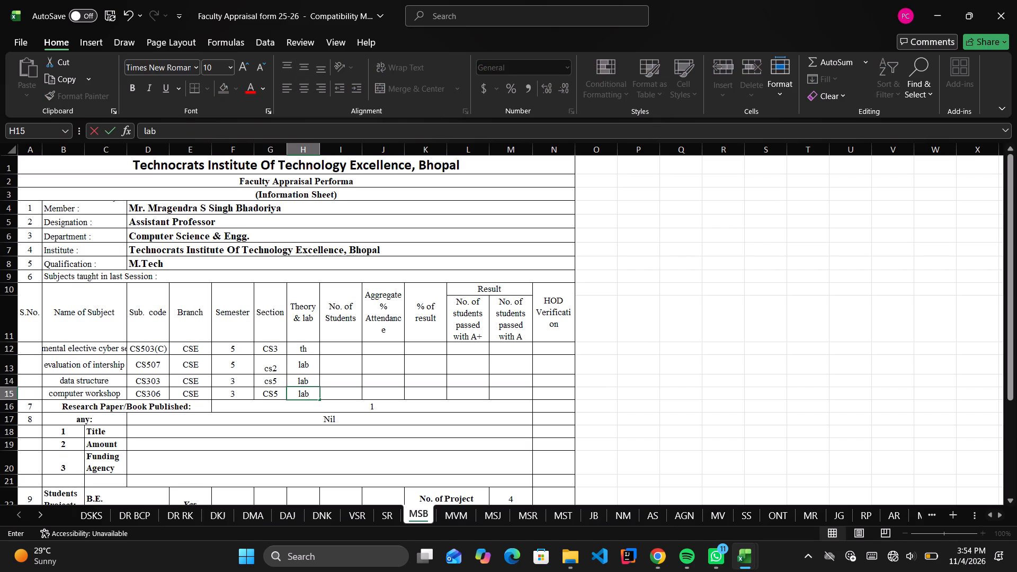
# Save the workbook.
pyautogui.hotkey('ctrl', 's')
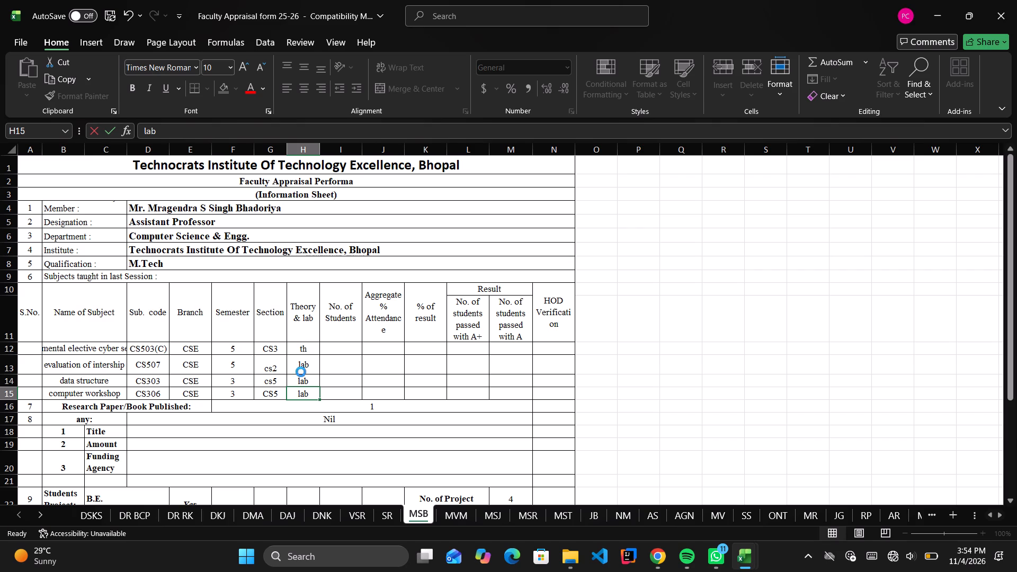
# On the MVM sheet, enter "seminar" as the first subject name in cell B12.
pyautogui.click(454, 523)
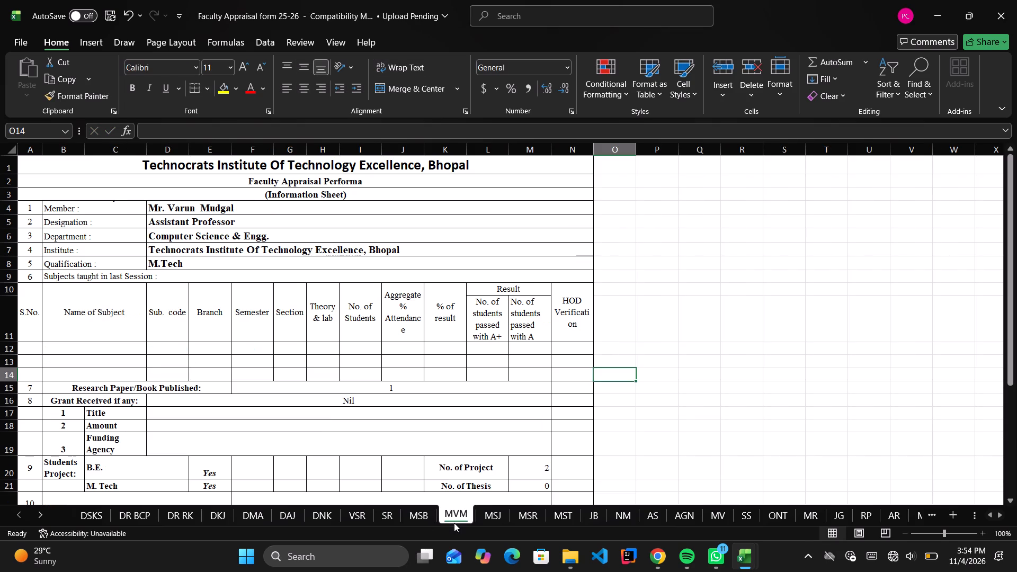
pyautogui.click(117, 348)
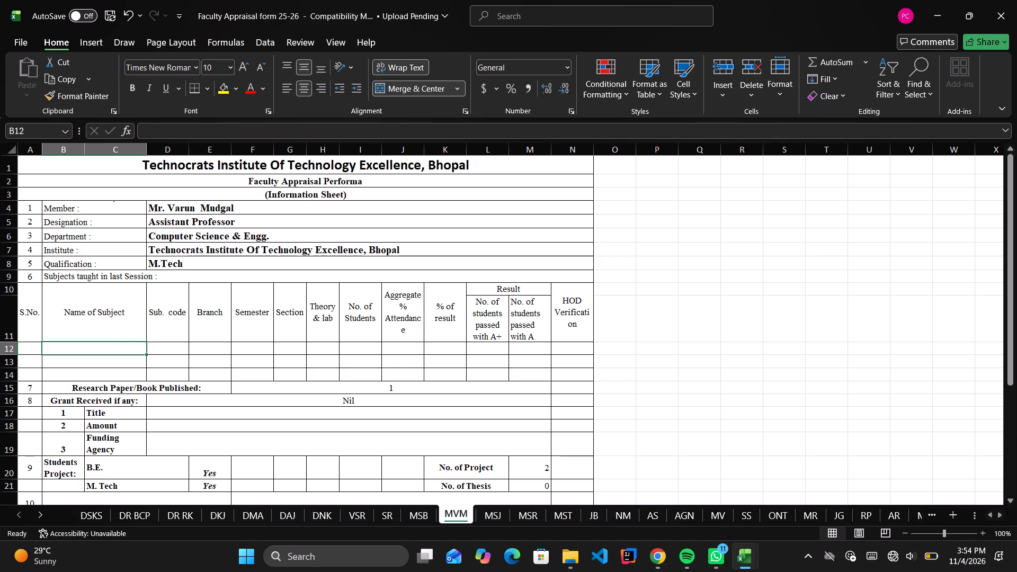
pyautogui.click(108, 352)
pyautogui.click(412, 518)
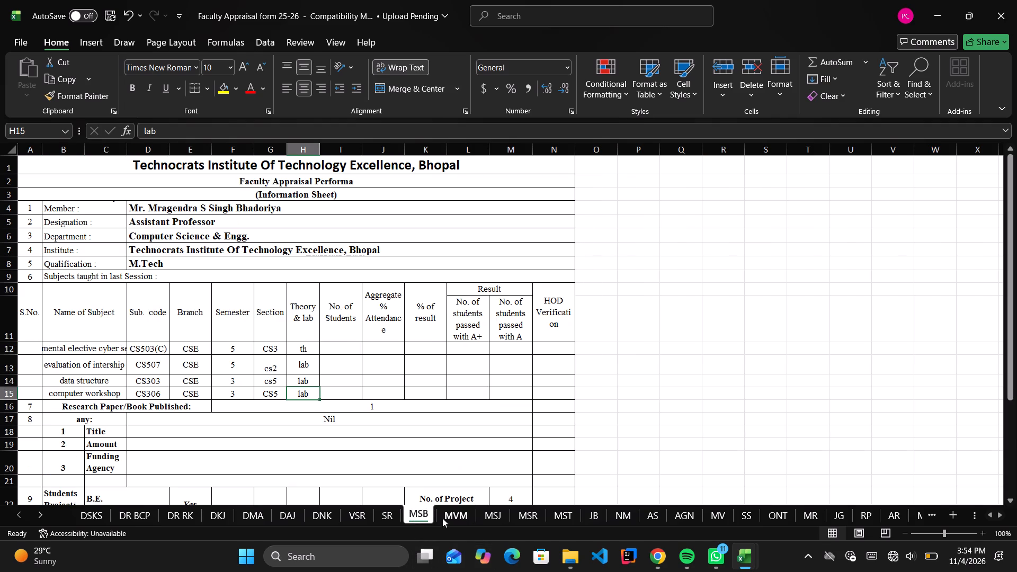
pyautogui.click(459, 517)
pyautogui.click(424, 515)
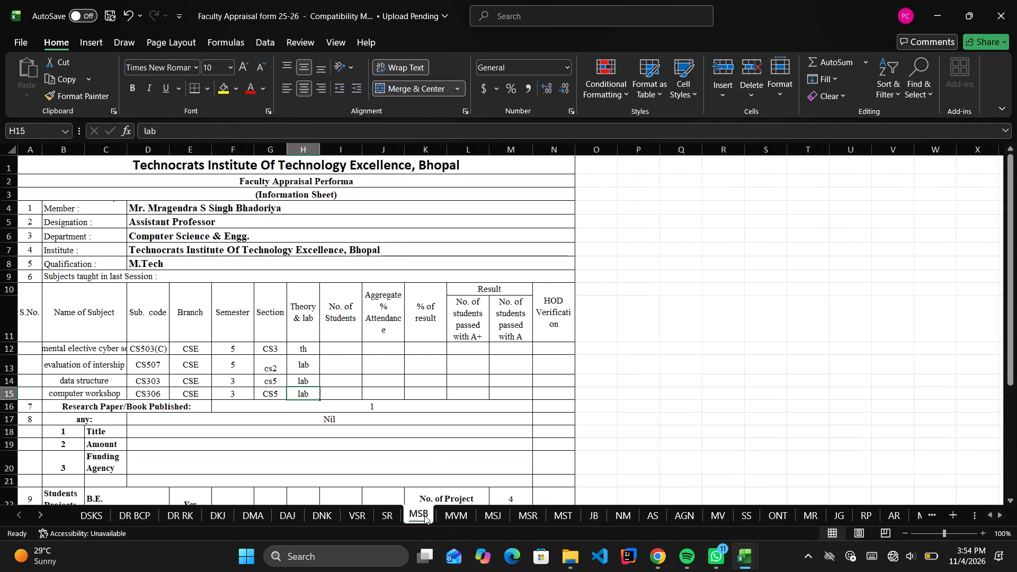
pyautogui.click(460, 516)
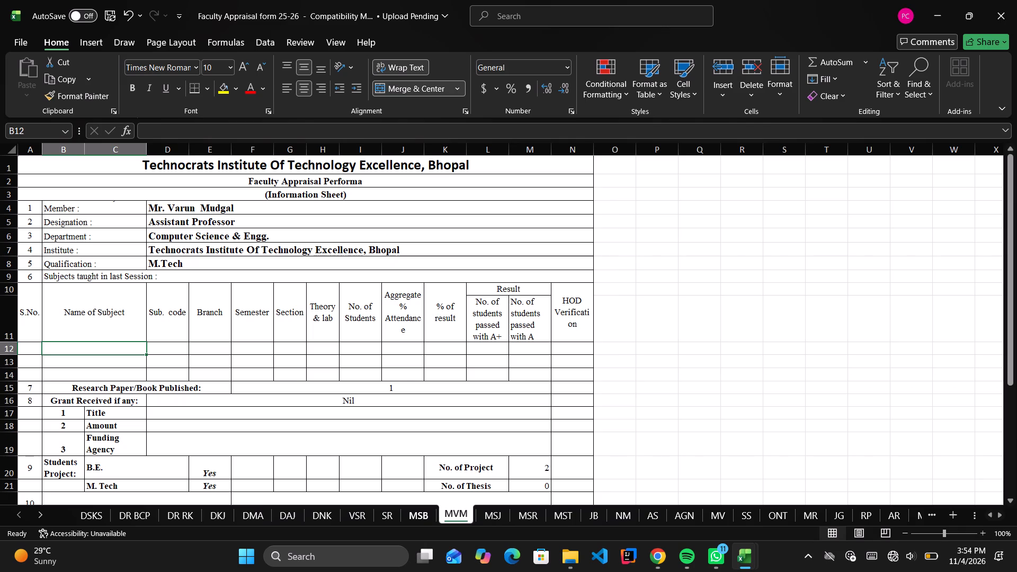
pyautogui.click(106, 346)
pyautogui.write('seminar')
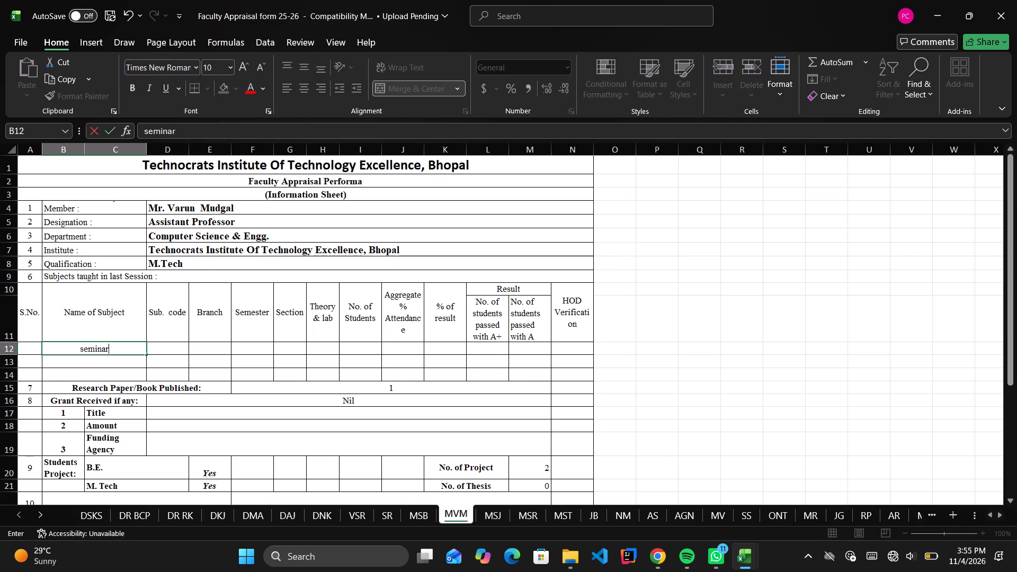
pyautogui.press('Return')
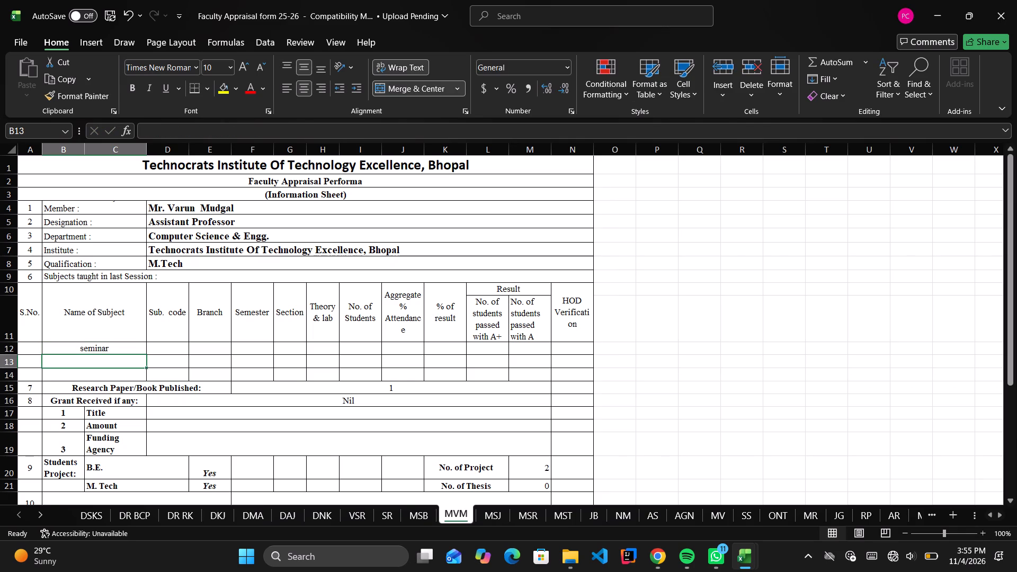
# Enter "evaluation of internship" as the second subject name in cell B13.
pyautogui.write('evaluation od')
pyautogui.press('BackSpace')
pyautogui.press('f')
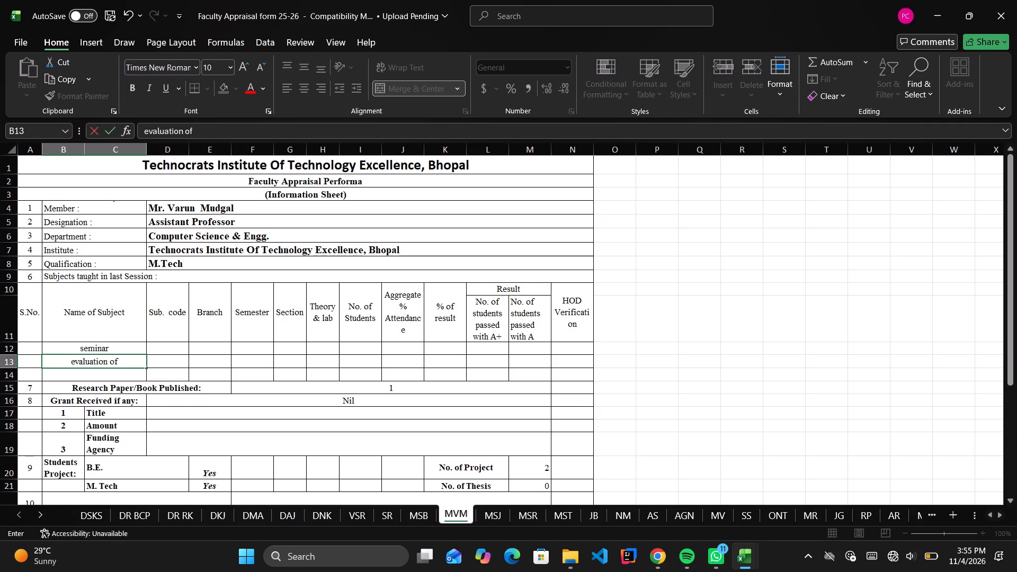
pyautogui.press('space')
pyautogui.write('internship')
pyautogui.press('Return')
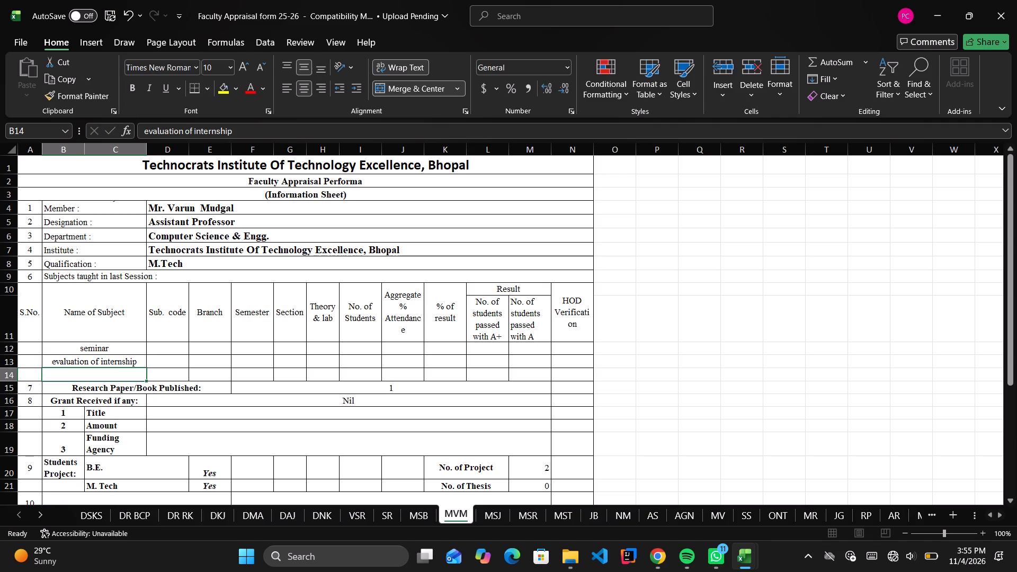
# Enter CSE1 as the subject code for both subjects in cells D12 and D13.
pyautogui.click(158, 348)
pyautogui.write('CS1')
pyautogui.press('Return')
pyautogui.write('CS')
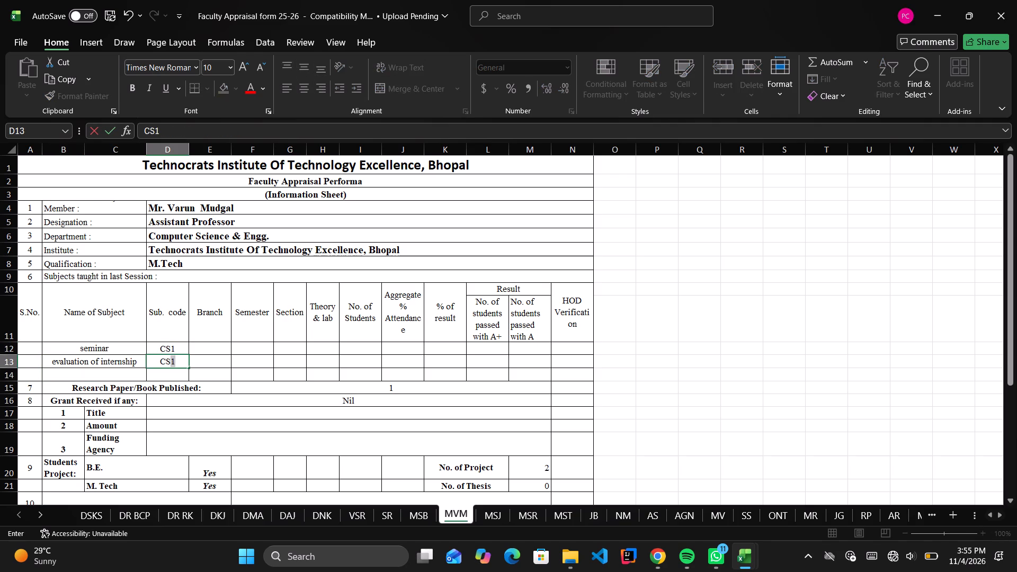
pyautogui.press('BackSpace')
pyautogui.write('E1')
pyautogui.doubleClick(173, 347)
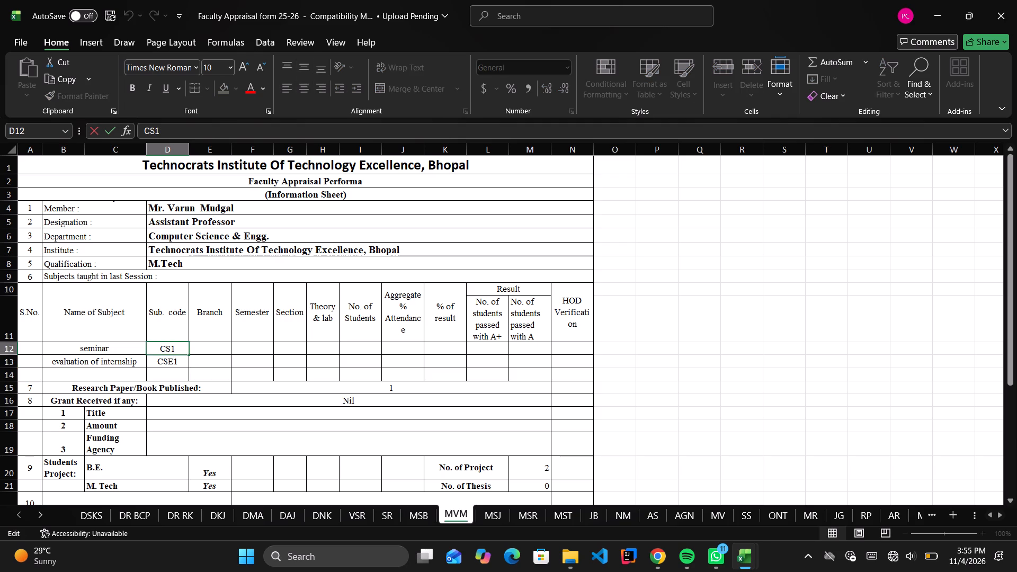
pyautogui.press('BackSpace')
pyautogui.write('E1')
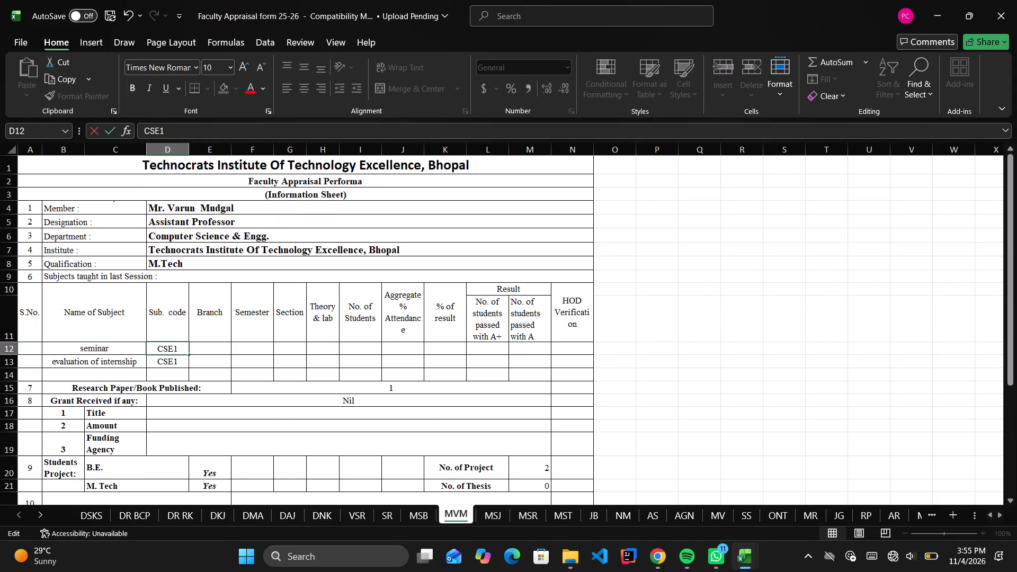
# Change the subject codes to nil for seminar in cell D12 and CS507 for evaluation of internship in cell D13.
pyautogui.press('BackSpace')
pyautogui.press('BackSpace')
pyautogui.press('BackSpace')
pyautogui.press('BackSpace')
pyautogui.press('BackSpace')
pyautogui.write('nil')
pyautogui.hscroll(-2, 174, 346)
pyautogui.doubleClick(181, 363)
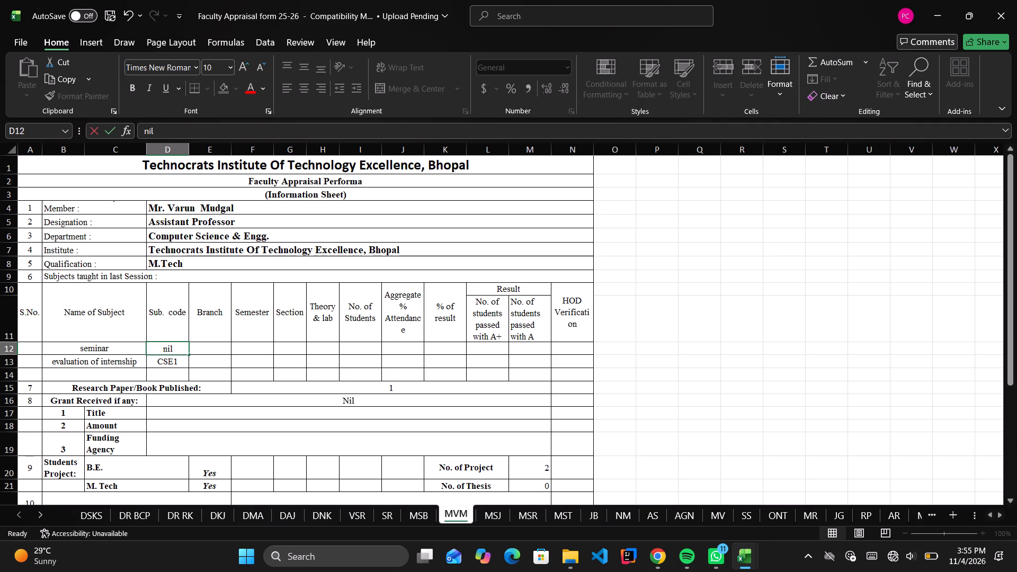
pyautogui.press('BackSpace')
pyautogui.press('BackSpace')
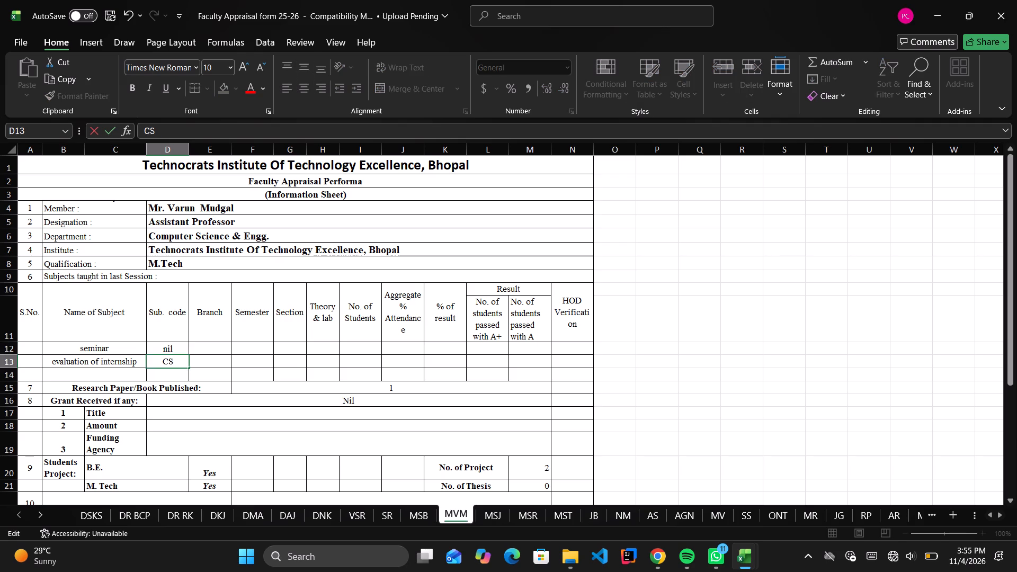
pyautogui.press('5')
pyautogui.write('07')
# Enter CSE as the branch for both subjects in cells E12 and E13.
pyautogui.click(206, 347)
pyautogui.write('CSE')
pyautogui.press('Return')
pyautogui.write('CSE')
# Enter 5 as the semester for both subjects in cells F12 and F13.
pyautogui.click(249, 352)
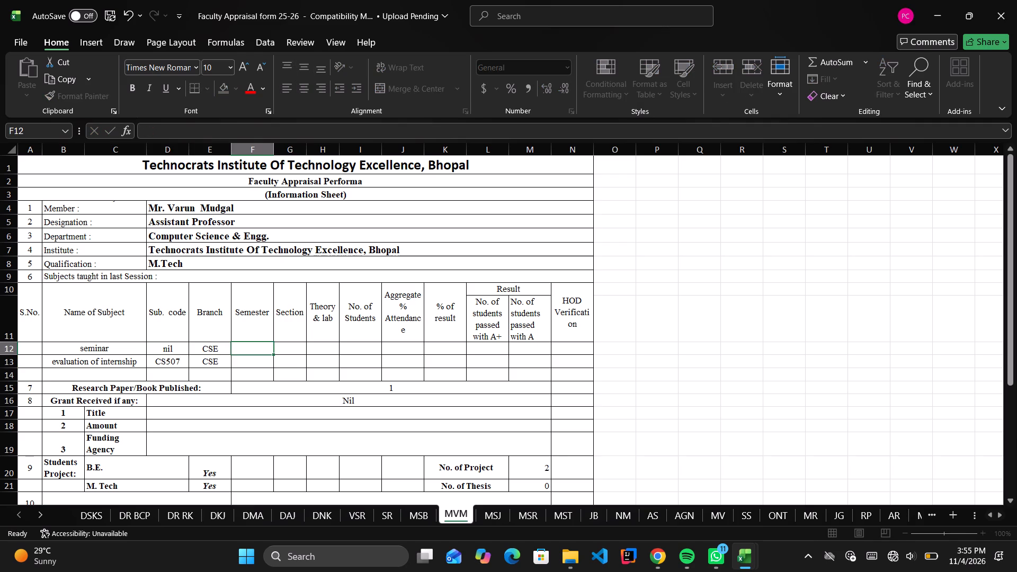
pyautogui.press('6')
pyautogui.press('BackSpace')
pyautogui.press('5')
pyautogui.press('Return')
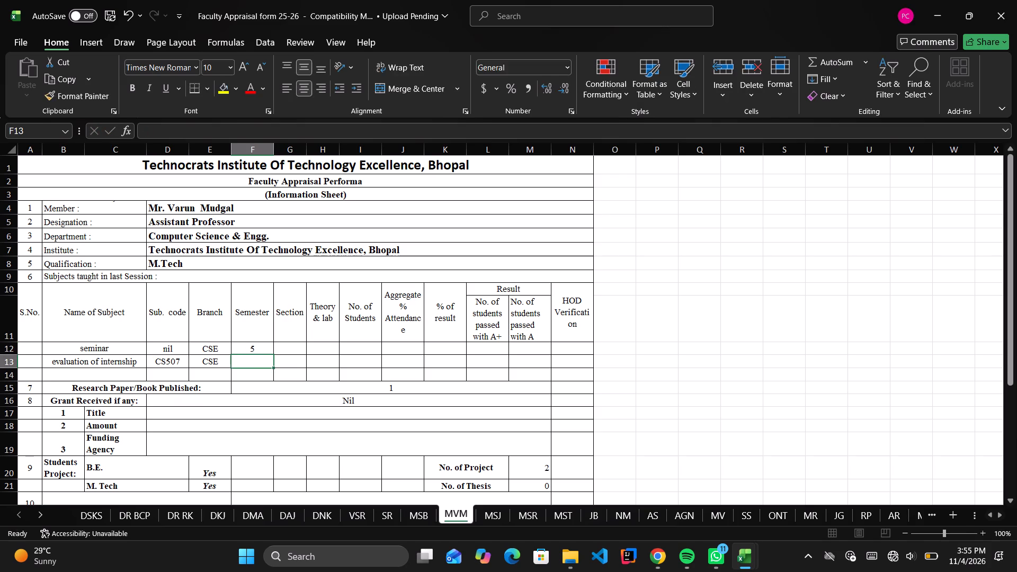
pyautogui.press('5')
pyautogui.click(293, 348)
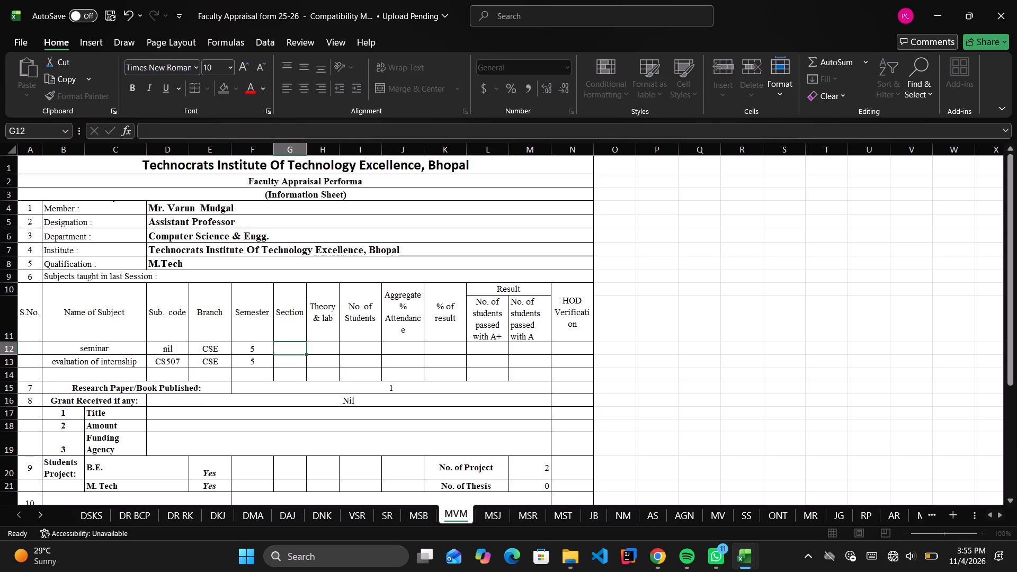
# Launch the application with the K logo from the Other category of installed apps.
pyautogui.click(241, 553)
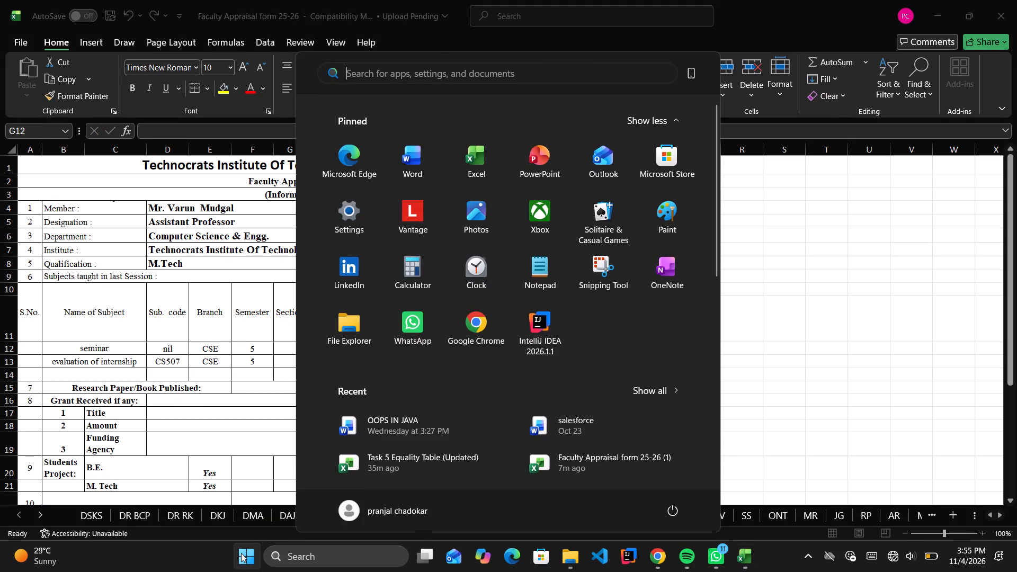
pyautogui.scroll(-1, 458, 417)
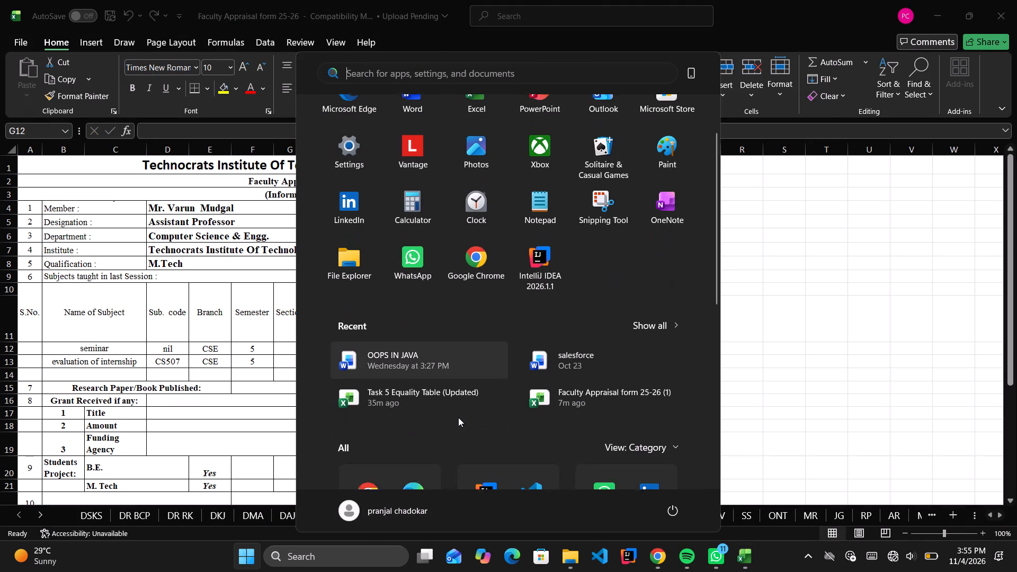
pyautogui.scroll(-4, 458, 417)
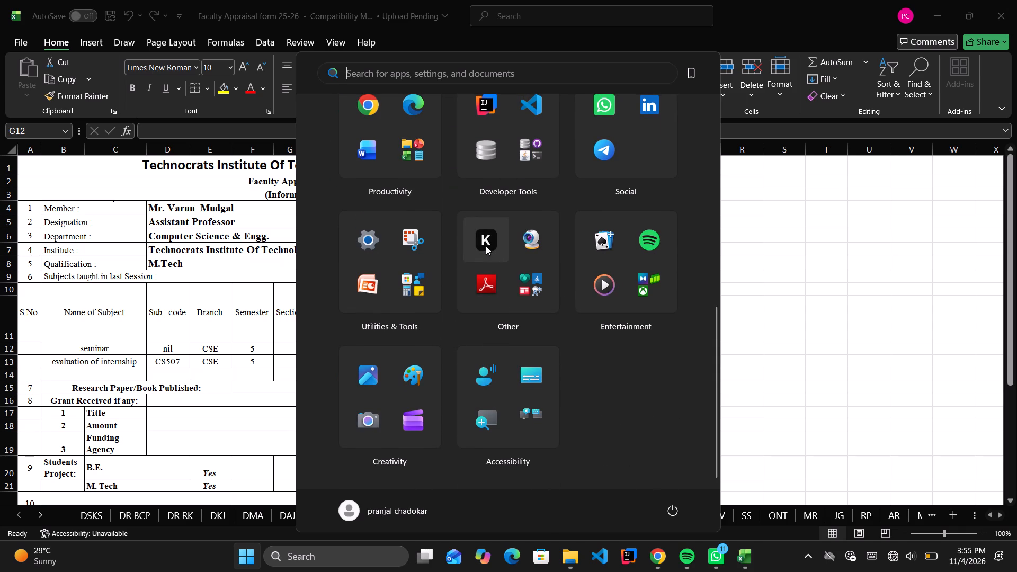
pyautogui.doubleClick(486, 246)
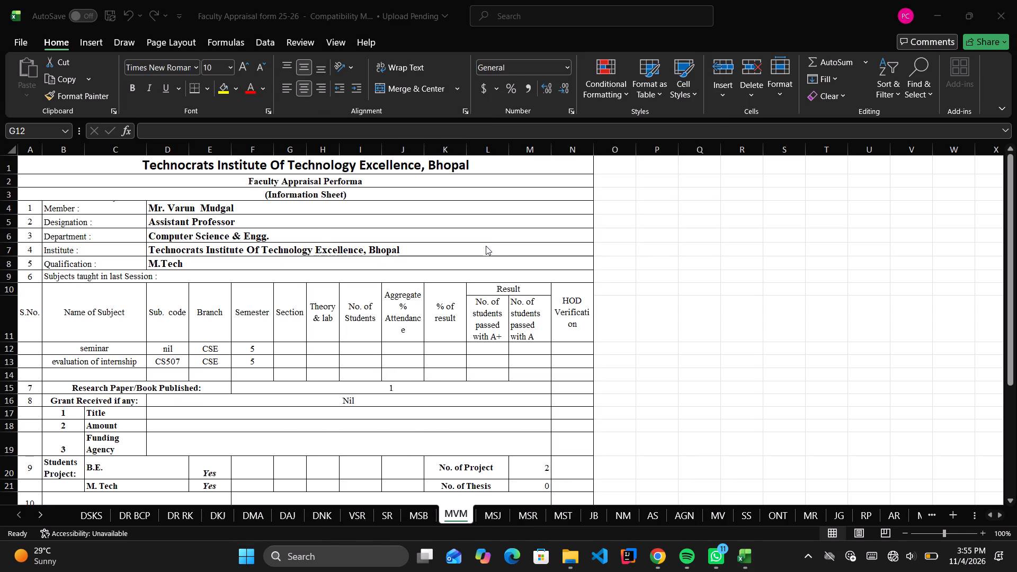
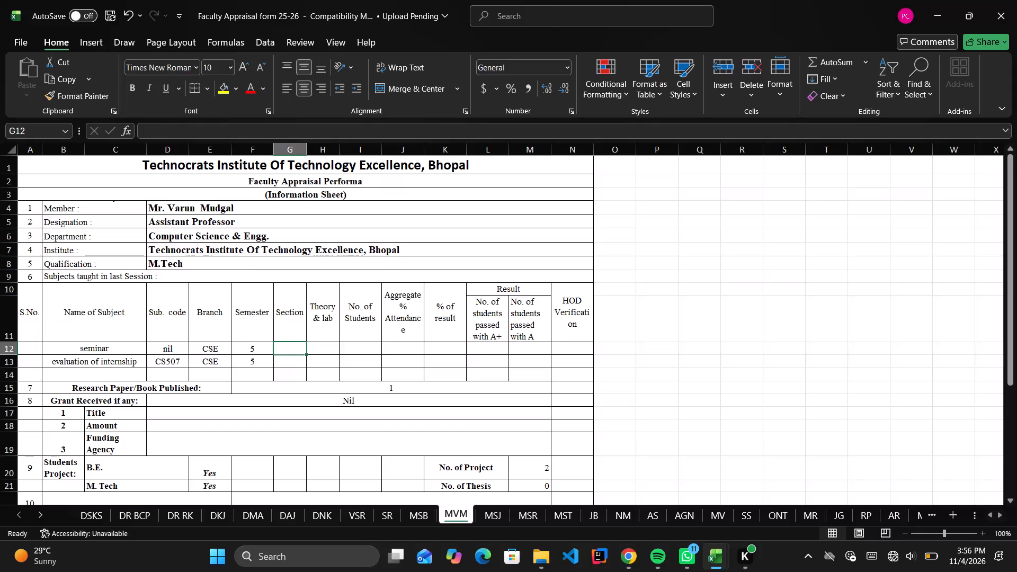
# Enter CS1 as the section for seminar and evaluation of internship in cells G12 and G13.
pyautogui.write('CS')
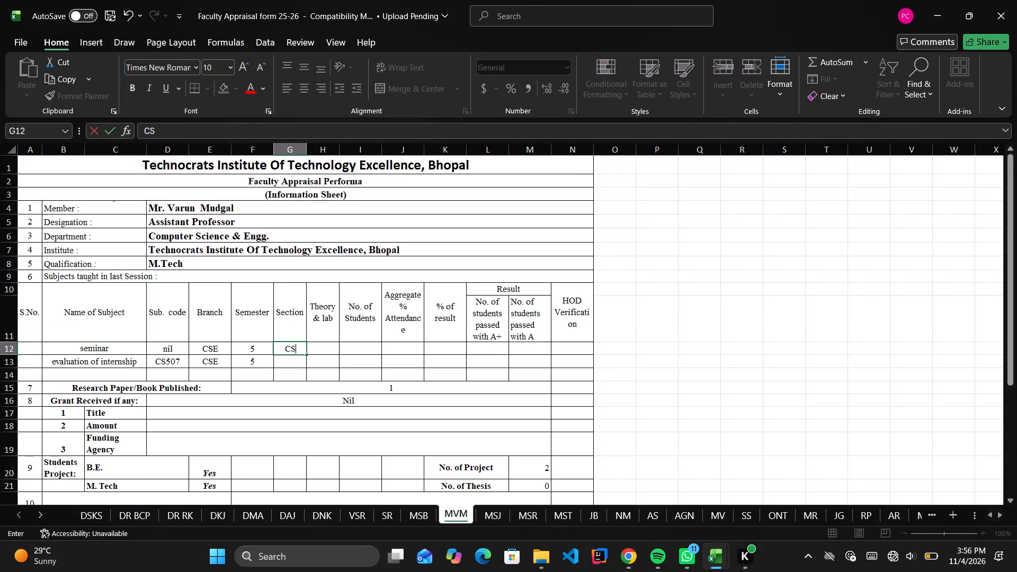
pyautogui.press('1')
pyautogui.press('Return')
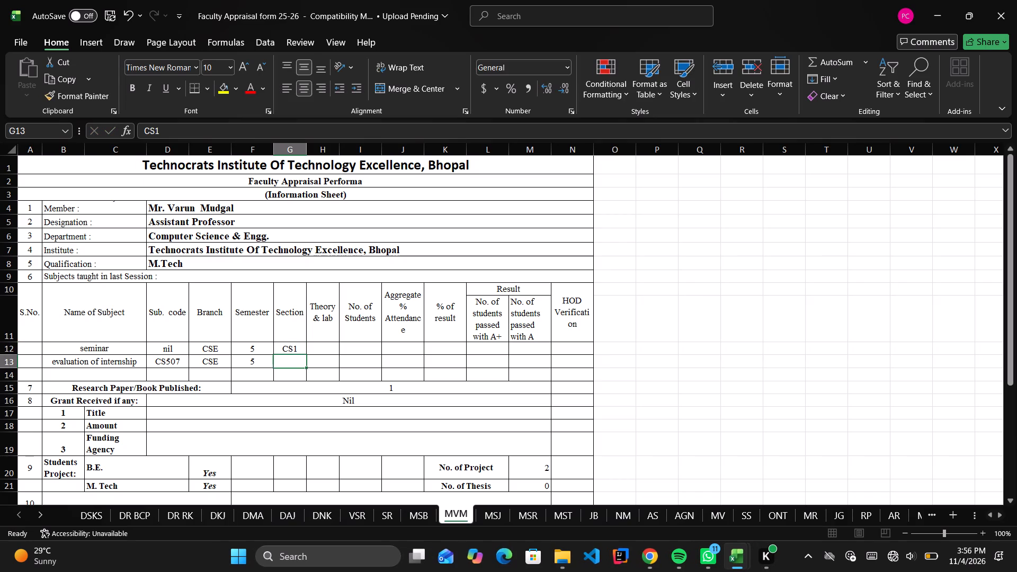
pyautogui.write('CS')
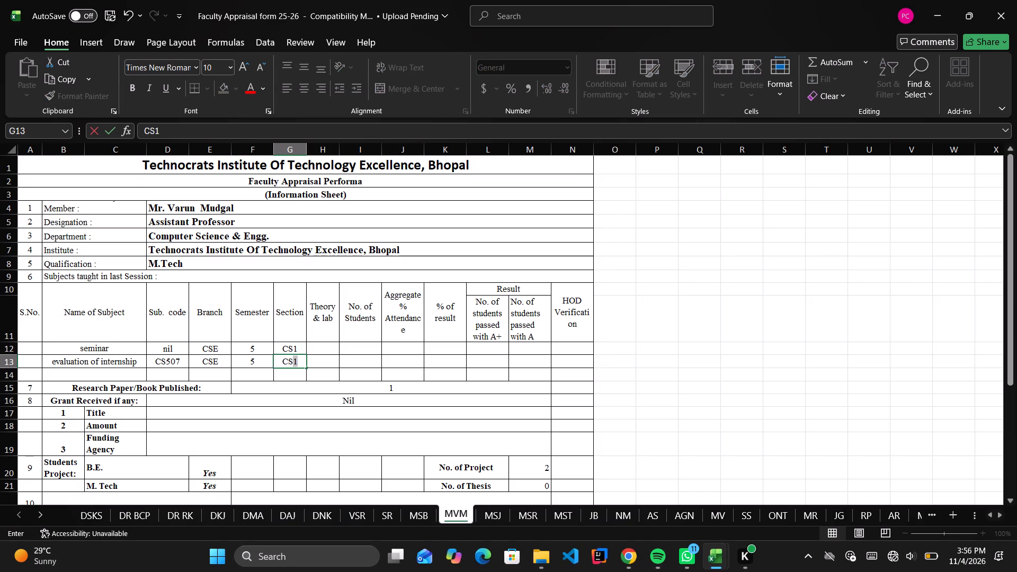
pyautogui.click(322, 356)
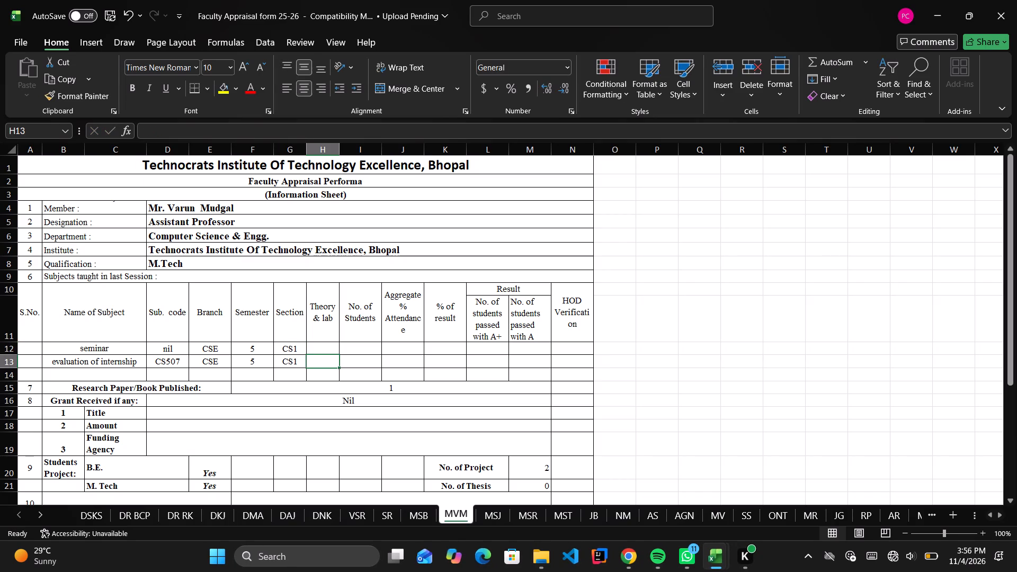
pyautogui.click(326, 349)
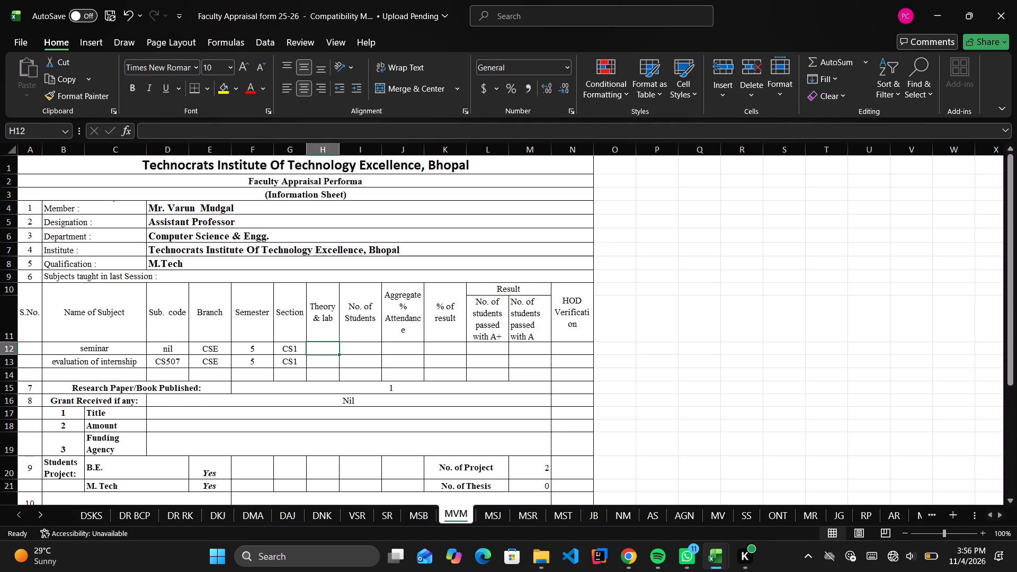
# Enter lab as the theory & lab type for both subjects in cells H12 and H13, and save the workbook.
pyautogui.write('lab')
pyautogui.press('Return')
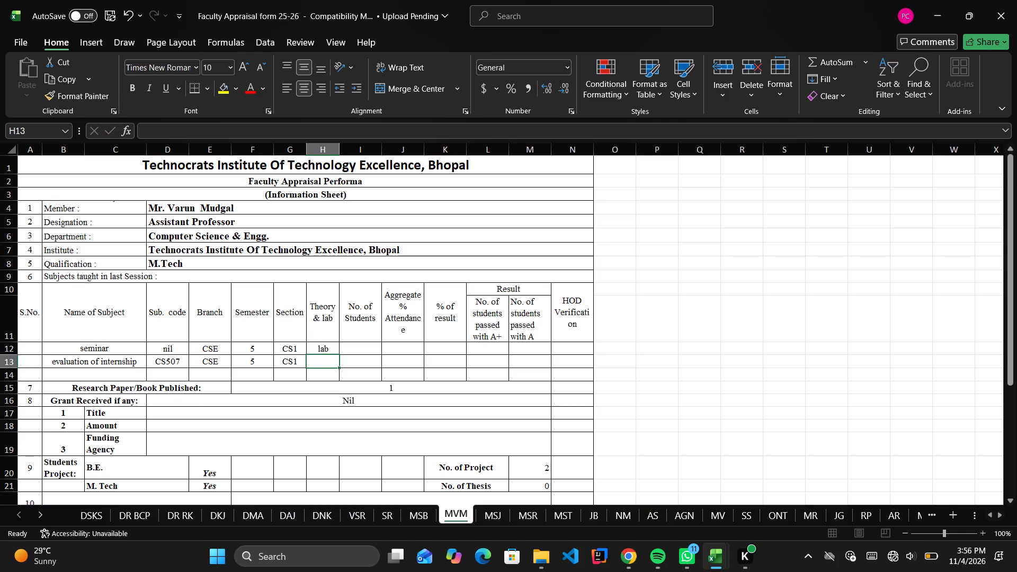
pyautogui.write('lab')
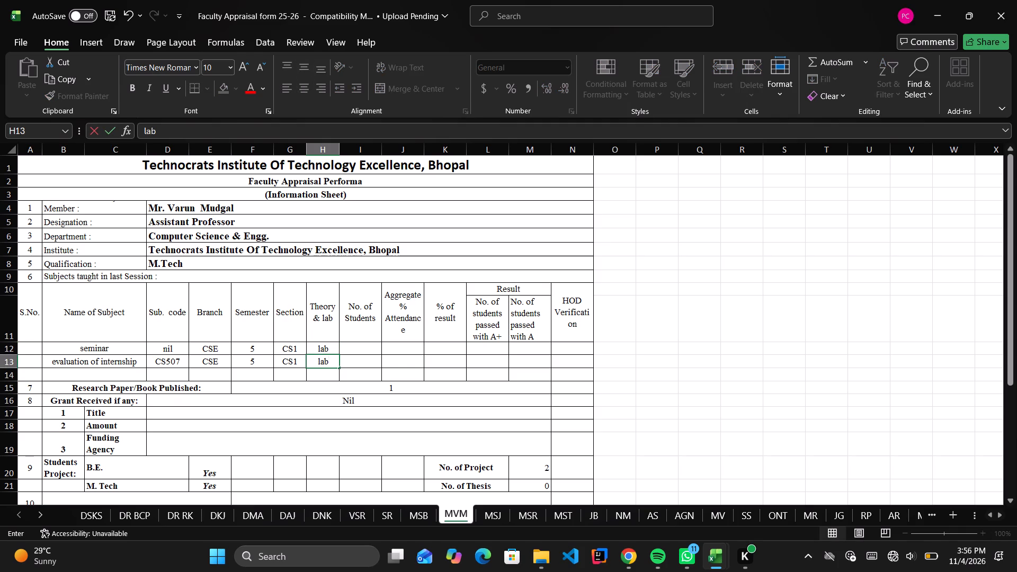
pyautogui.scroll(-1, 298, 431)
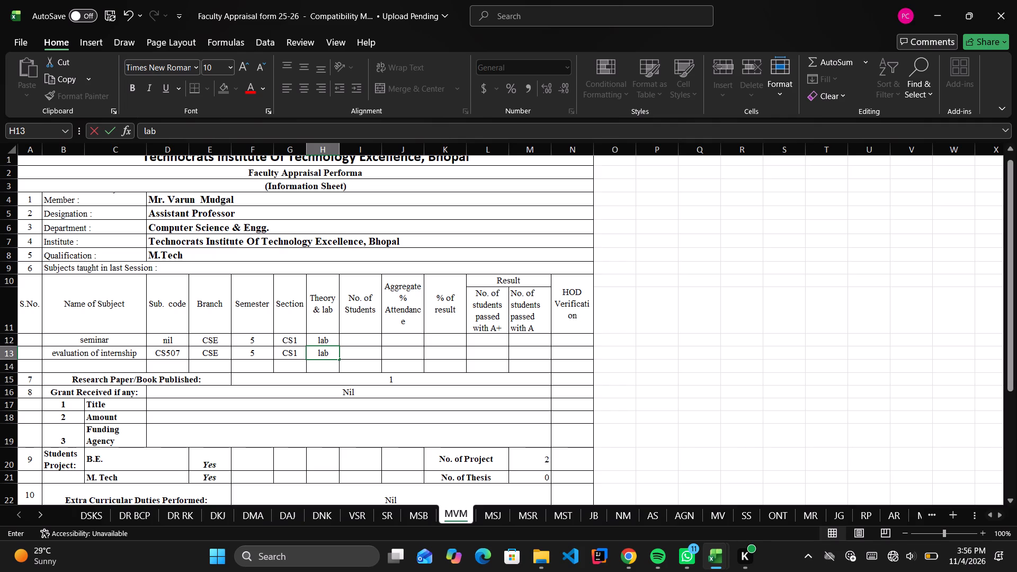
pyautogui.hotkey('ctrl', 's')
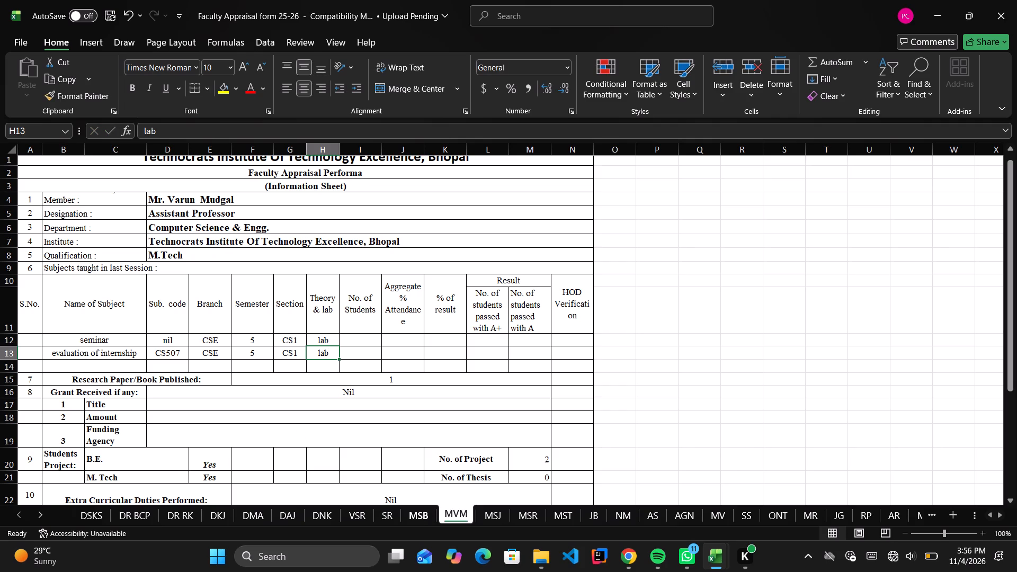
# Switch to the MSJ faculty member's sheet.
pyautogui.click(490, 508)
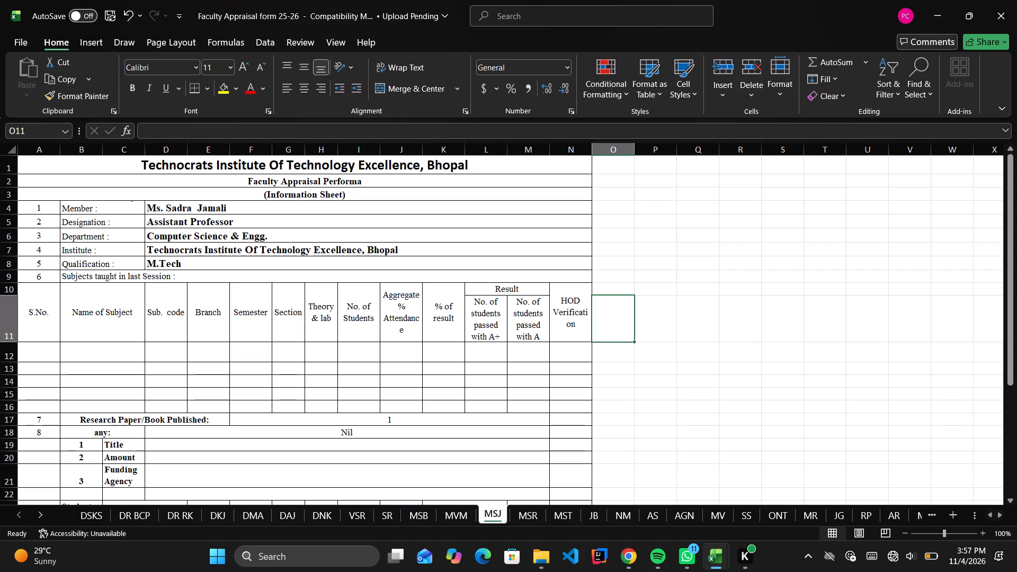
# On the MSJ sheet, enter departmental elective big data as the first subject name in cell B12.
pyautogui.click(103, 344)
pyautogui.write('depaer')
pyautogui.press('BackSpace')
pyautogui.press('BackSpace')
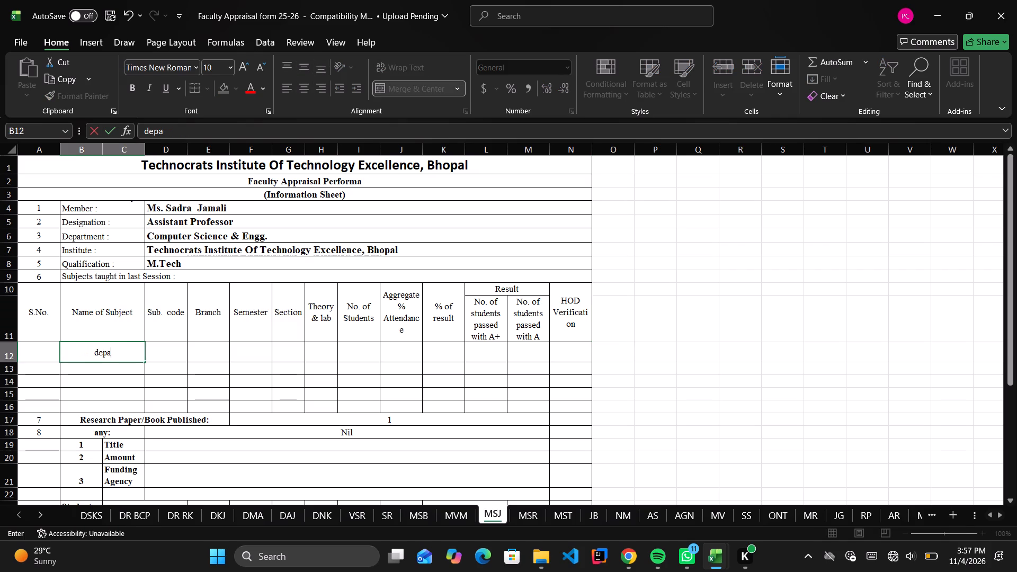
pyautogui.write('rtmental')
pyautogui.press('space')
pyautogui.write('elective')
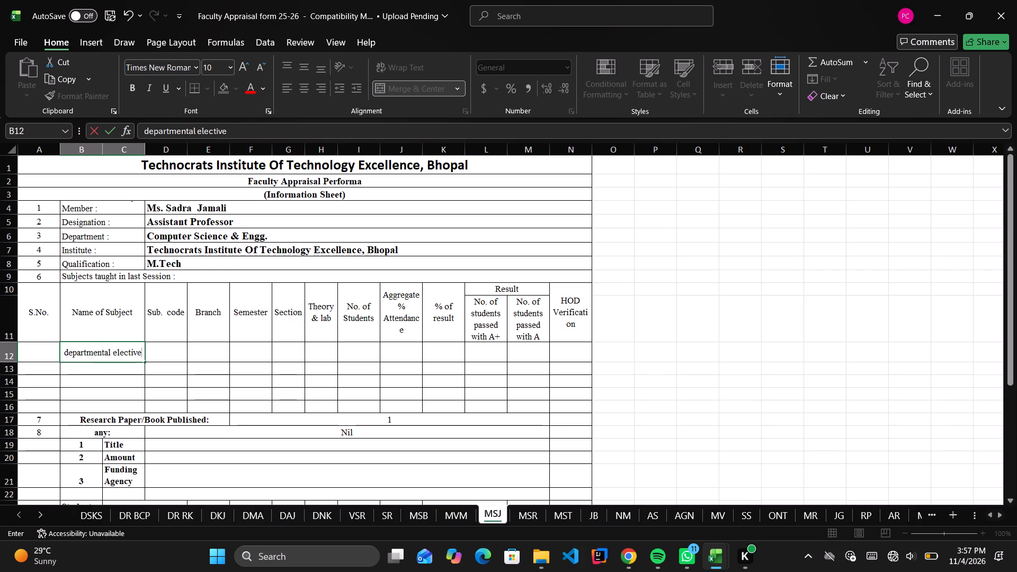
pyautogui.press('space')
pyautogui.write('big data')
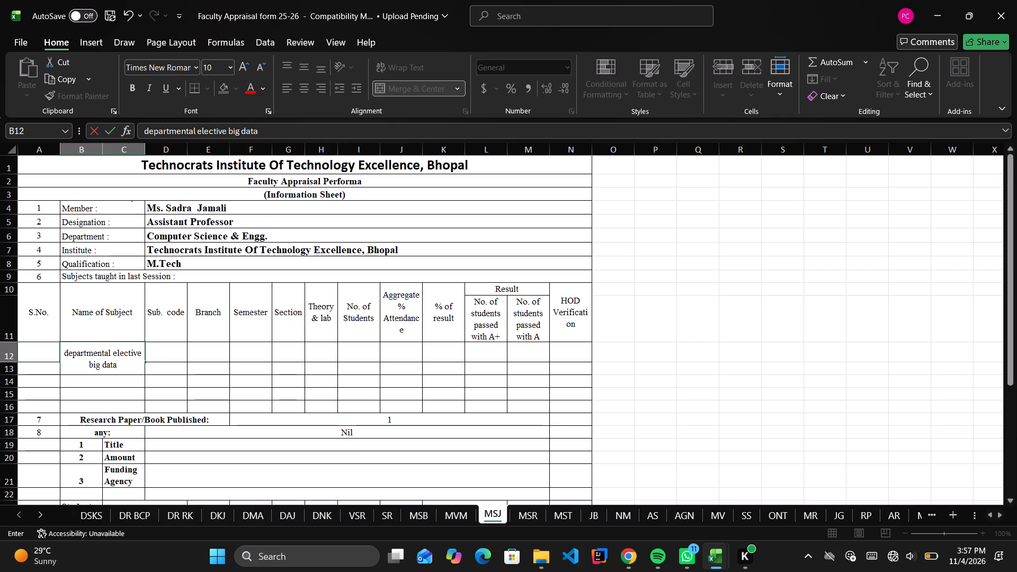
pyautogui.press('Return')
# Enter database management system as the second subject name in cell B13.
pyautogui.write('day')
pyautogui.press('BackSpace')
pyautogui.write('tabase manag')
pyautogui.press('BackSpace')
pyautogui.write('gement system')
pyautogui.press('space')
pyautogui.press('Return')
# Enter discrete structure and seminar as the remaining subject names in cells B14 and B15.
pyautogui.write('dist')
pyautogui.press('BackSpace')
pyautogui.write('crw')
pyautogui.press('BackSpace')
pyautogui.press('e')
pyautogui.write('te structure')
pyautogui.press('Return')
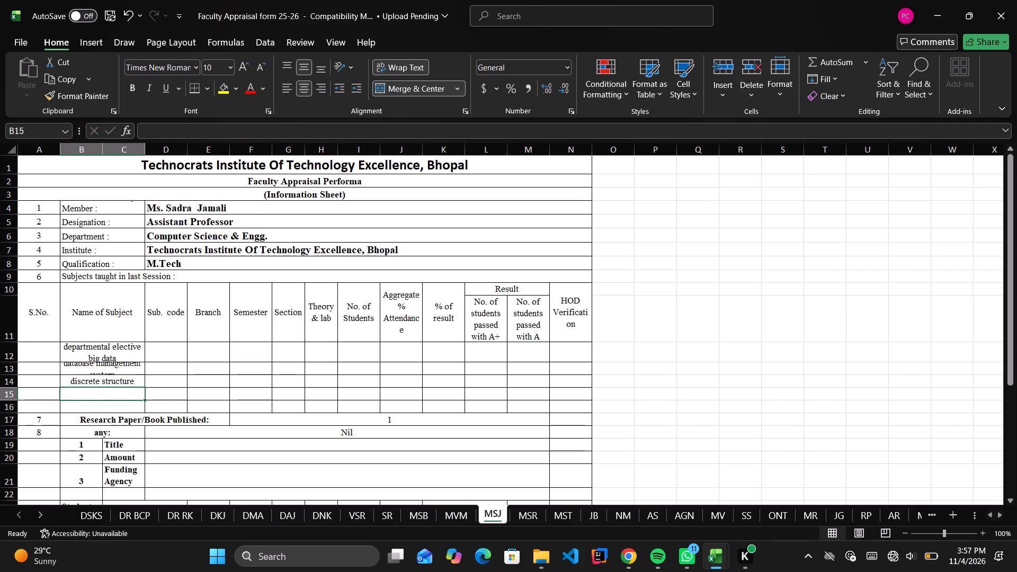
pyautogui.write('seminar')
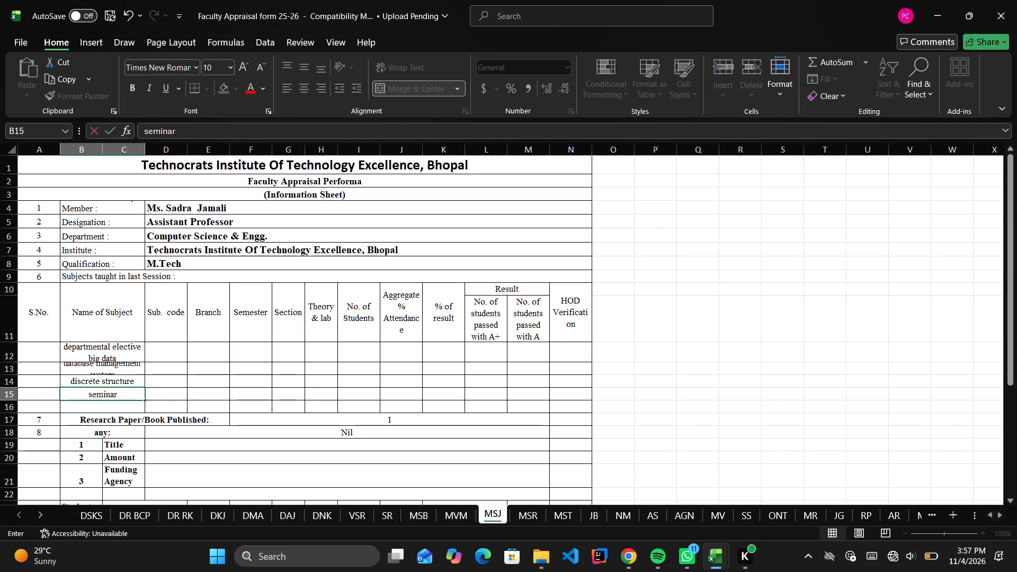
# Fill in the subject codes CS704, CS502, CS302 and nil in cells D12 to D15.
pyautogui.click(171, 352)
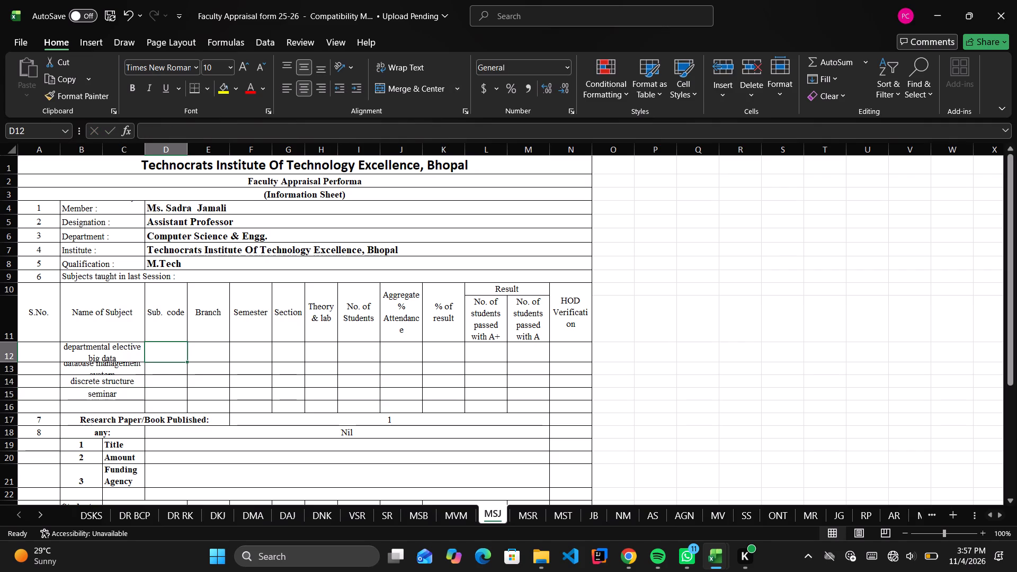
pyautogui.write('CS')
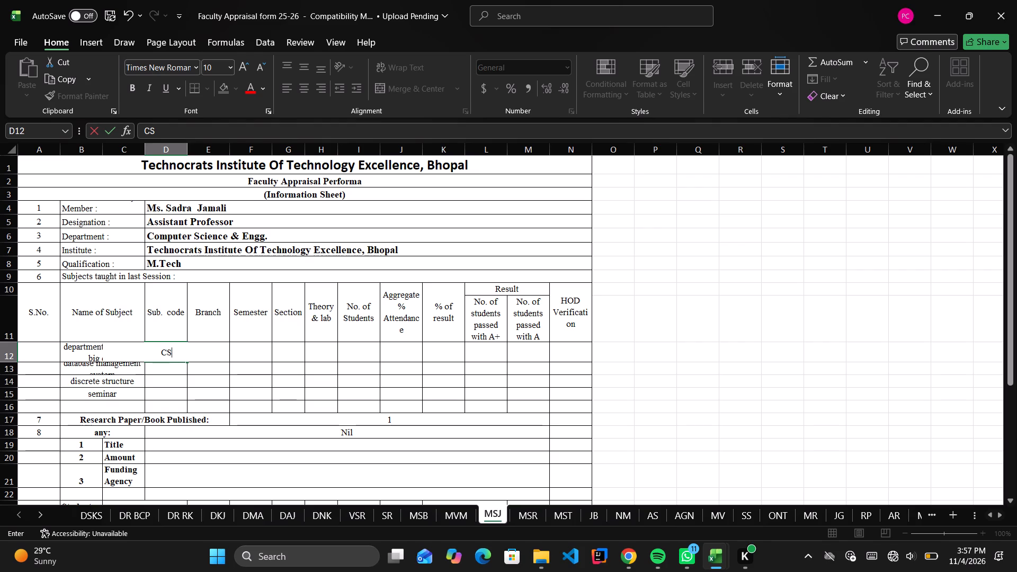
pyautogui.write('704')
pyautogui.press('Return')
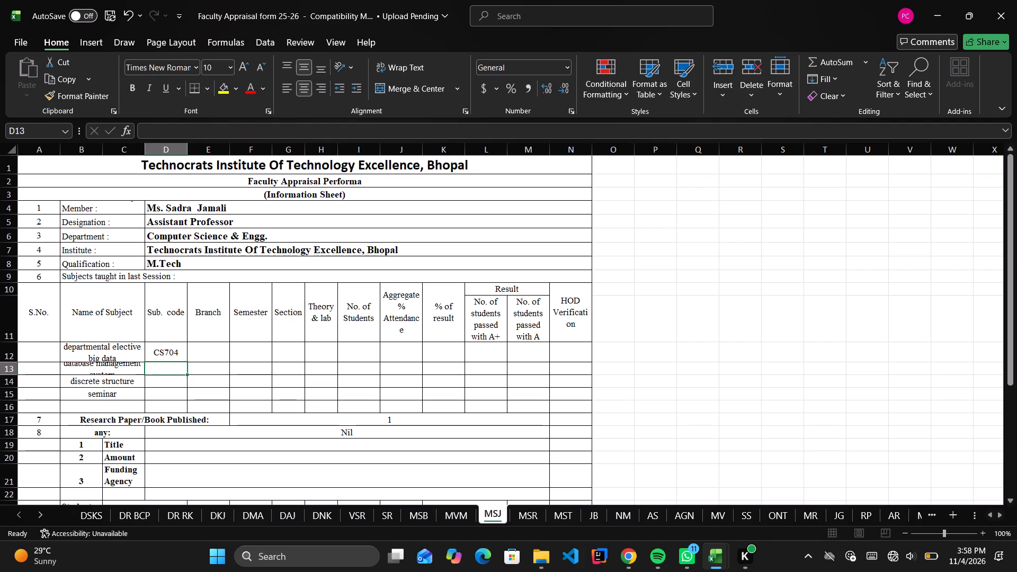
pyautogui.write('CS502')
pyautogui.press('Return')
pyautogui.write('CS')
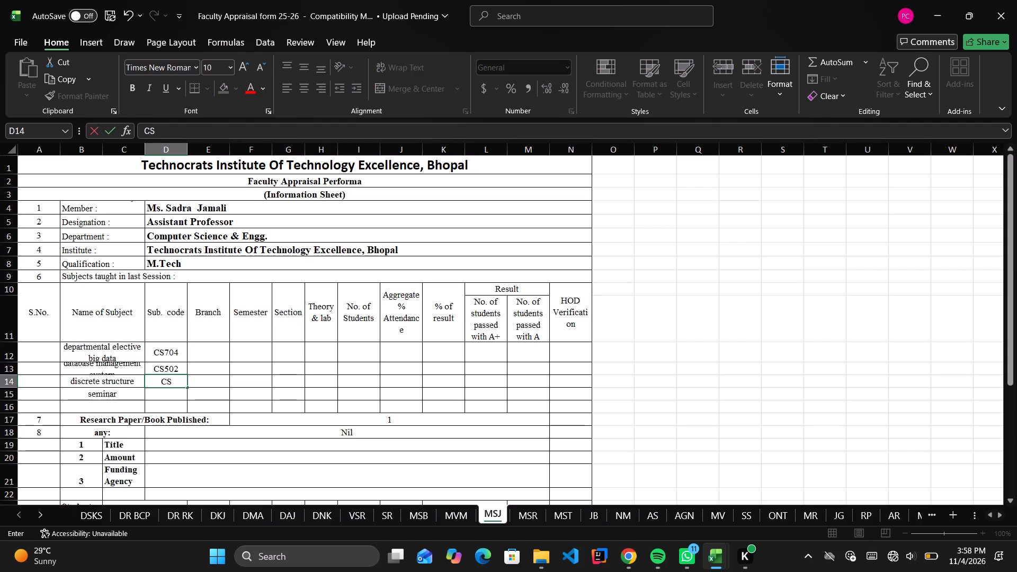
pyautogui.write('30')
pyautogui.press('2')
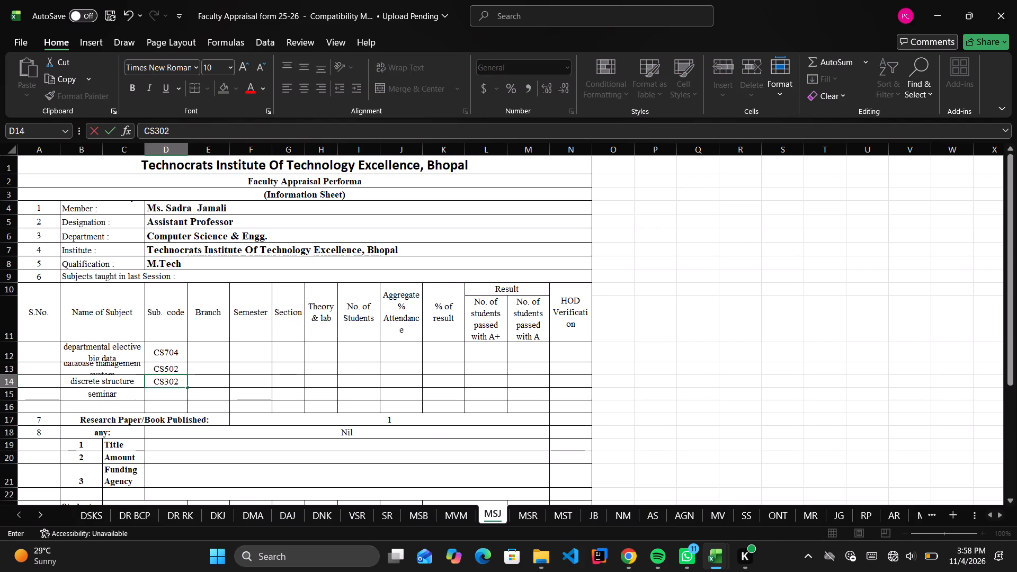
pyautogui.click(165, 398)
pyautogui.write('nil')
# Enter CSE in capitals as the branch for all four subjects in cells E12 to E15.
pyautogui.click(210, 358)
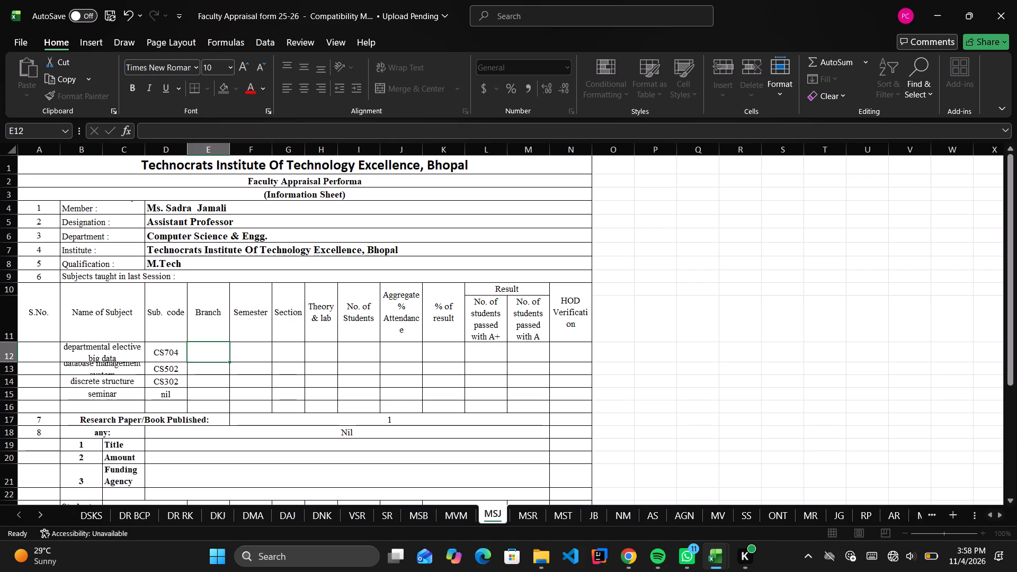
pyautogui.write('CSE')
pyautogui.press('Return')
pyautogui.write('CSE')
pyautogui.hotkey('shift', 'Return')
pyautogui.write('cs')
pyautogui.press('BackSpace')
pyautogui.press('BackSpace')
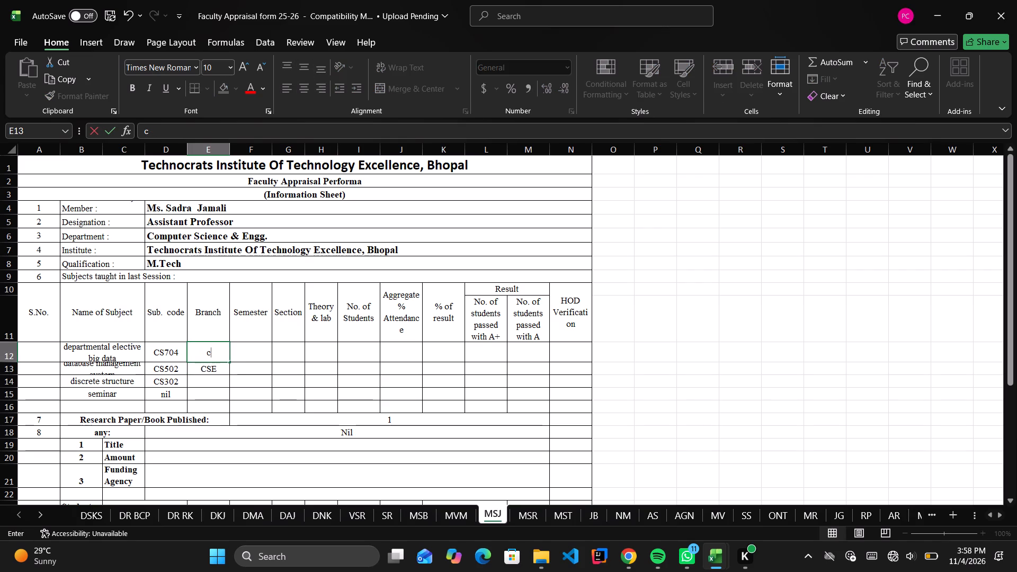
pyautogui.press('BackSpace')
pyautogui.write('CSE')
pyautogui.press('Return')
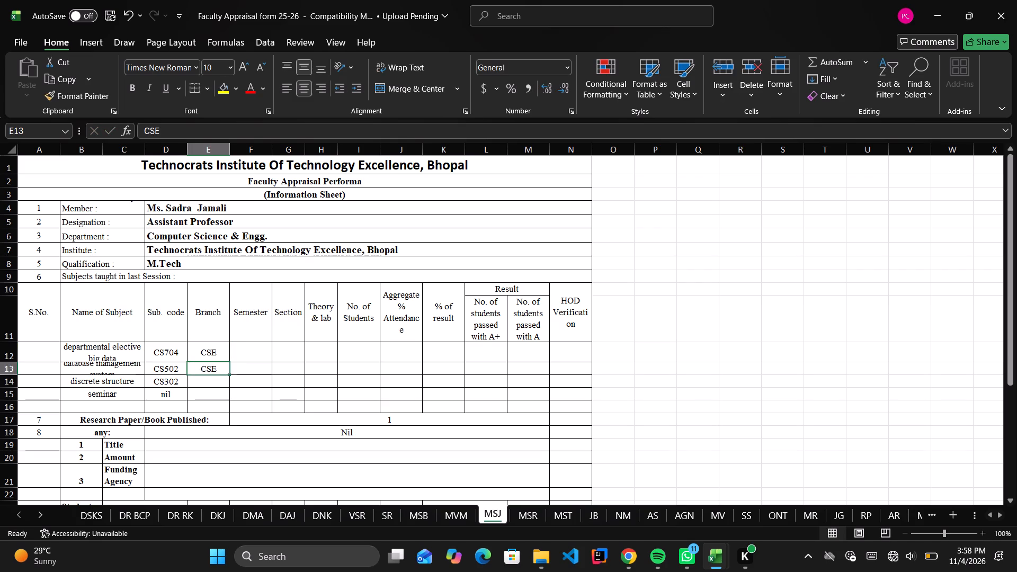
pyautogui.press('Return')
pyautogui.write('CSE')
pyautogui.press('Return')
pyautogui.write('cse')
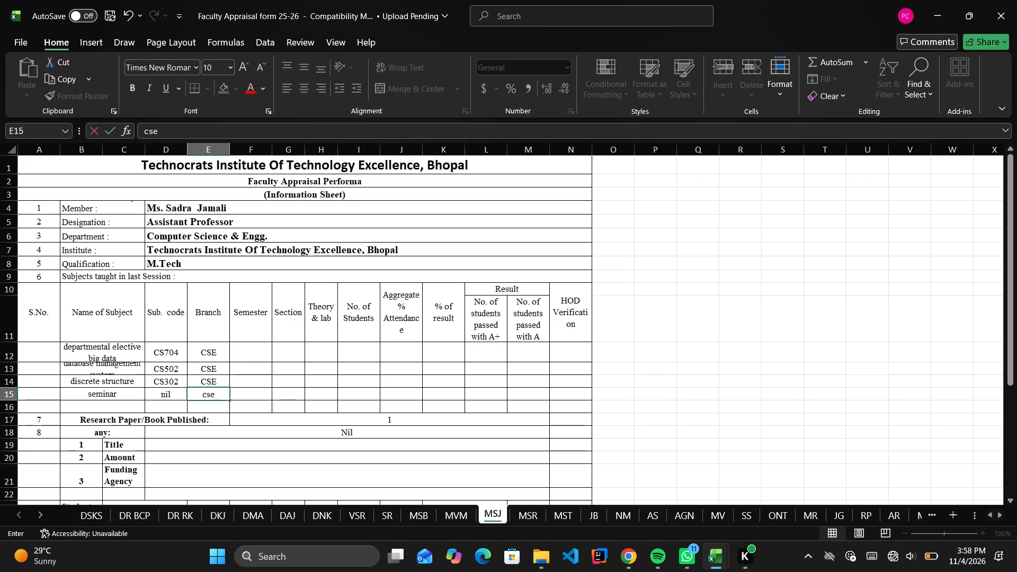
pyautogui.press('BackSpace')
pyautogui.press('BackSpace')
pyautogui.press('BackSpace')
pyautogui.write('CSE')
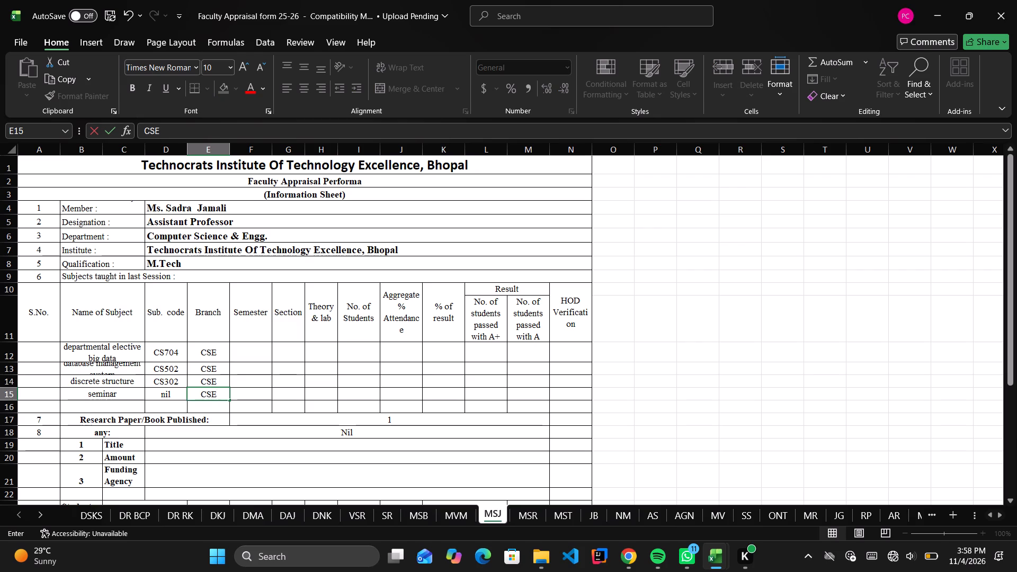
# Fill in the semesters 7, 5, 3 and 3 for the four subjects in cells F12 to F15.
pyautogui.click(254, 354)
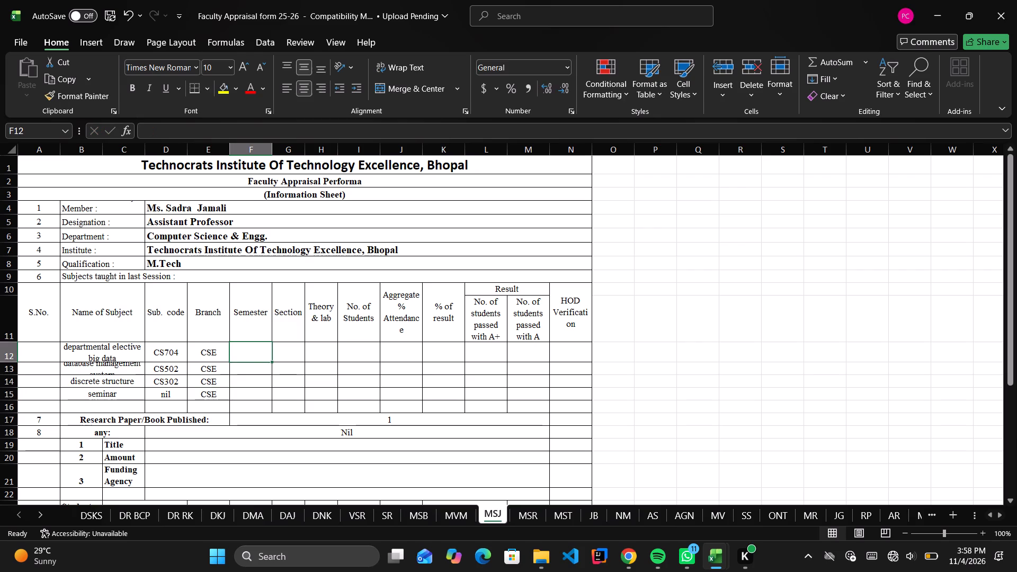
pyautogui.press('7')
pyautogui.press('Return')
pyautogui.press('5')
pyautogui.press('Return')
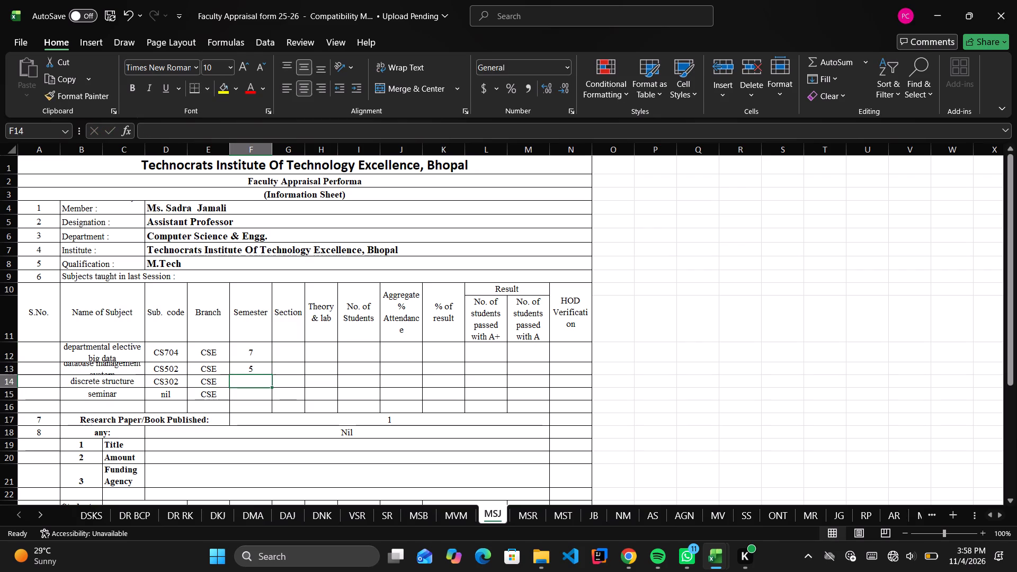
pyautogui.press('3')
pyautogui.press('Return')
pyautogui.press('3')
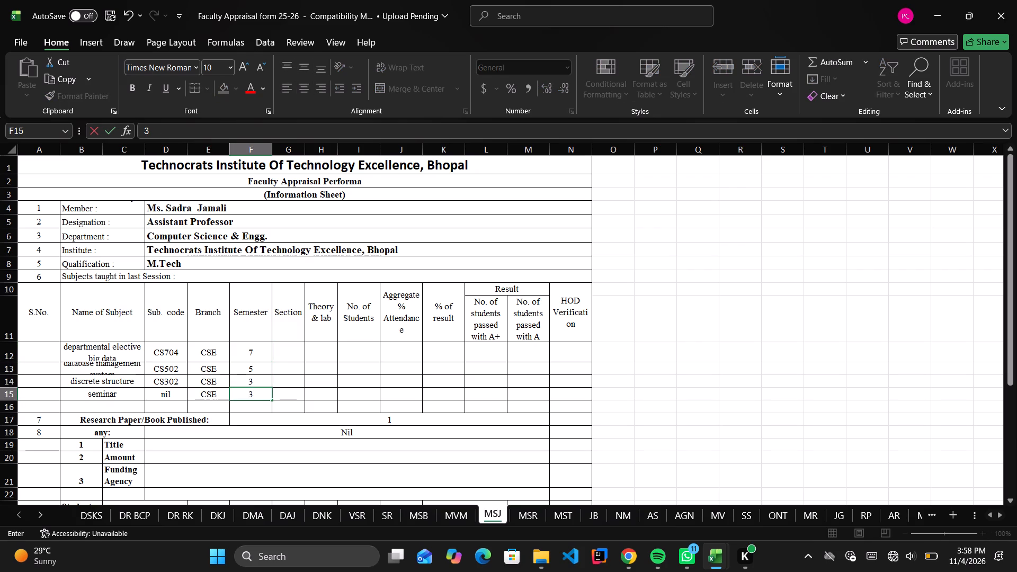
# Fill in the sections CS4, CS1, CS5 and CS1 for the four subjects in cells G12 to G15.
pyautogui.click(288, 357)
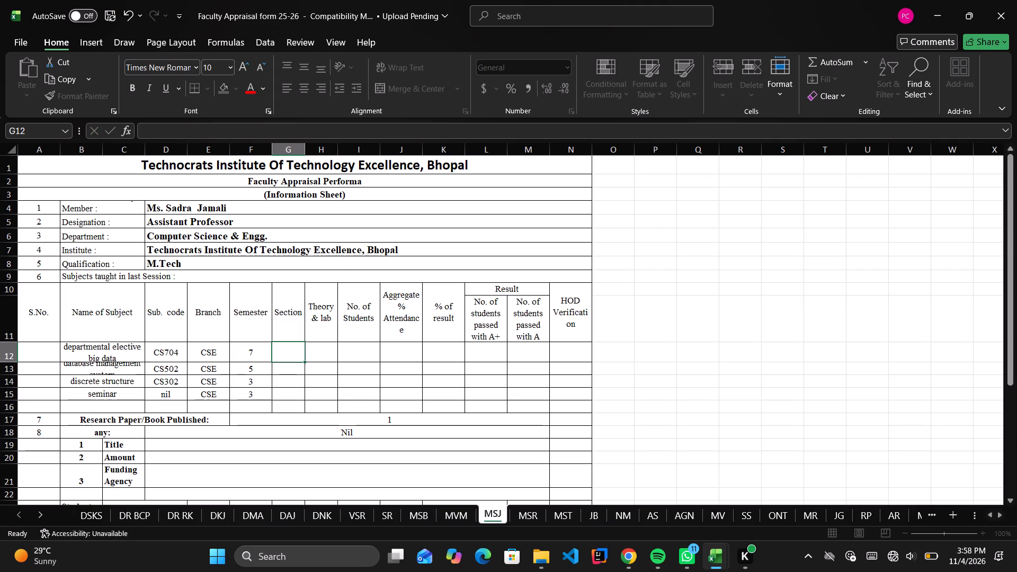
pyautogui.write('CS4')
pyautogui.press('Return')
pyautogui.write('CS1')
pyautogui.press('Return')
pyautogui.write('CS')
pyautogui.press('5')
pyautogui.press('Return')
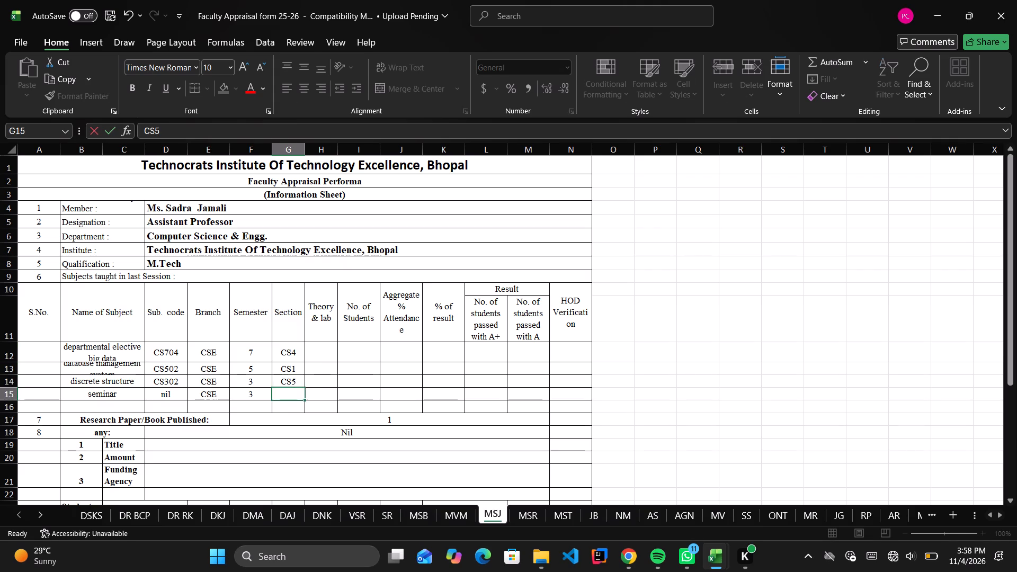
pyautogui.hotkey('shift', 's')
pyautogui.press('BackSpace')
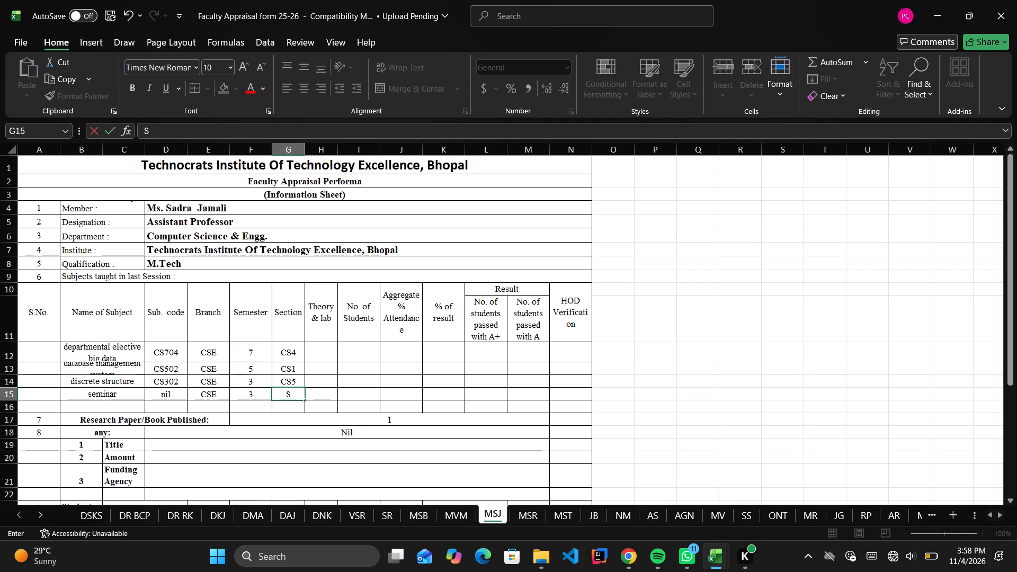
pyautogui.press('BackSpace')
pyautogui.write('CS1')
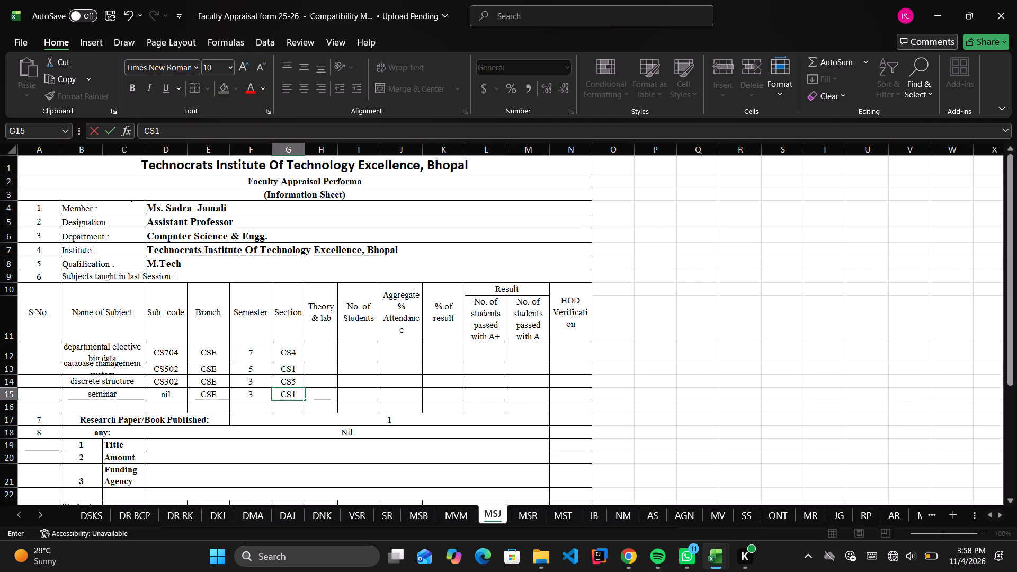
# Fill in the theory and lab column with lab, lab, th and lab in cells H12 to H15.
pyautogui.click(333, 352)
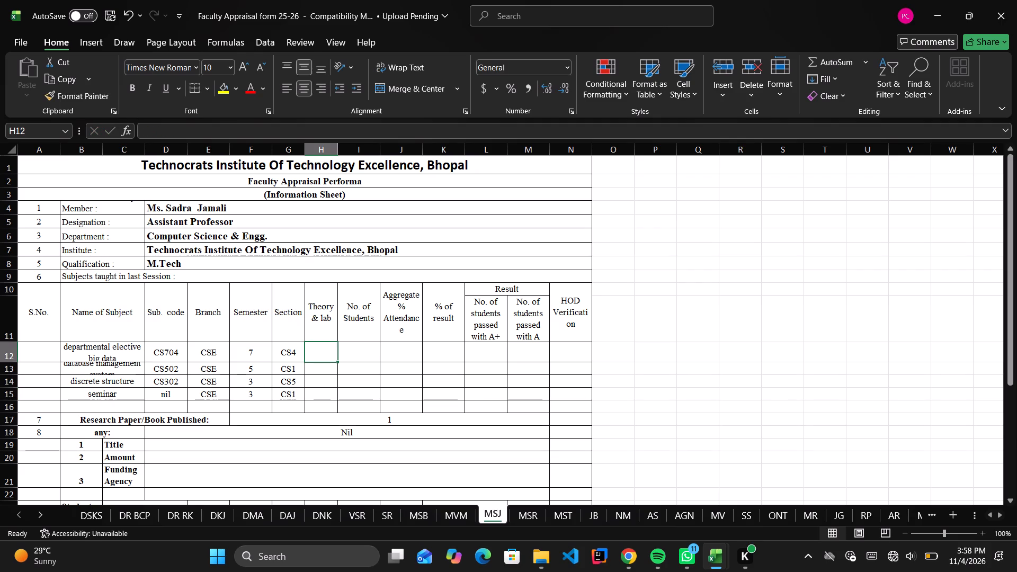
pyautogui.write('lab')
pyautogui.press('Return')
pyautogui.write('lab')
pyautogui.press('Return')
pyautogui.write('thr')
pyautogui.press('BackSpace')
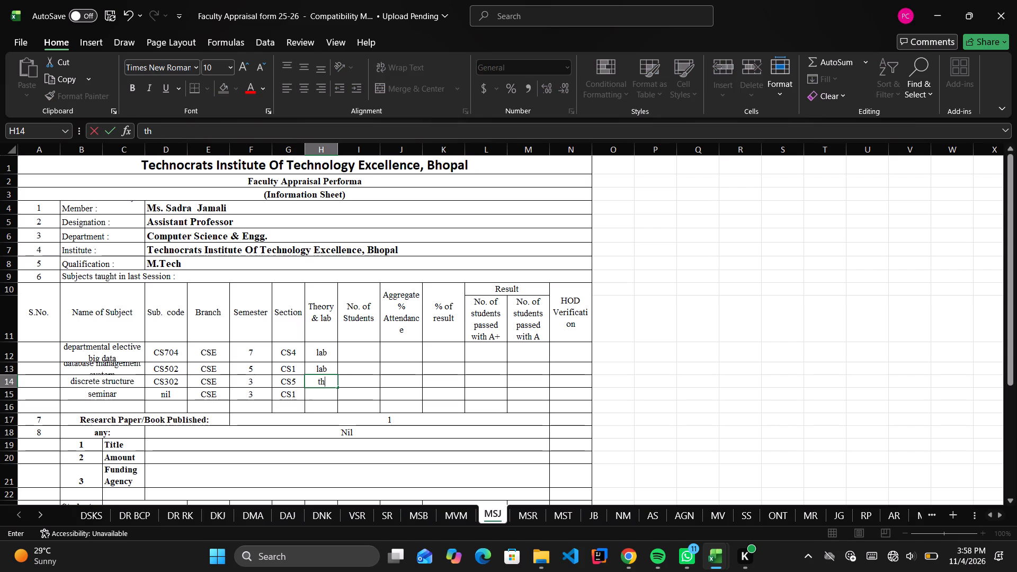
pyautogui.click(326, 394)
pyautogui.write('lab')
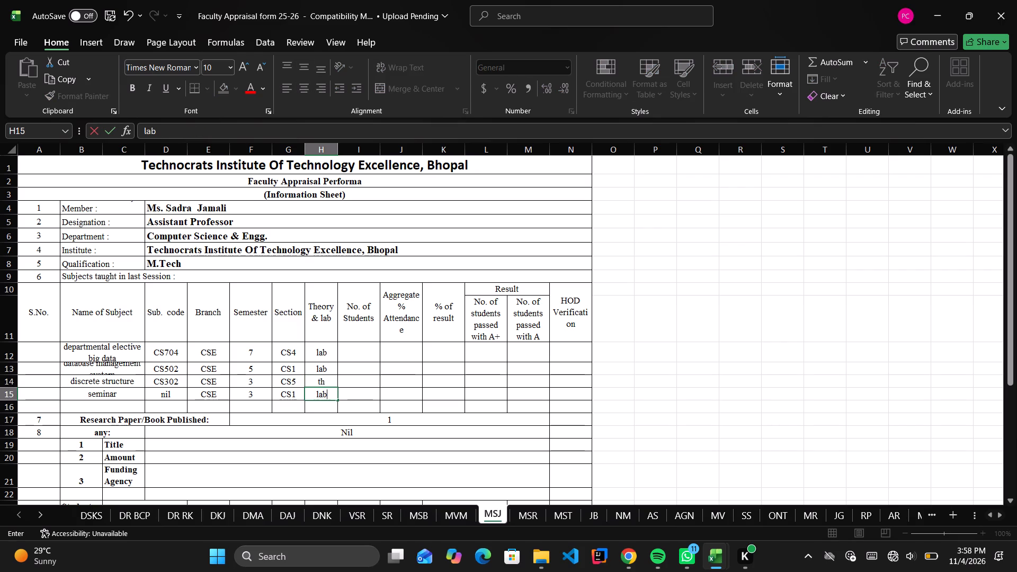
# Save the workbook.
pyautogui.hotkey('ctrl', 's')
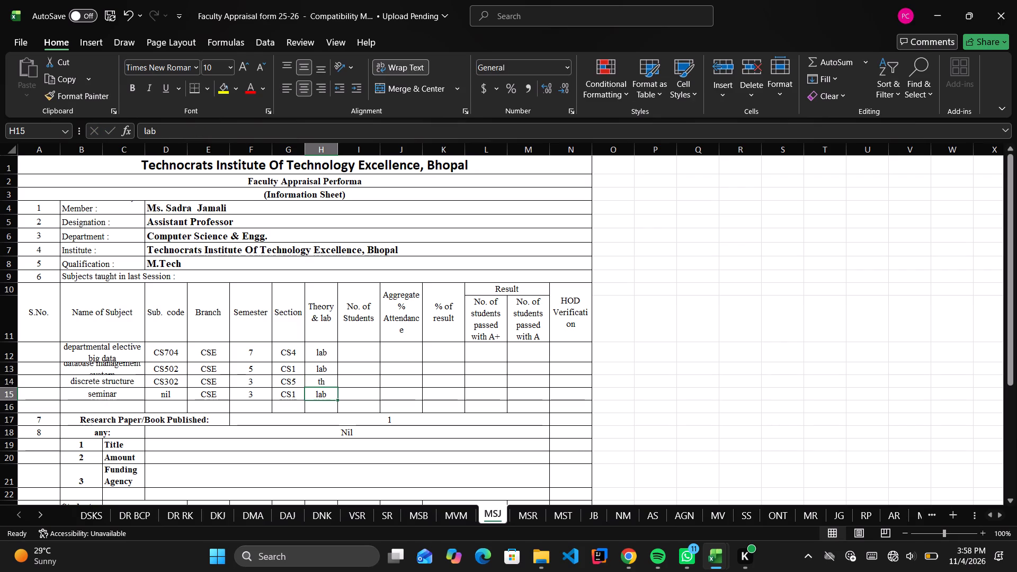
# Go to the MSR sheet, look through its appraisal form, and save the workbook.
pyautogui.click(525, 520)
pyautogui.click(217, 432)
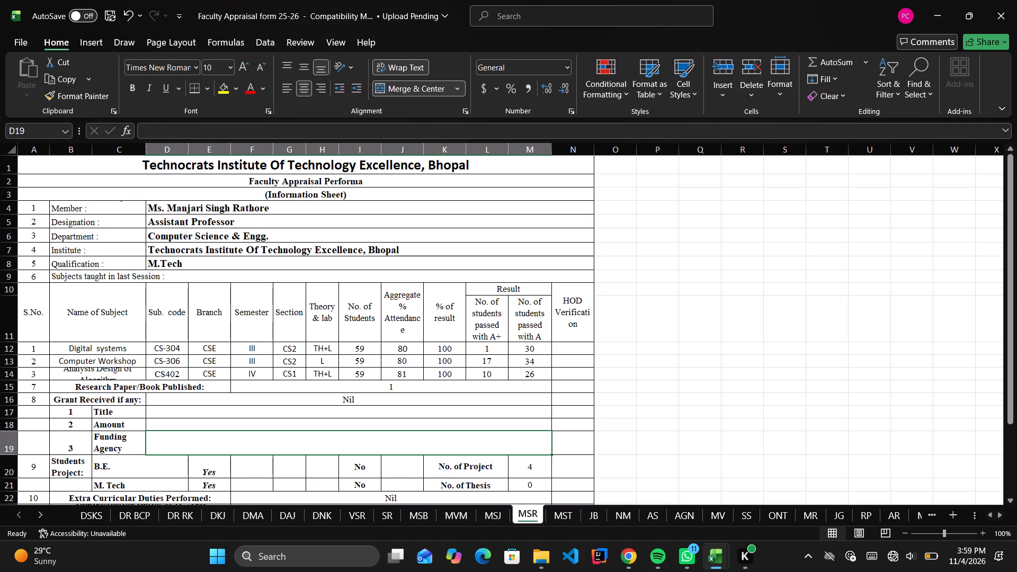
pyautogui.scroll(-2, 499, 378)
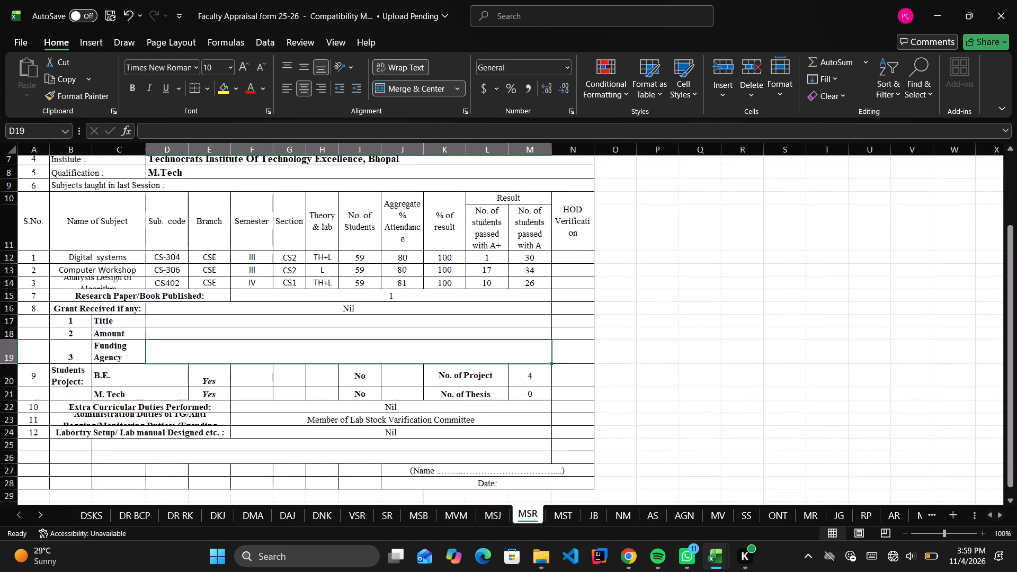
pyautogui.hotkey('ctrl', 's')
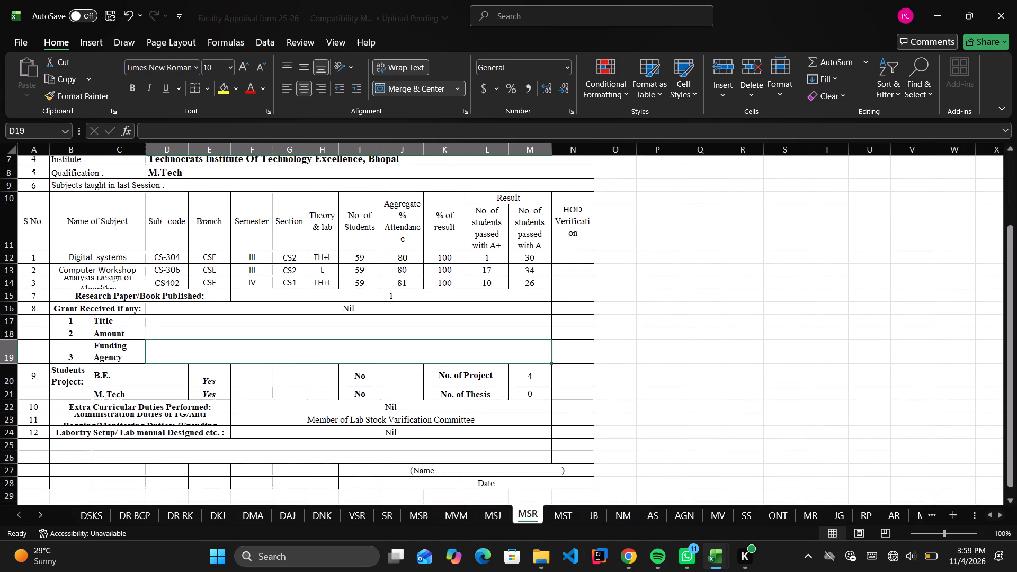
# Look at the MST sheet, then return to the MSR sheet and examine its faculty details and subjects-taught table.
pyautogui.click(565, 516)
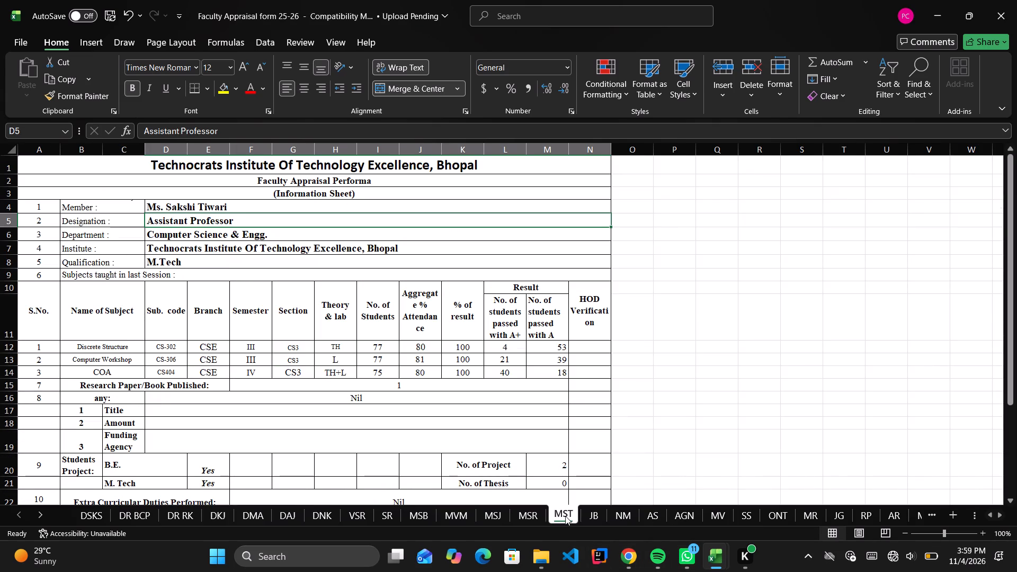
pyautogui.click(534, 516)
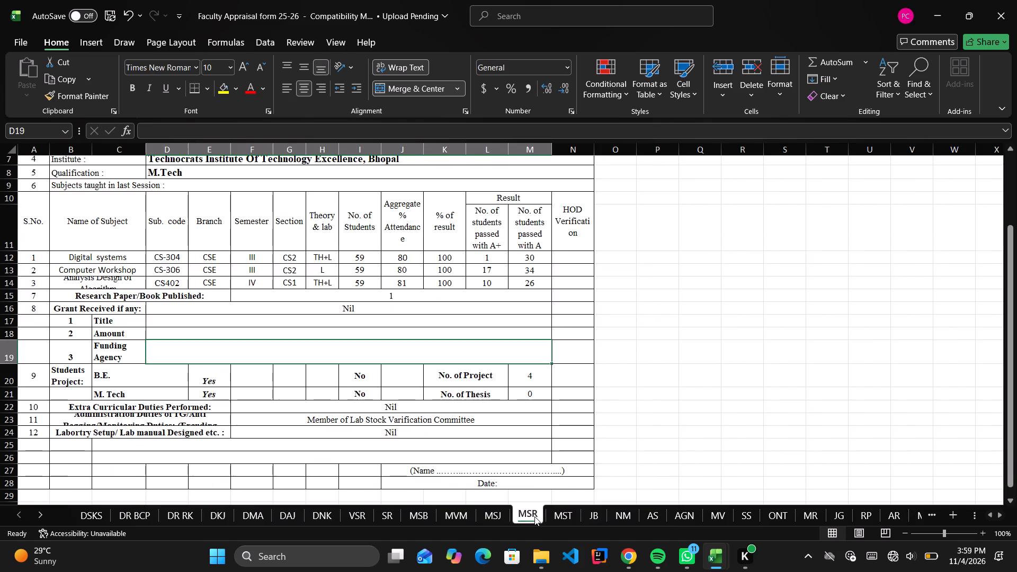
pyautogui.scroll(2, 534, 516)
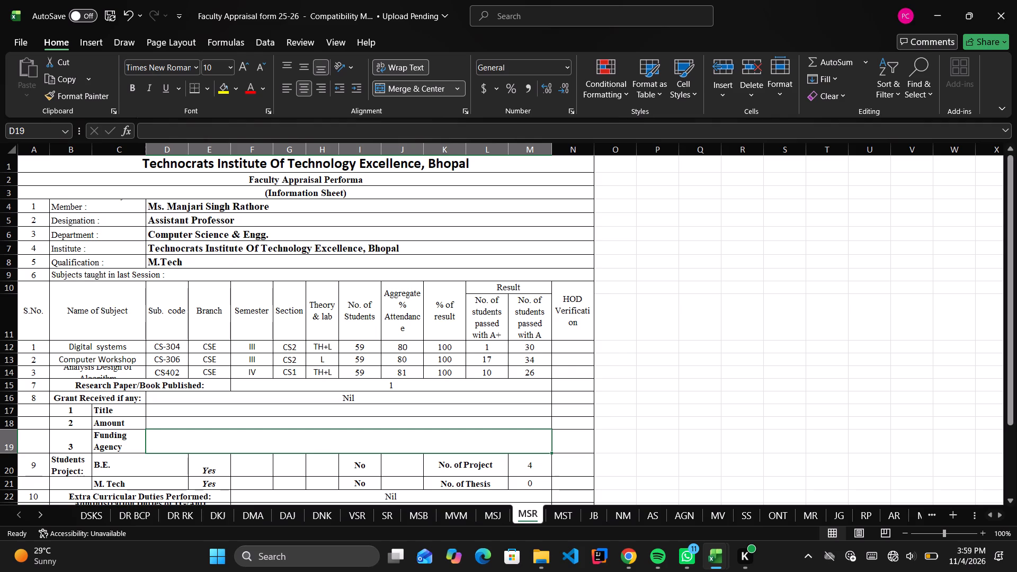
pyautogui.scroll(-1, 138, 373)
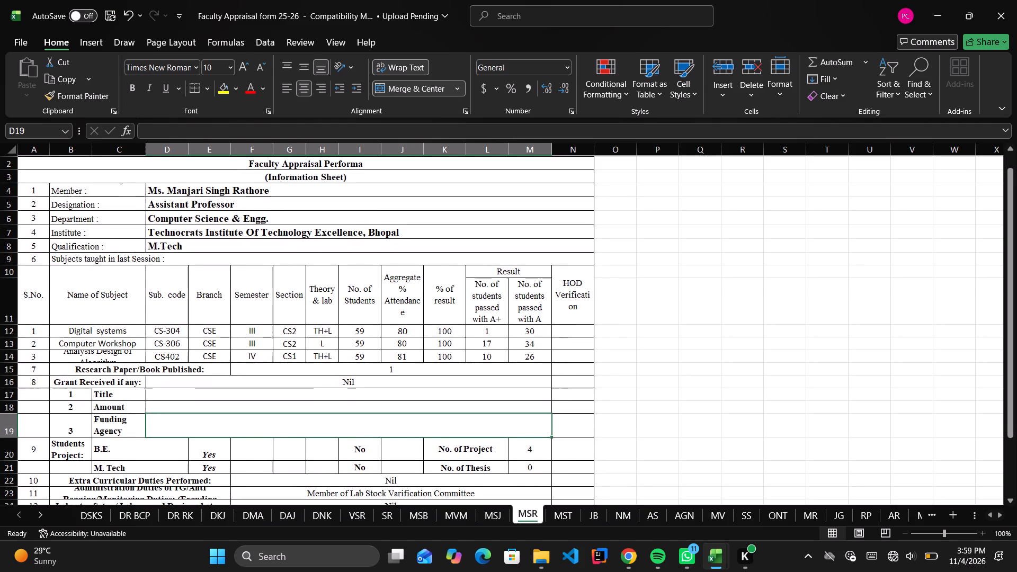
pyautogui.scroll(1, 75, 338)
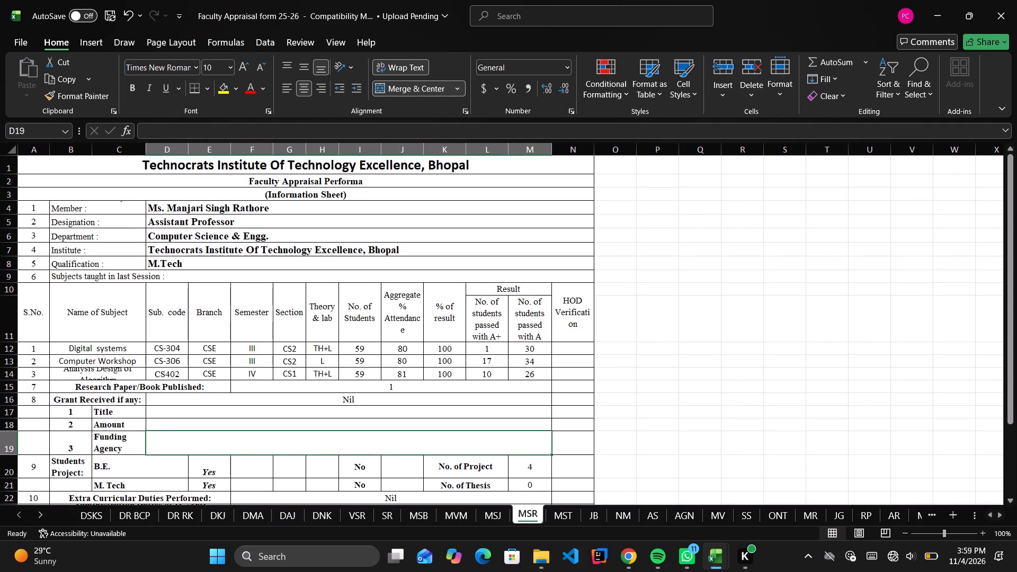
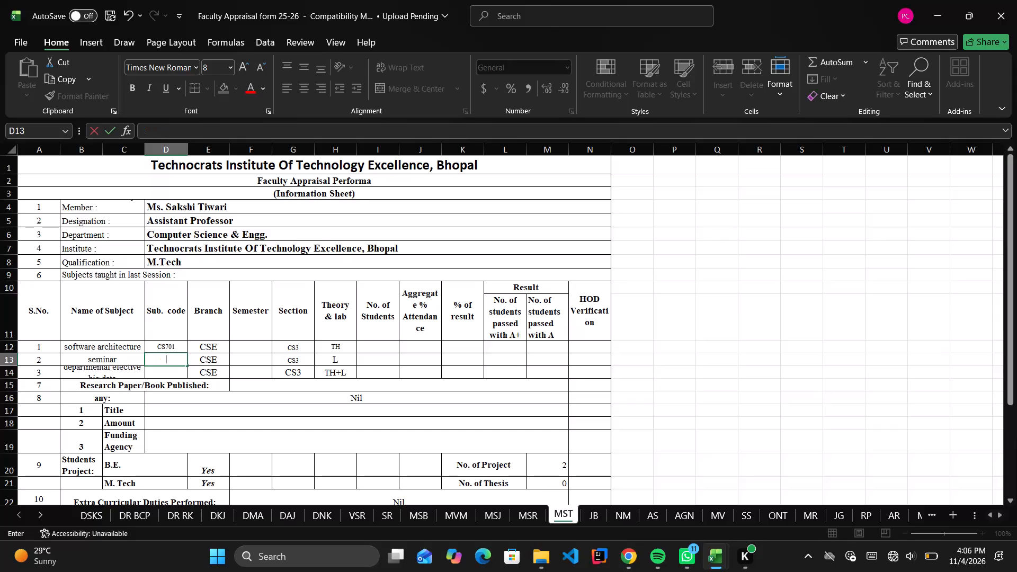
# Enter the subject codes nil for seminar in D13 and CS704 for departmental elective big data in D14.
pyautogui.write('ni;')
pyautogui.press('Return')
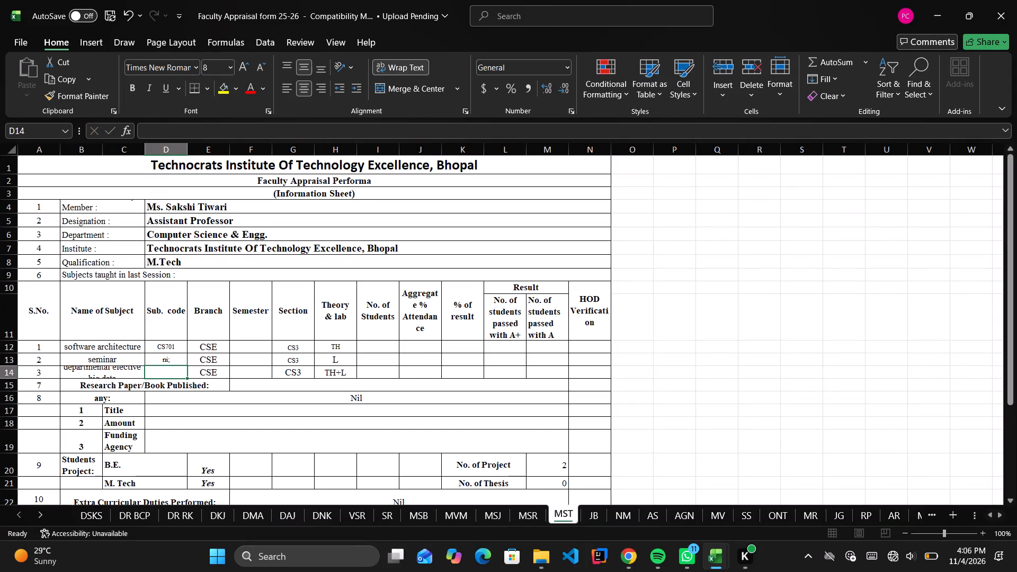
pyautogui.press('BackSpace')
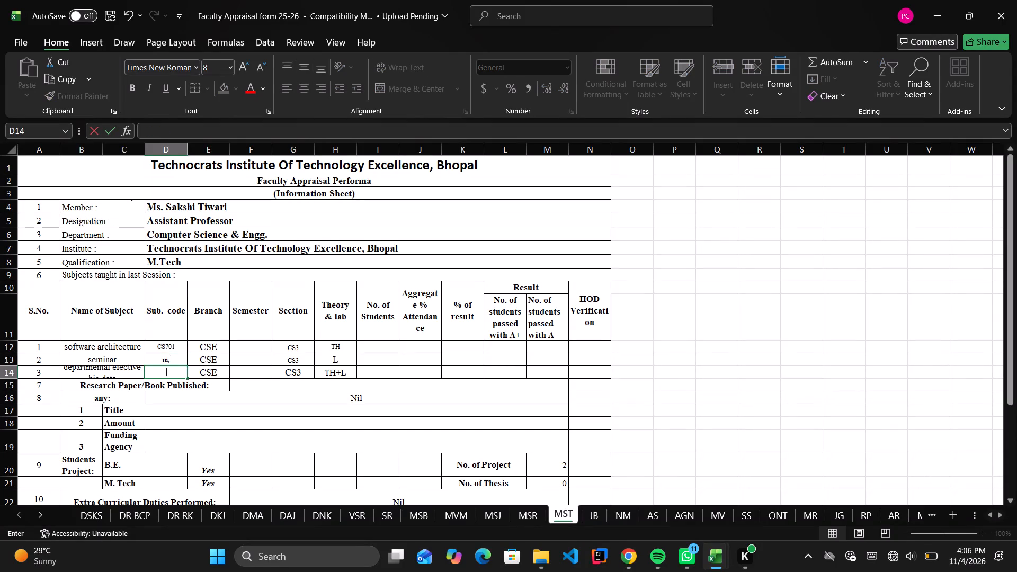
pyautogui.click(180, 359)
pyautogui.press('BackSpace')
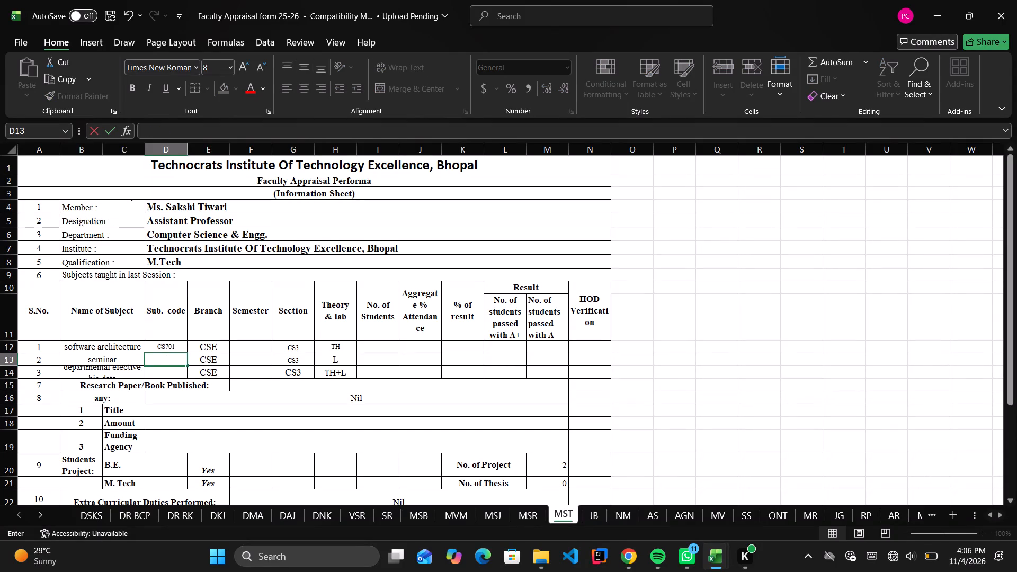
pyautogui.write('nil')
pyautogui.press('Return')
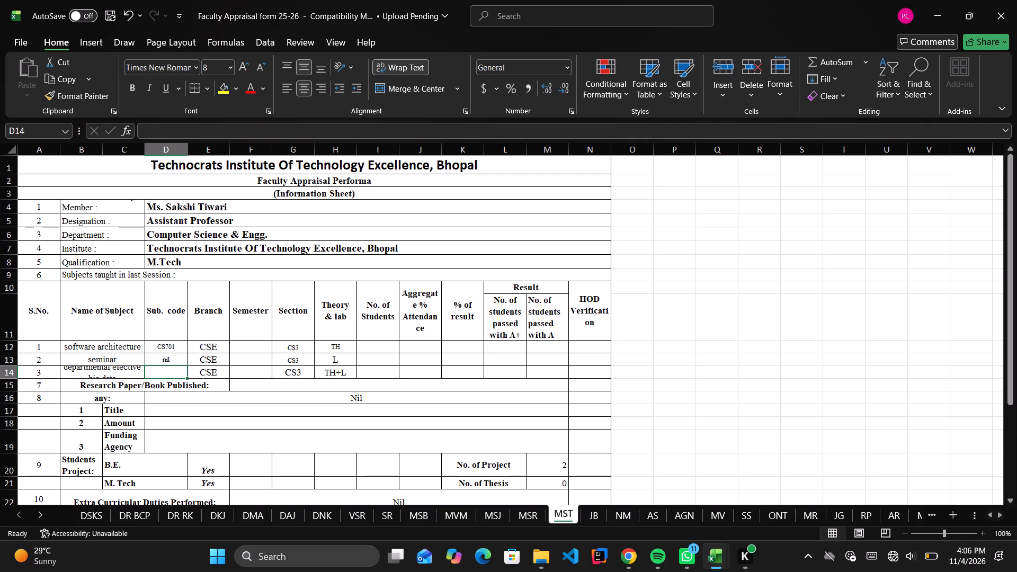
pyautogui.write('CS704')
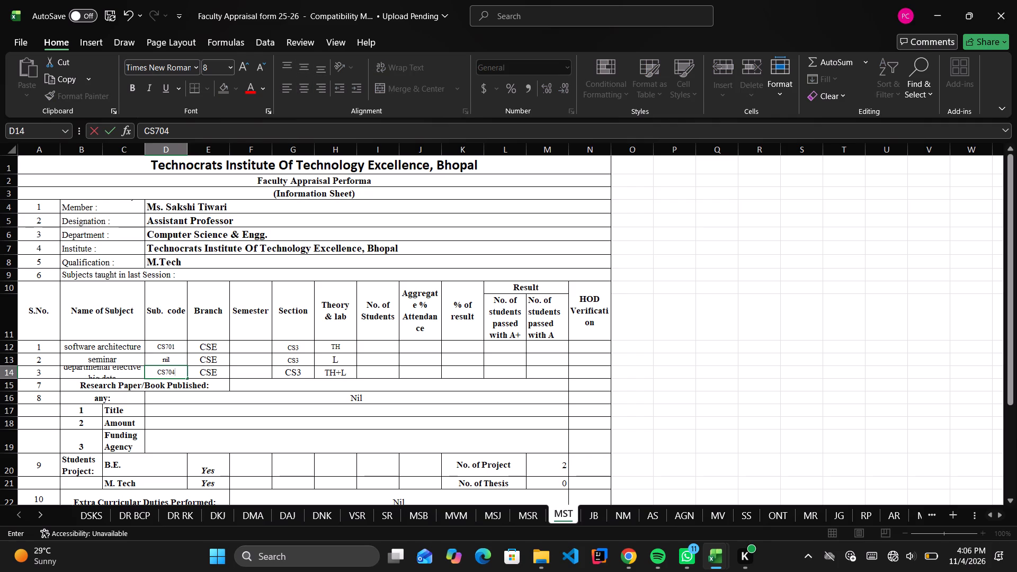
# Insert an entire row above the Research Paper/Book Published row to extend the subjects-taught table.
pyautogui.click(144, 381)
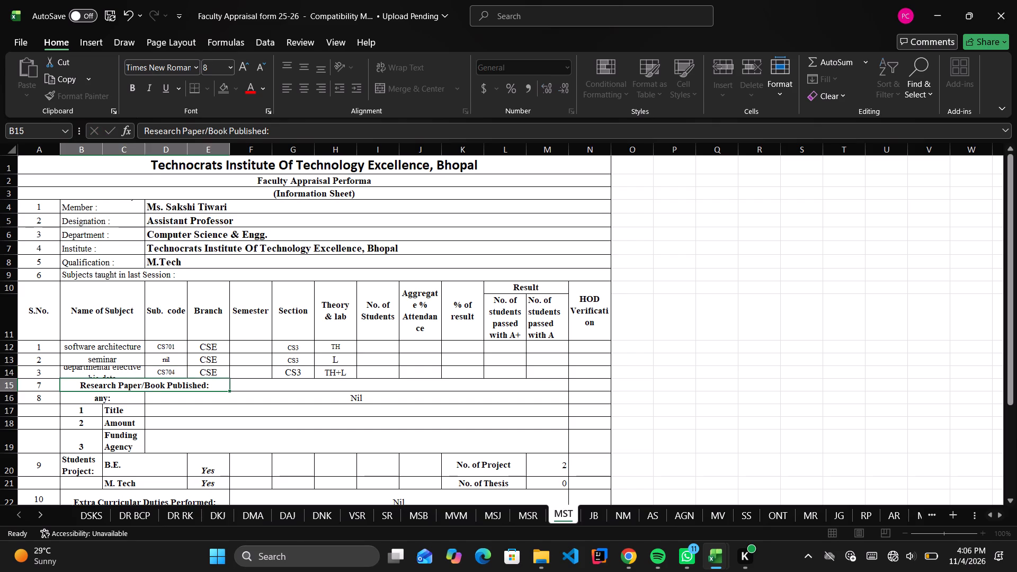
pyautogui.rightClick(144, 381)
pyautogui.click(191, 274)
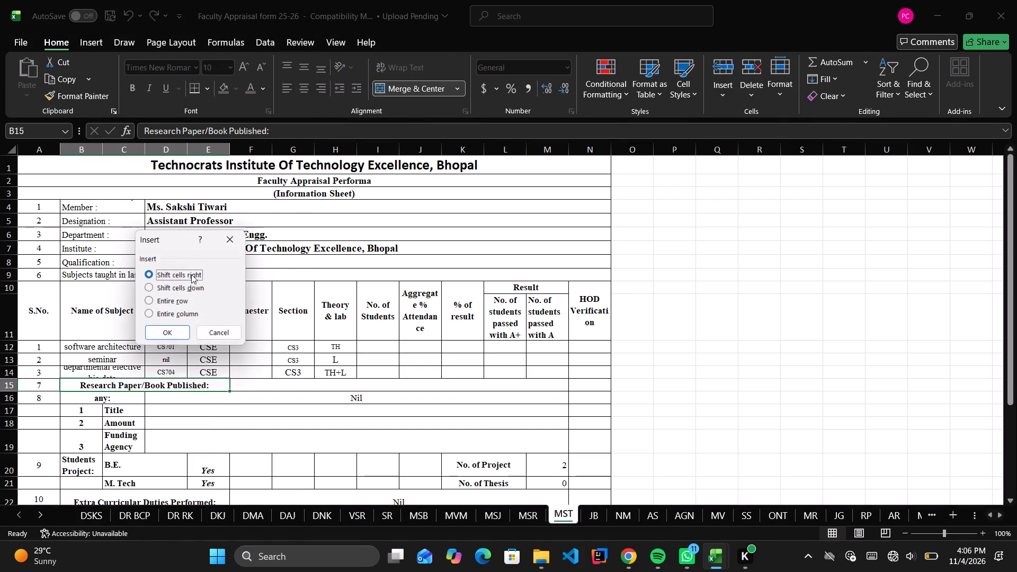
pyautogui.click(149, 300)
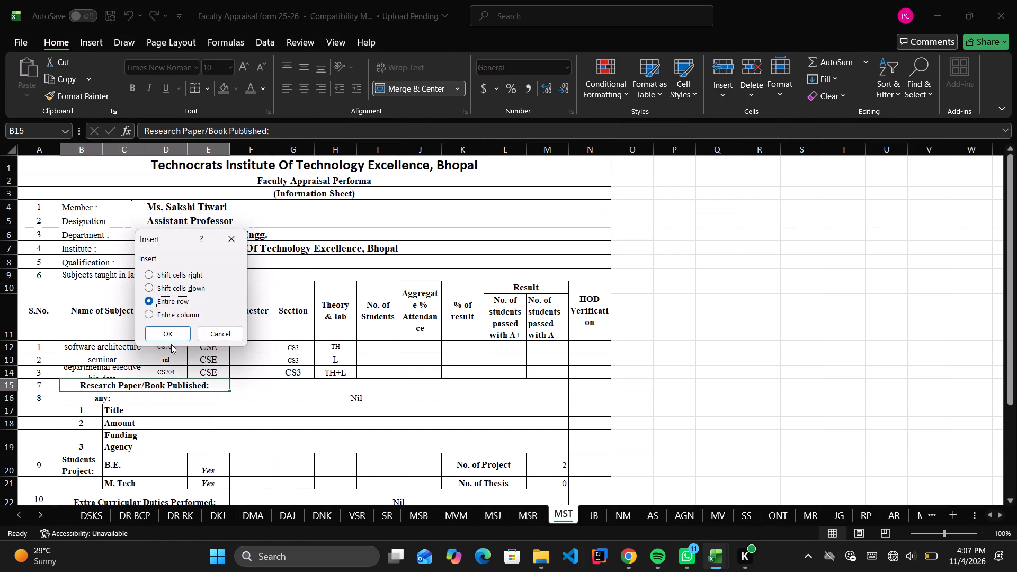
pyautogui.click(172, 329)
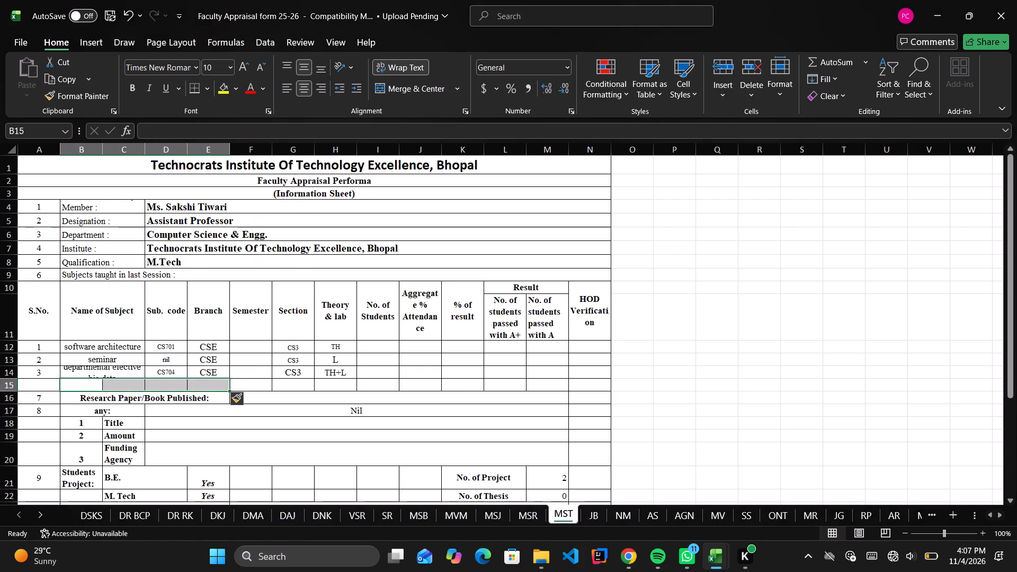
# Shrink column B until it is almost hidden and widen column C so each full subject name fits on one line.
pyautogui.click(107, 387)
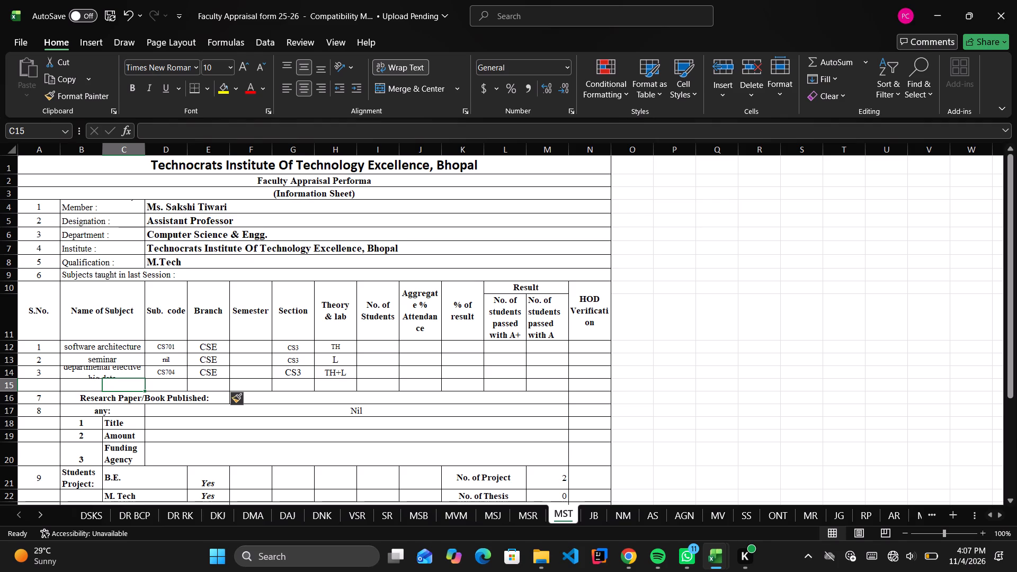
pyautogui.moveTo(100, 150); pyautogui.dragTo(79, 147)
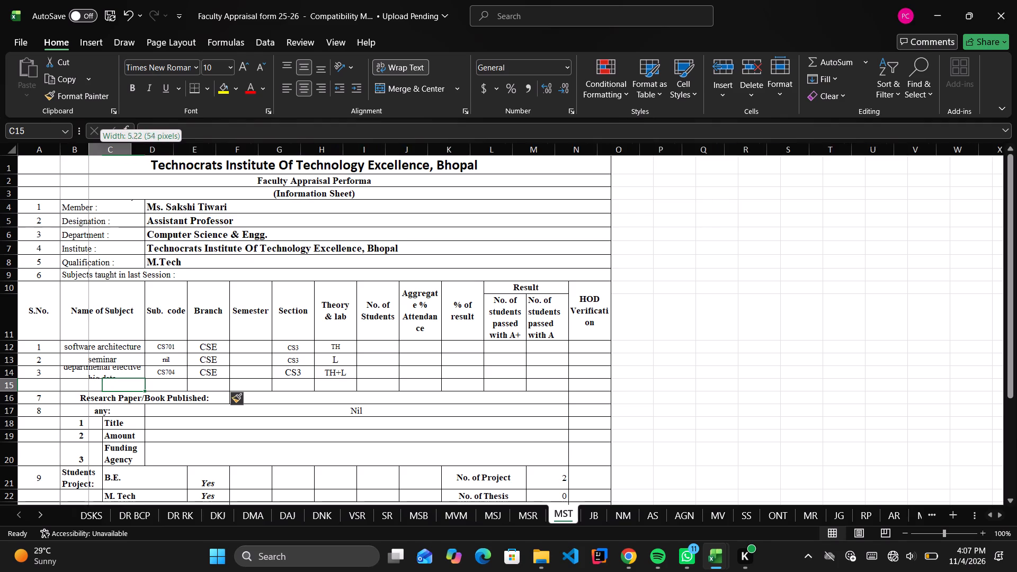
pyautogui.moveTo(79, 147); pyautogui.dragTo(59, 147)
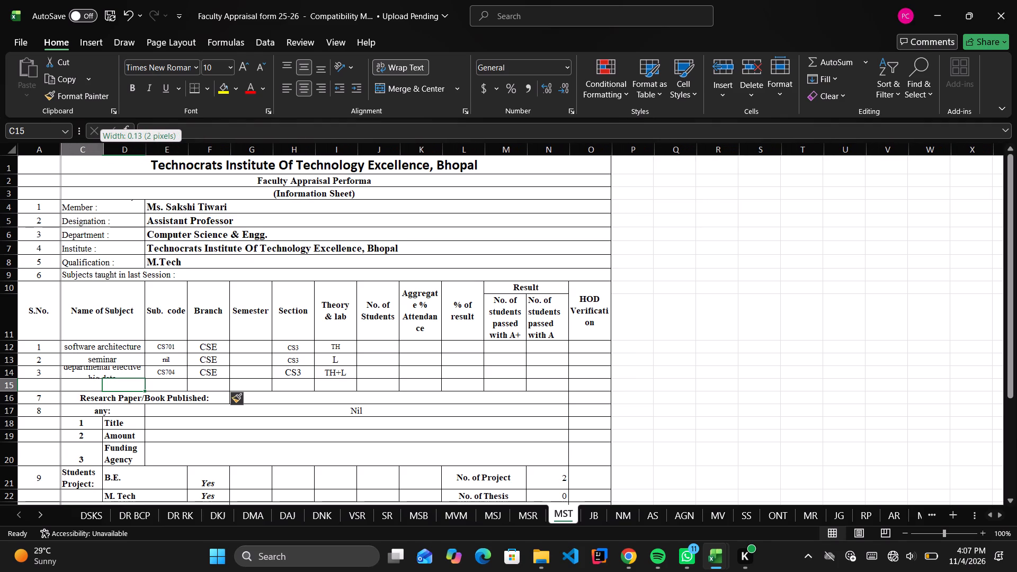
pyautogui.moveTo(59, 147); pyautogui.dragTo(57, 147)
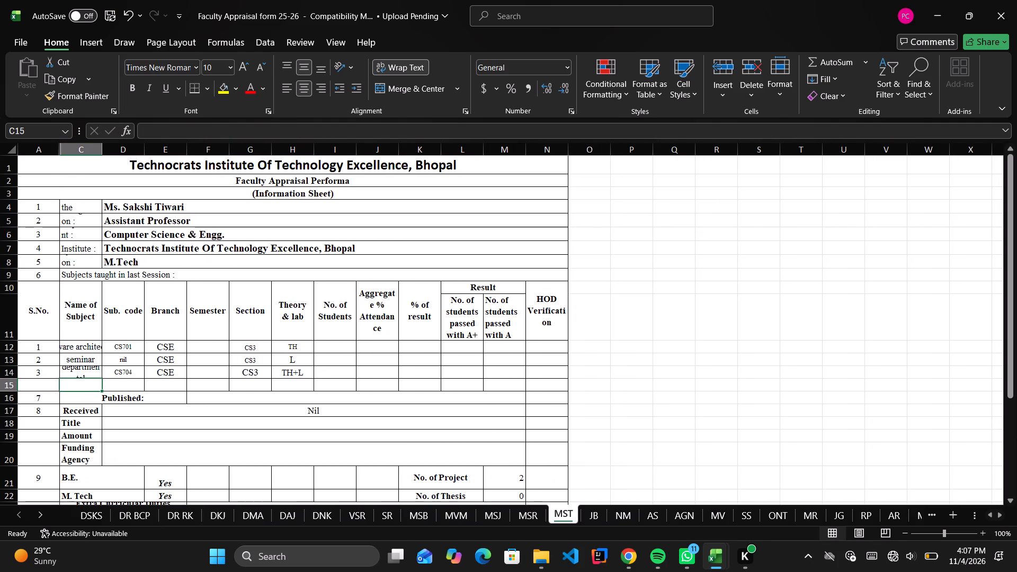
pyautogui.moveTo(105, 151); pyautogui.dragTo(185, 151)
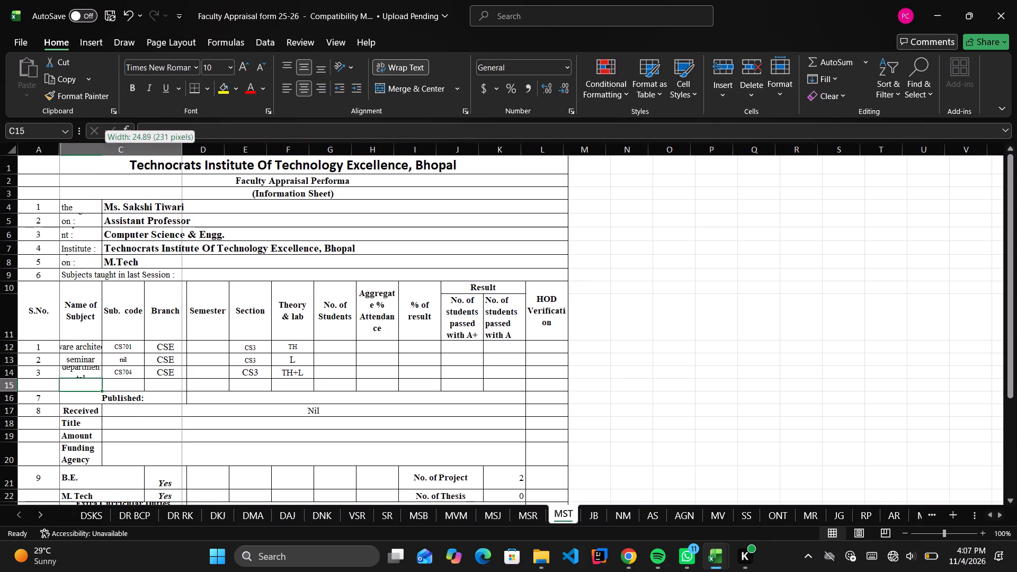
pyautogui.moveTo(185, 151); pyautogui.dragTo(248, 171)
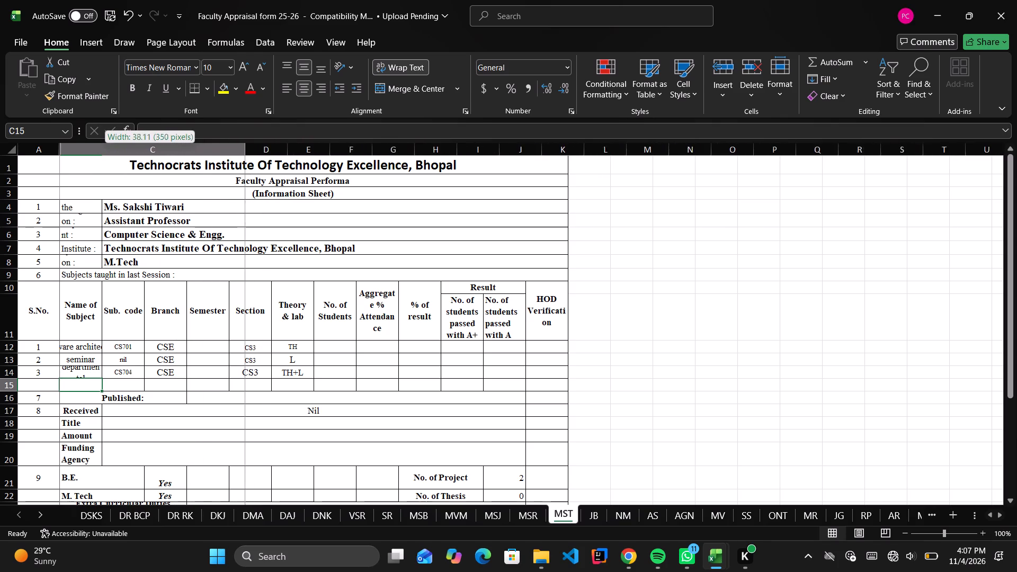
pyautogui.moveTo(248, 171); pyautogui.dragTo(233, 172)
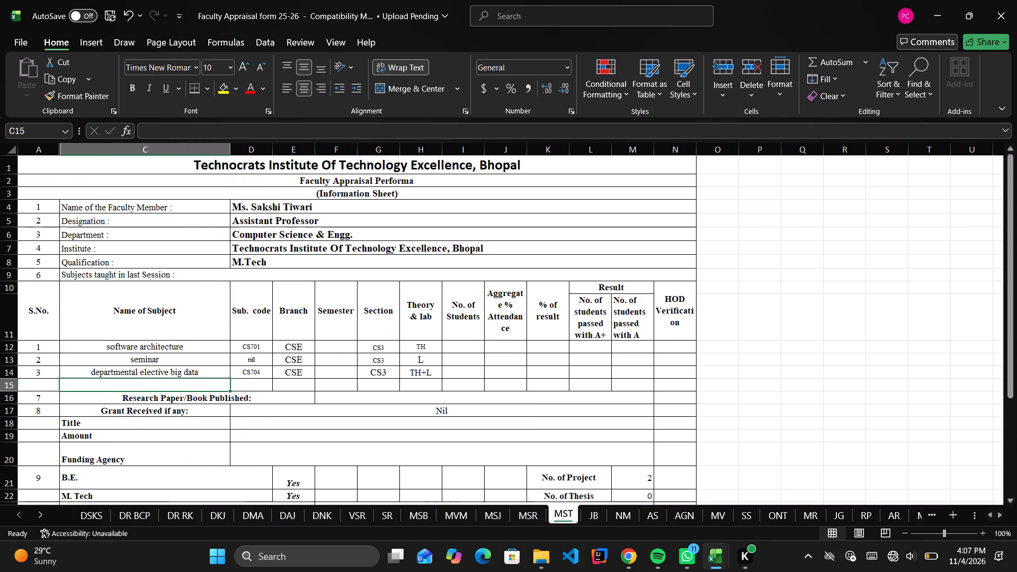
pyautogui.moveTo(231, 153); pyautogui.dragTo(194, 151)
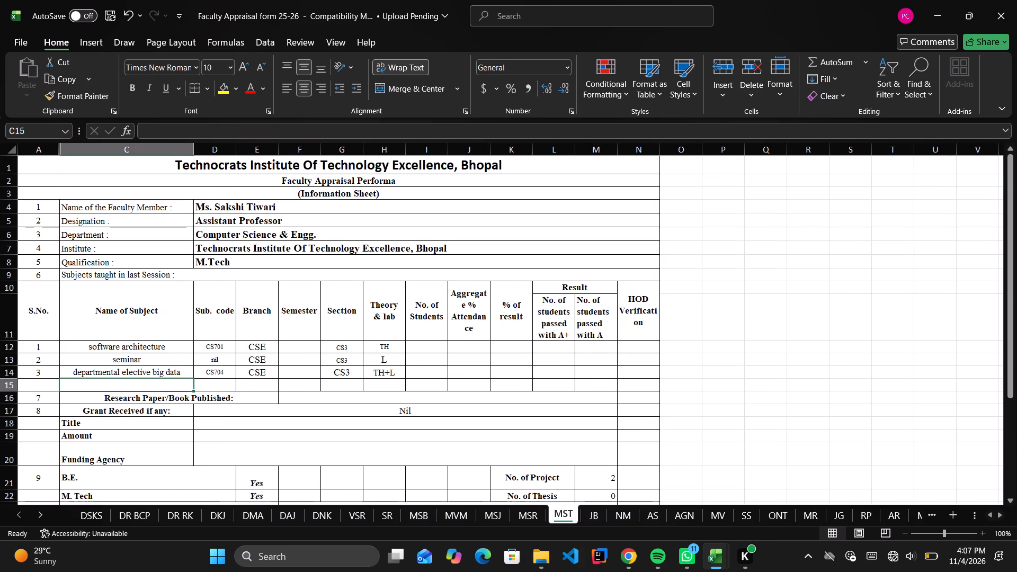
# Fill in row 15 with the subject self study, subject code nil and branch CSE.
pyautogui.click(144, 383)
pyautogui.write('se')
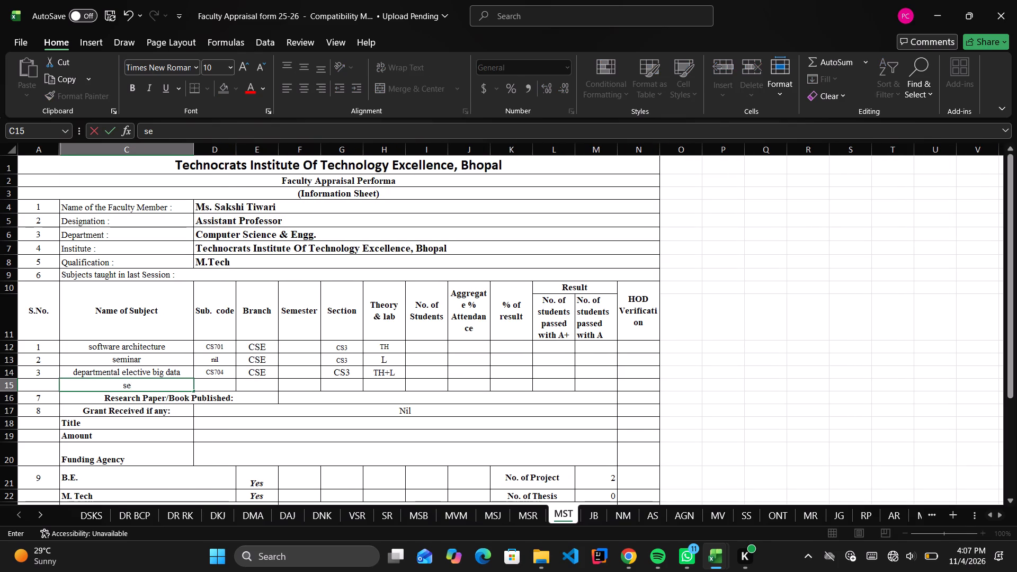
pyautogui.write('lf study')
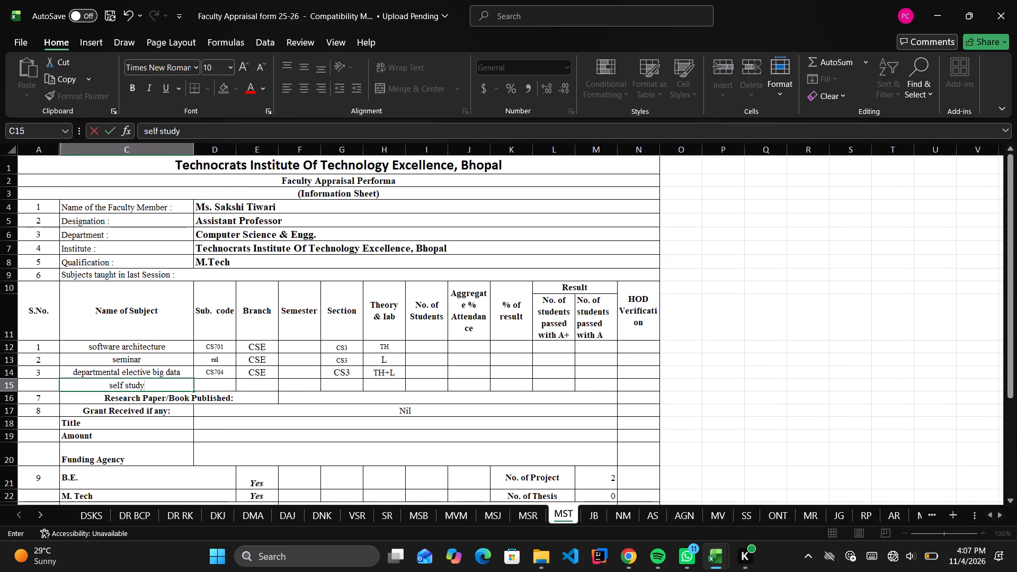
pyautogui.click(198, 385)
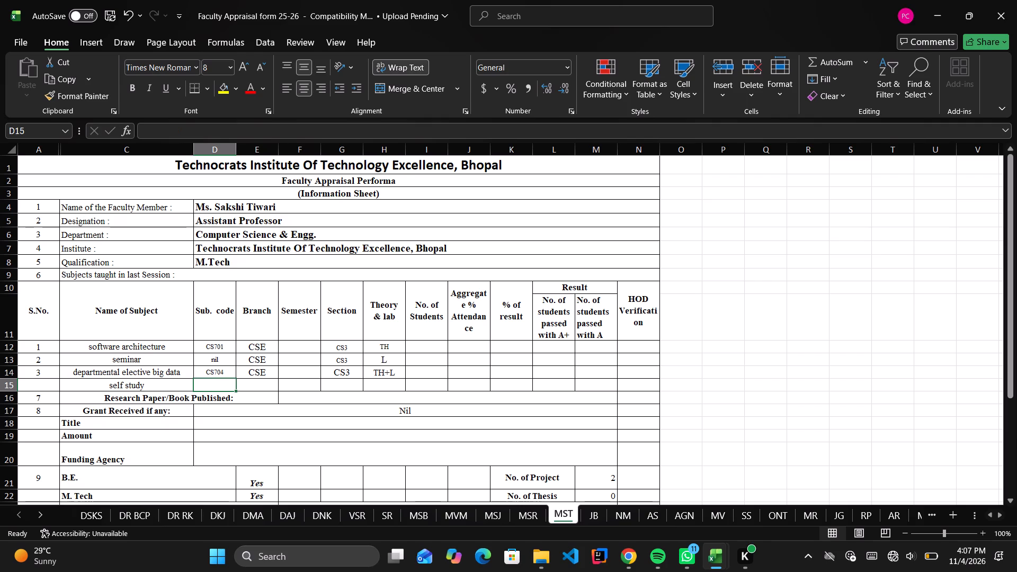
pyautogui.write('ni')
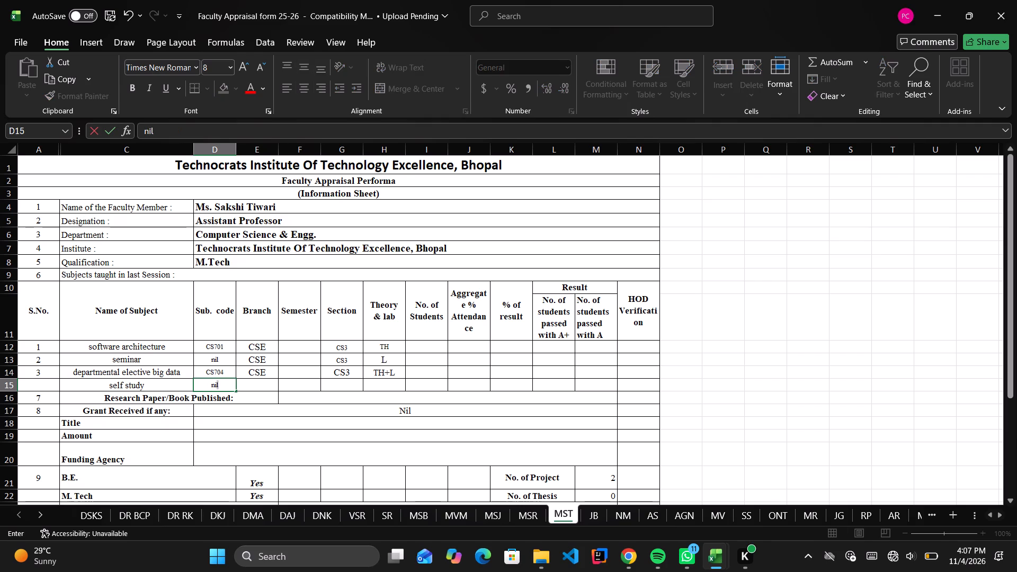
pyautogui.press('l')
pyautogui.click(265, 388)
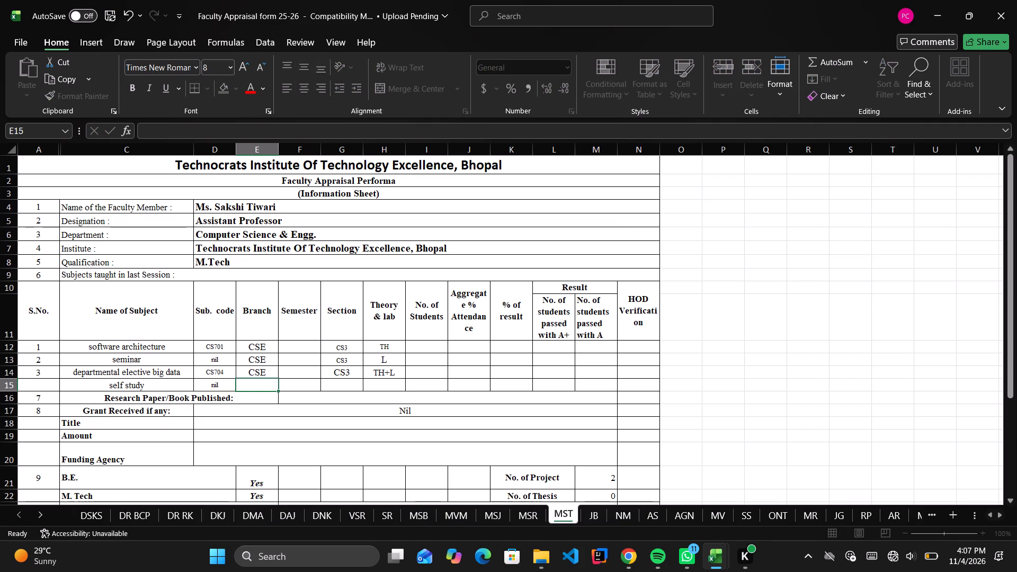
pyautogui.write('CSE')
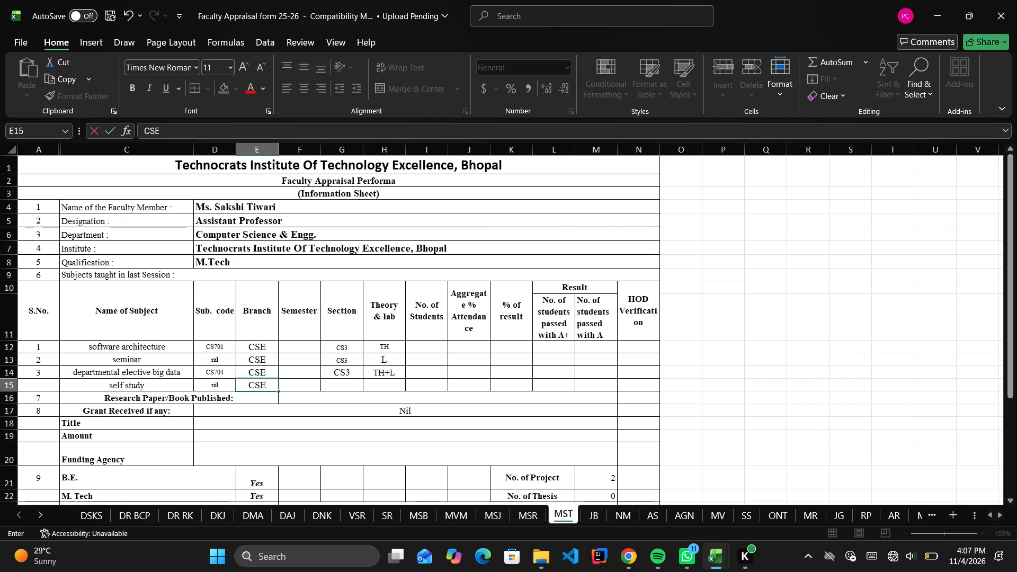
# Fill in the semester column with 7, 7, 7 and 3 in cells F12 to F15.
pyautogui.click(292, 346)
pyautogui.press('7')
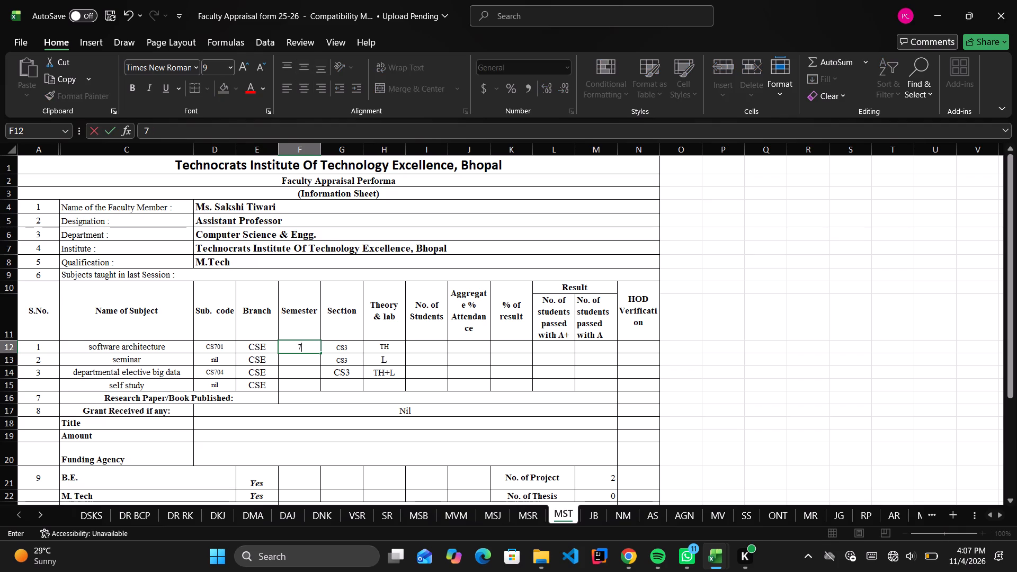
pyautogui.press('Return')
pyautogui.press('7')
pyautogui.press('Return')
pyautogui.press('7')
pyautogui.press('Return')
pyautogui.press('3')
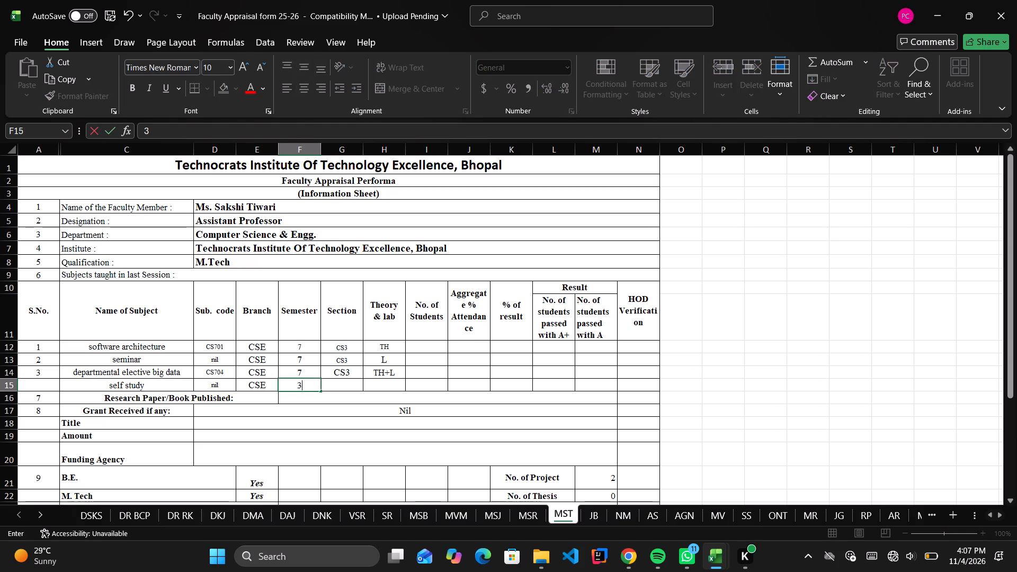
# Set the section column to CS1, CS1, CS2 and CS5 in cells G12 to G15.
pyautogui.click(350, 384)
pyautogui.write('CS1')
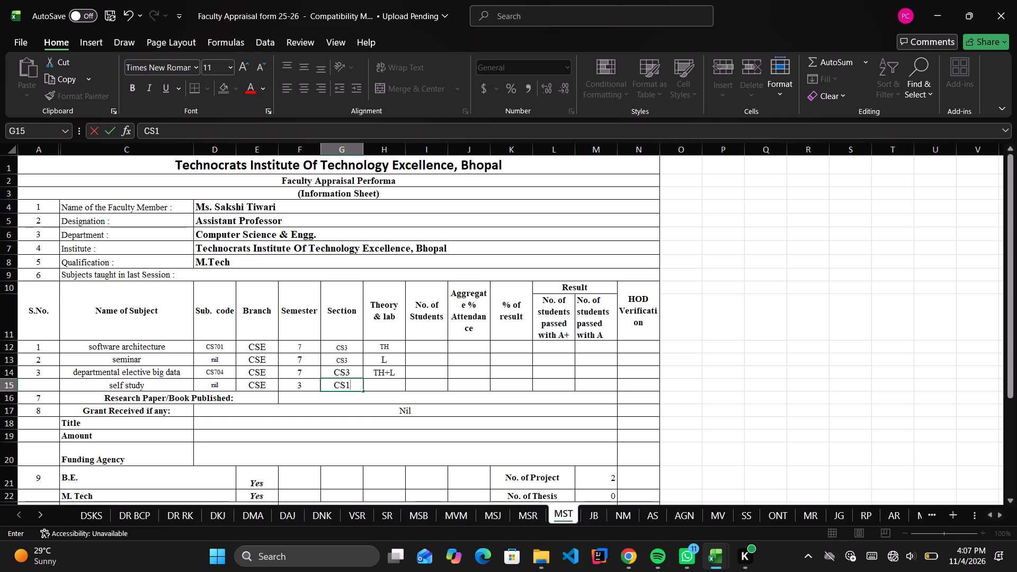
pyautogui.press('BackSpace')
pyautogui.press('5')
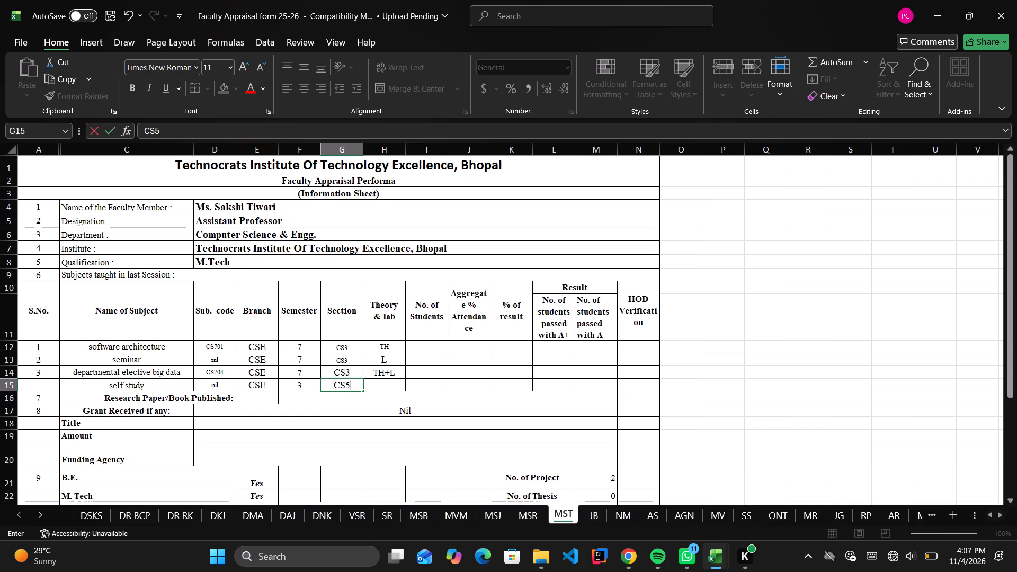
pyautogui.click(353, 376)
pyautogui.doubleClick(353, 376)
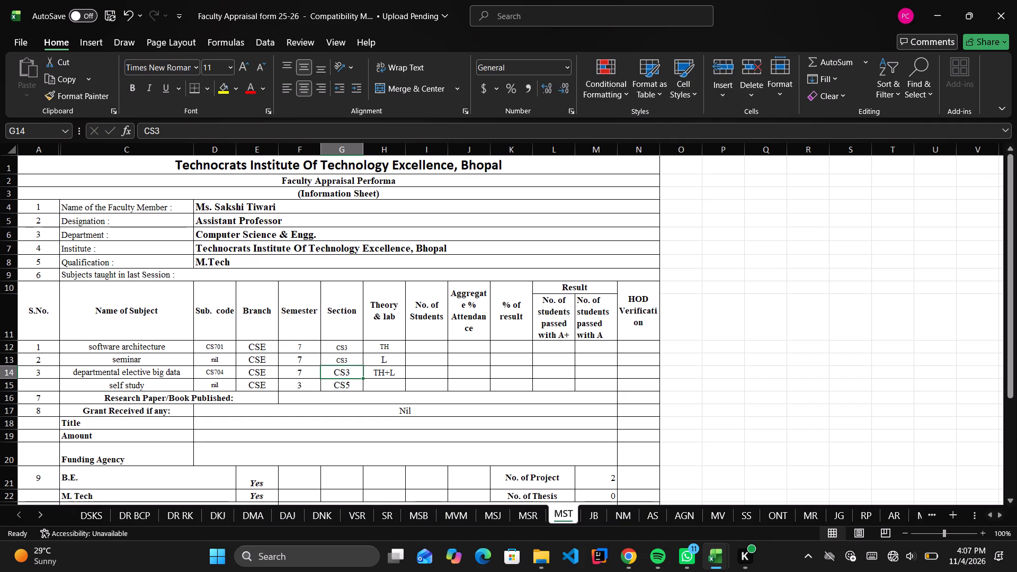
pyautogui.press('BackSpace')
pyautogui.press('2')
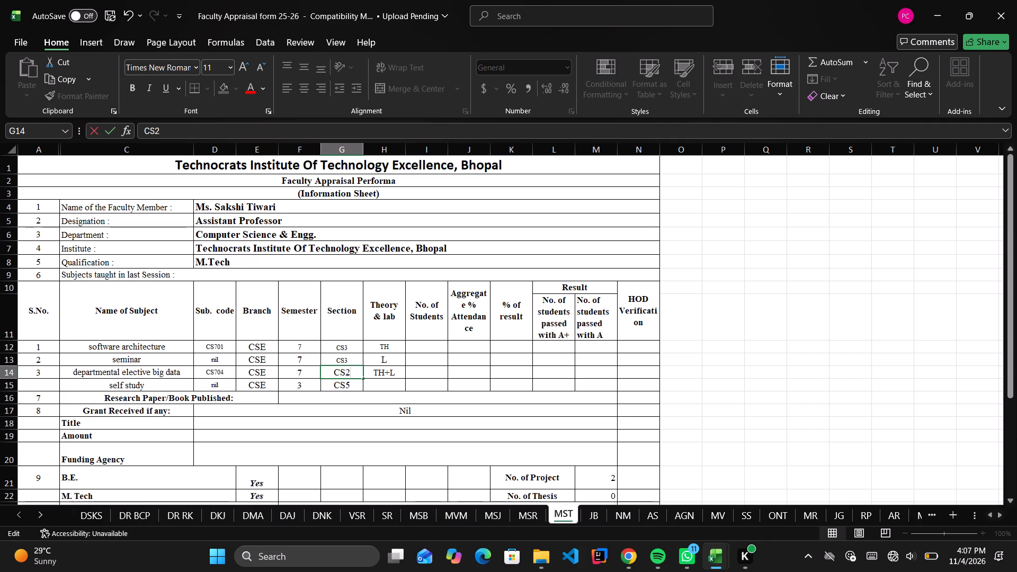
pyautogui.doubleClick(351, 361)
pyautogui.press('BackSpace')
pyautogui.press('1')
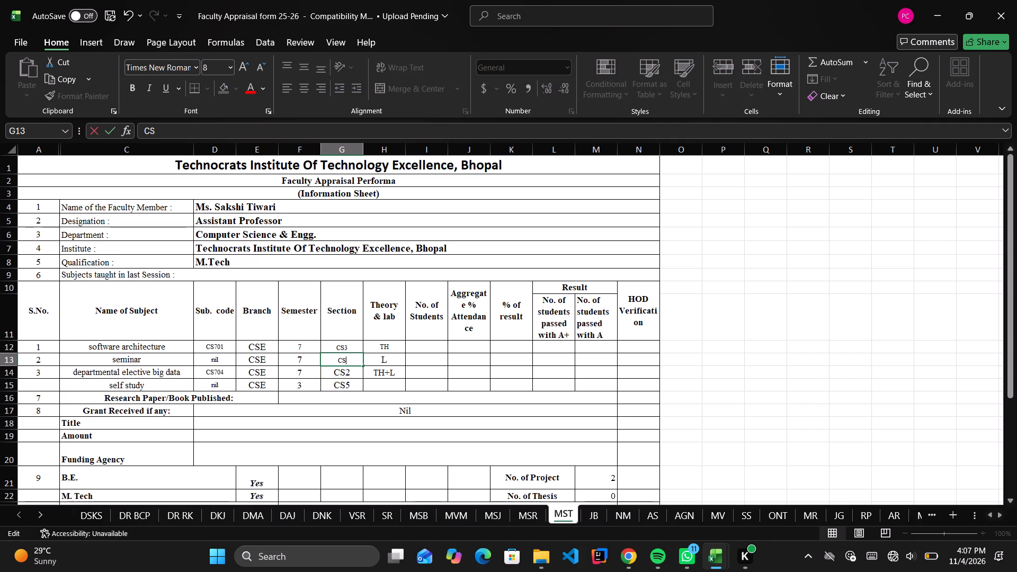
pyautogui.doubleClick(355, 349)
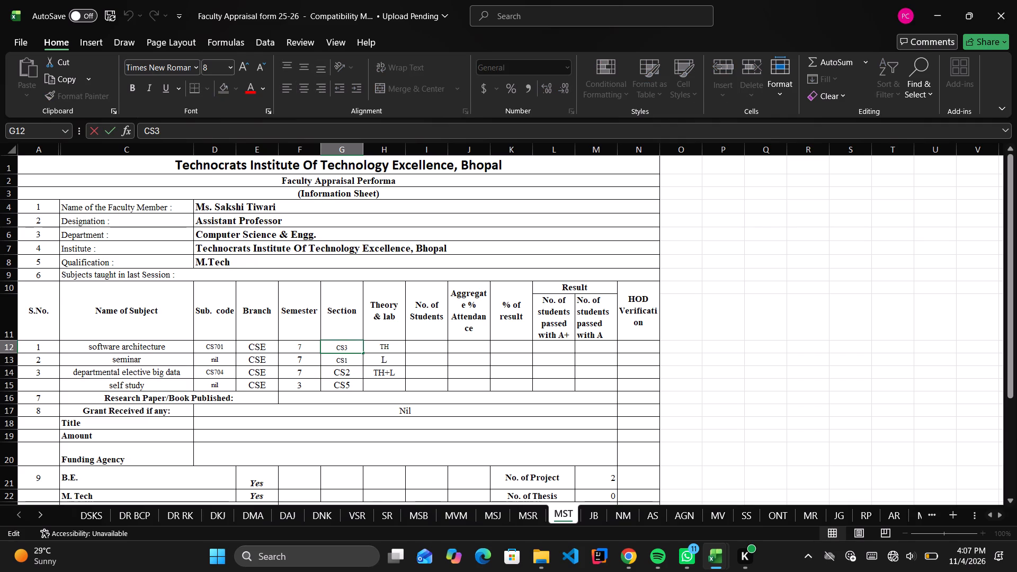
pyautogui.press('BackSpace')
pyautogui.press('1')
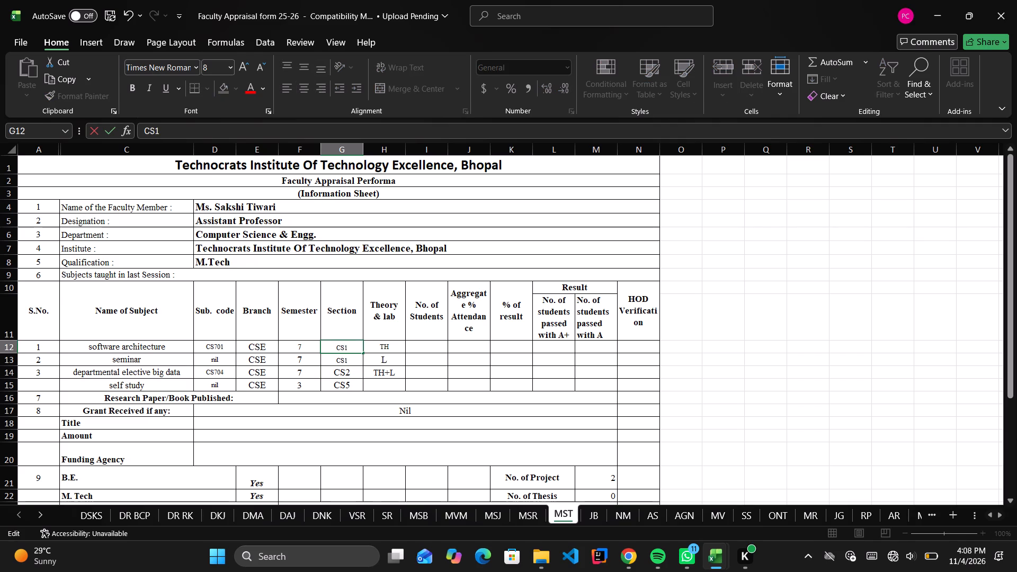
# Set the Theory & lab column to lab, Lab, lab and lab in cells H12 to H15.
pyautogui.doubleClick(396, 347)
pyautogui.press('BackSpace')
pyautogui.press('BackSpace')
pyautogui.write('lab')
pyautogui.doubleClick(394, 357)
pyautogui.write('ab')
pyautogui.click(399, 376)
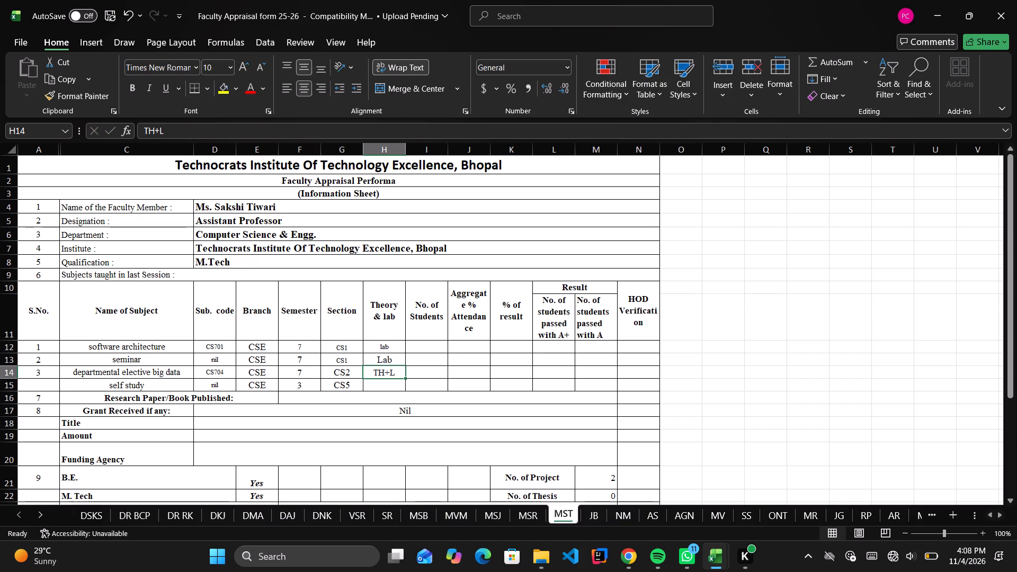
pyautogui.press('BackSpace')
pyautogui.press('BackSpace')
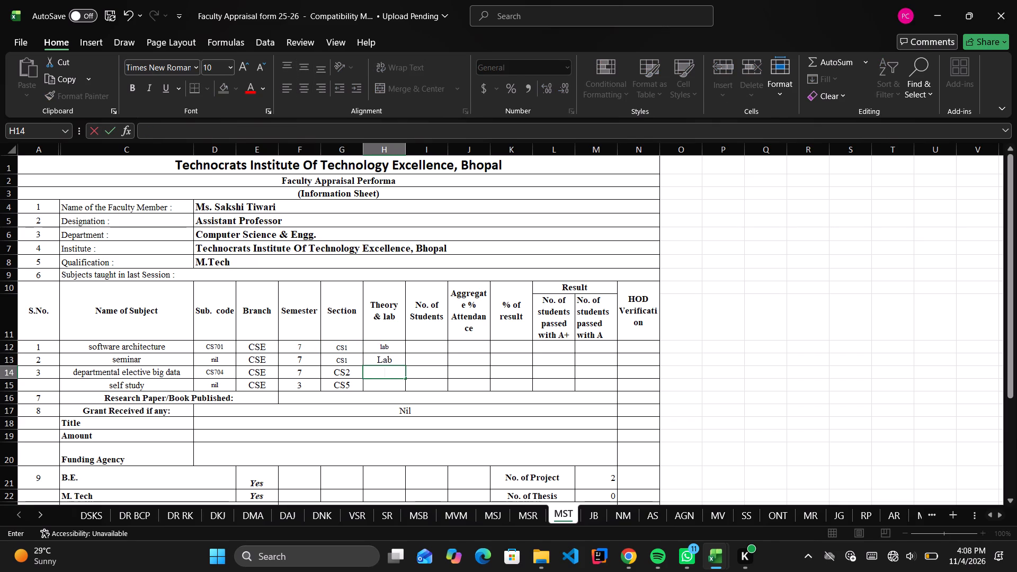
pyautogui.write('lab')
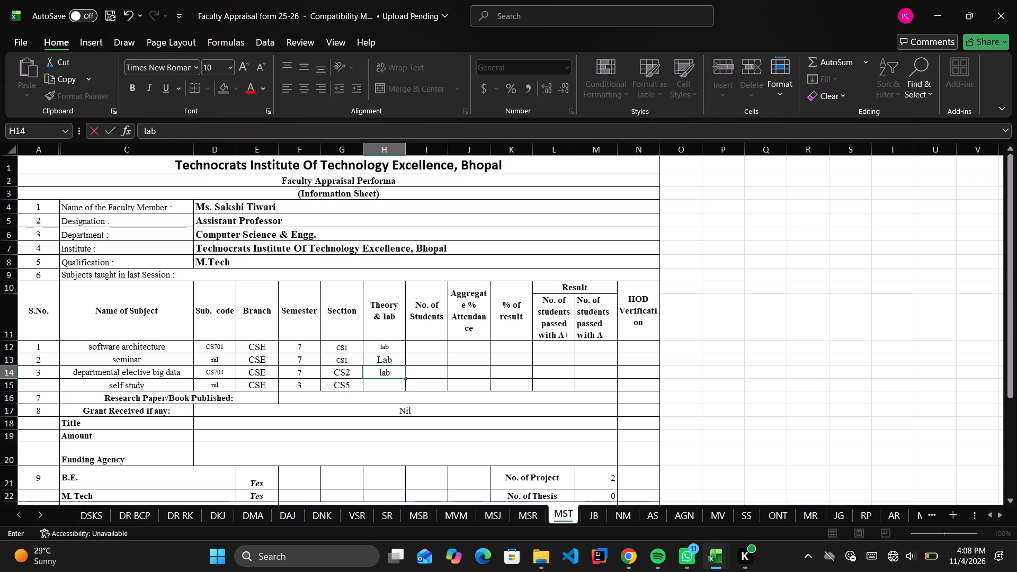
pyautogui.click(394, 387)
pyautogui.write('lab')
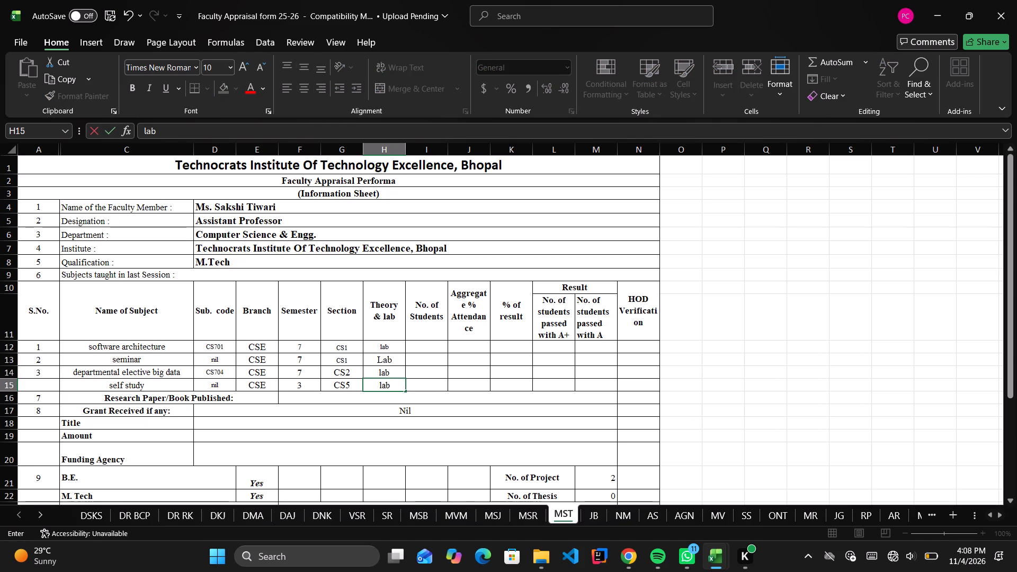
# Save the workbook.
pyautogui.hotkey('ctrl', 's')
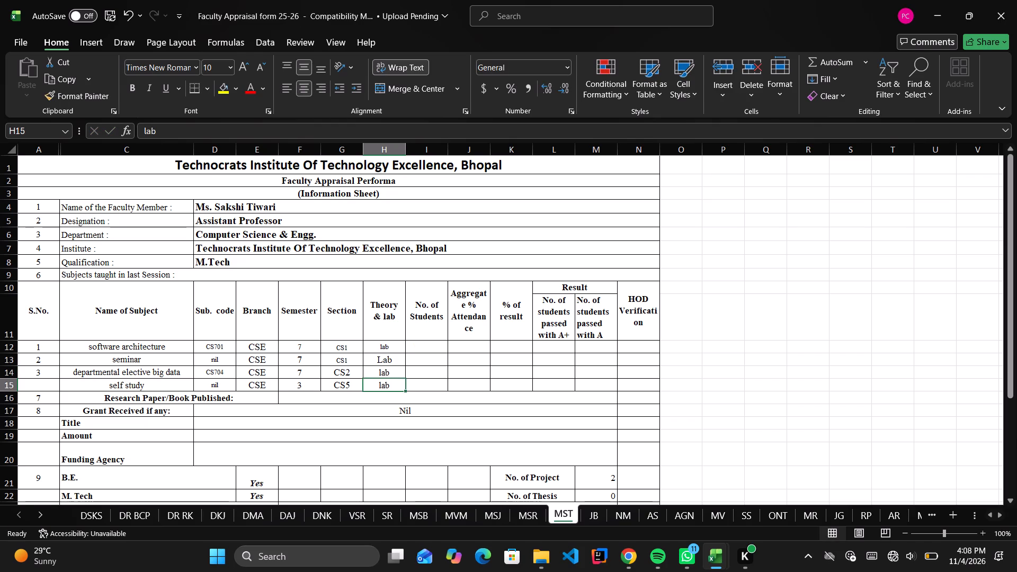
# On the JB sheet, enter the subjects major project1 in row 12 and self study in row 13.
pyautogui.click(591, 515)
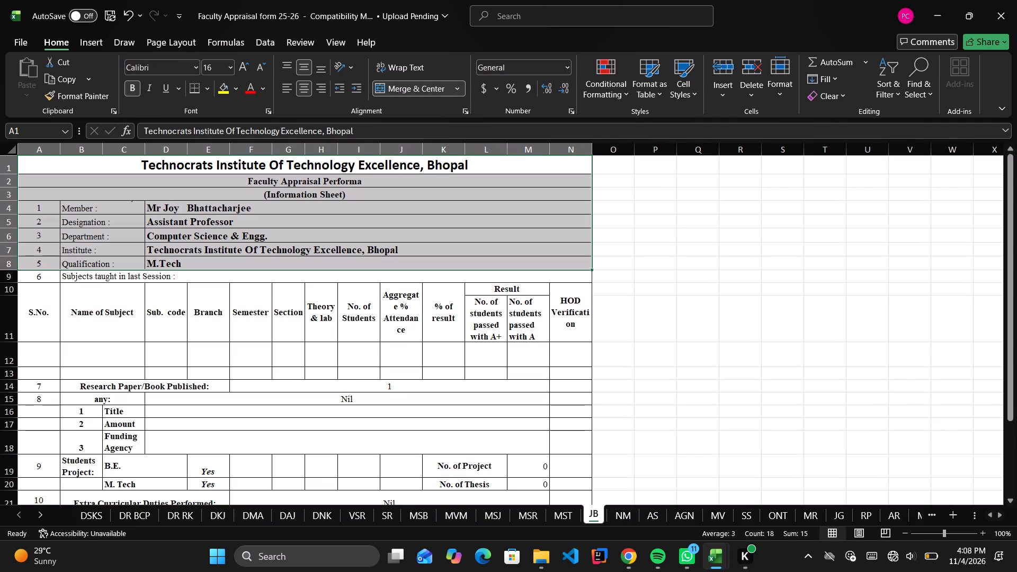
pyautogui.click(350, 351)
pyautogui.scroll(-1, 350, 351)
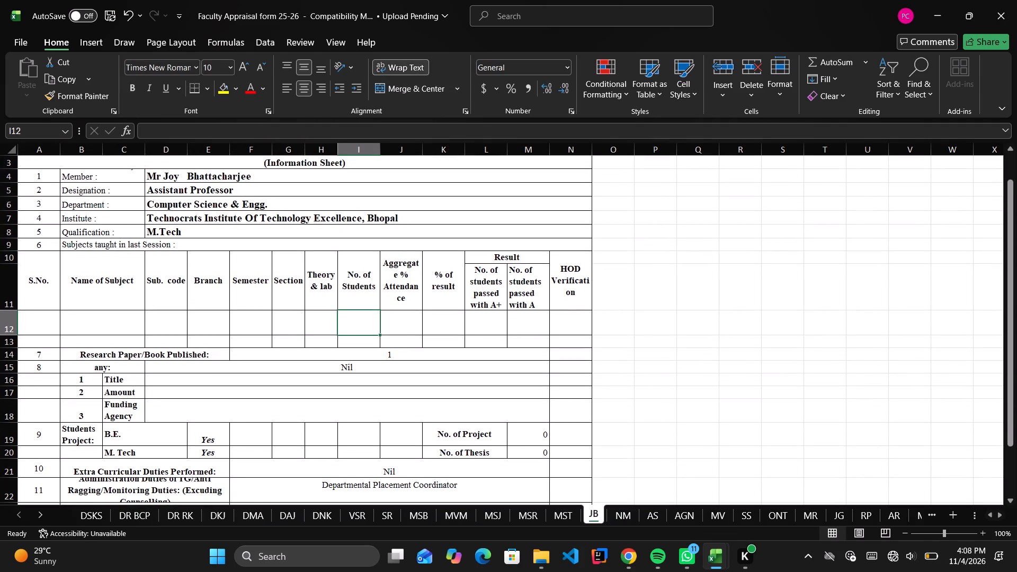
pyautogui.click(102, 320)
pyautogui.write('major proe')
pyautogui.press('BackSpace')
pyautogui.write('ject1')
pyautogui.press('Return')
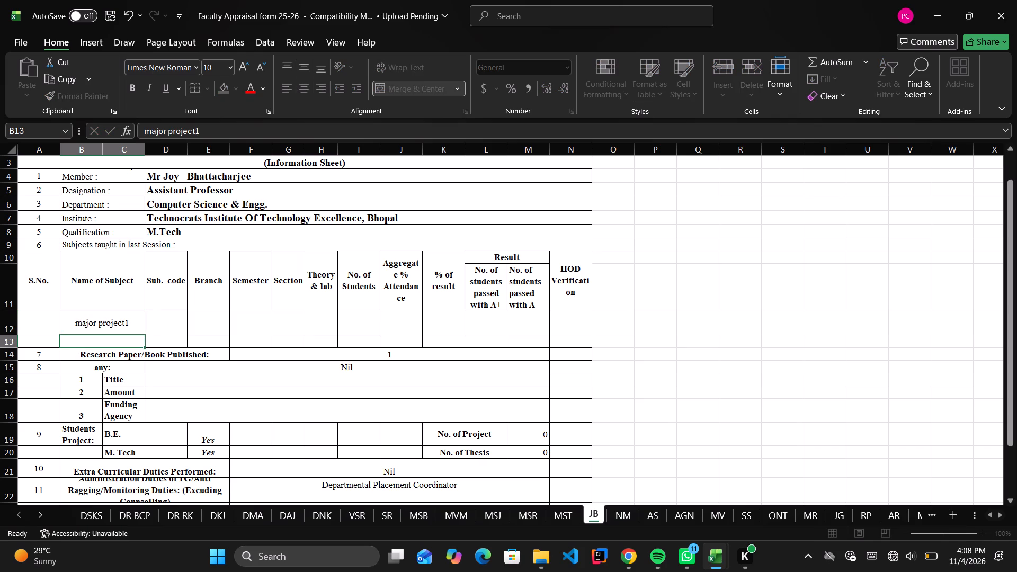
pyautogui.write('seld')
pyautogui.press('BackSpace')
pyautogui.write('f study')
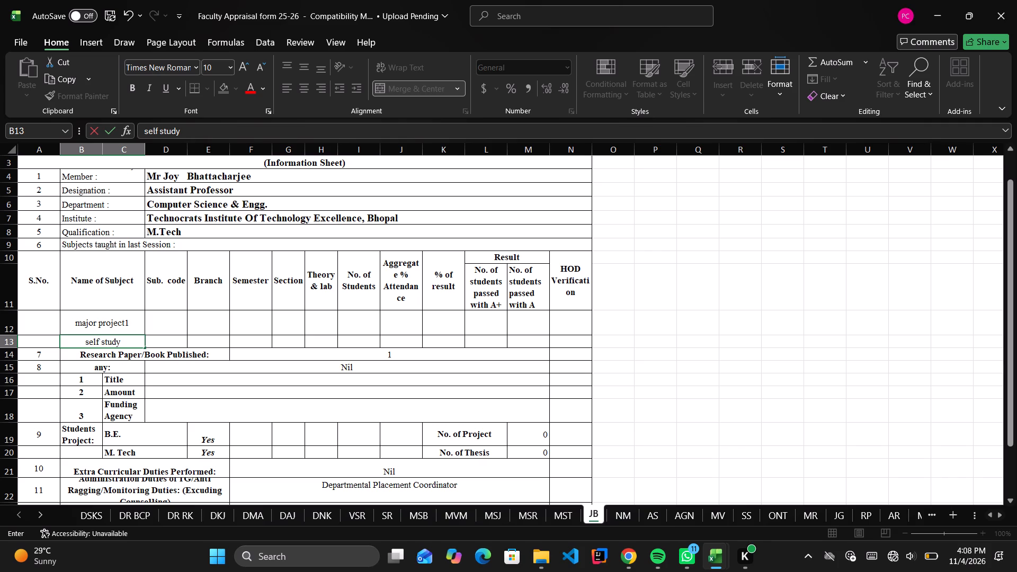
# Insert two entire rows above the Research Paper/Book Published row to extend the subjects table.
pyautogui.rightClick(114, 355)
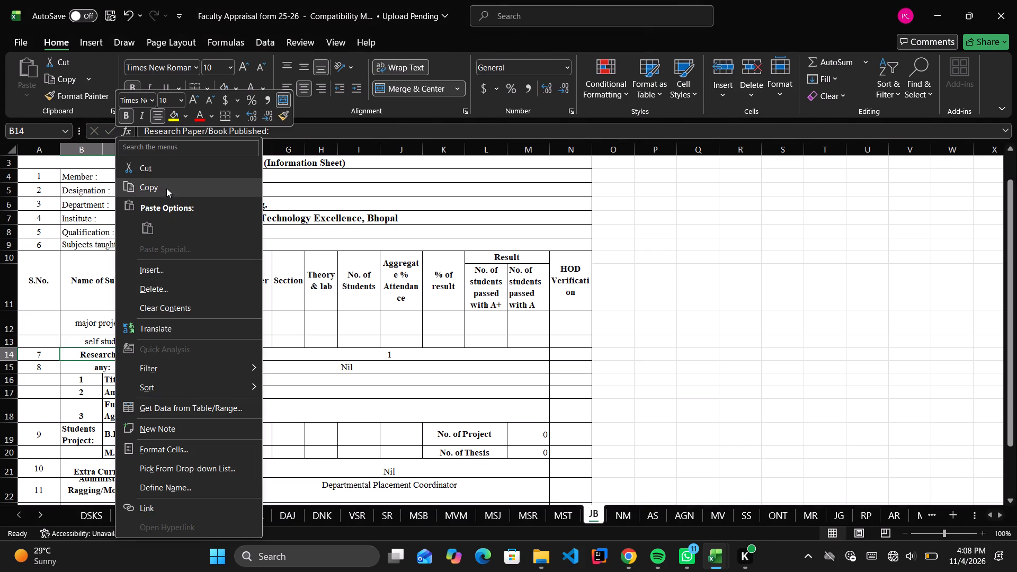
pyautogui.click(152, 271)
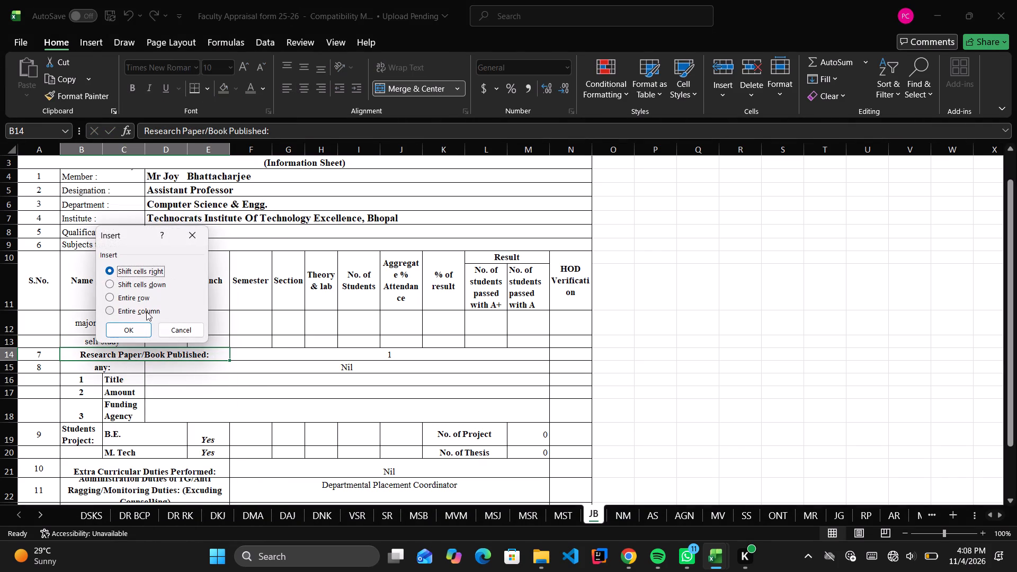
pyautogui.click(111, 299)
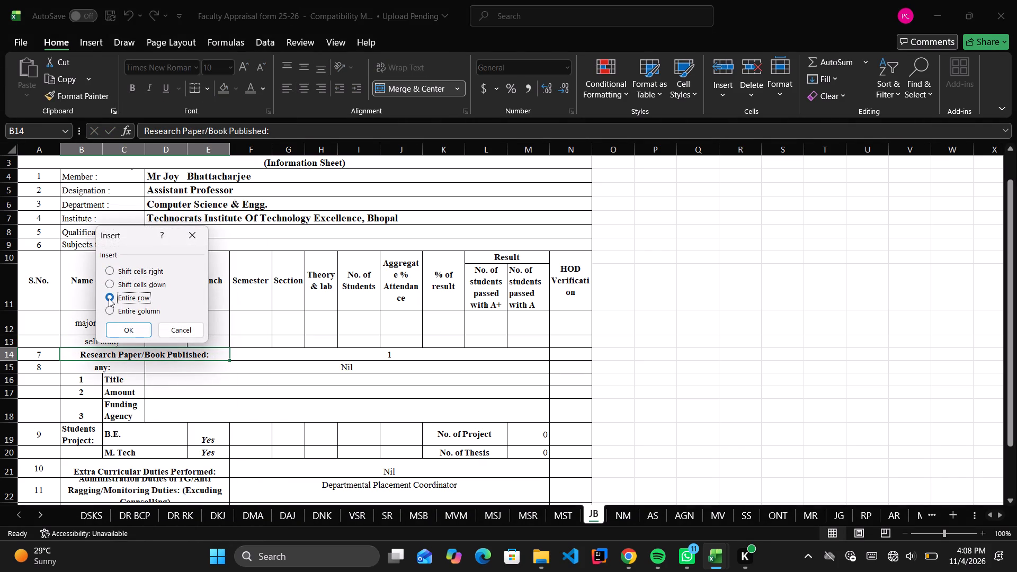
pyautogui.click(109, 298)
pyautogui.click(121, 327)
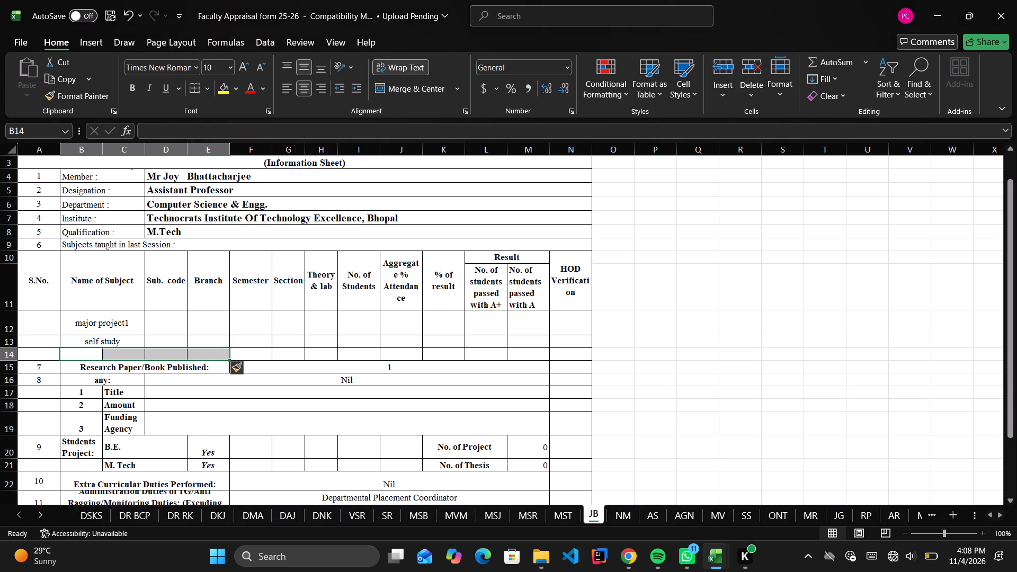
pyautogui.rightClick(142, 366)
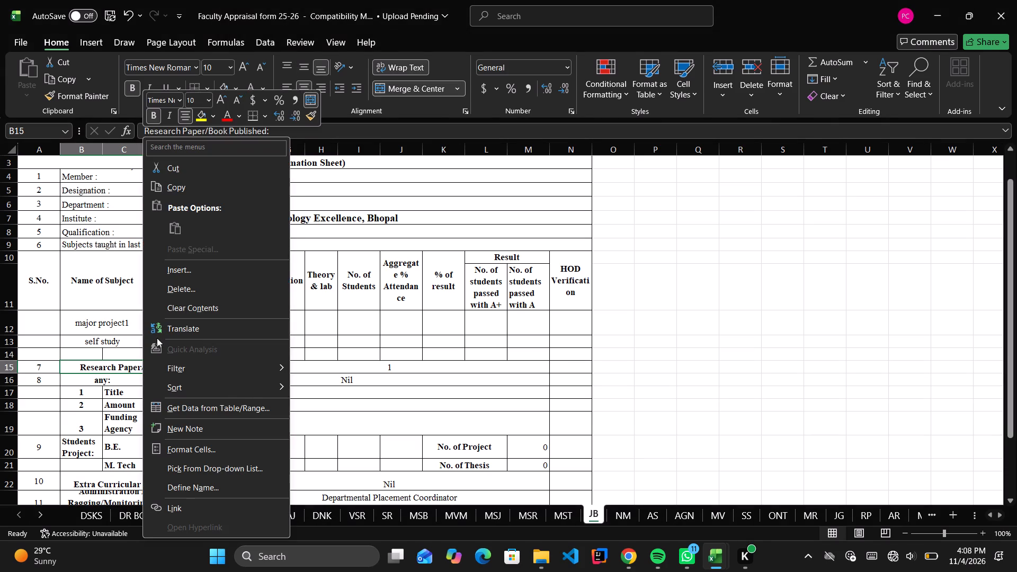
pyautogui.click(183, 278)
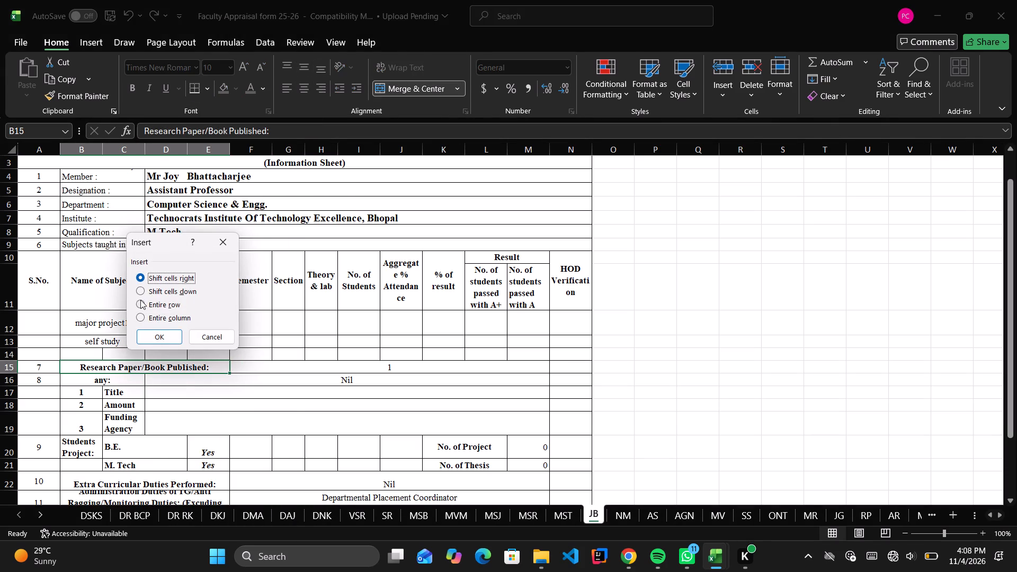
pyautogui.click(140, 300)
pyautogui.click(160, 337)
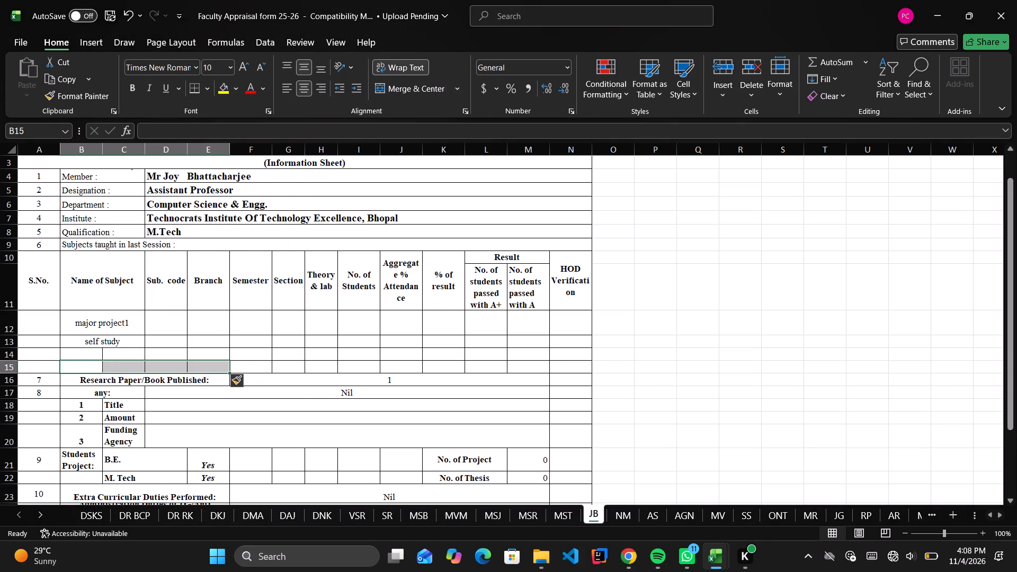
# Shrink column B until it is almost hidden and widen column C to restore the full Name of Subject width.
pyautogui.click(120, 353)
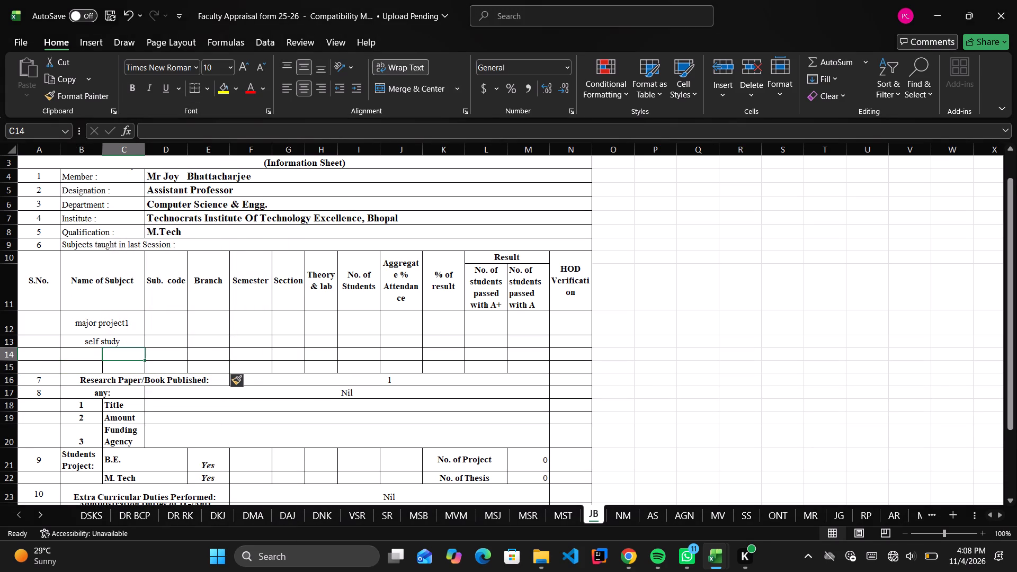
pyautogui.moveTo(104, 153); pyautogui.dragTo(59, 149)
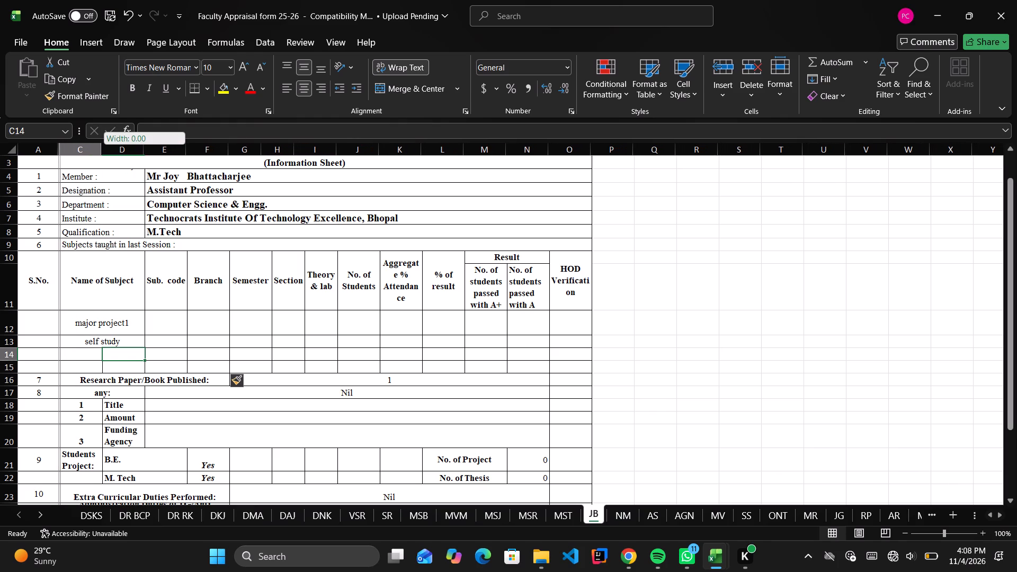
pyautogui.moveTo(59, 149); pyautogui.dragTo(61, 151)
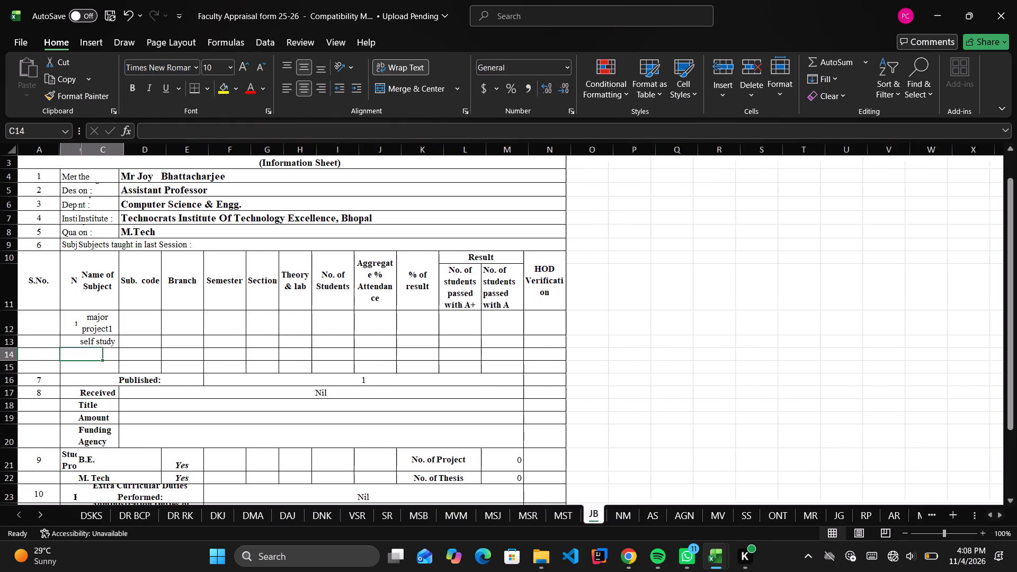
pyautogui.moveTo(103, 148); pyautogui.dragTo(143, 153)
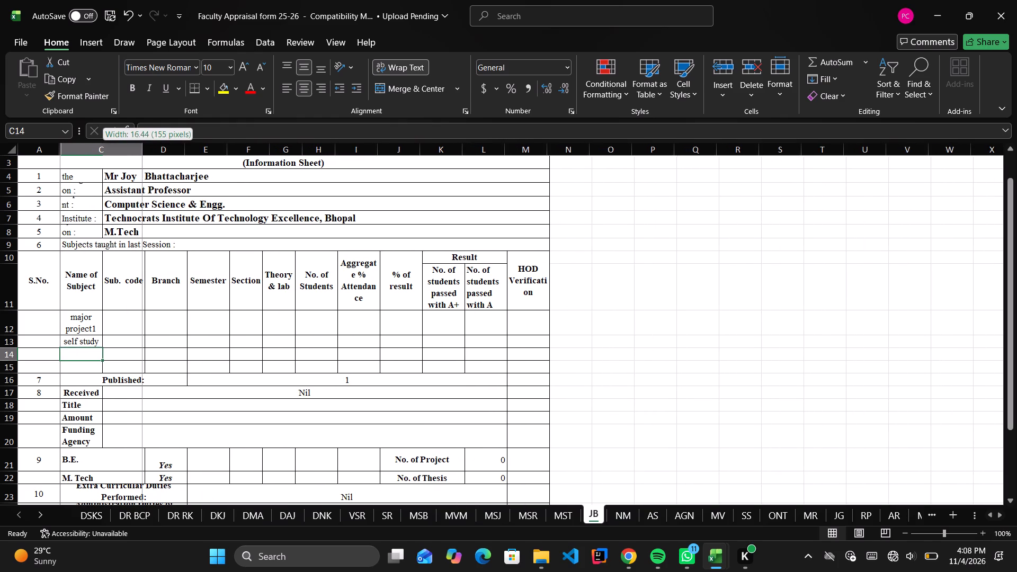
pyautogui.moveTo(143, 153); pyautogui.dragTo(146, 155)
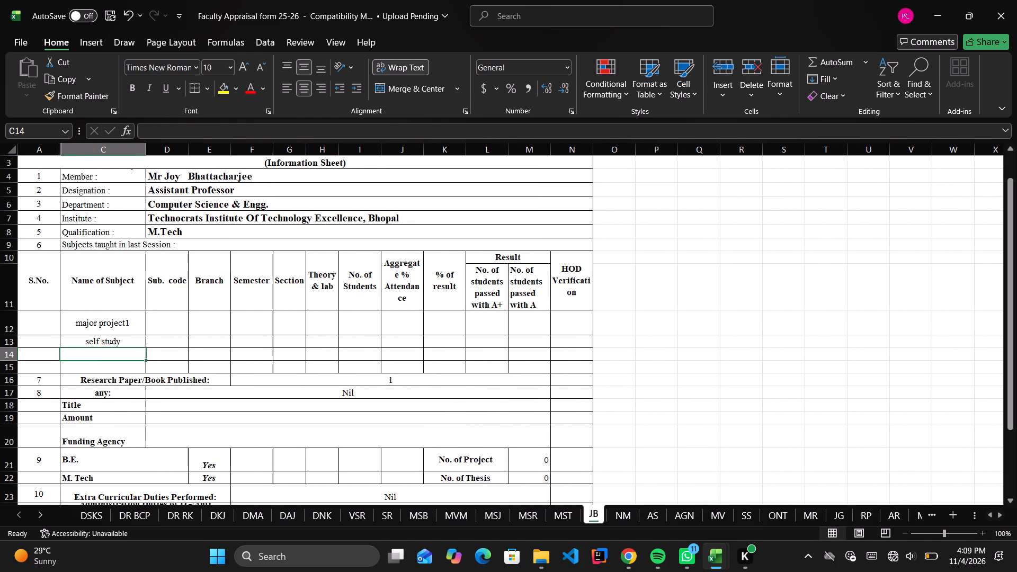
# Enter the subjects evaluation of internship in C14 and theory of computation in C15.
pyautogui.click(98, 357)
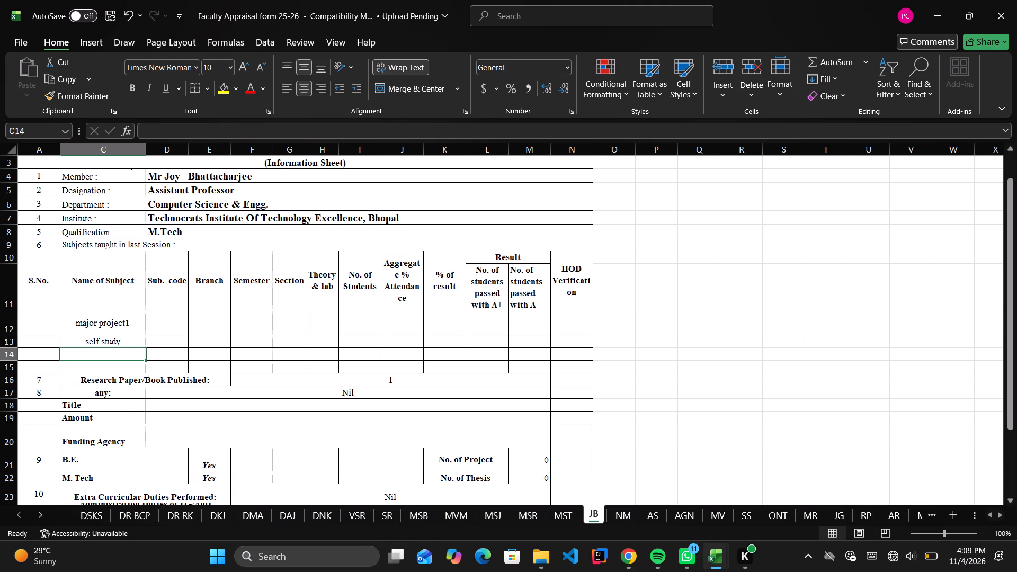
pyautogui.press('e')
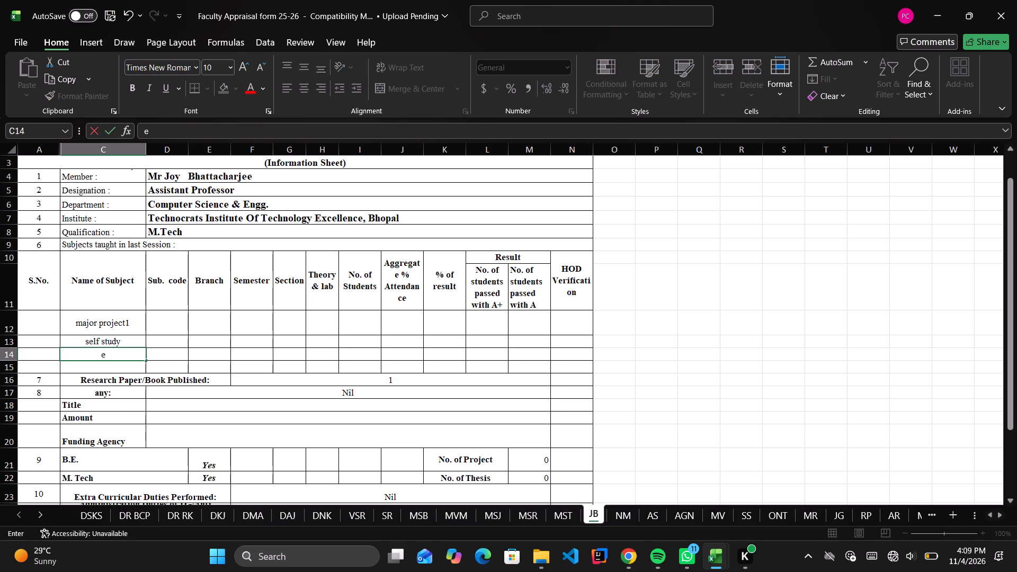
pyautogui.write('valuation od')
pyautogui.press('space')
pyautogui.press('BackSpace')
pyautogui.press('BackSpace')
pyautogui.write('f inters')
pyautogui.press('BackSpace')
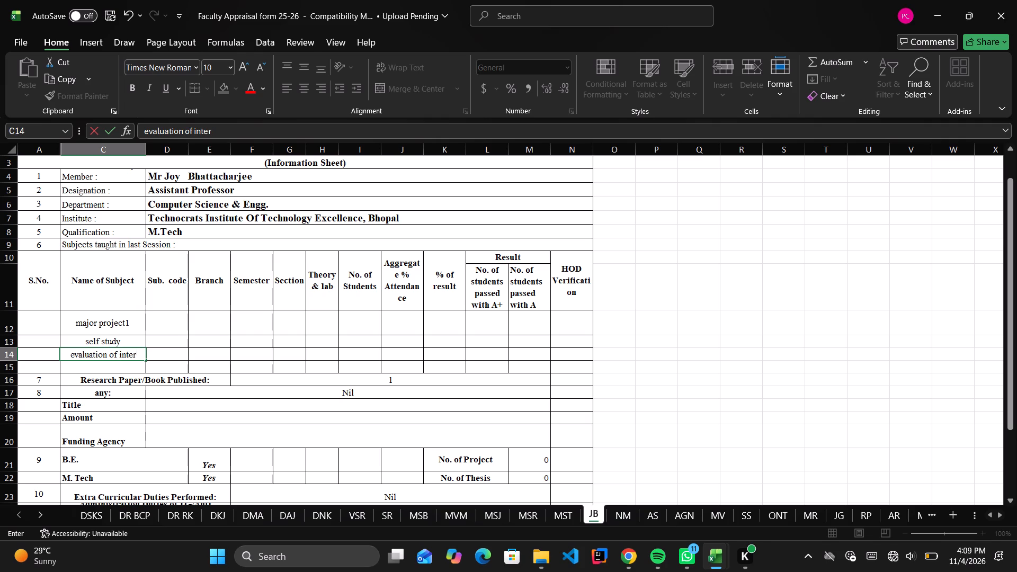
pyautogui.write('nship')
pyautogui.press('Return')
pyautogui.write('theory od')
pyautogui.press('space')
pyautogui.press('BackSpace')
pyautogui.press('BackSpace')
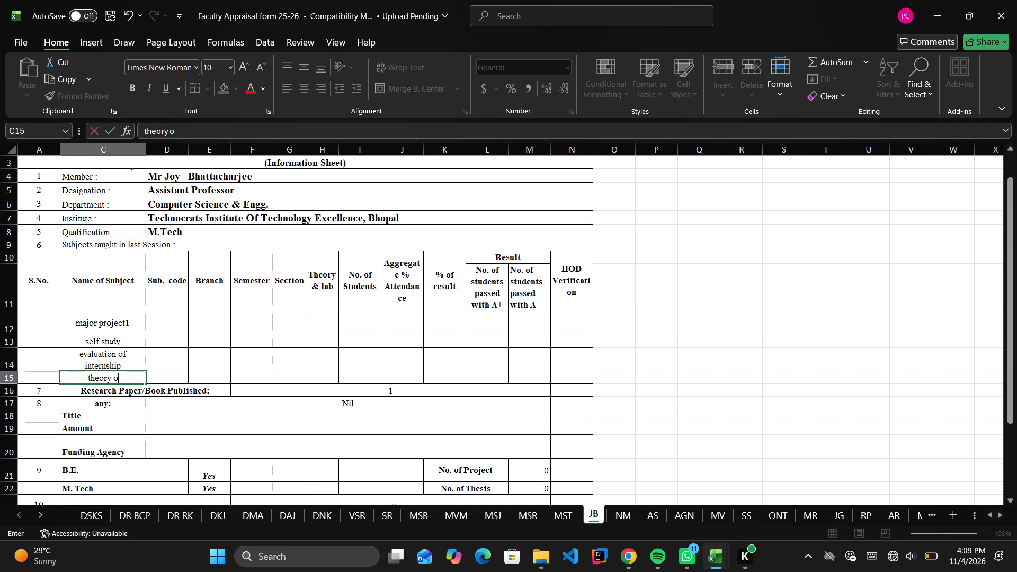
pyautogui.write('f computation')
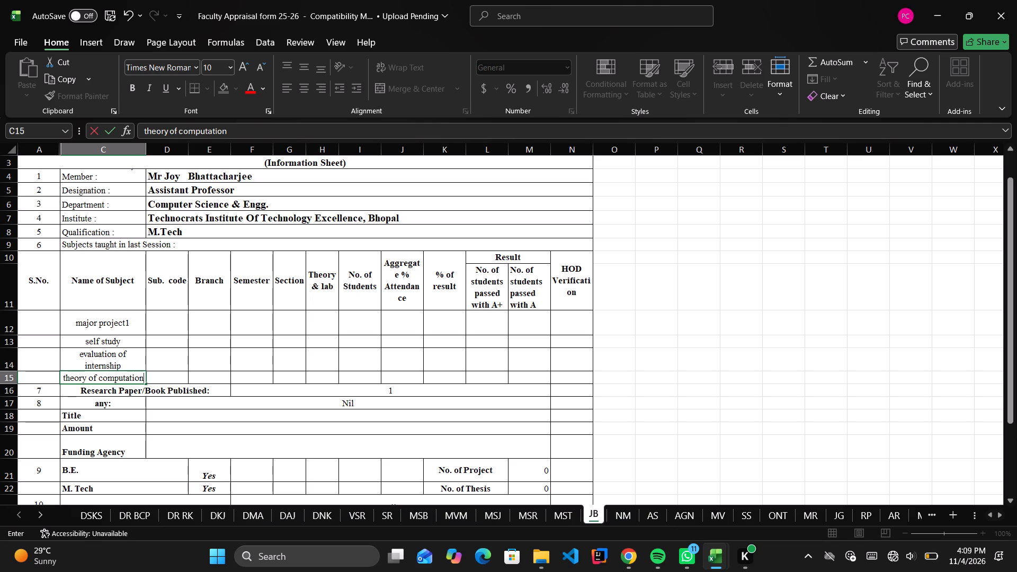
# Fill in the subject codes CS706, CS706, CS507 and CS501 in cells D12 to D15.
pyautogui.click(167, 317)
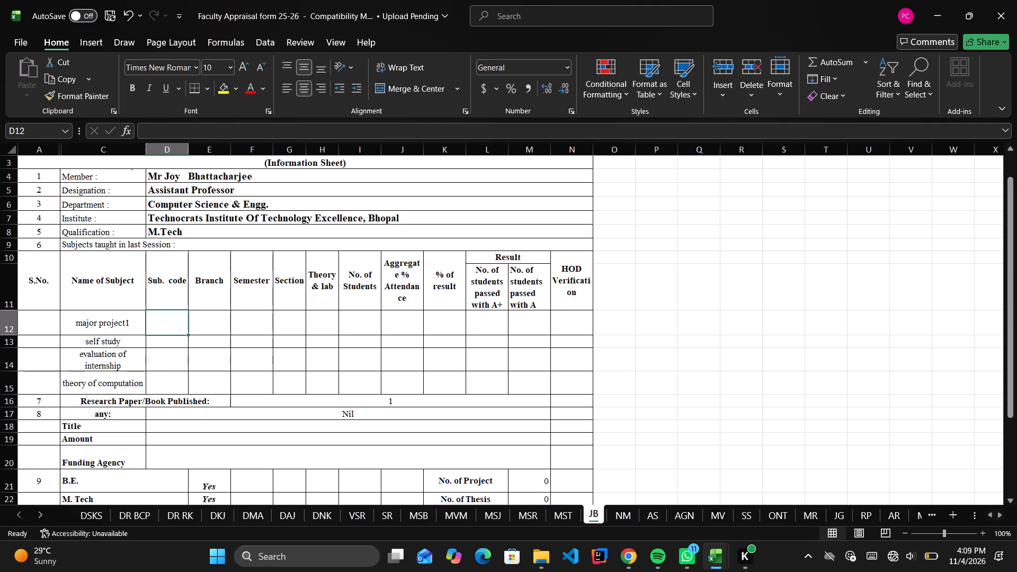
pyautogui.click(167, 317)
pyautogui.write('CWS')
pyautogui.press('BackSpace')
pyautogui.press('BackSpace')
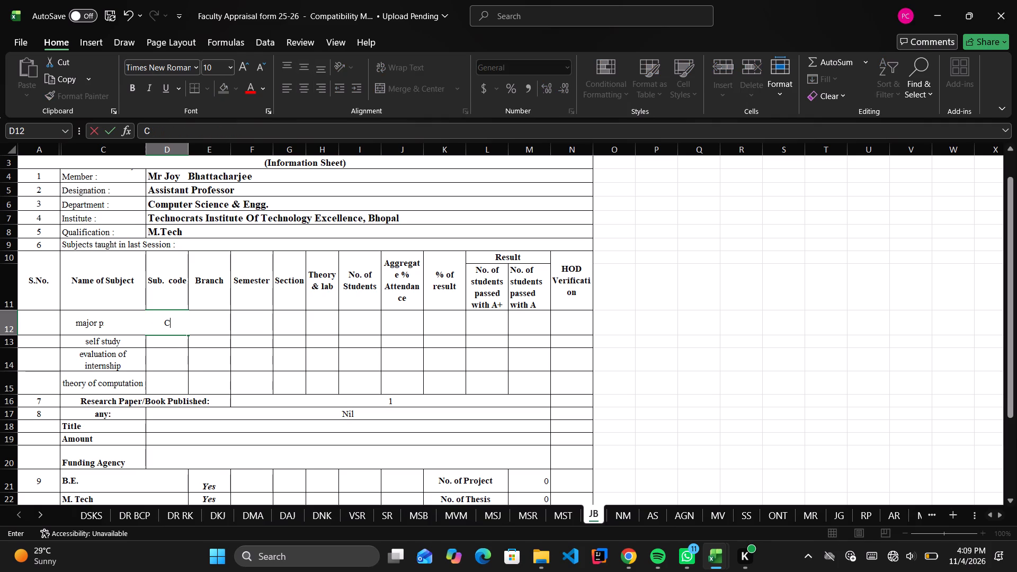
pyautogui.press('s')
pyautogui.press('BackSpace')
pyautogui.hotkey('shift', 's')
pyautogui.write('706')
pyautogui.press('Return')
pyautogui.write('CS')
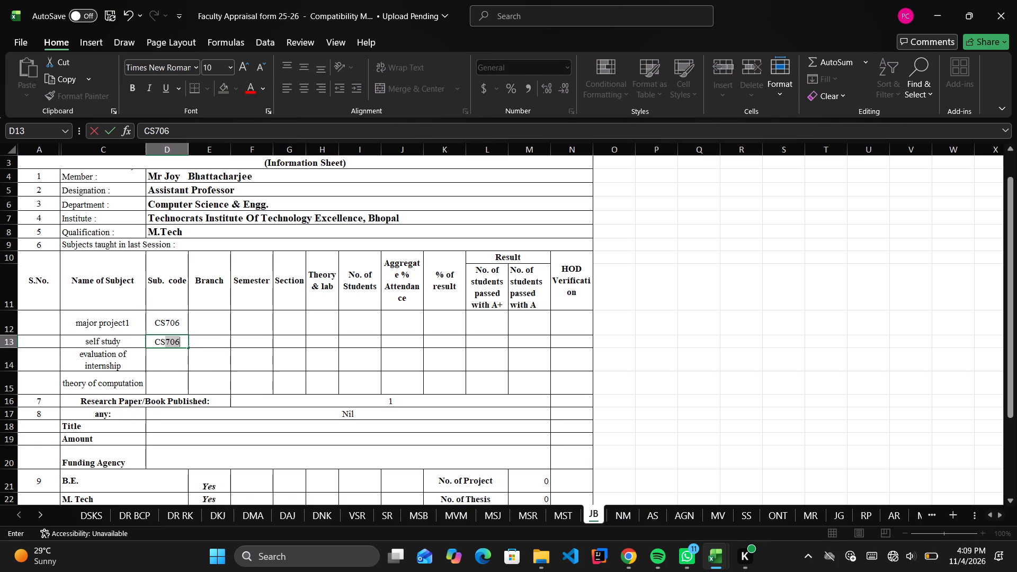
pyautogui.press('Return')
pyautogui.write('CS')
pyautogui.press('BackSpace')
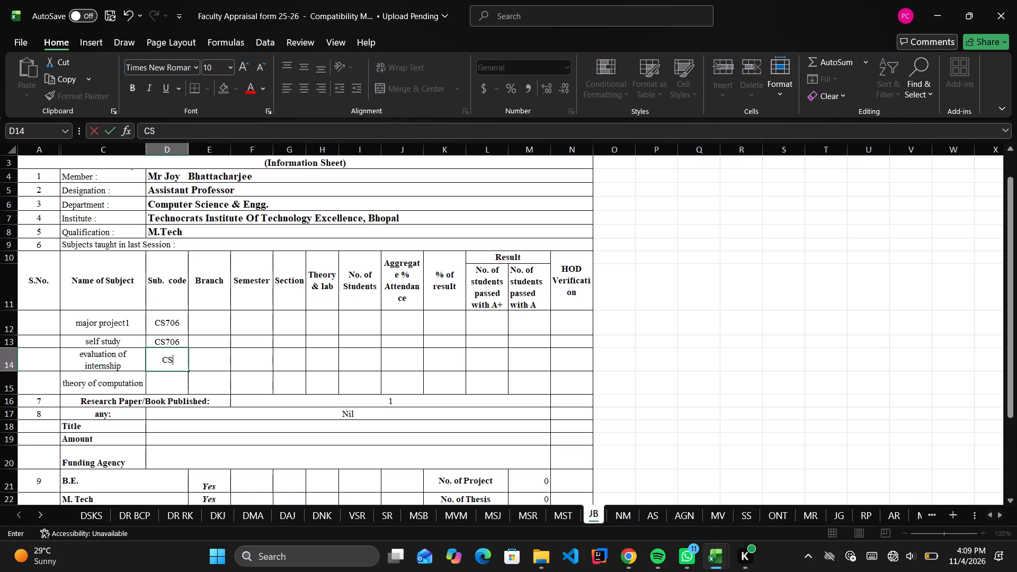
pyautogui.write('507')
pyautogui.press('Return')
pyautogui.write('CS')
pyautogui.write('501')
pyautogui.click(178, 338)
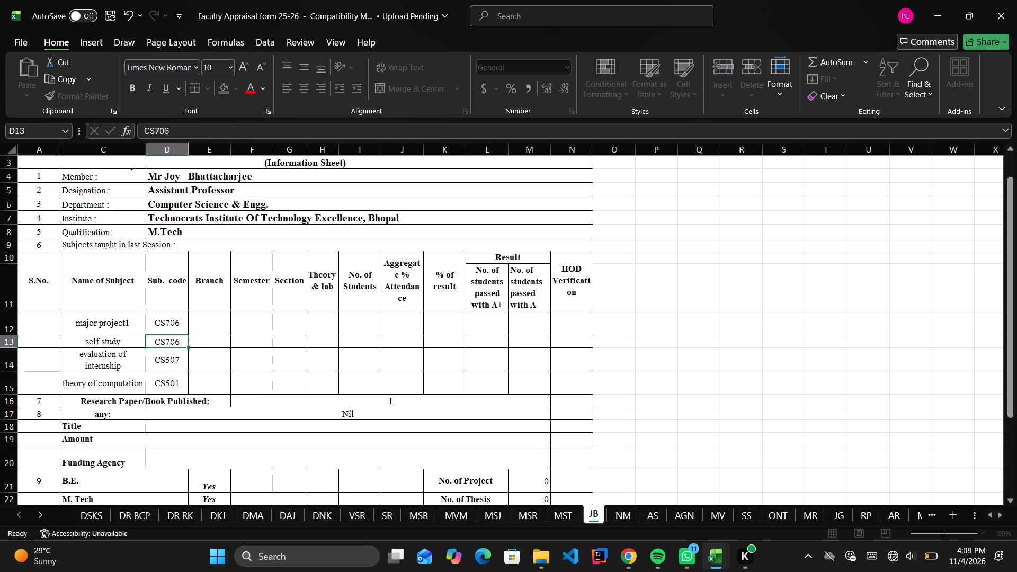
# Replace the self study subject code in D13 with nil.
pyautogui.press('BackSpace')
pyautogui.press('BackSpace')
pyautogui.write('nil')
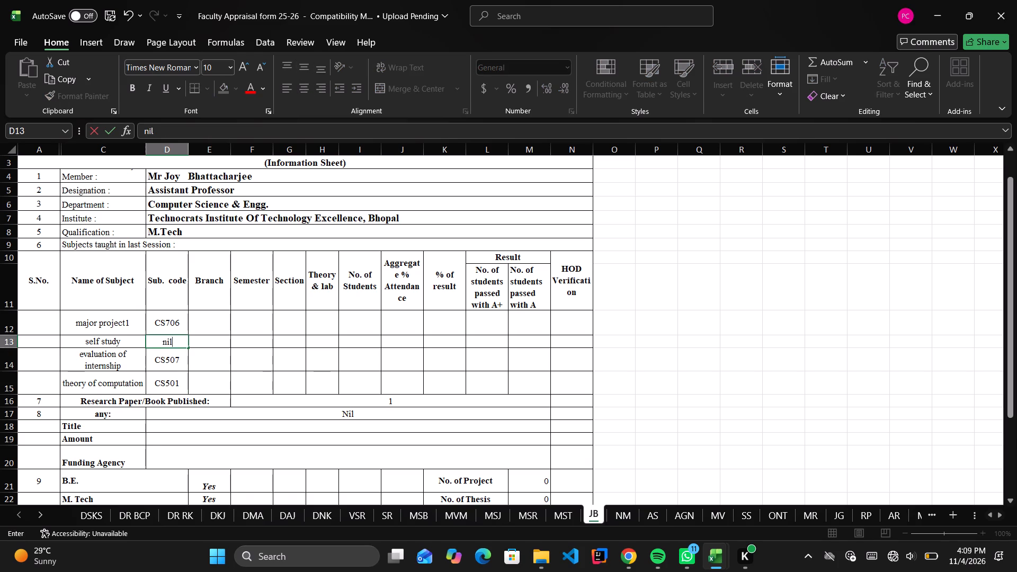
# Fill the Branch column for the four subjects with CSE, CSe, cse and CSe in cells E12 to E15.
pyautogui.click(200, 325)
pyautogui.write('CSE]')
pyautogui.press('BackSpace')
pyautogui.press('Return')
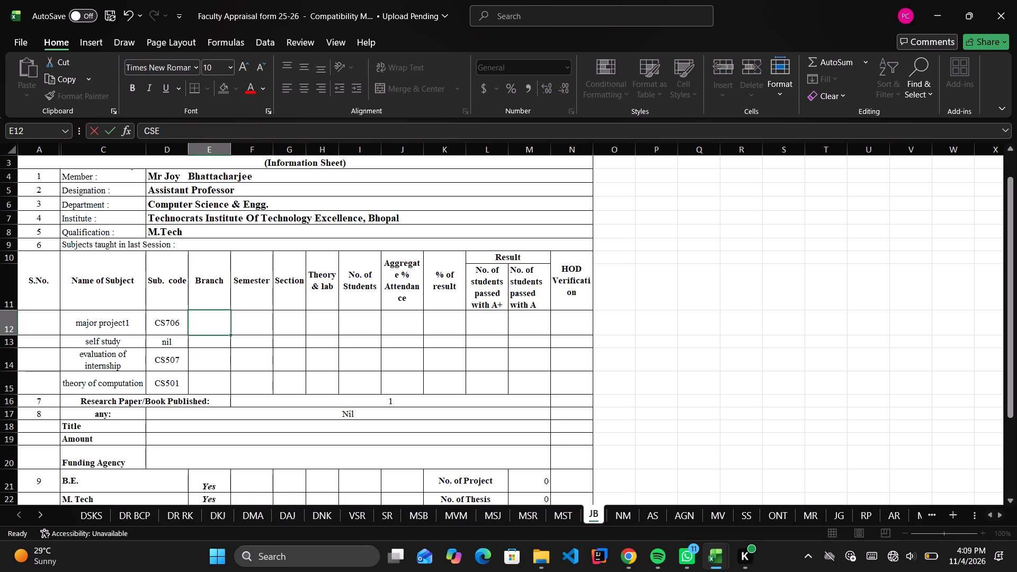
pyautogui.write('CSe')
pyautogui.press('Return')
pyautogui.write('cse')
pyautogui.press('Return')
pyautogui.write('CSe')
pyautogui.press('Return')
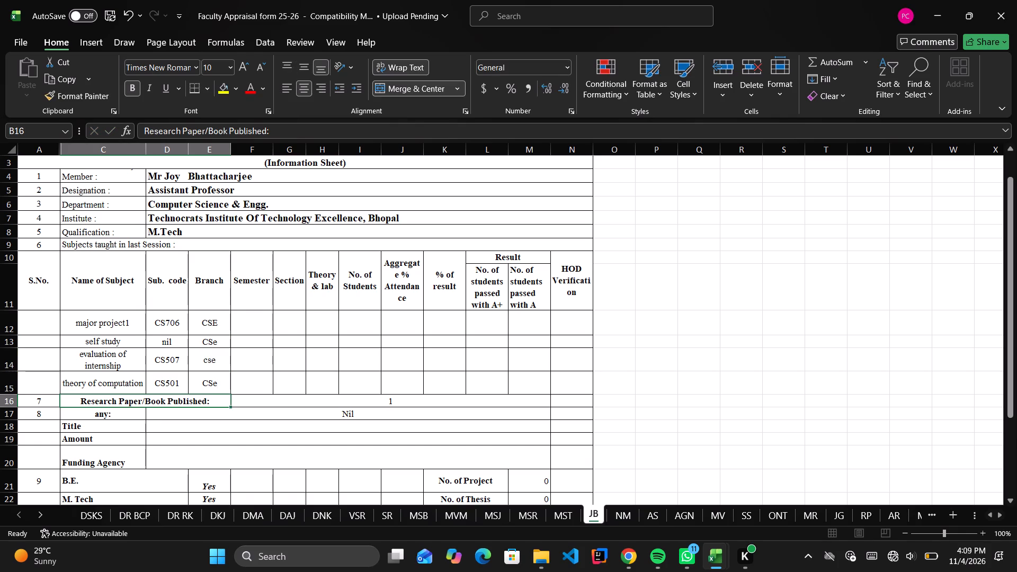
# Correct the branch to CSE in E13 for self study and E15 for theory of computation.
pyautogui.doubleClick(230, 341)
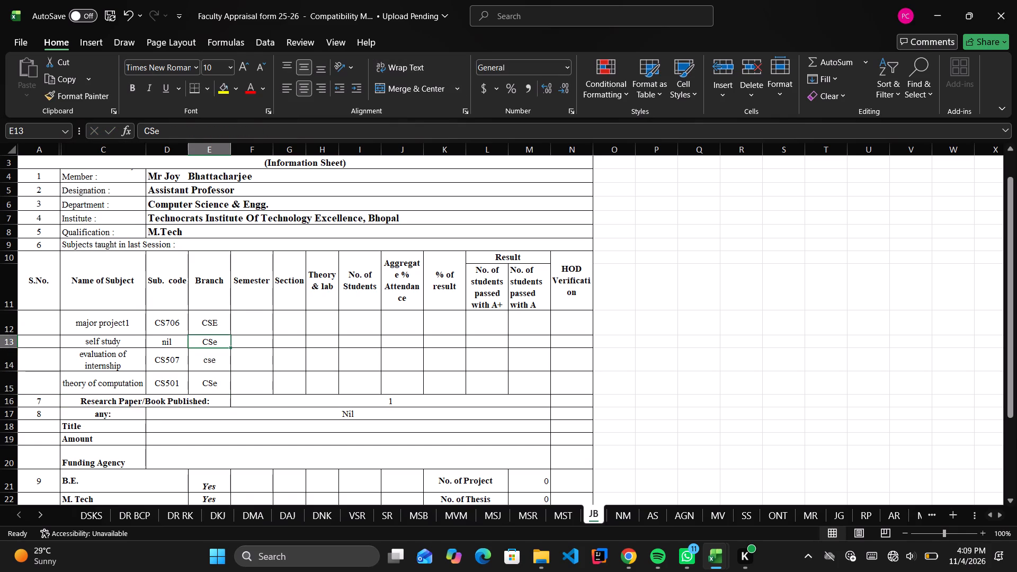
pyautogui.doubleClick(227, 341)
pyautogui.press('BackSpace')
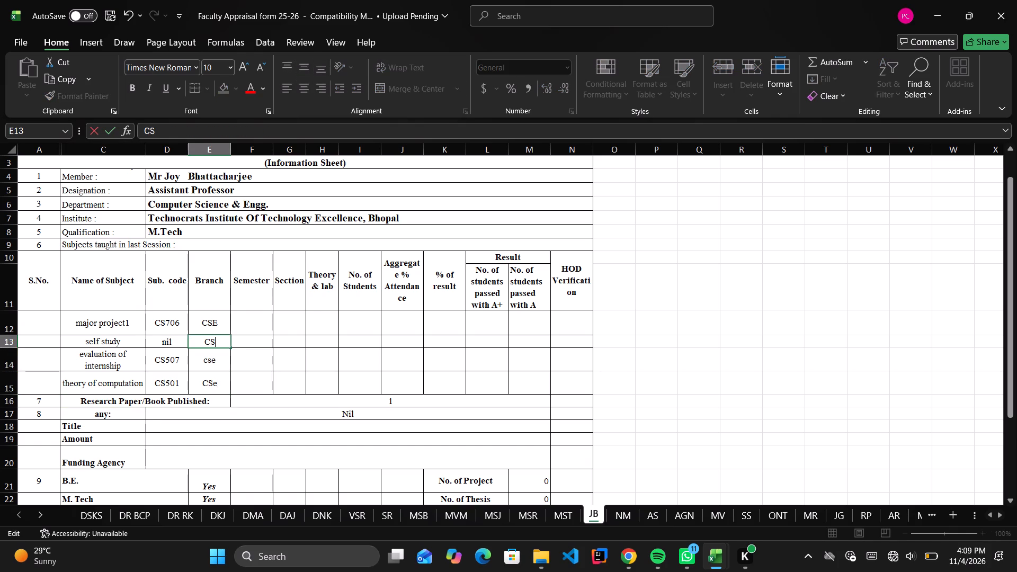
pyautogui.hotkey('shift', 'e')
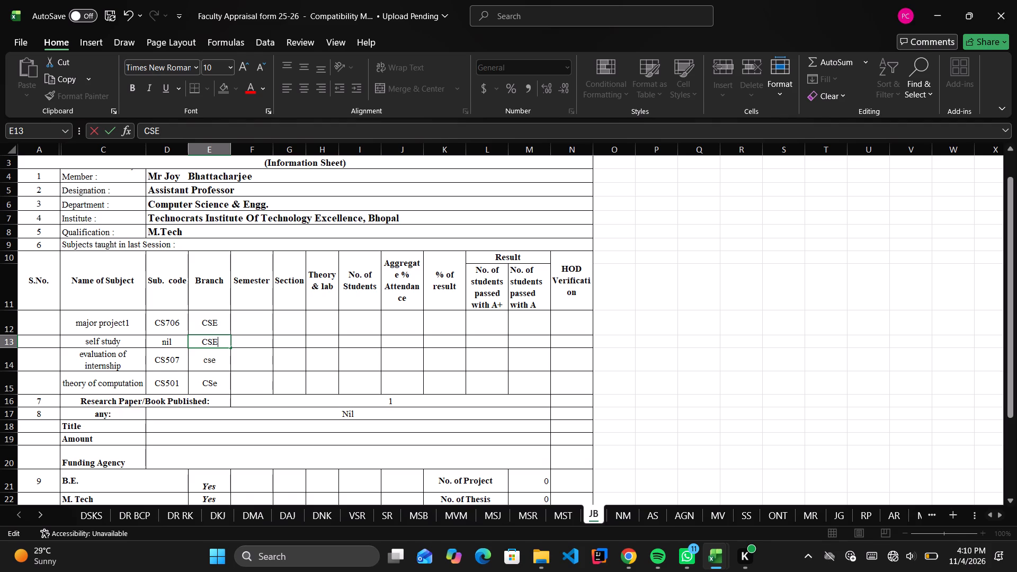
pyautogui.doubleClick(221, 382)
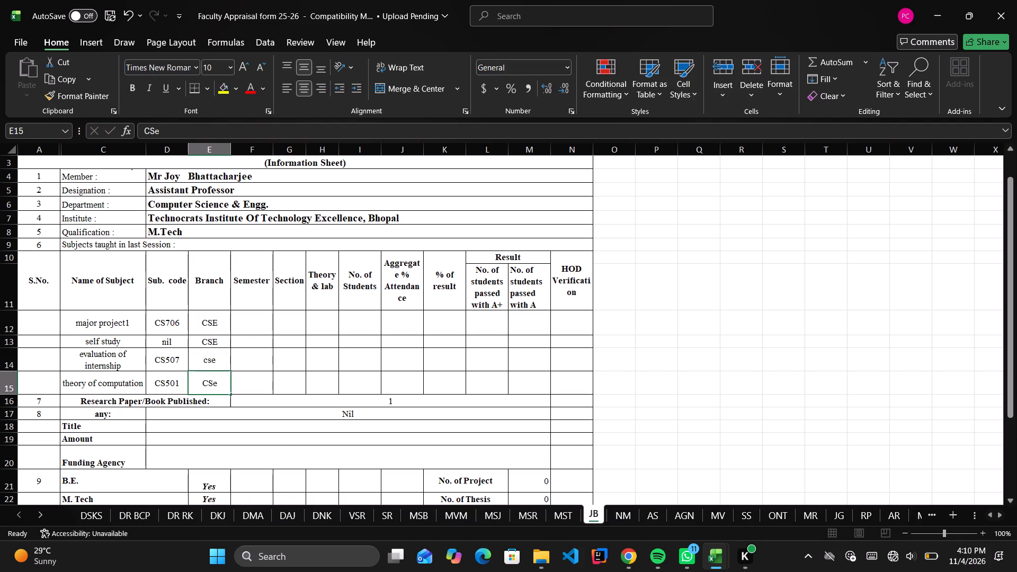
pyautogui.press('BackSpace')
pyautogui.hotkey('shift', 'e')
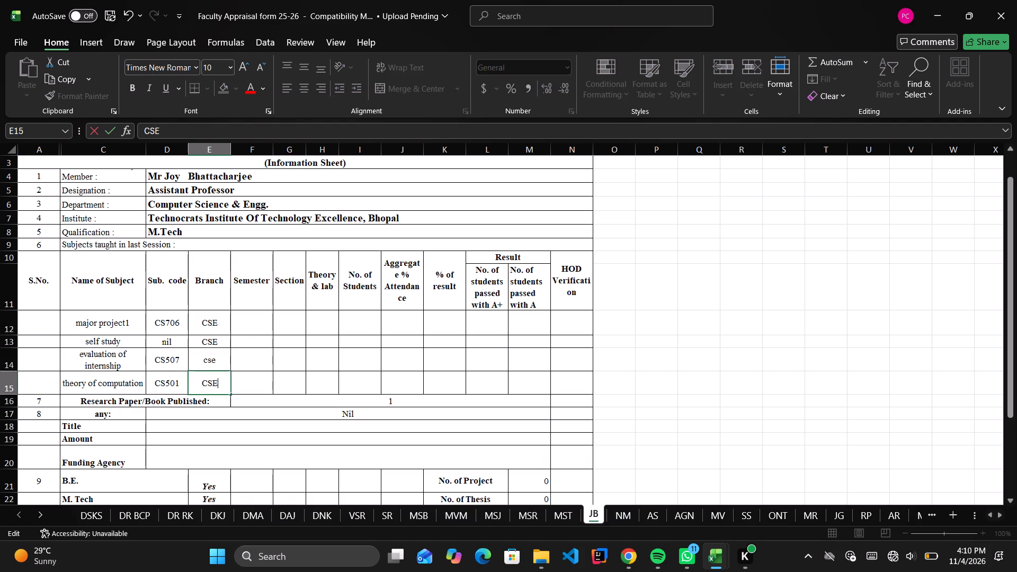
# Fill the Semester column with 7, 7, 5 and 6 in cells F12 to F15.
pyautogui.click(256, 327)
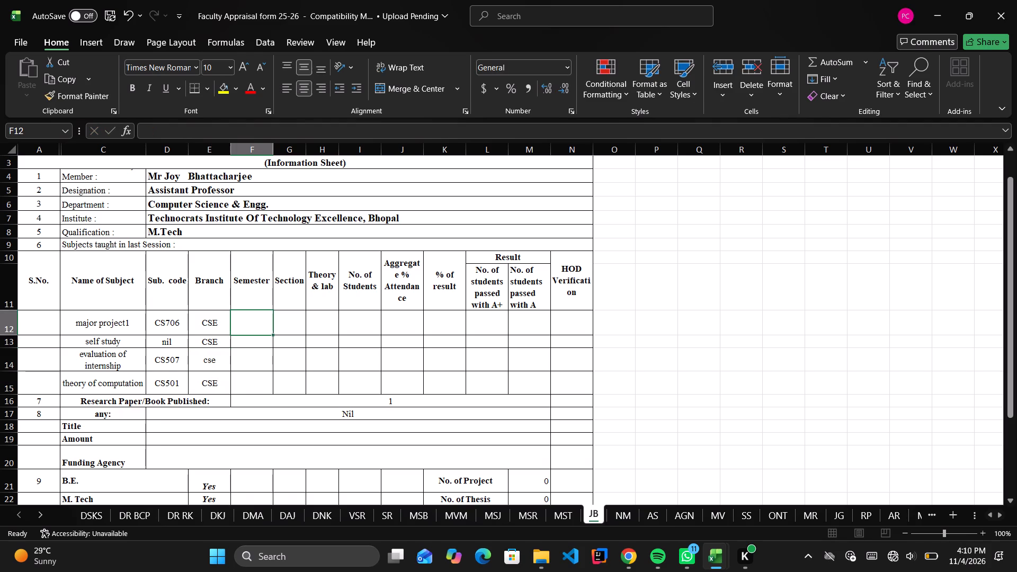
pyautogui.press('7')
pyautogui.press('Return')
pyautogui.press('7')
pyautogui.press('Return')
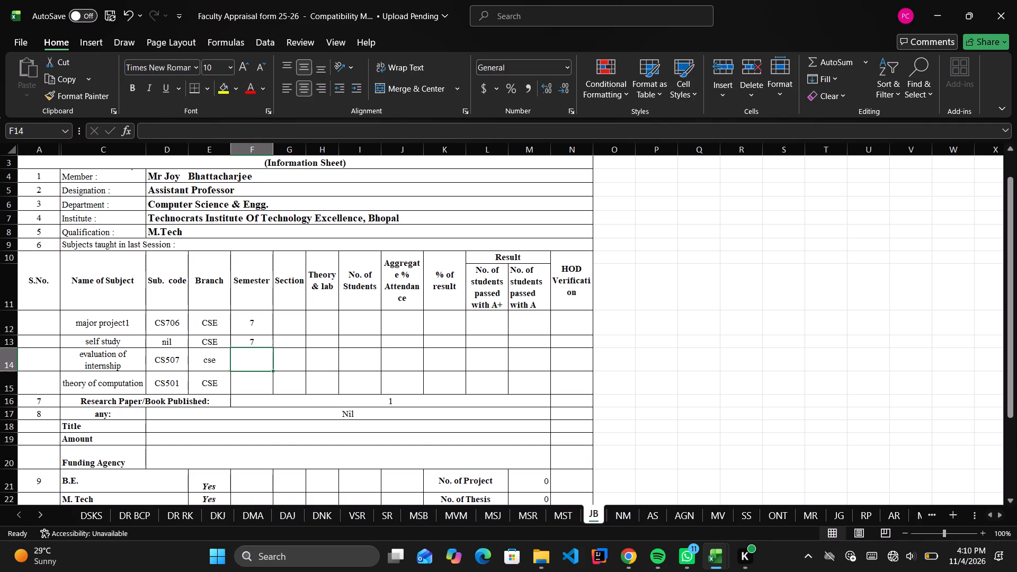
pyautogui.press('5')
pyautogui.press('Return')
pyautogui.press('6')
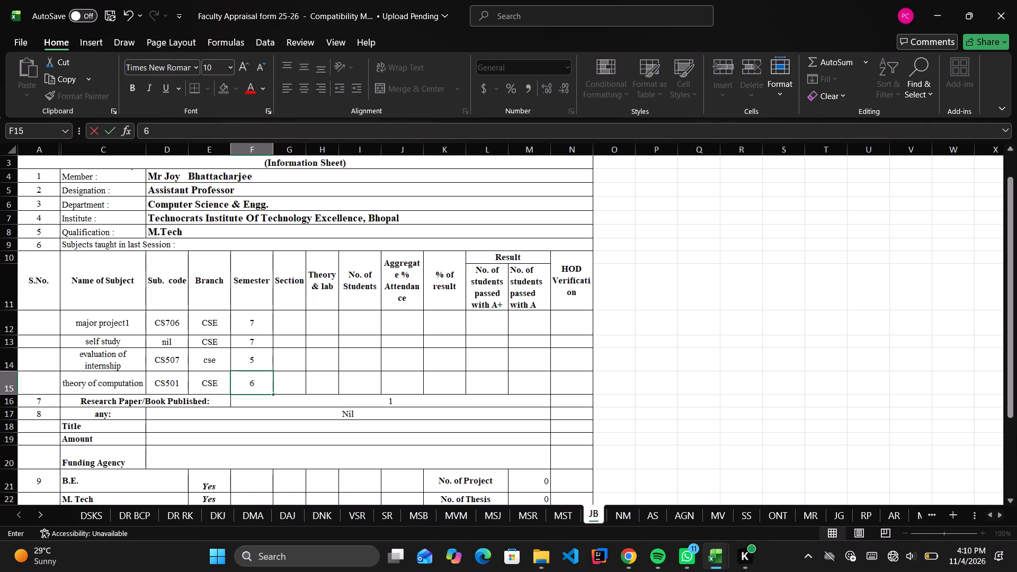
# Fill the Section column with CS1, CS2, CS2 and CS4 in cells G12 to G15.
pyautogui.click(282, 328)
pyautogui.write('CS')
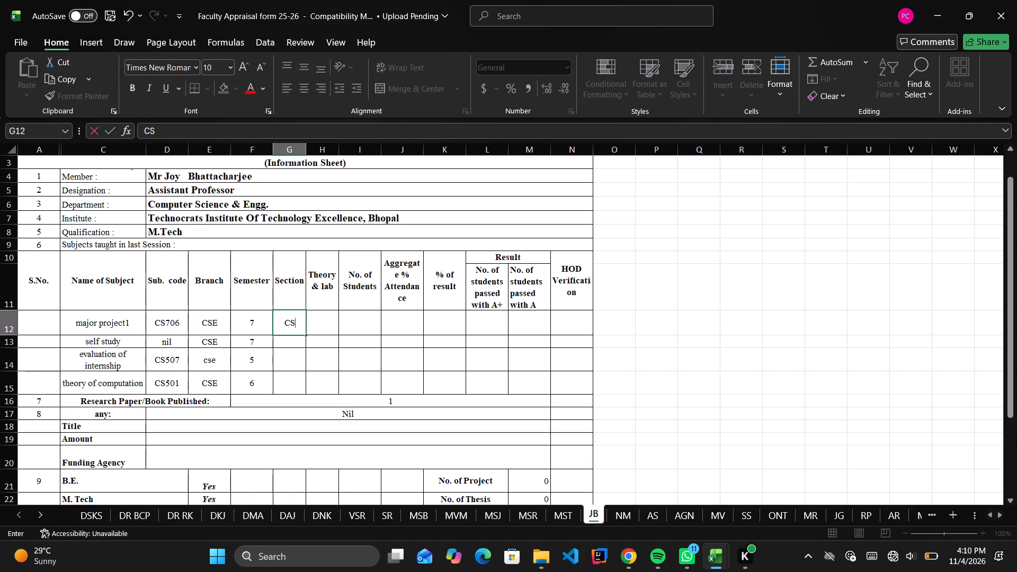
pyautogui.press('1')
pyautogui.press('Return')
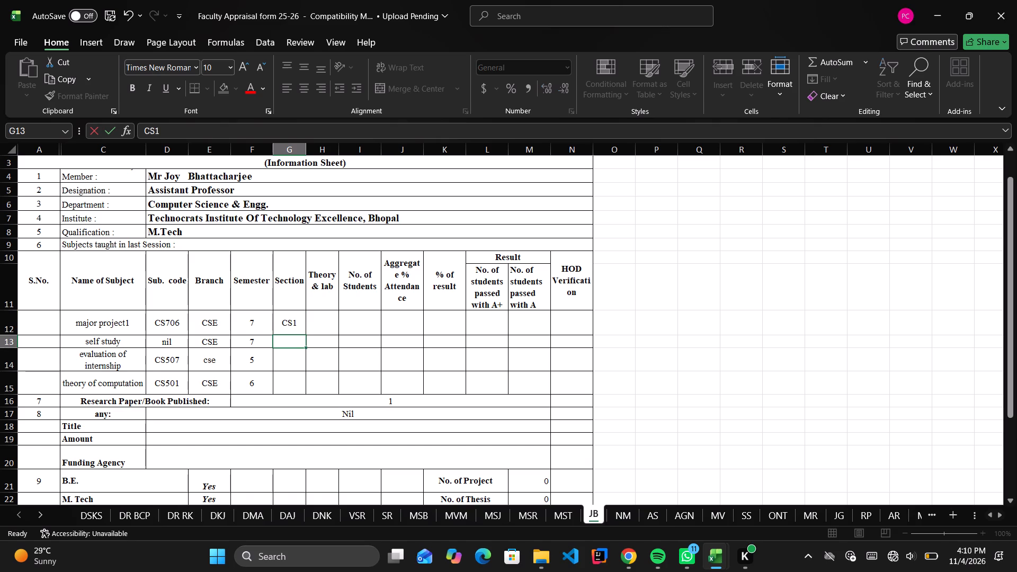
pyautogui.write('SC2')
pyautogui.press('BackSpace')
pyautogui.press('BackSpace')
pyautogui.press('BackSpace')
pyautogui.press('c')
pyautogui.press('BackSpace')
pyautogui.press('BackSpace')
pyautogui.press('c')
pyautogui.press('BackSpace')
pyautogui.press('BackSpace')
pyautogui.write('CS')
pyautogui.press('2')
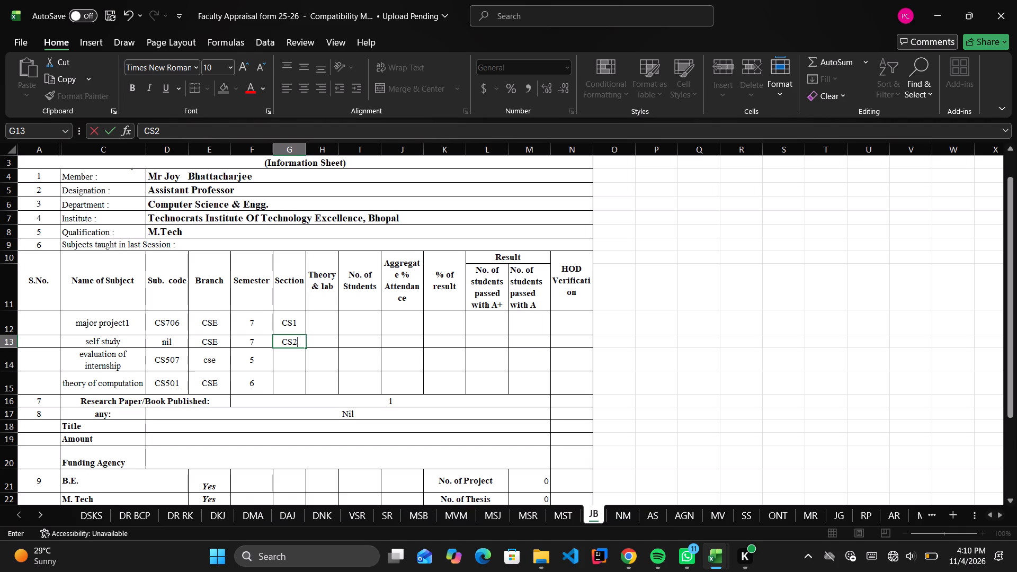
pyautogui.press('Return')
pyautogui.write('CS2')
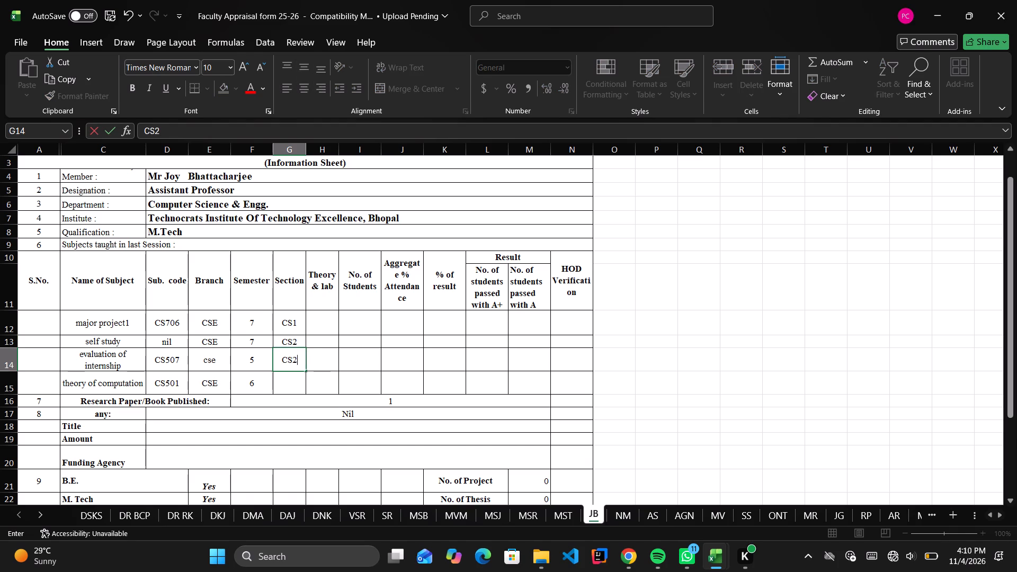
pyautogui.press('Return')
pyautogui.write('CS4')
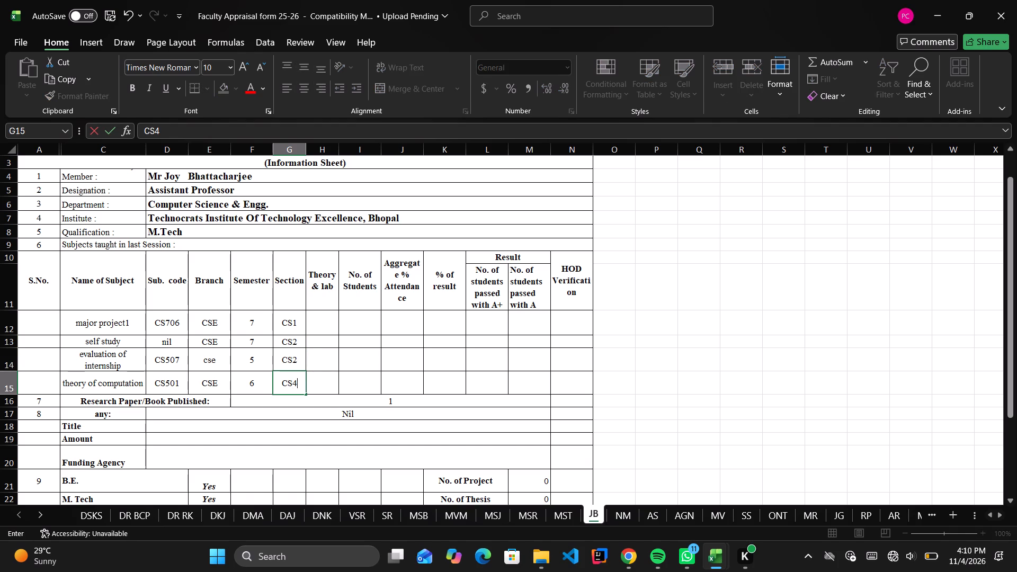
# Fill the Theory & lab column with lab in H12 to H14 and Theory & lab in H15.
pyautogui.click(325, 317)
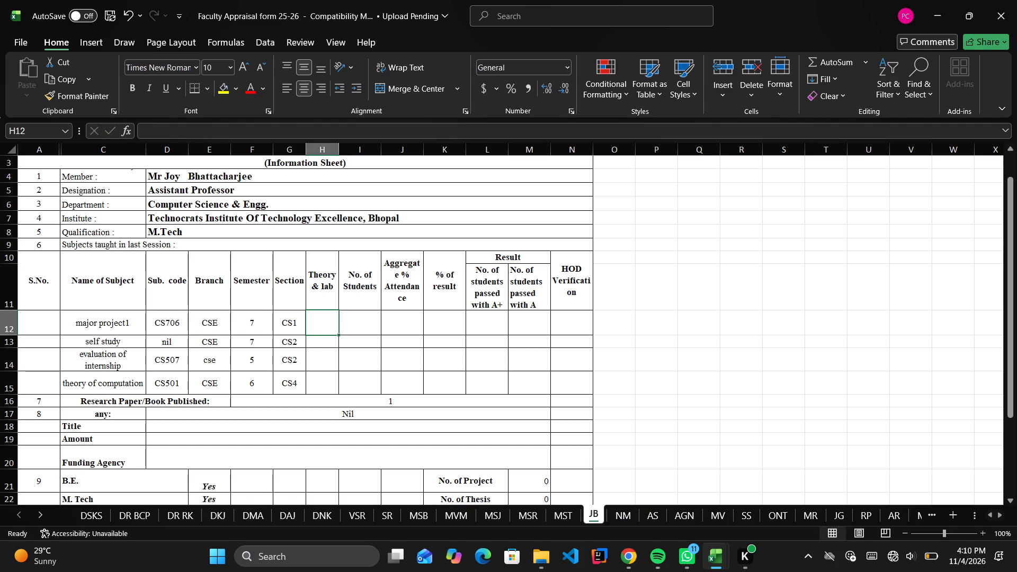
pyautogui.write('lab')
pyautogui.press('Return')
pyautogui.write("lab'")
pyautogui.press('BackSpace')
pyautogui.press('Return')
pyautogui.write('lab')
pyautogui.press('Return')
pyautogui.write('th')
pyautogui.press('Return')
pyautogui.press('Return')
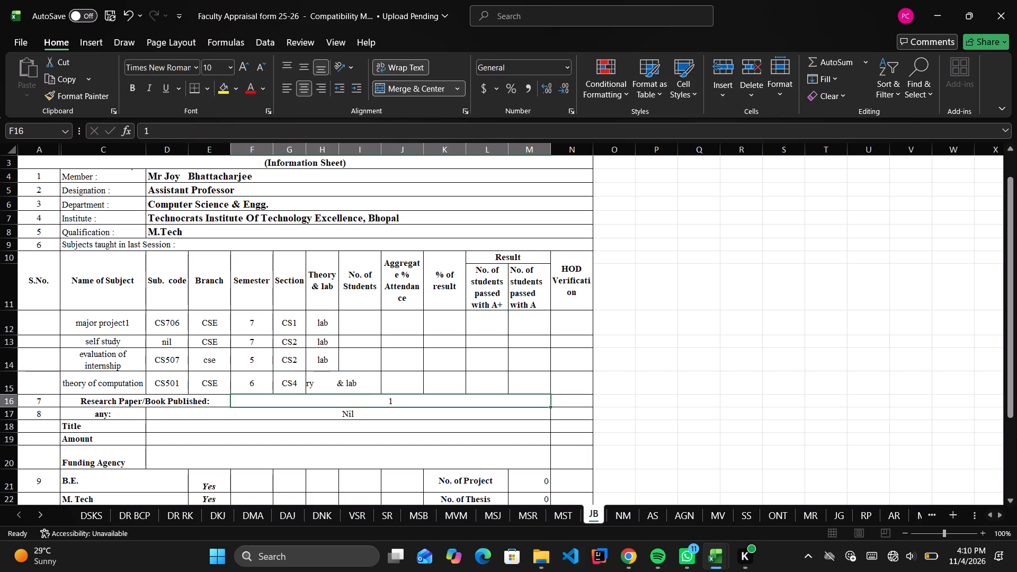
# Clear the entry in the merged cell D17 of the row labelled any.
pyautogui.write('=-')
pyautogui.press('BackSpace')
pyautogui.press('BackSpace')
pyautogui.press('BackSpace')
pyautogui.press('BackSpace')
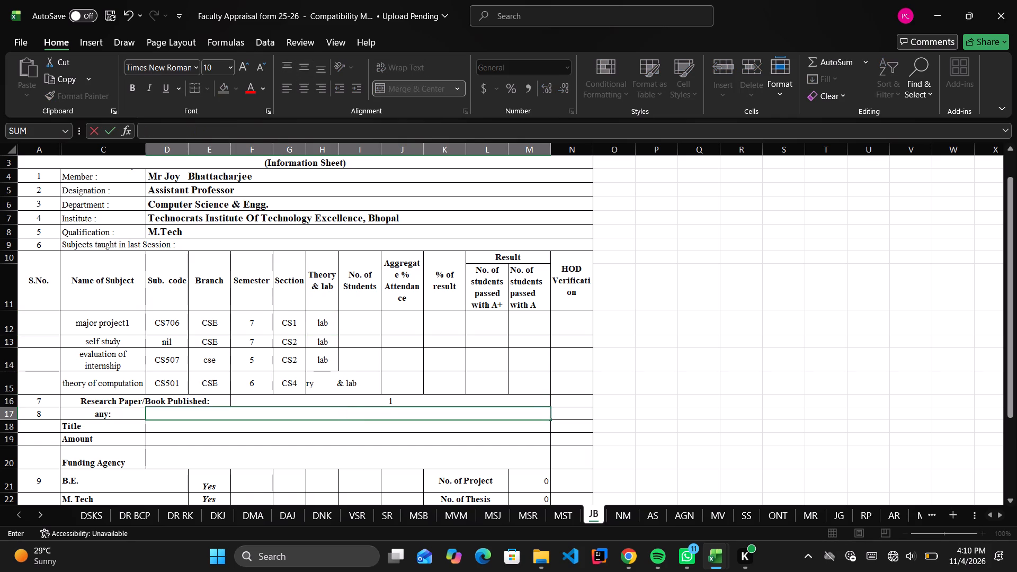
# Replace the Theory & lab entry for theory of computation in H15 with th+lab.
pyautogui.doubleClick(371, 387)
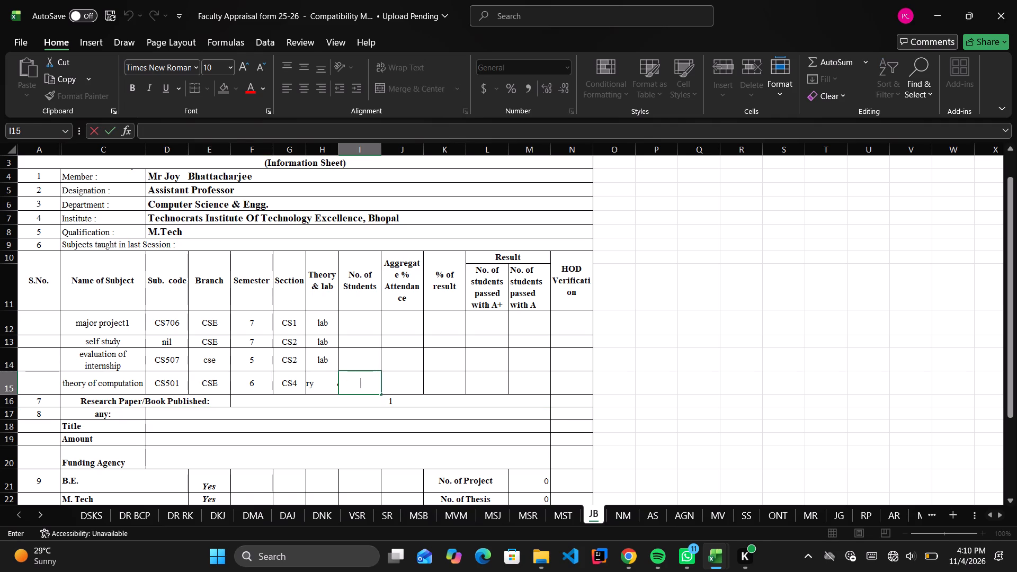
pyautogui.press('BackSpace')
pyautogui.doubleClick(335, 382)
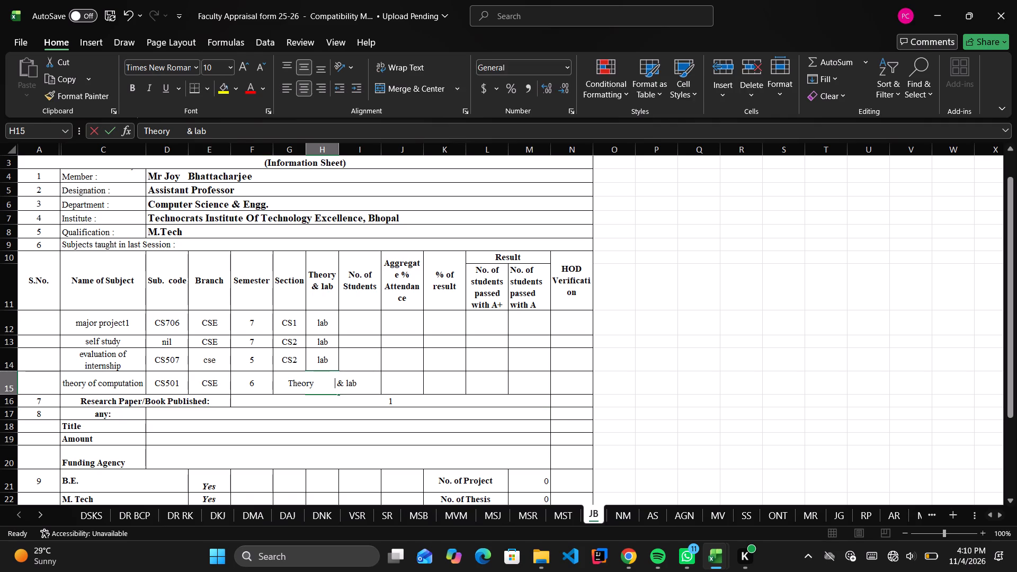
pyautogui.press('BackSpace')
pyautogui.press('BackSpace')
pyautogui.press('BackSpace')
pyautogui.press('BackSpace')
pyautogui.press('BackSpace')
pyautogui.press('BackSpace')
pyautogui.press('BackSpace')
pyautogui.press('BackSpace')
pyautogui.press('BackSpace')
pyautogui.press('BackSpace')
pyautogui.press('BackSpace')
pyautogui.press('BackSpace')
pyautogui.press('BackSpace')
pyautogui.press('BackSpace')
pyautogui.press('BackSpace')
pyautogui.press('BackSpace')
pyautogui.press('BackSpace')
pyautogui.press('BackSpace')
pyautogui.press('BackSpace')
pyautogui.press('BackSpace')
pyautogui.press('BackSpace')
pyautogui.press('BackSpace')
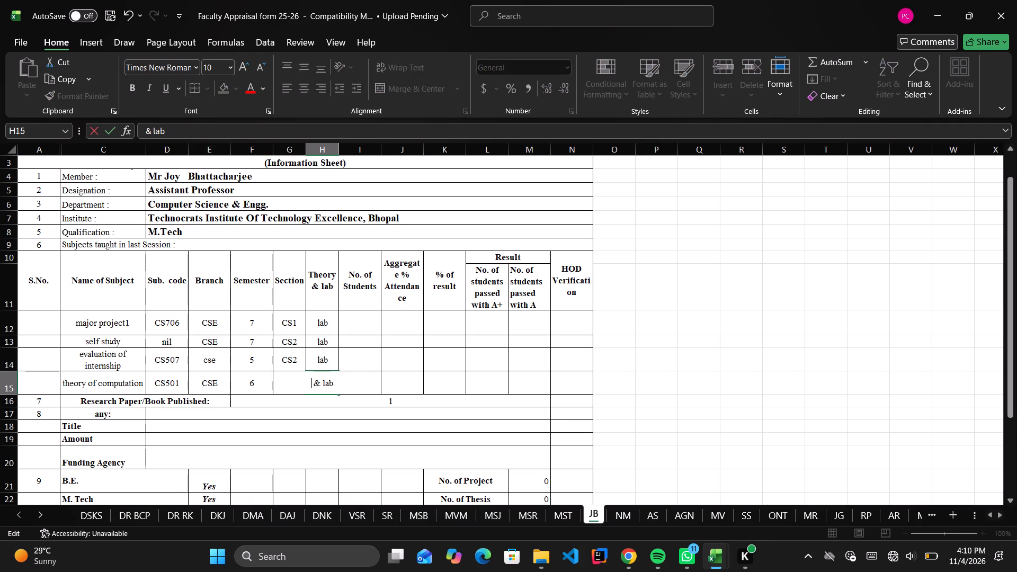
pyautogui.press('Right')
pyautogui.press('Right')
pyautogui.press('Right')
pyautogui.press('Right')
pyautogui.press('Right')
pyautogui.press('Right')
pyautogui.press('Right')
pyautogui.press('Right')
pyautogui.press('Right')
pyautogui.press('Right')
pyautogui.press('Right')
pyautogui.press('Right')
pyautogui.press('Right')
pyautogui.press('Right')
pyautogui.press('Right')
pyautogui.press('Right')
pyautogui.press('Right')
pyautogui.press('Right')
pyautogui.press('BackSpace')
pyautogui.press('BackSpace')
pyautogui.press('BackSpace')
pyautogui.press('BackSpace')
pyautogui.press('BackSpace')
pyautogui.press('BackSpace')
pyautogui.press('BackSpace')
pyautogui.write('th')
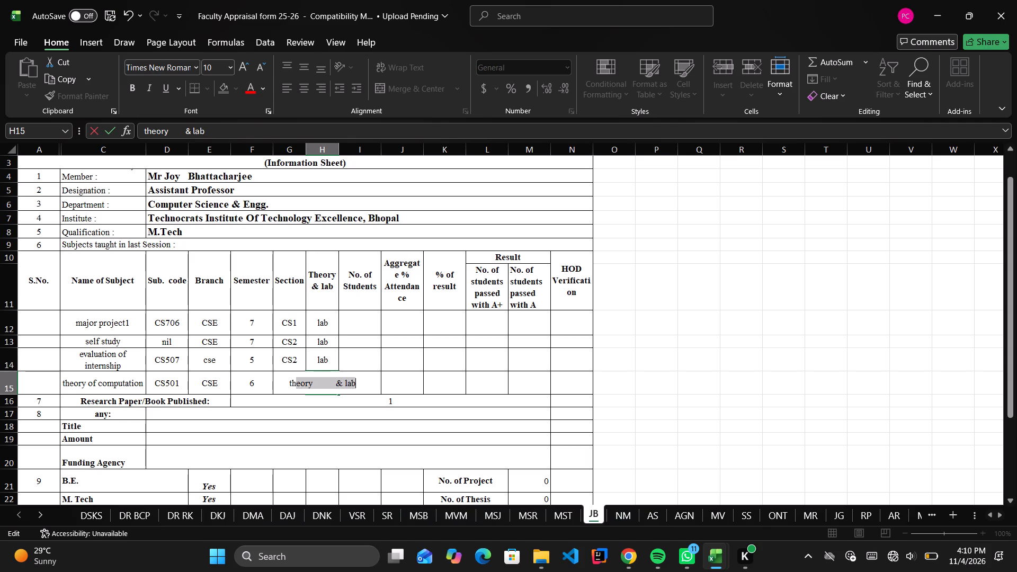
pyautogui.hotkey('shift', '+')
pyautogui.write('lab')
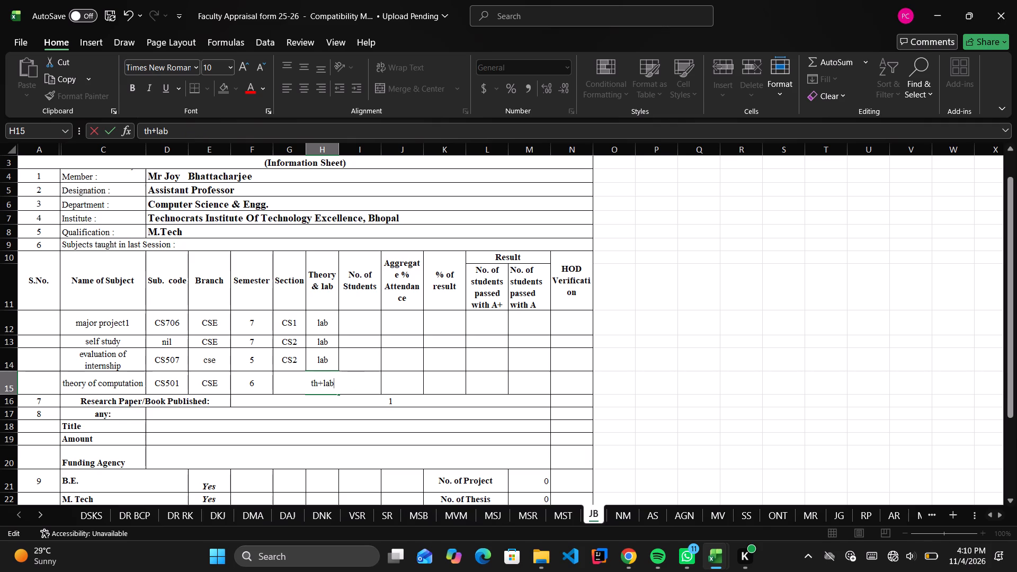
pyautogui.click(296, 379)
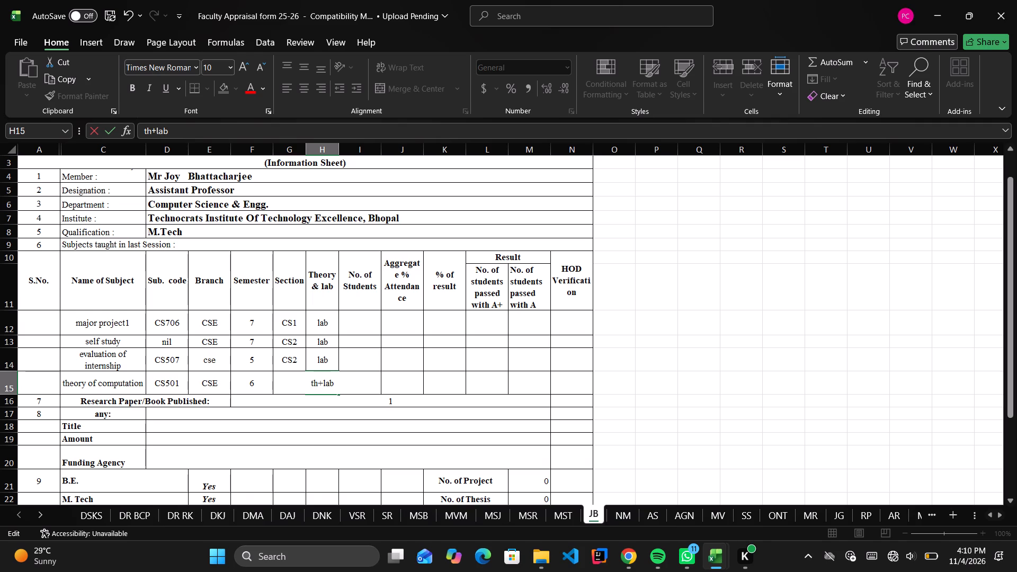
# Select the No. of Students cell I12 for the major project1 row.
pyautogui.click(362, 325)
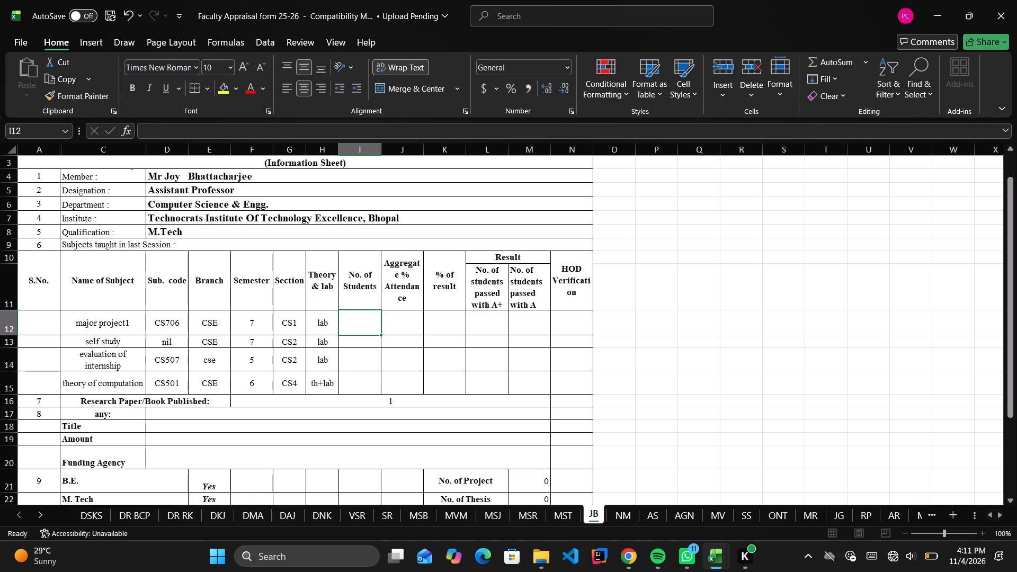
pyautogui.click(361, 325)
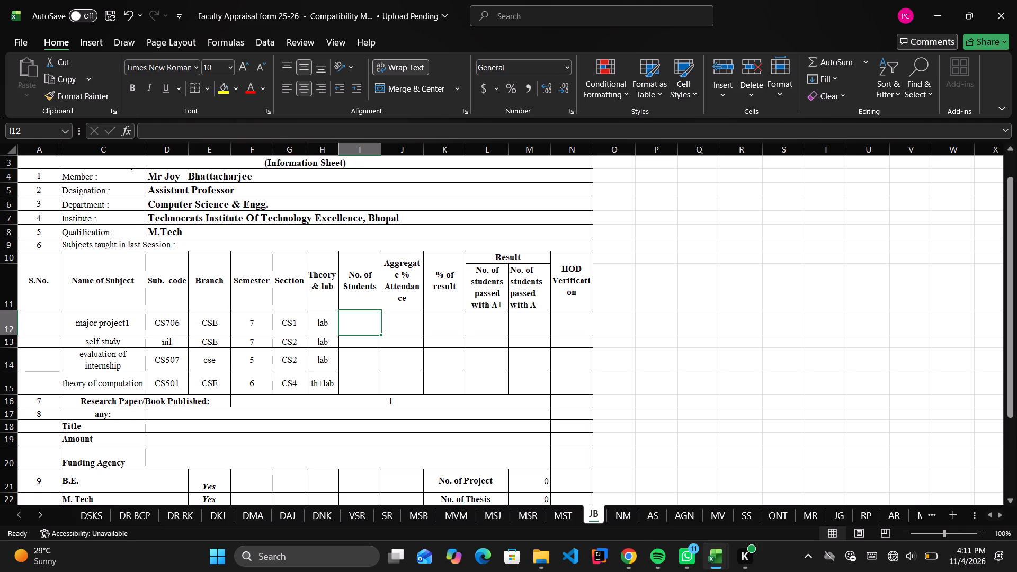
pyautogui.click(368, 326)
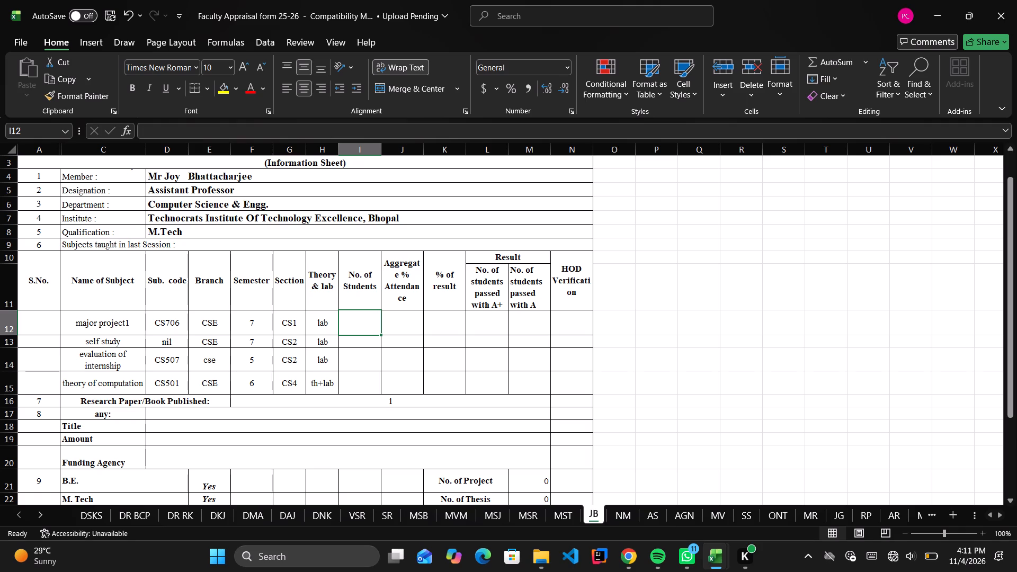